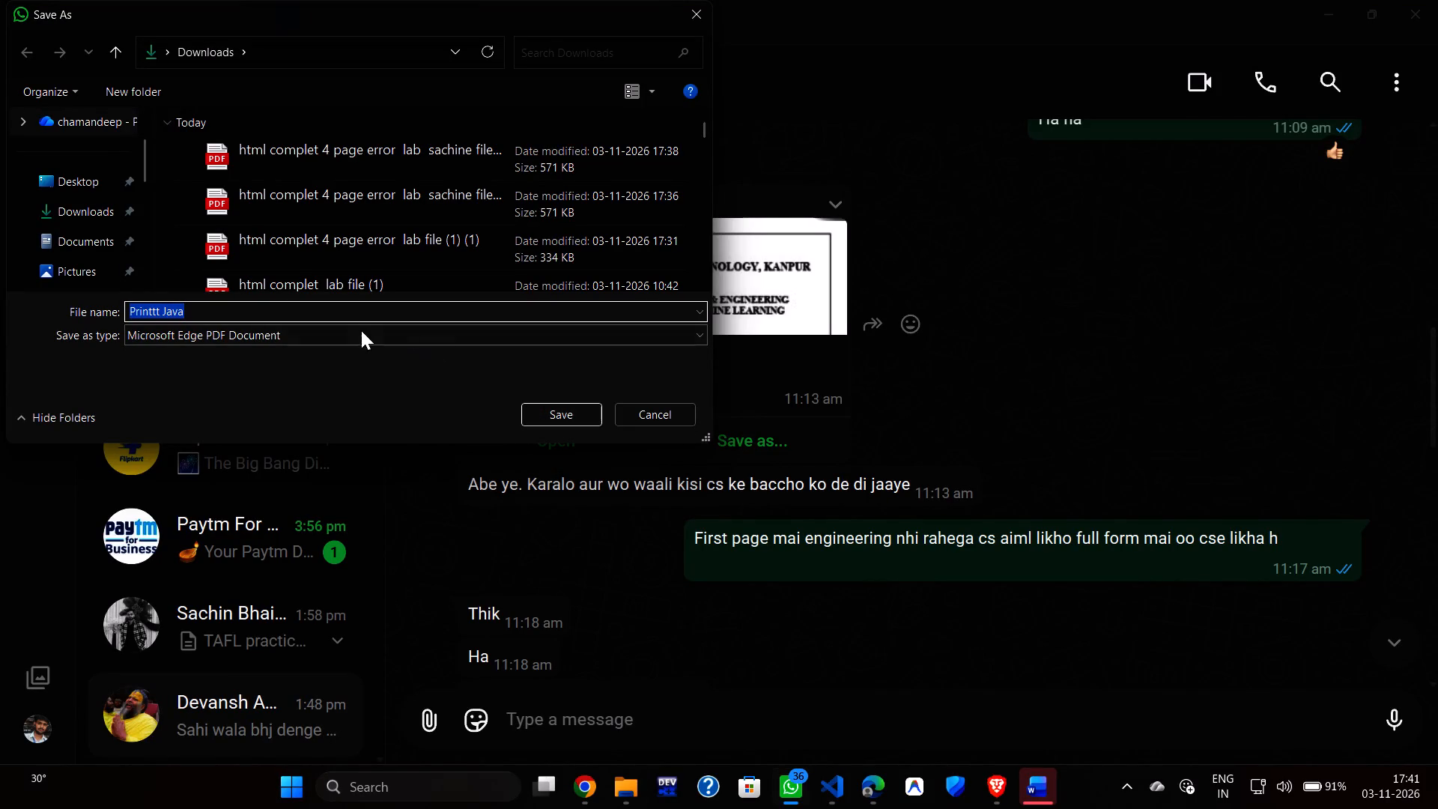
# Extend the file name of the PDF being saved in Downloads to "Printtt Java file lab".
pyautogui.click(346, 302)
pyautogui.click(345, 311)
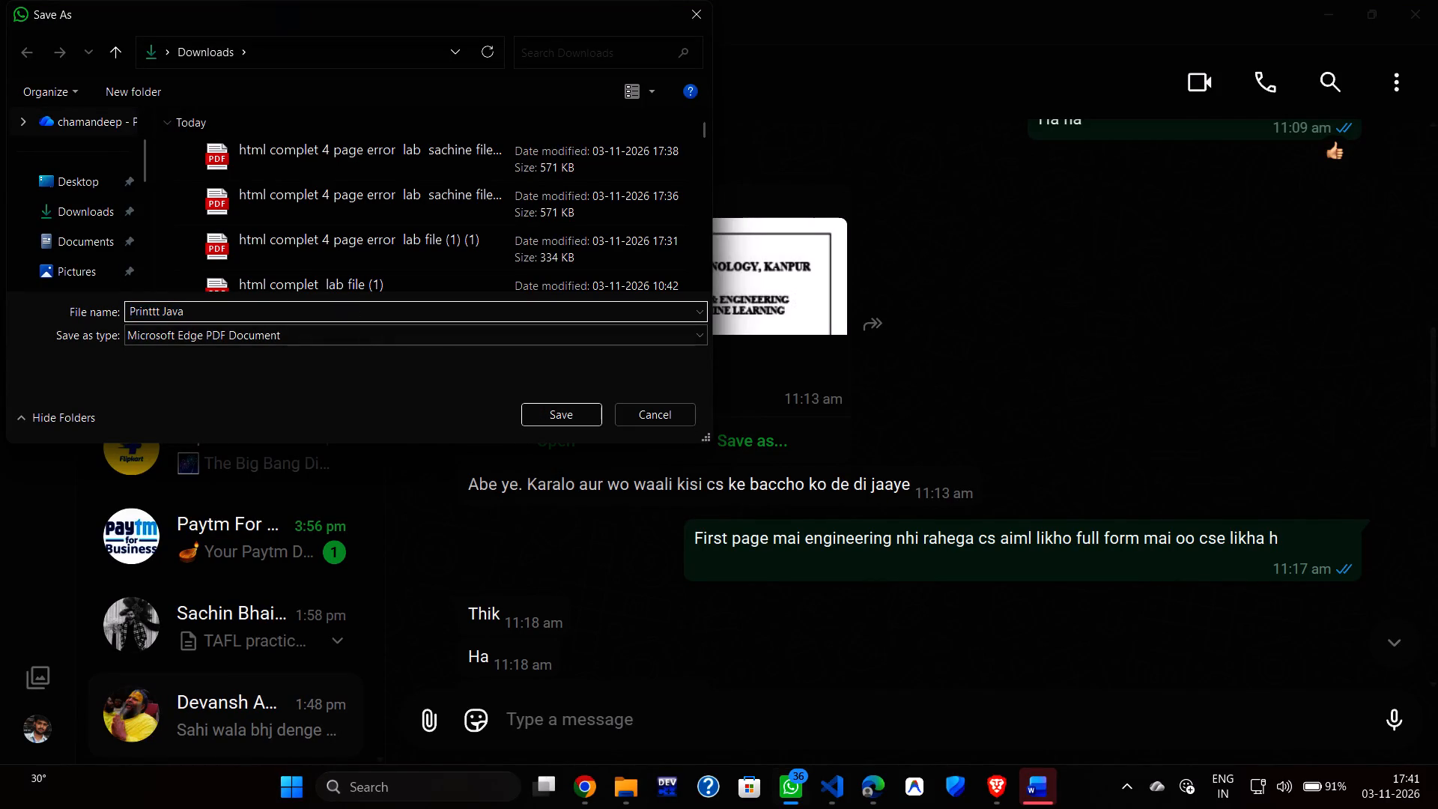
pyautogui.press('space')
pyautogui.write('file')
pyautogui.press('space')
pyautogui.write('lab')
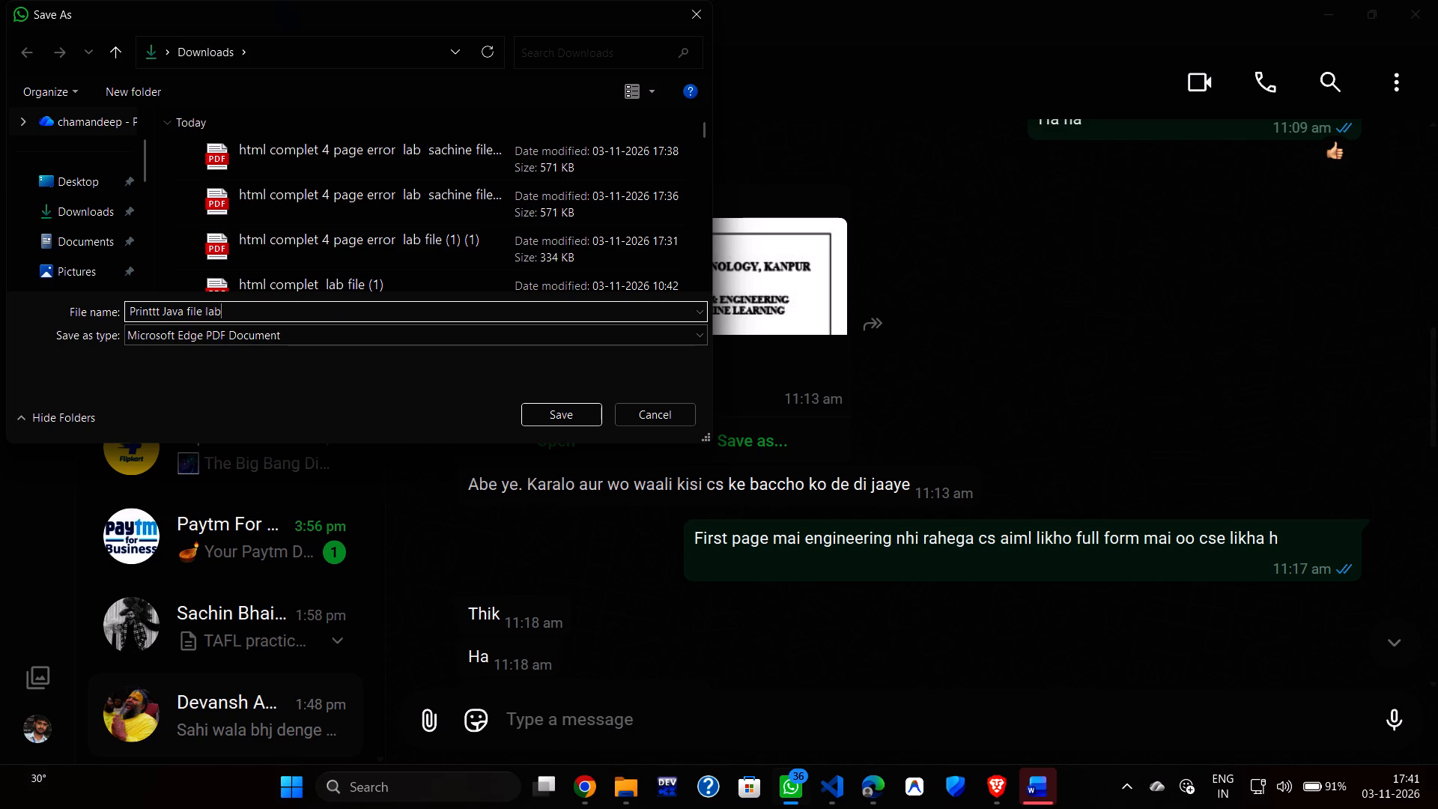
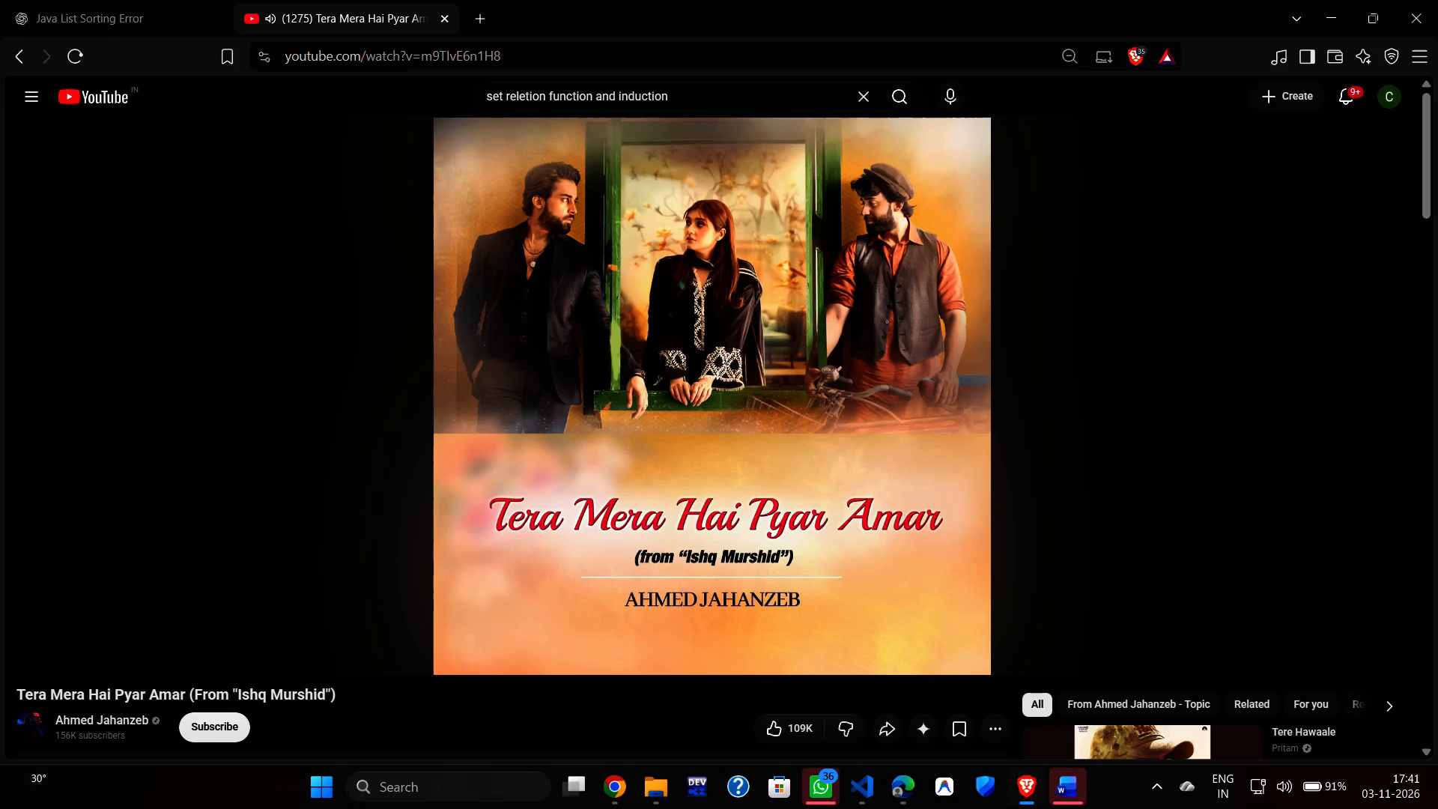
# Turn on the laptop's mobile hotspot.
pyautogui.click(1258, 793)
pyautogui.click(1159, 443)
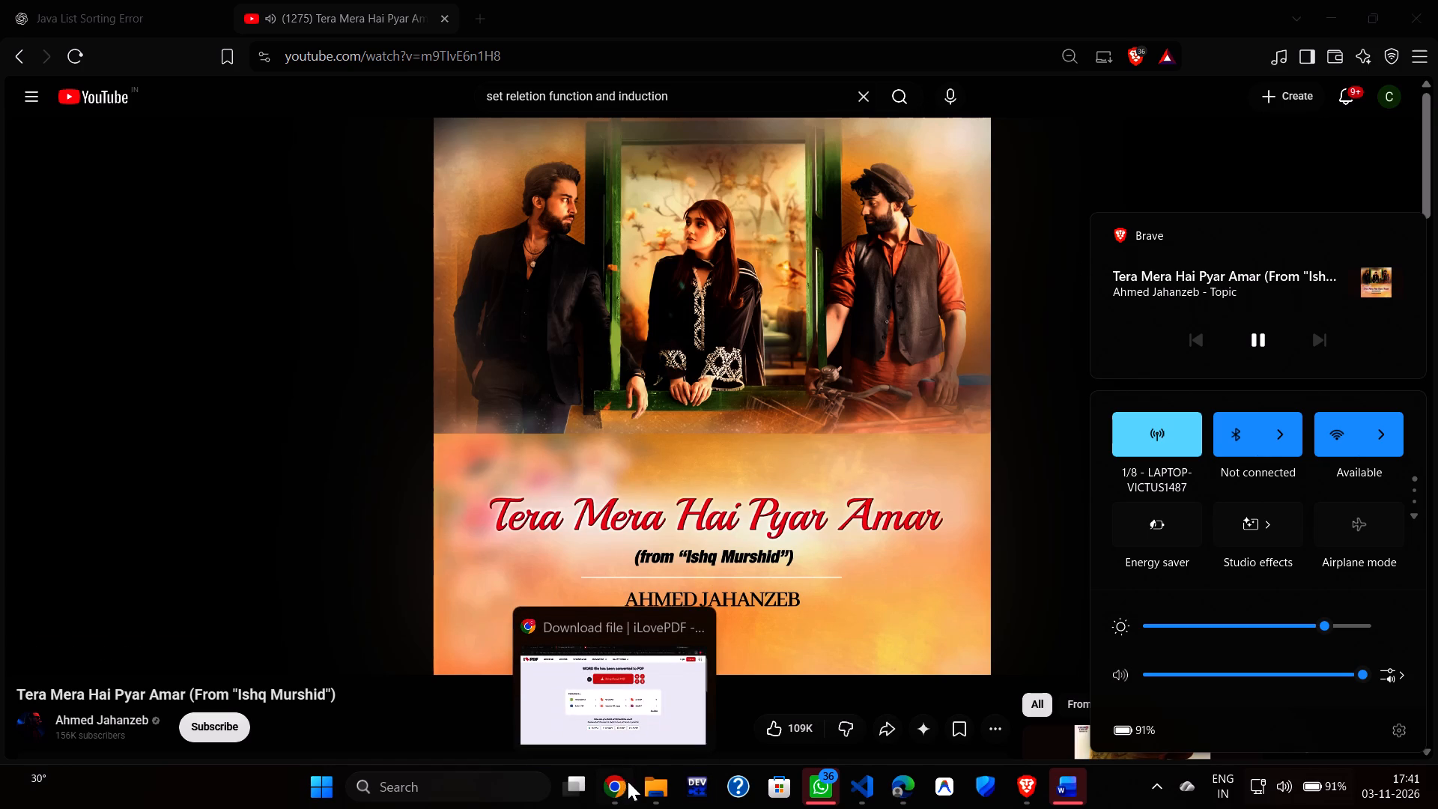
# Switch to Word and browse the Downloads folder for a file to open.
pyautogui.click(1052, 787)
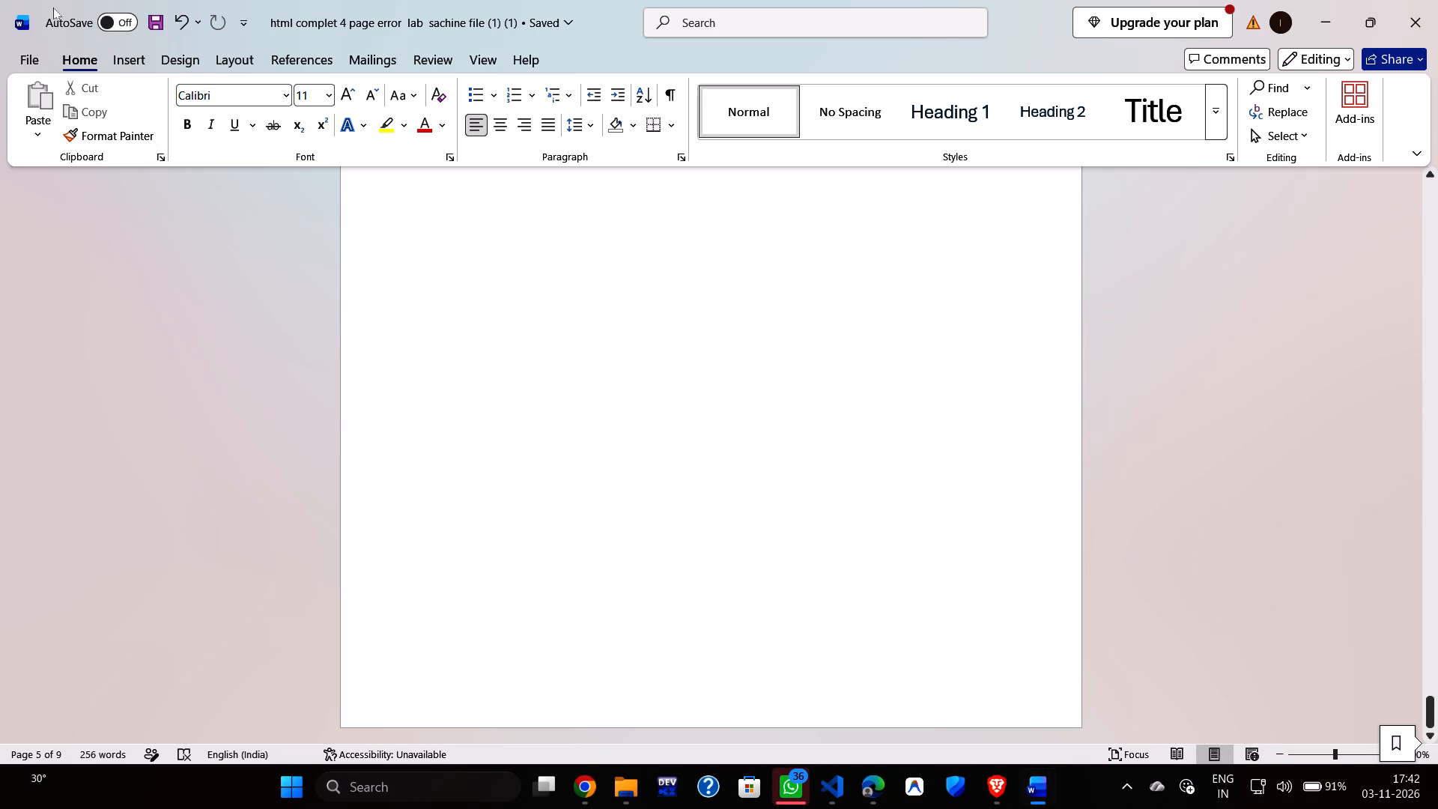
pyautogui.click(27, 62)
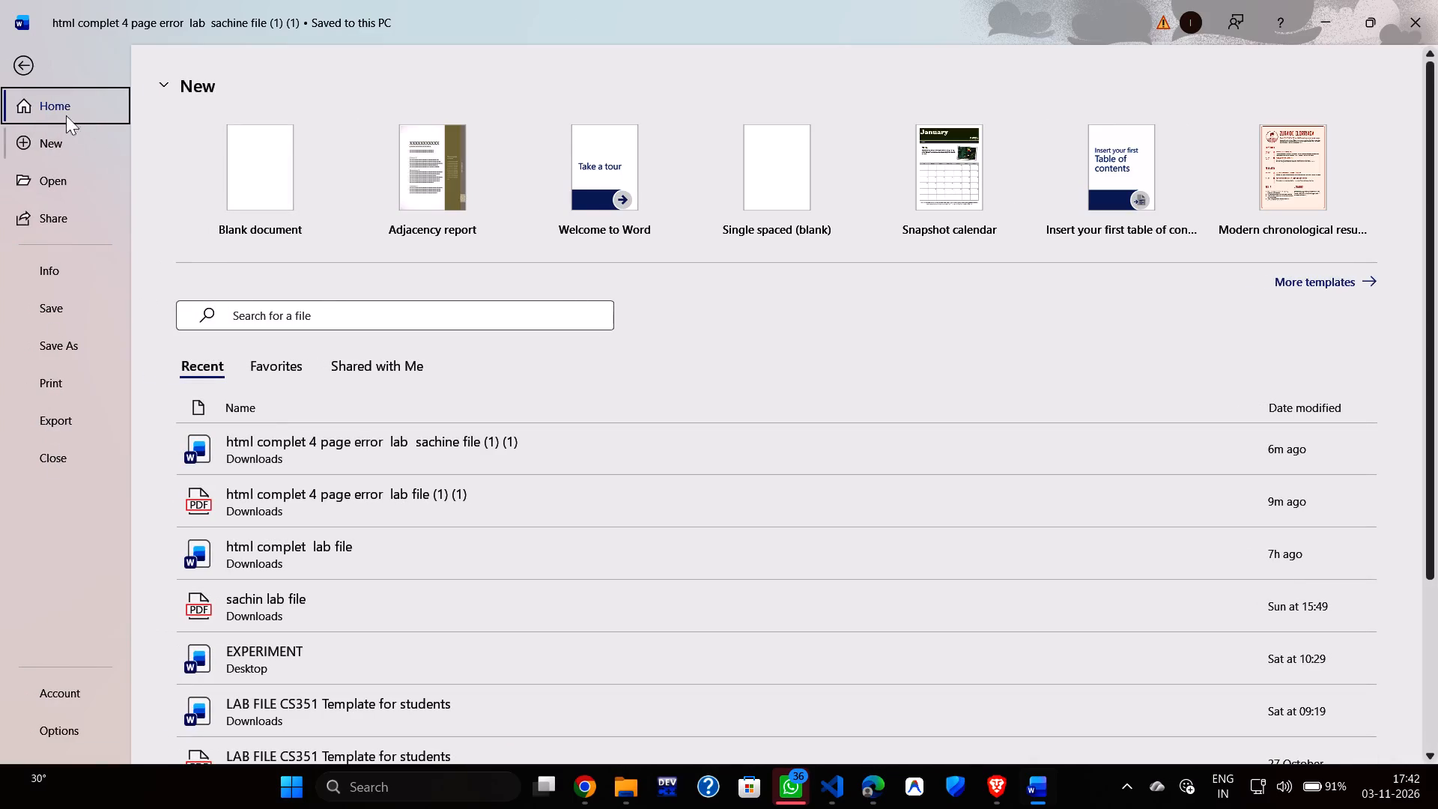
pyautogui.click(57, 181)
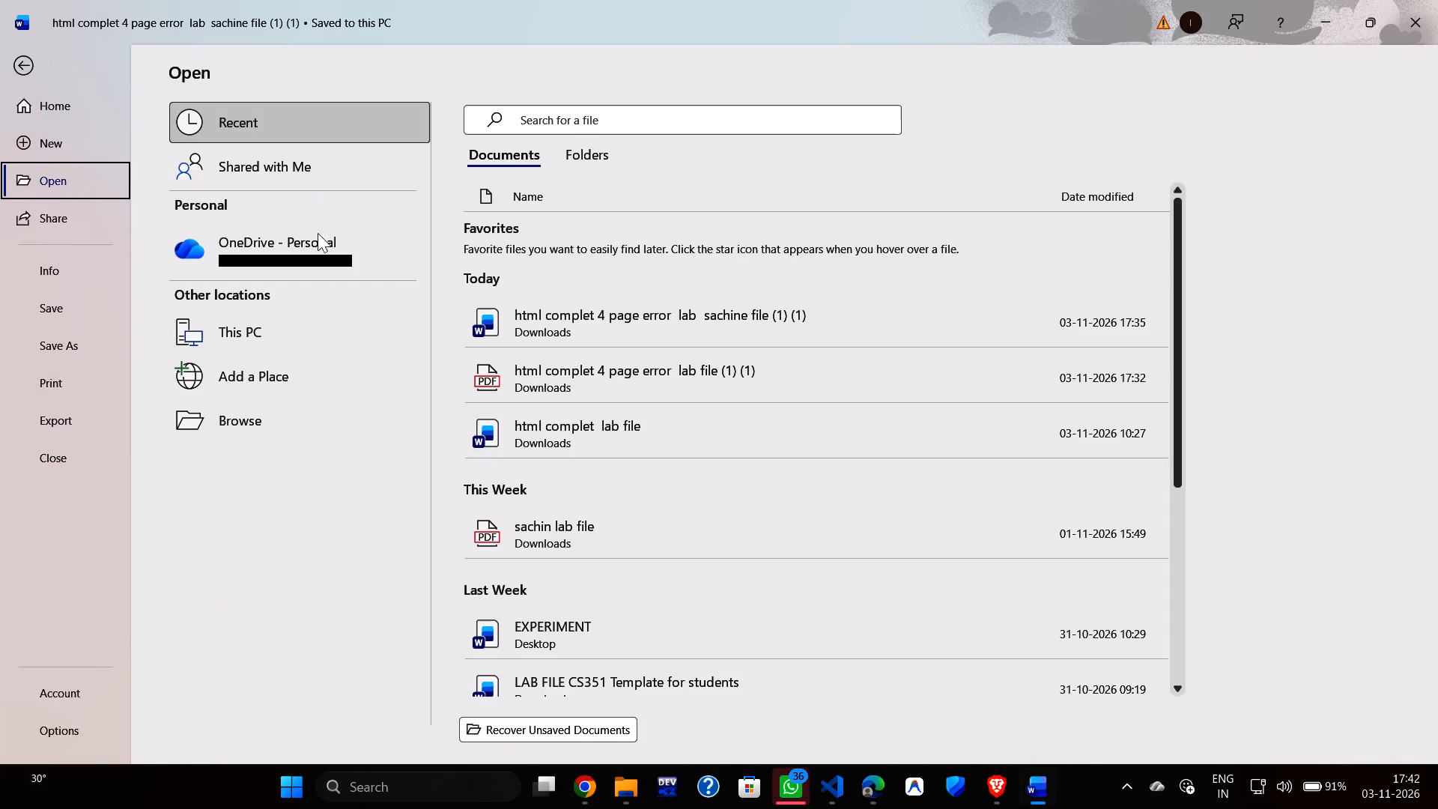
pyautogui.click(240, 426)
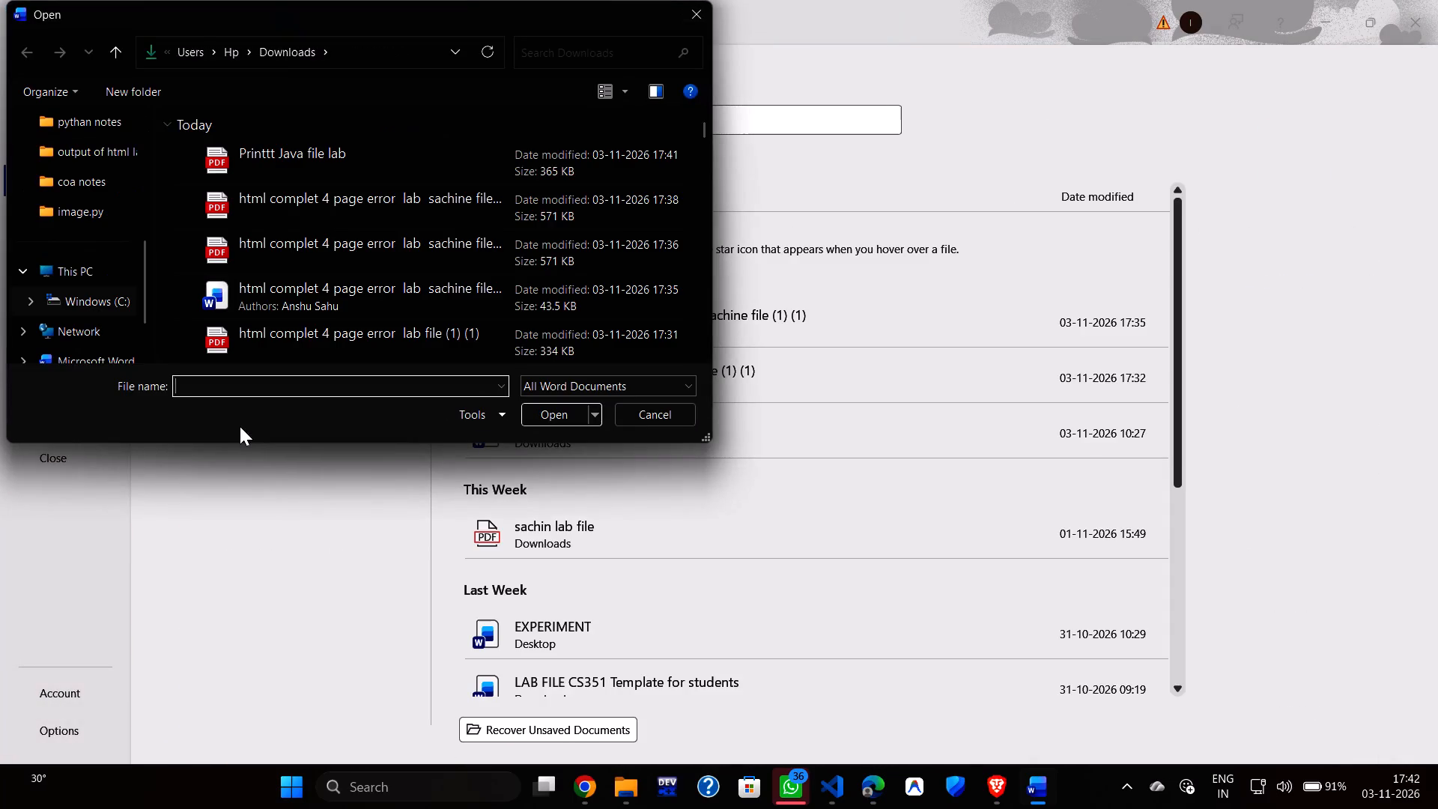
# Open the PDF "Printtt Java file lab" from Downloads and convert it to an editable Word document.
pyautogui.click(253, 159)
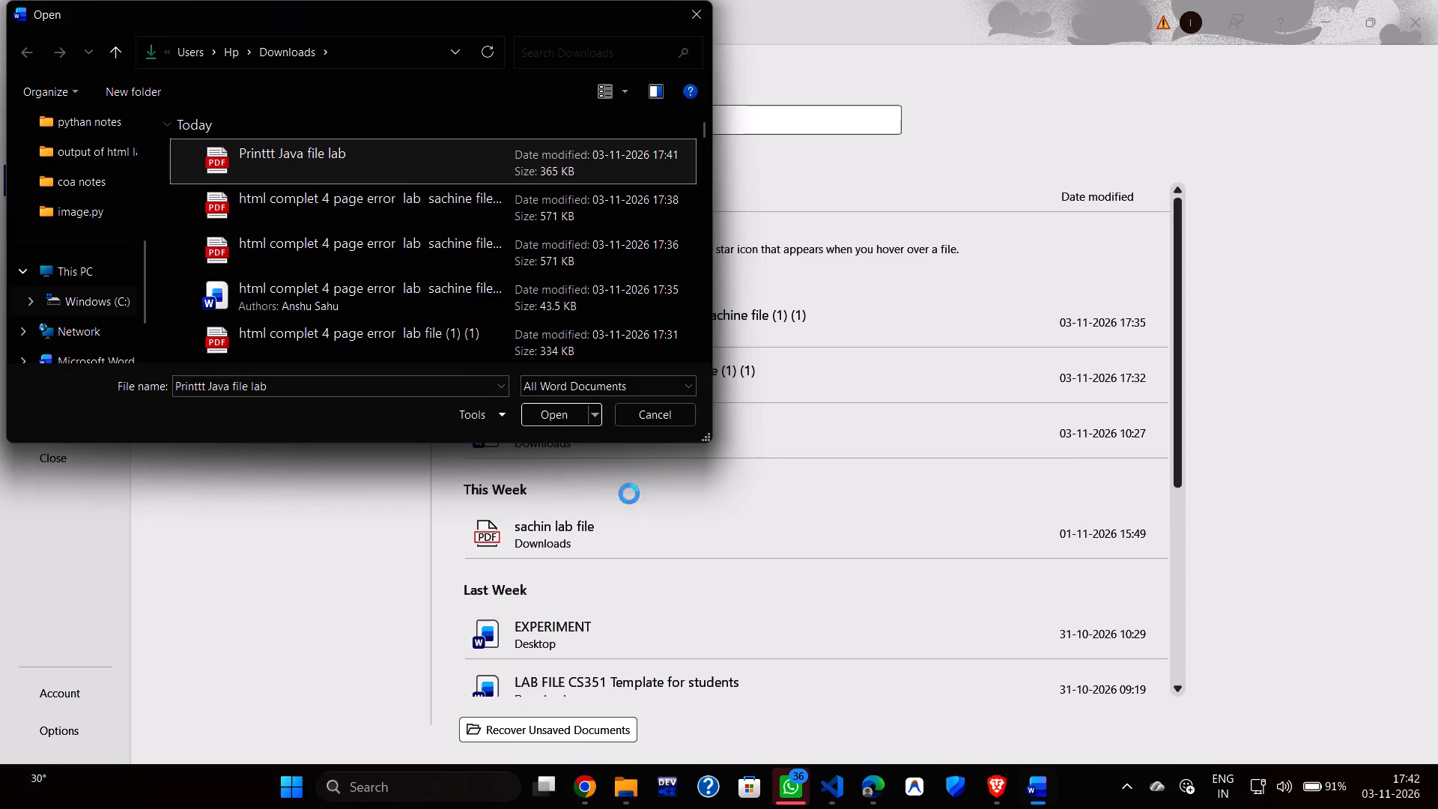
pyautogui.click(568, 420)
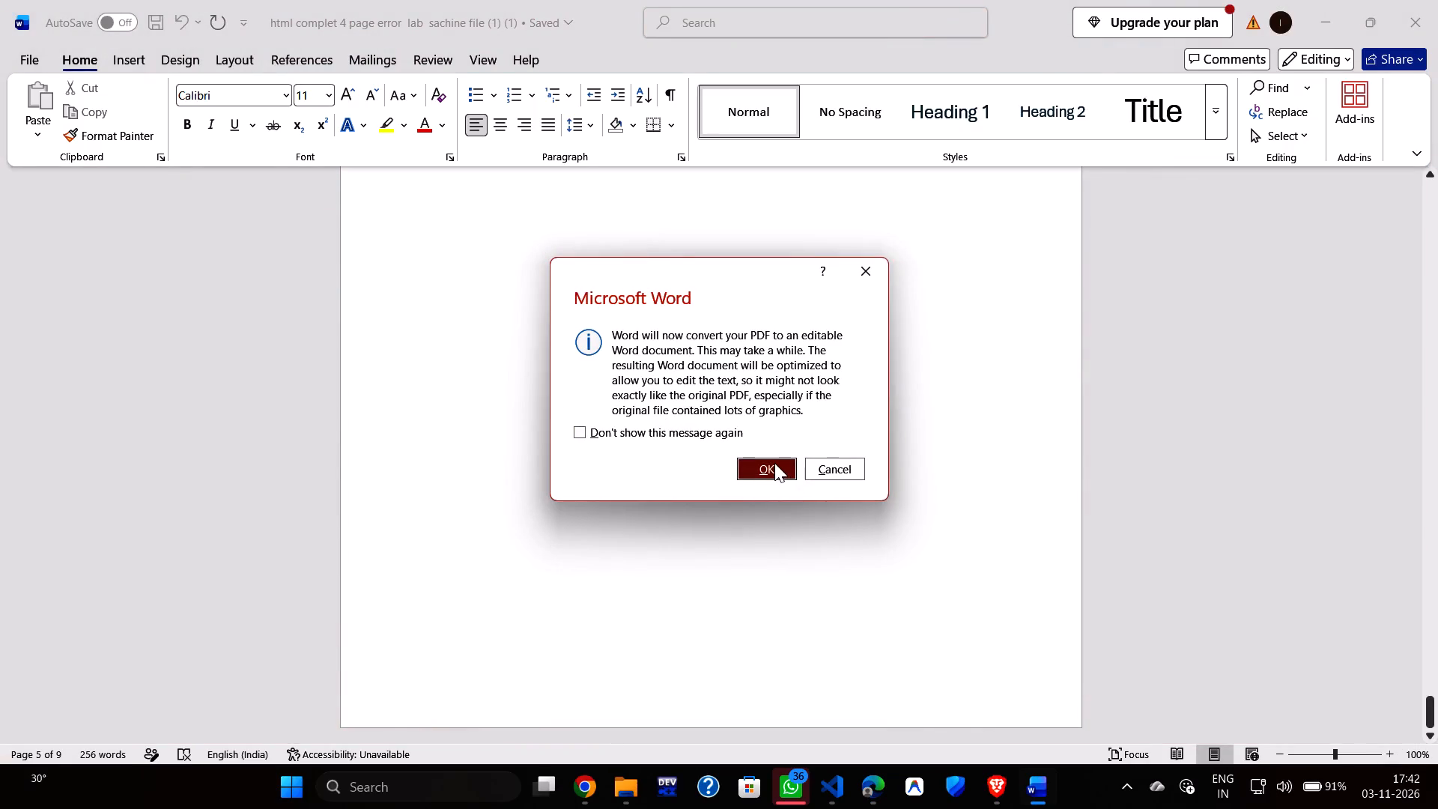
pyautogui.click(774, 463)
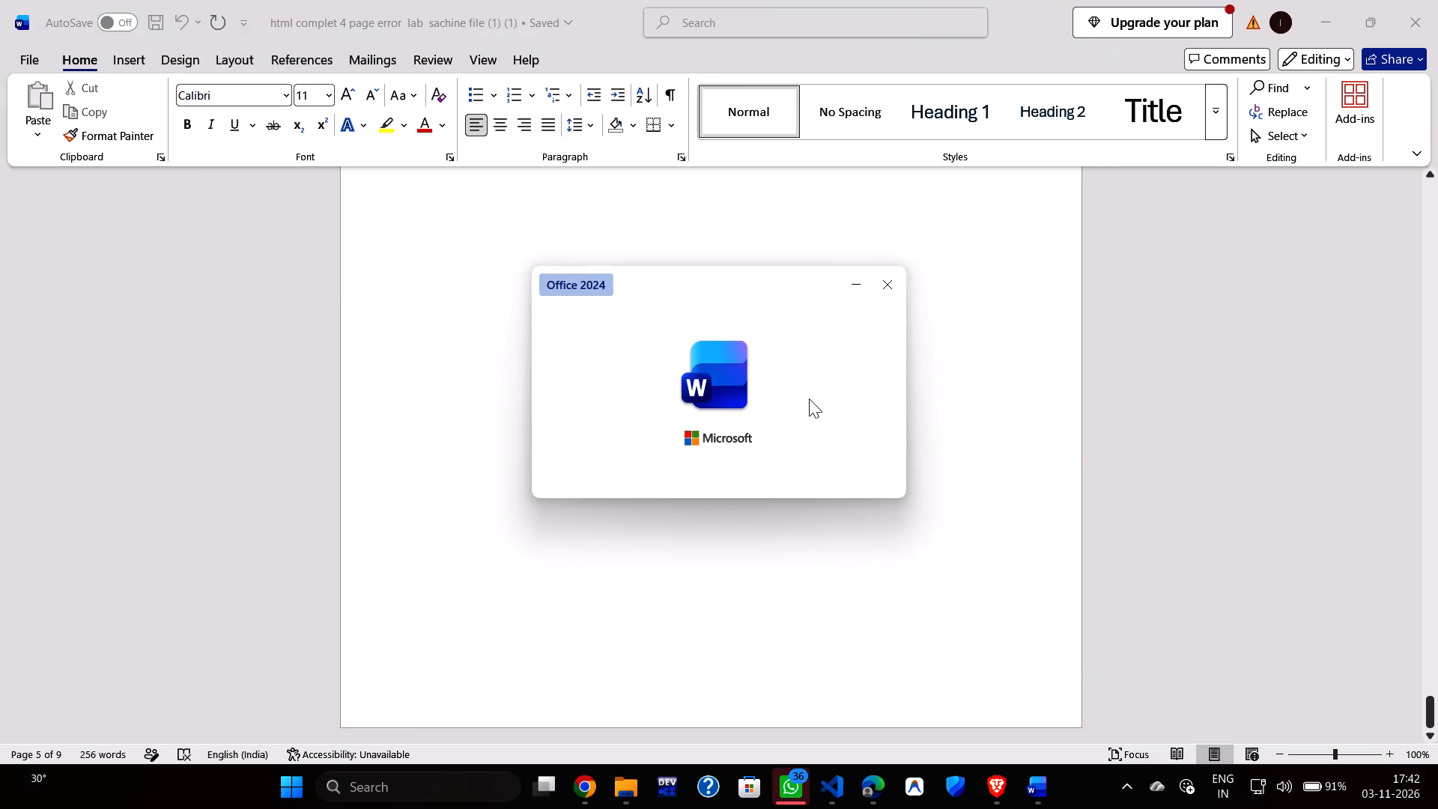
# Look through the opening pages of the Java lab file, from the institute cover to the contents list.
pyautogui.scroll(-1, 761, 368)
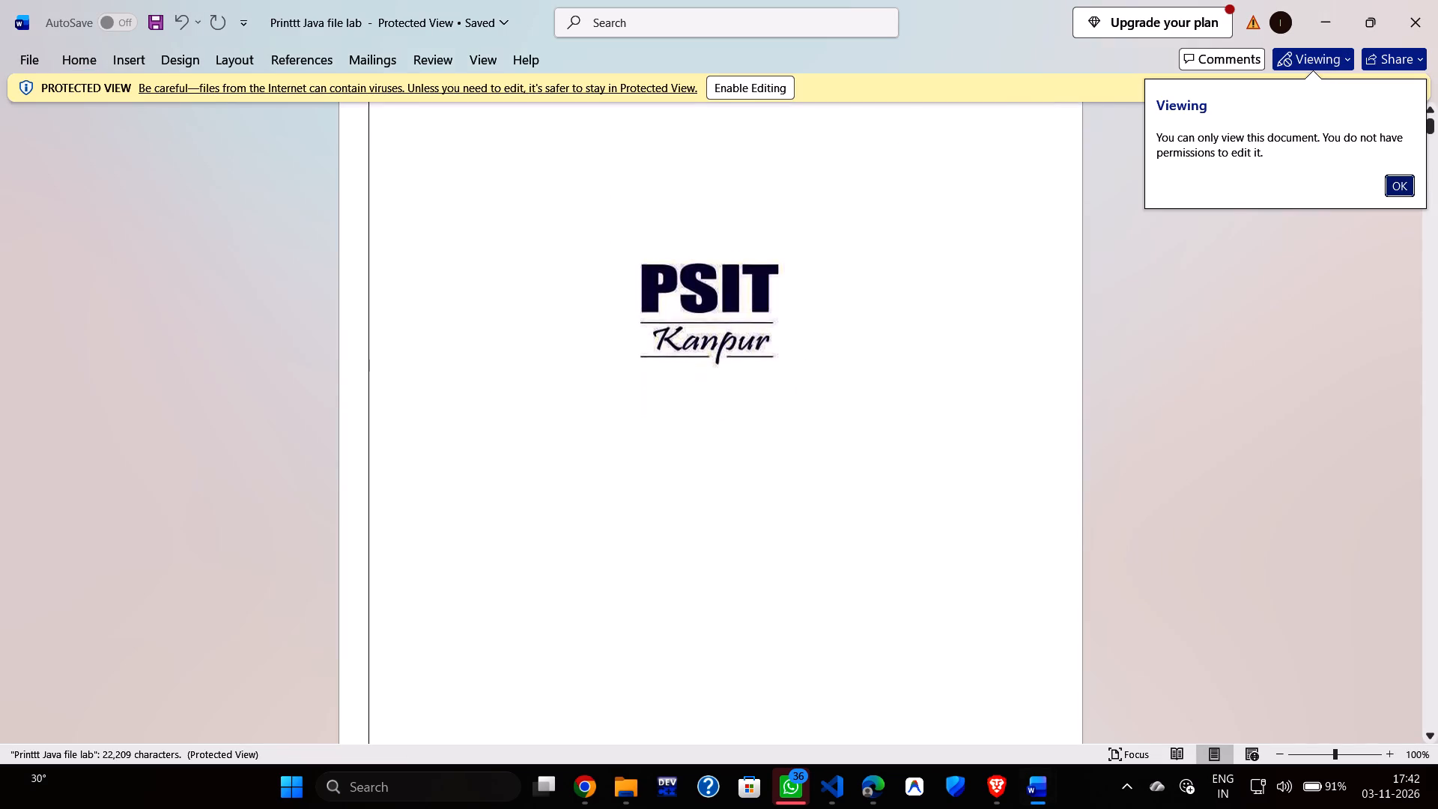
pyautogui.scroll(-3, 761, 368)
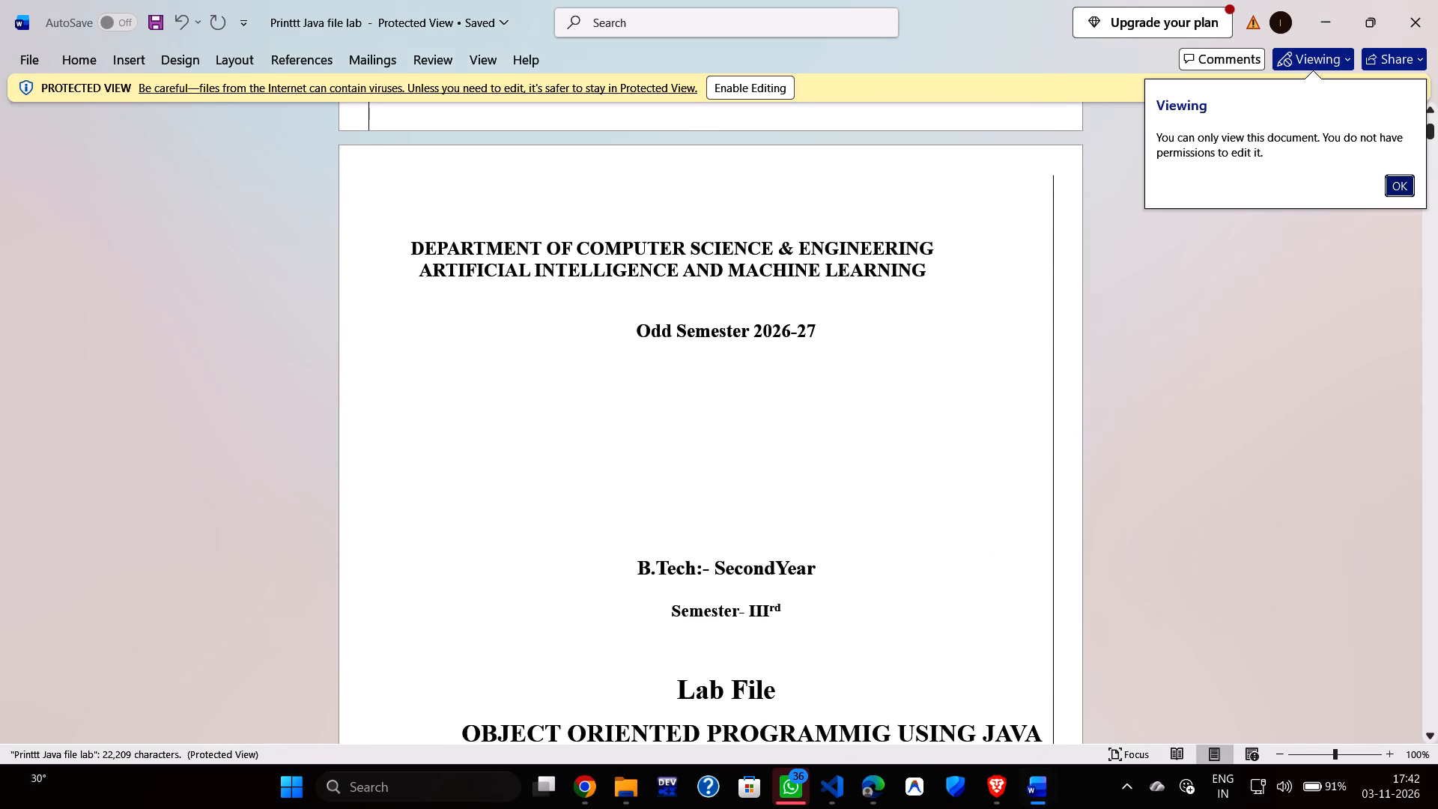
pyautogui.scroll(-1, 761, 368)
pyautogui.scroll(6, 761, 368)
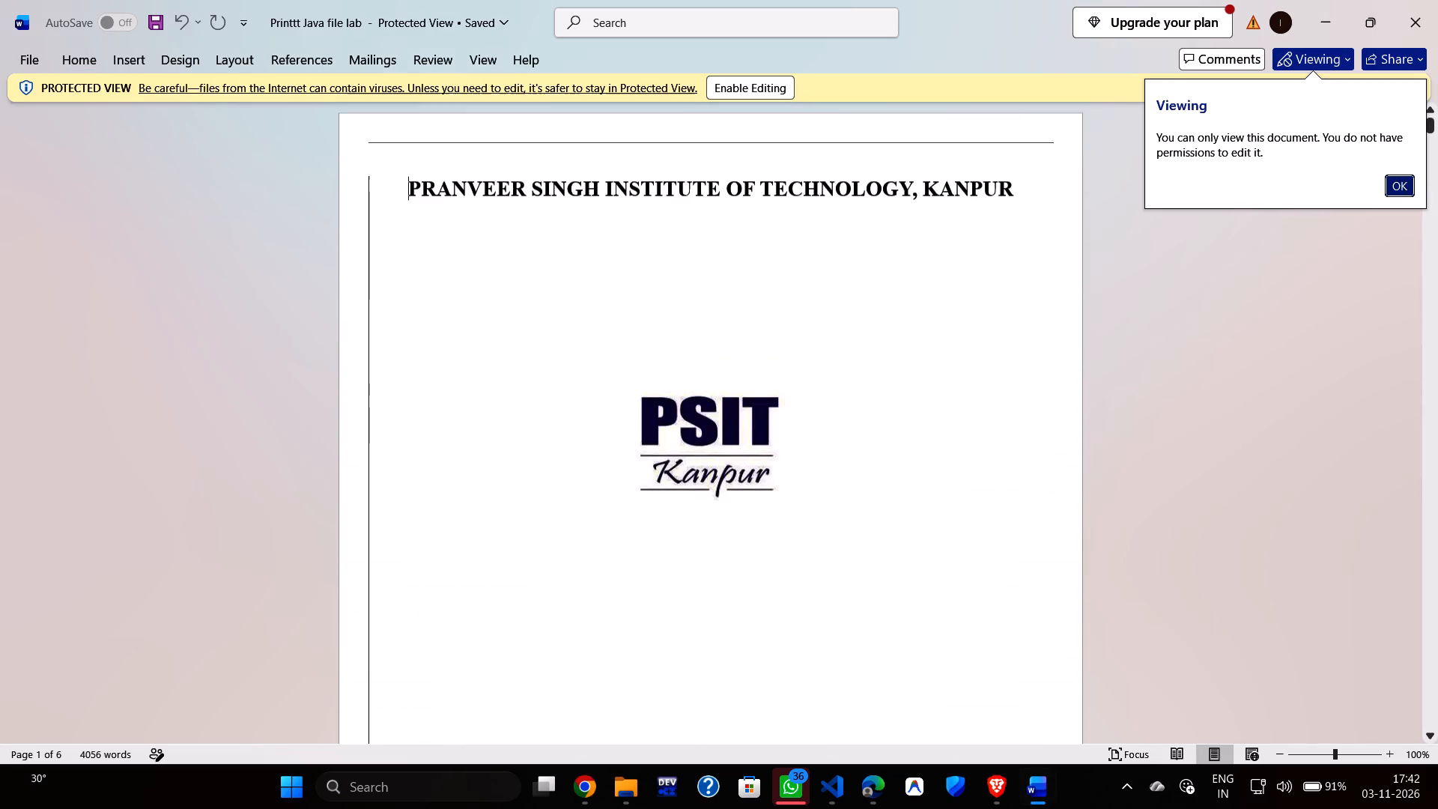
pyautogui.scroll(-2, 761, 368)
pyautogui.scroll(4, 761, 368)
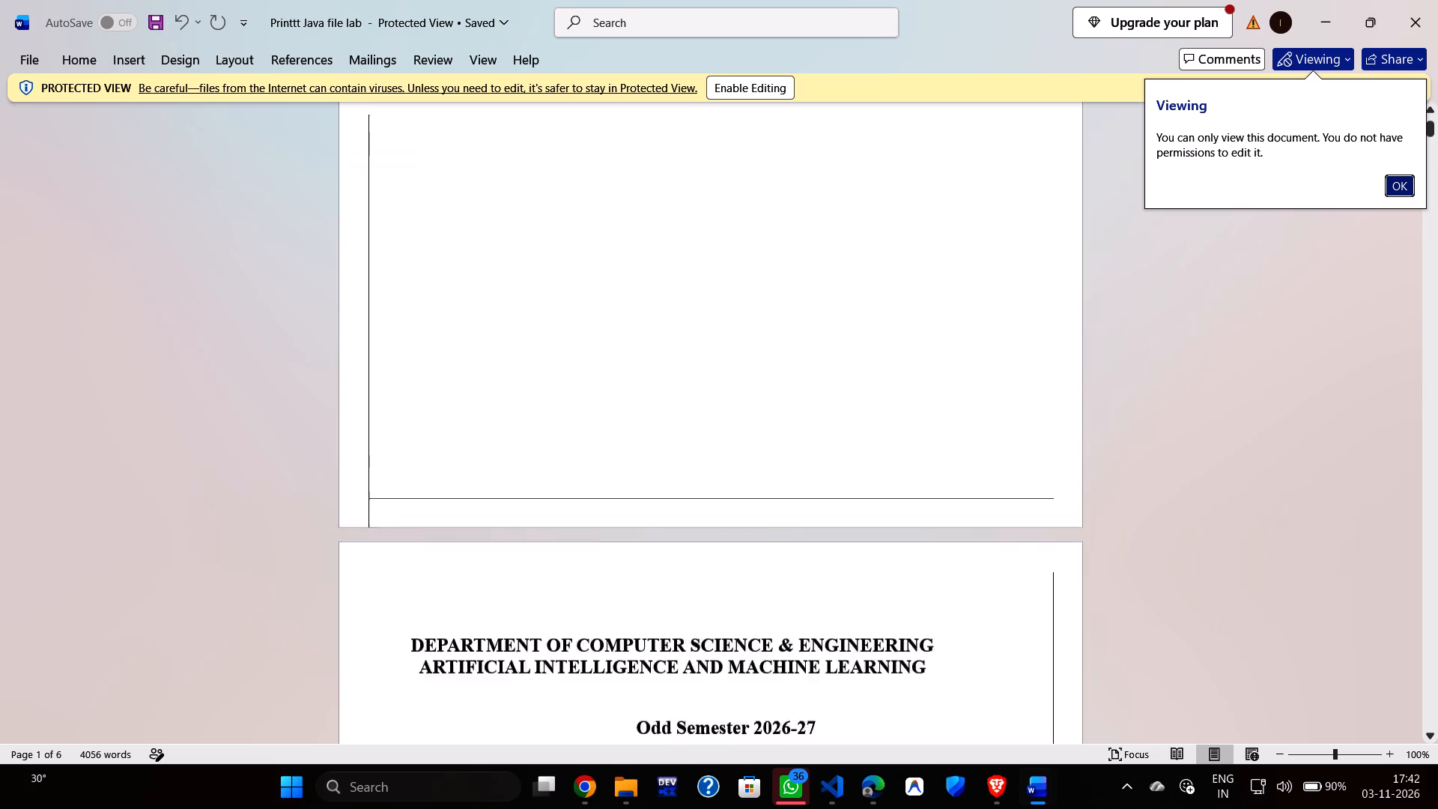
pyautogui.scroll(1, 761, 368)
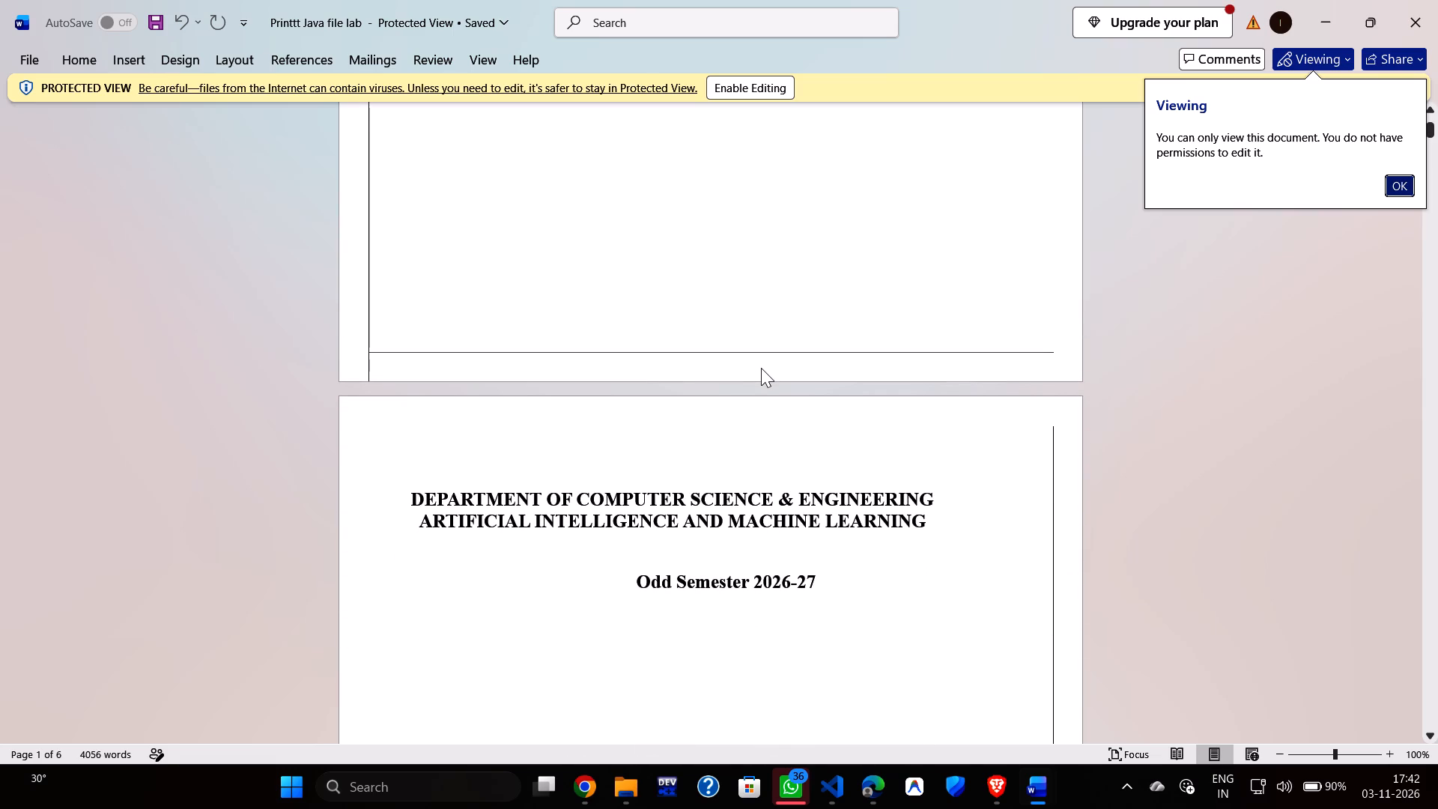
pyautogui.scroll(6, 761, 368)
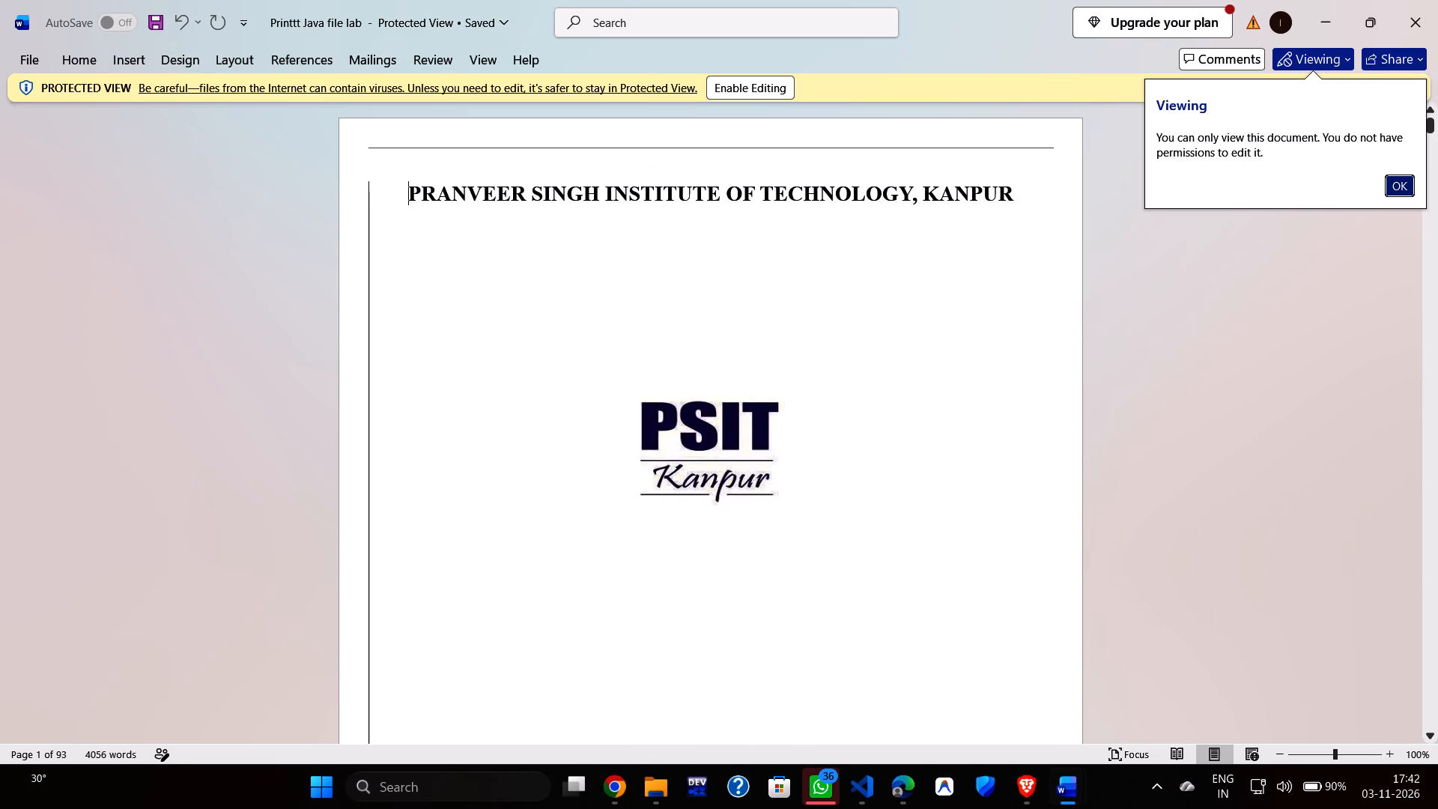
pyautogui.scroll(-2, 691, 361)
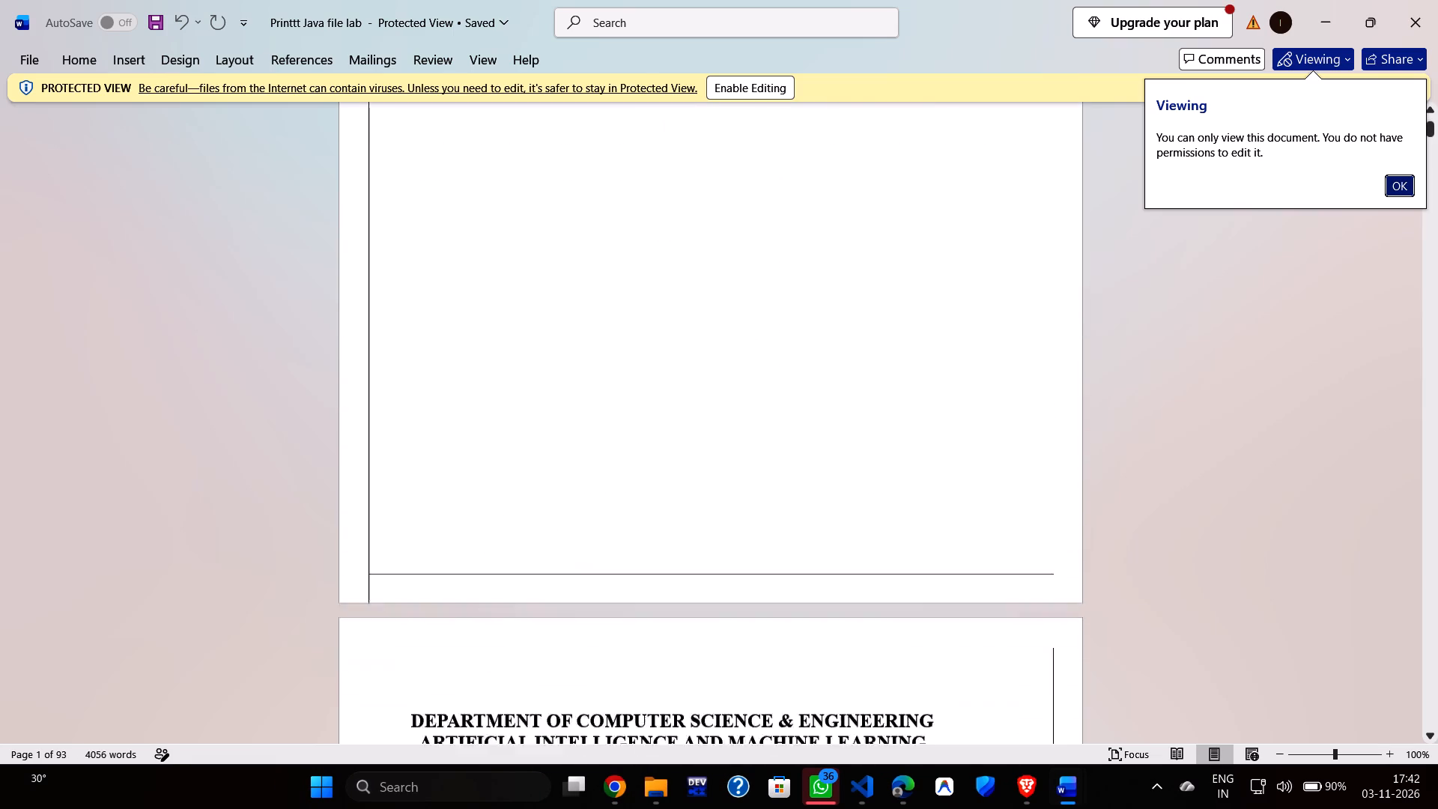
pyautogui.scroll(-6, 691, 361)
pyautogui.scroll(1, 691, 361)
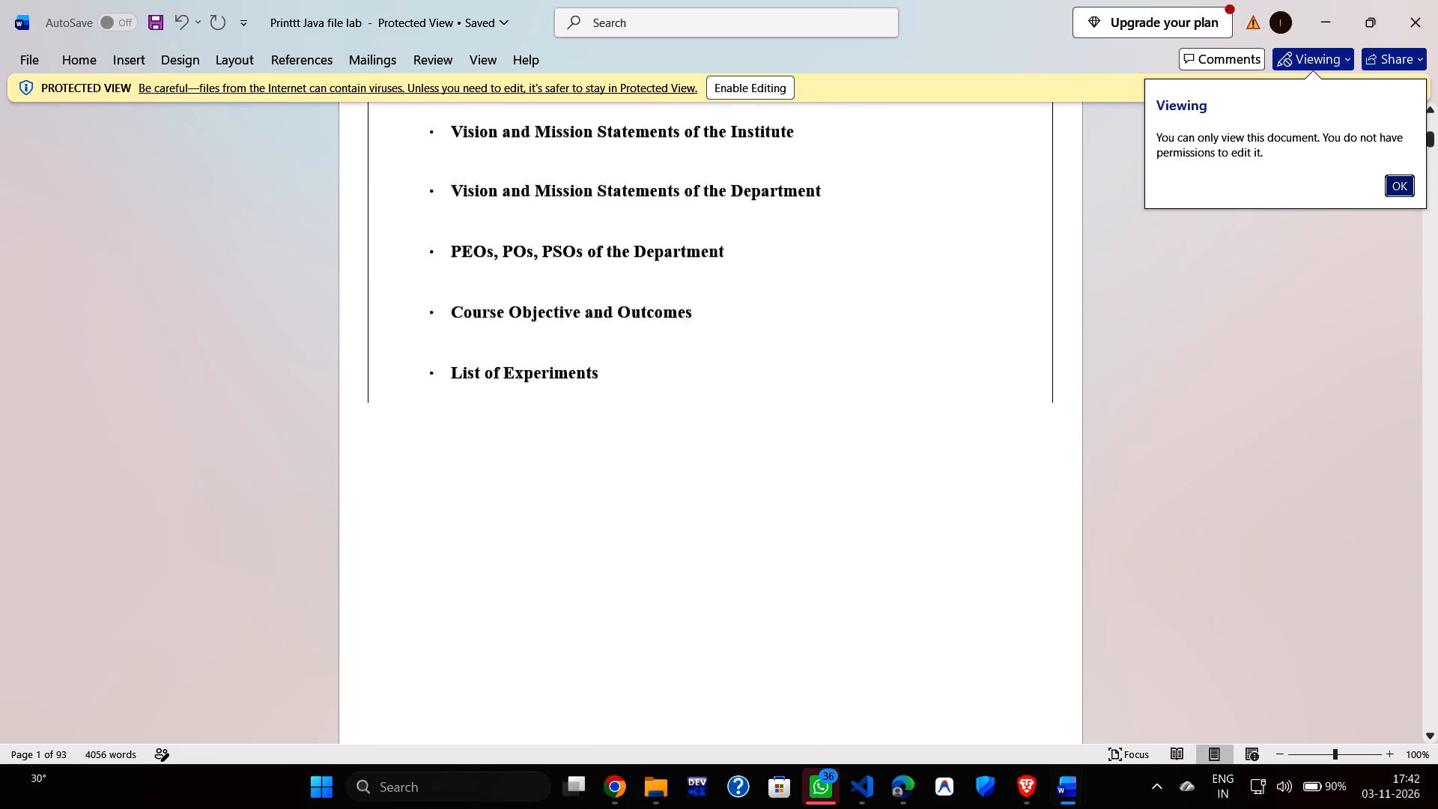
pyautogui.scroll(4, 691, 361)
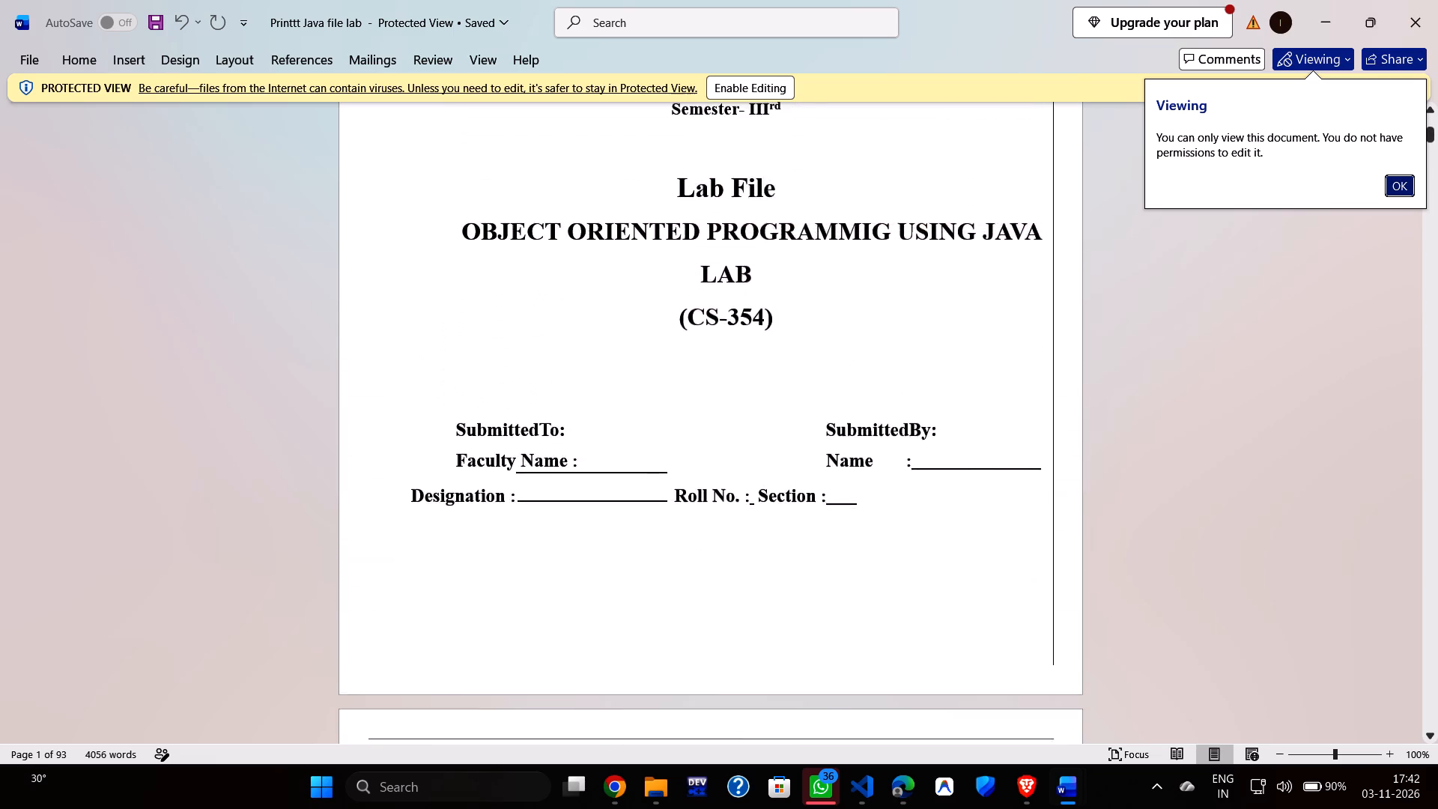
pyautogui.scroll(4, 691, 361)
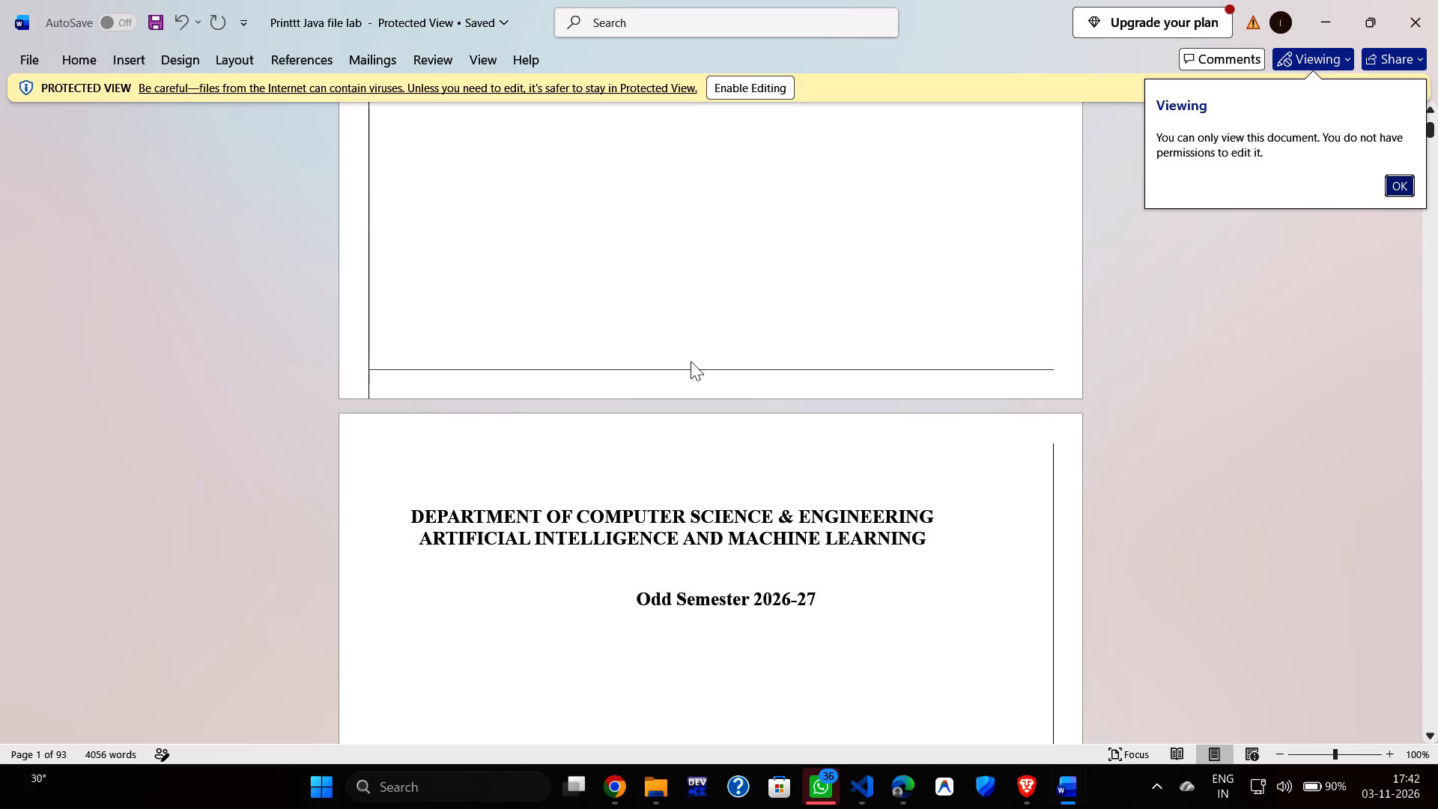
pyautogui.scroll(5, 691, 361)
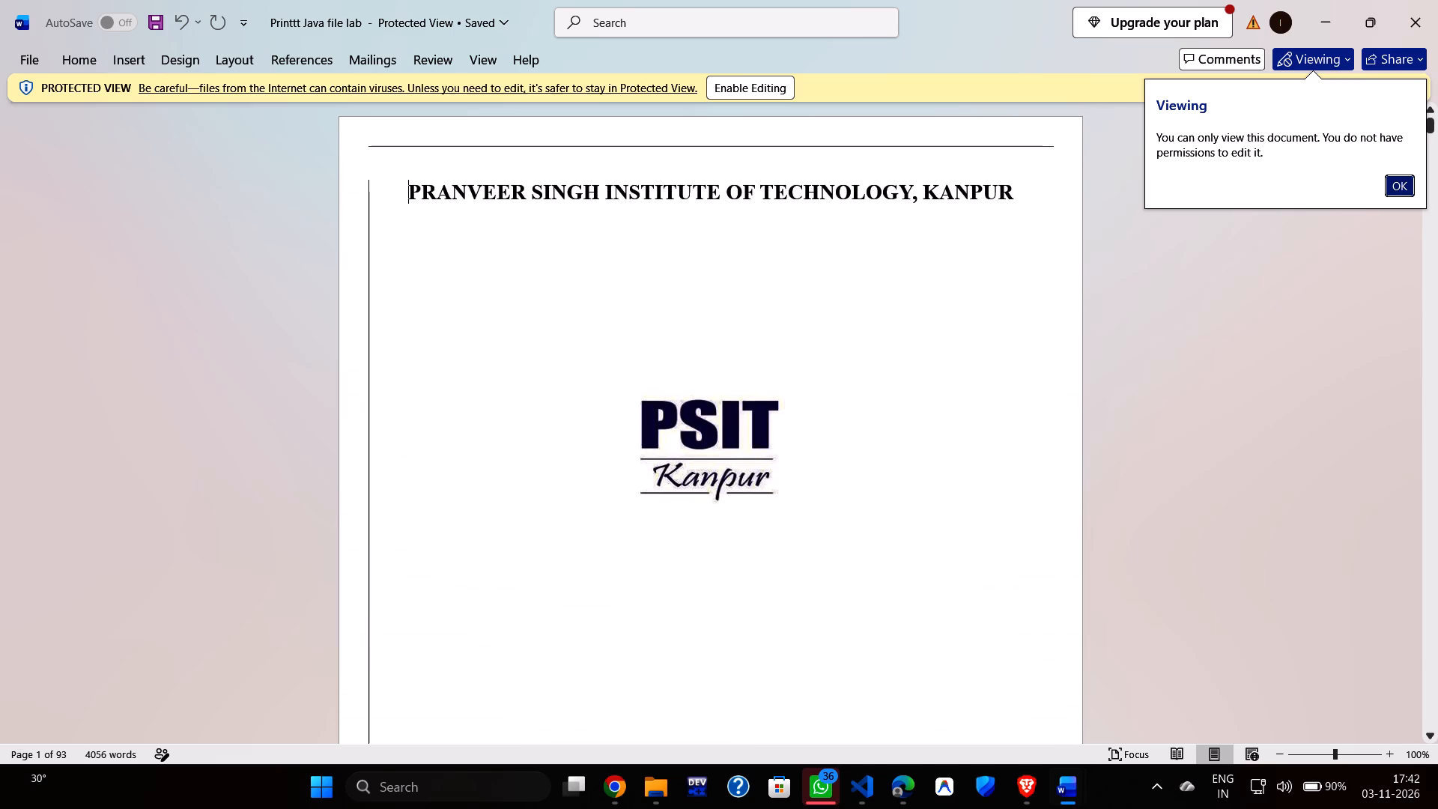
pyautogui.scroll(1, 691, 361)
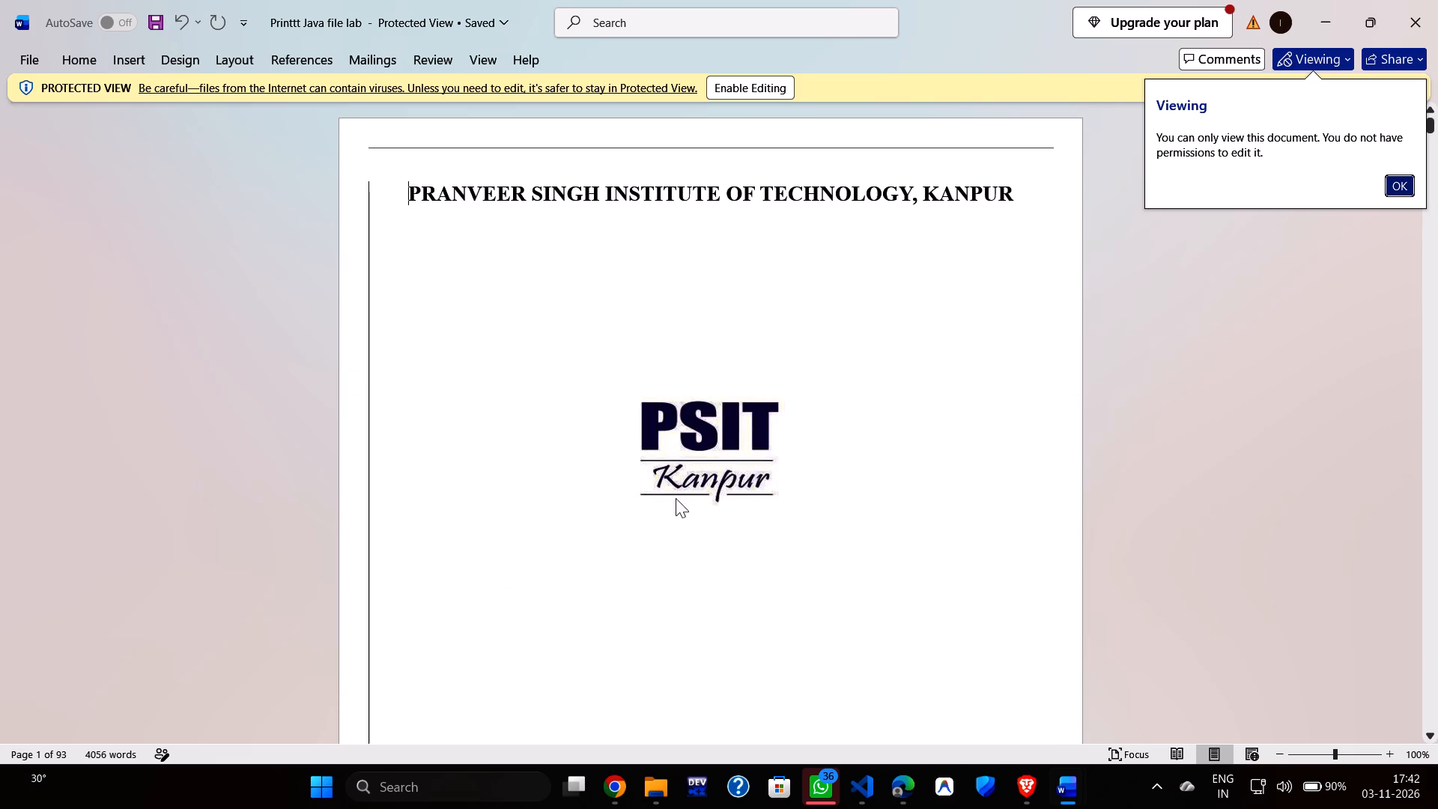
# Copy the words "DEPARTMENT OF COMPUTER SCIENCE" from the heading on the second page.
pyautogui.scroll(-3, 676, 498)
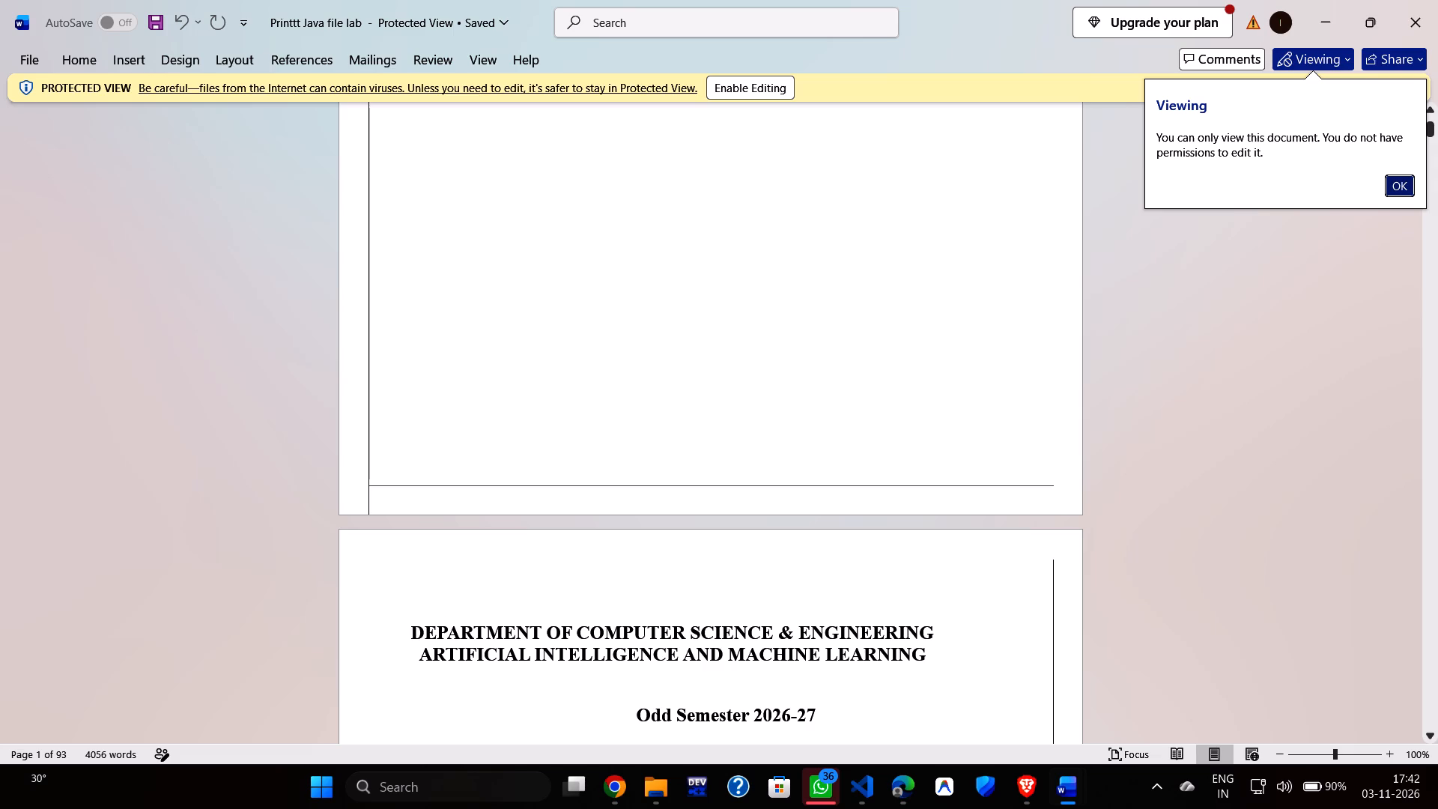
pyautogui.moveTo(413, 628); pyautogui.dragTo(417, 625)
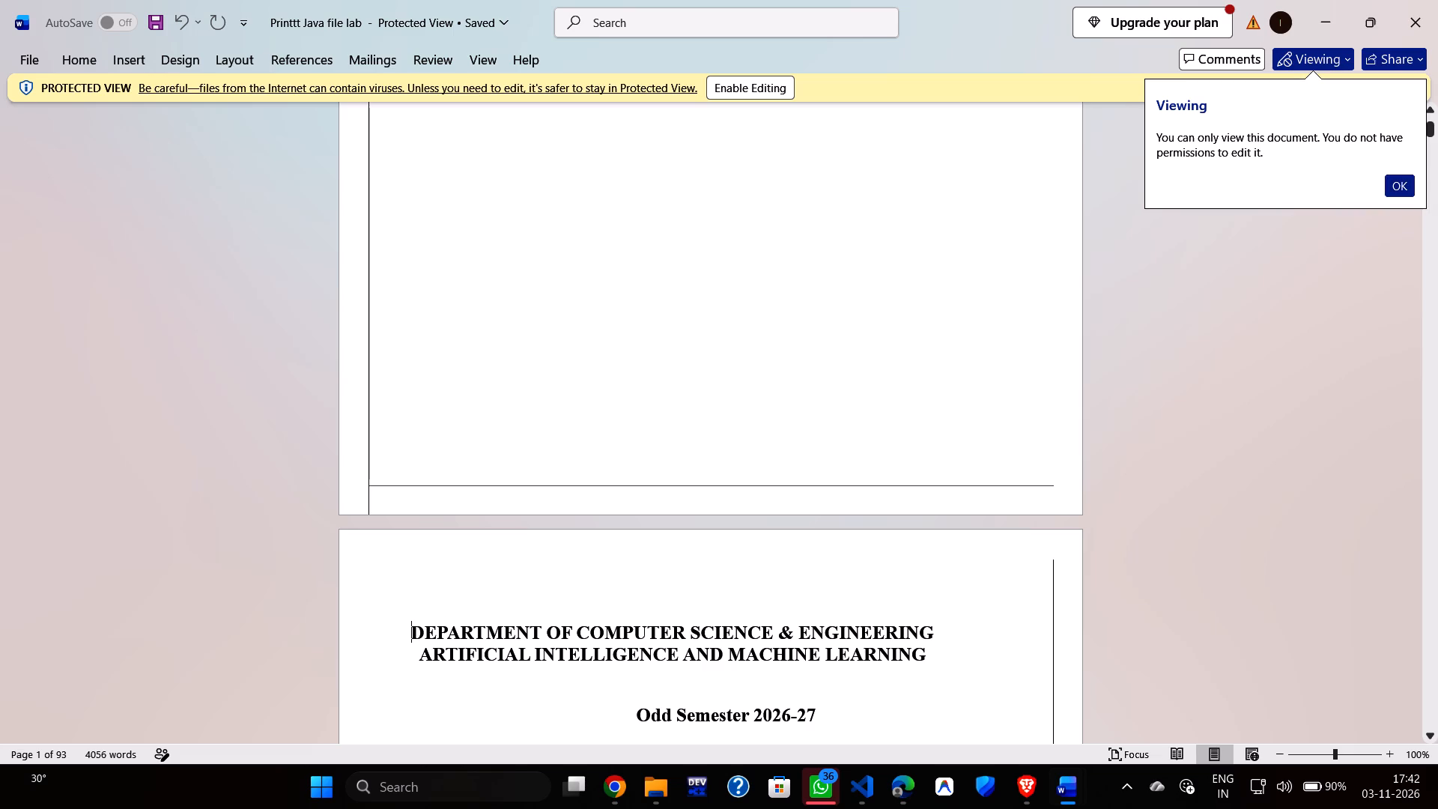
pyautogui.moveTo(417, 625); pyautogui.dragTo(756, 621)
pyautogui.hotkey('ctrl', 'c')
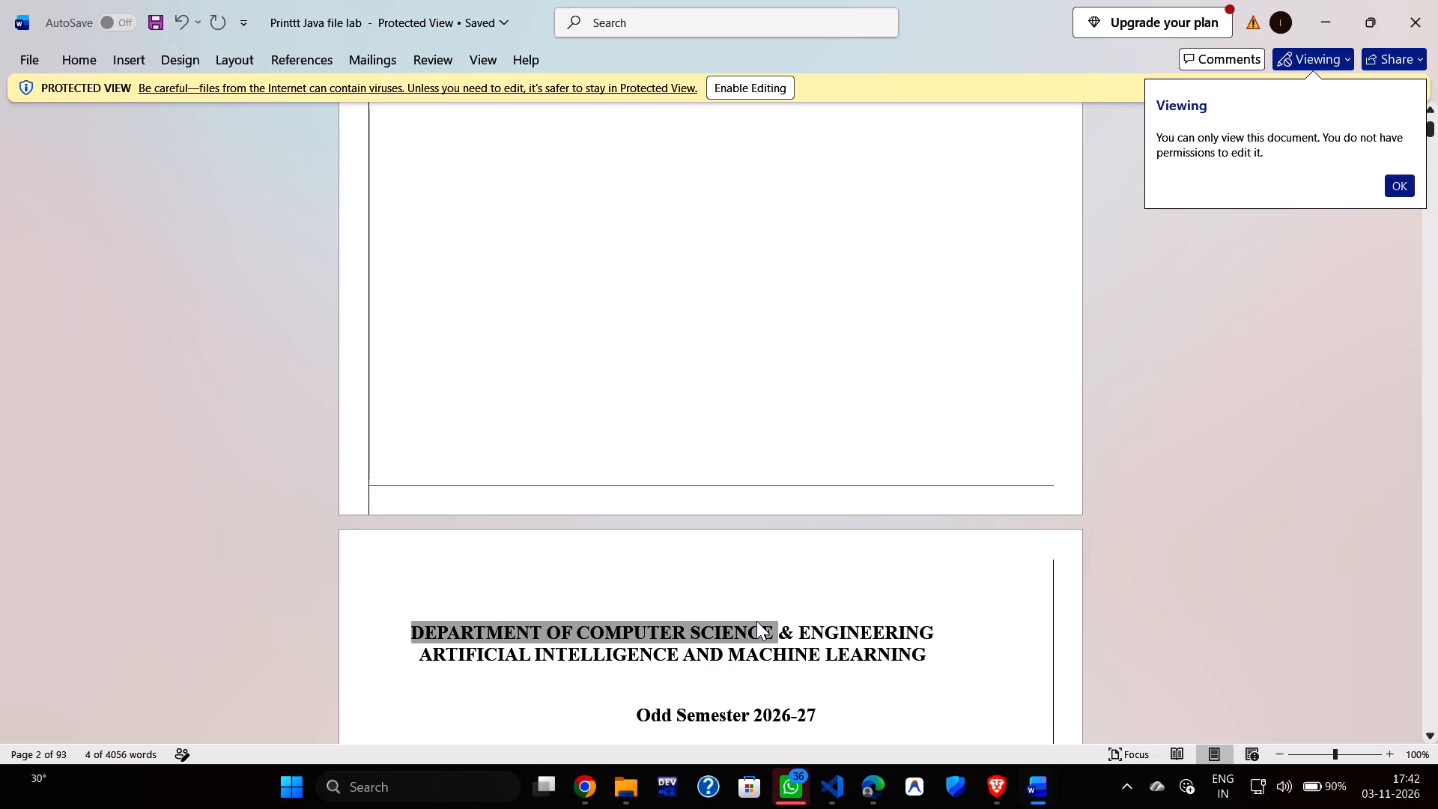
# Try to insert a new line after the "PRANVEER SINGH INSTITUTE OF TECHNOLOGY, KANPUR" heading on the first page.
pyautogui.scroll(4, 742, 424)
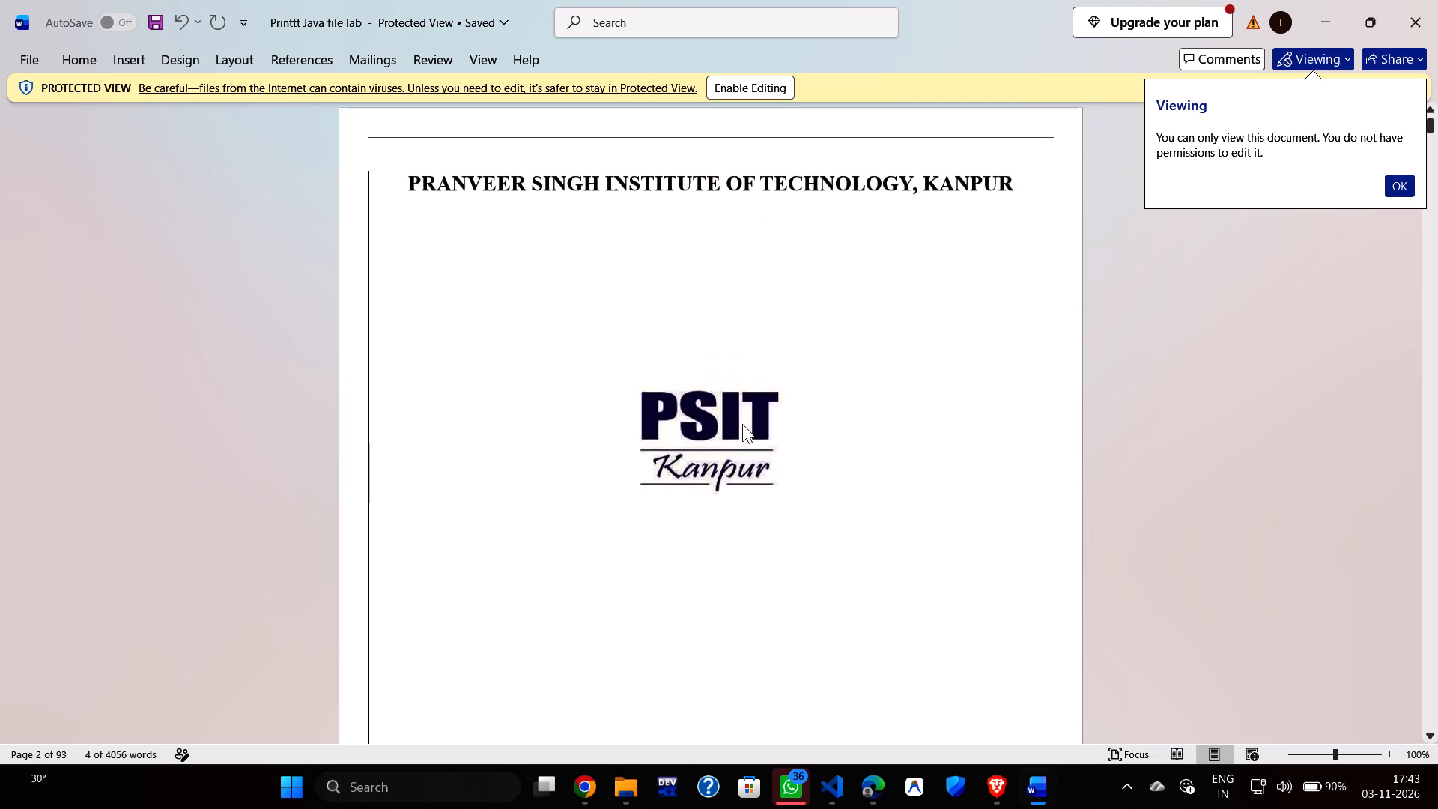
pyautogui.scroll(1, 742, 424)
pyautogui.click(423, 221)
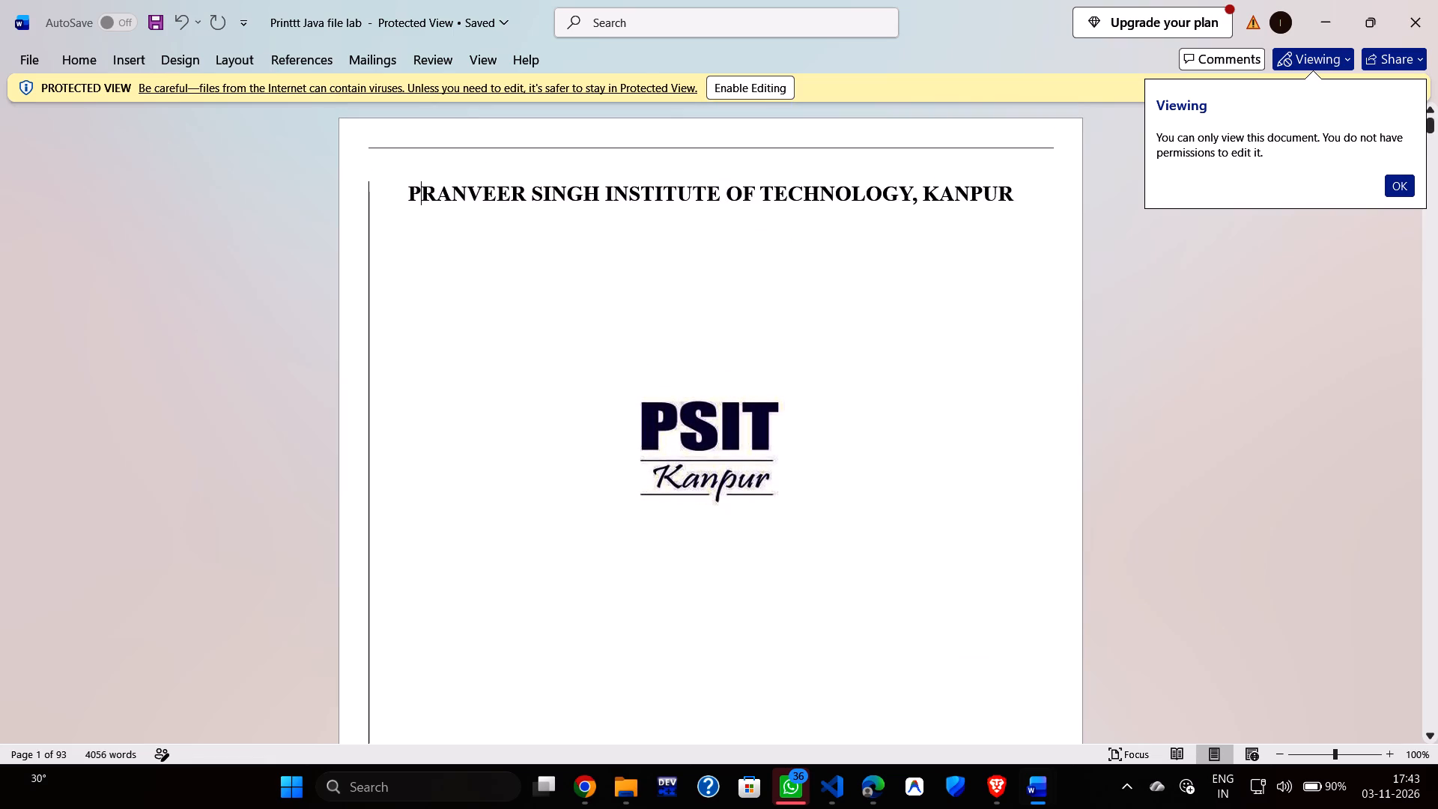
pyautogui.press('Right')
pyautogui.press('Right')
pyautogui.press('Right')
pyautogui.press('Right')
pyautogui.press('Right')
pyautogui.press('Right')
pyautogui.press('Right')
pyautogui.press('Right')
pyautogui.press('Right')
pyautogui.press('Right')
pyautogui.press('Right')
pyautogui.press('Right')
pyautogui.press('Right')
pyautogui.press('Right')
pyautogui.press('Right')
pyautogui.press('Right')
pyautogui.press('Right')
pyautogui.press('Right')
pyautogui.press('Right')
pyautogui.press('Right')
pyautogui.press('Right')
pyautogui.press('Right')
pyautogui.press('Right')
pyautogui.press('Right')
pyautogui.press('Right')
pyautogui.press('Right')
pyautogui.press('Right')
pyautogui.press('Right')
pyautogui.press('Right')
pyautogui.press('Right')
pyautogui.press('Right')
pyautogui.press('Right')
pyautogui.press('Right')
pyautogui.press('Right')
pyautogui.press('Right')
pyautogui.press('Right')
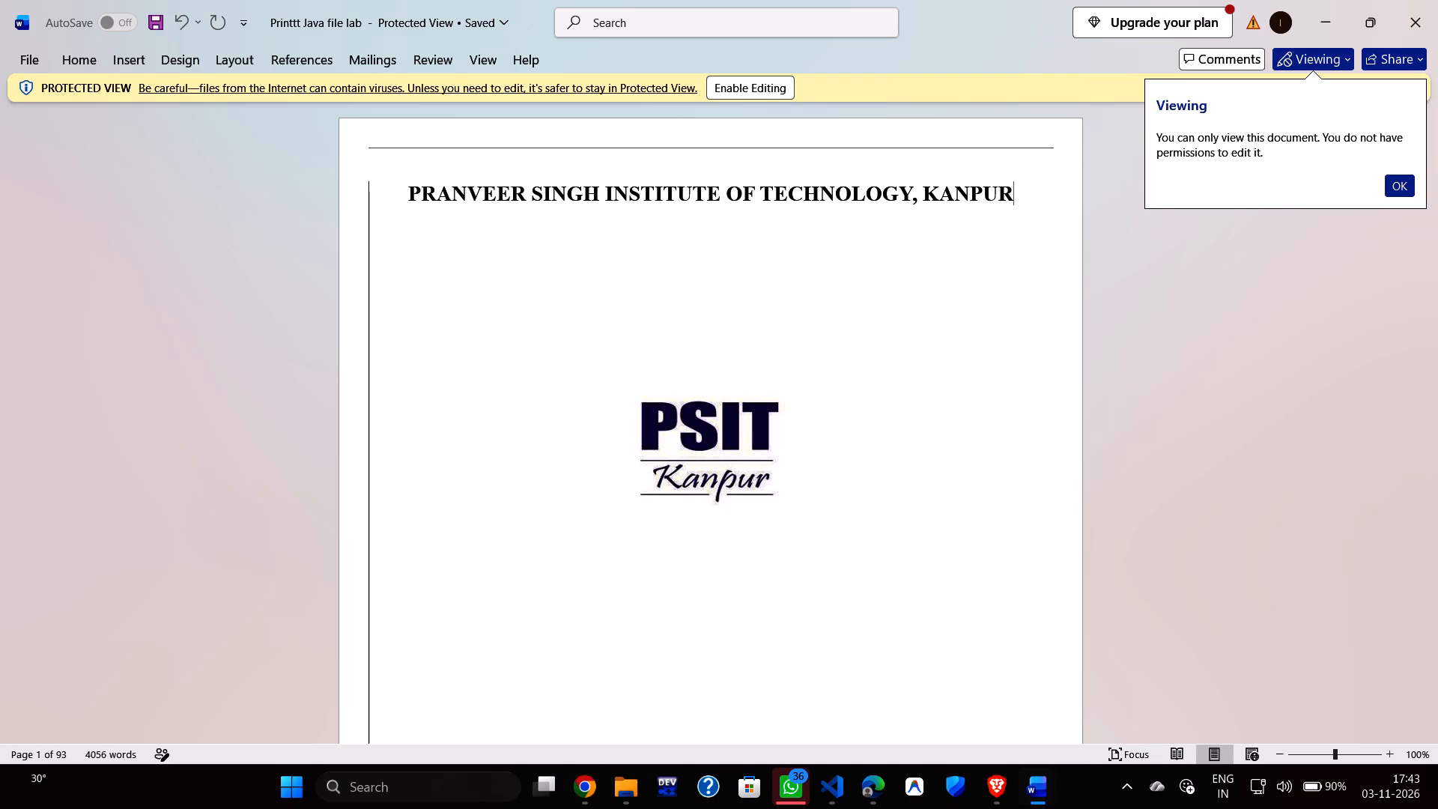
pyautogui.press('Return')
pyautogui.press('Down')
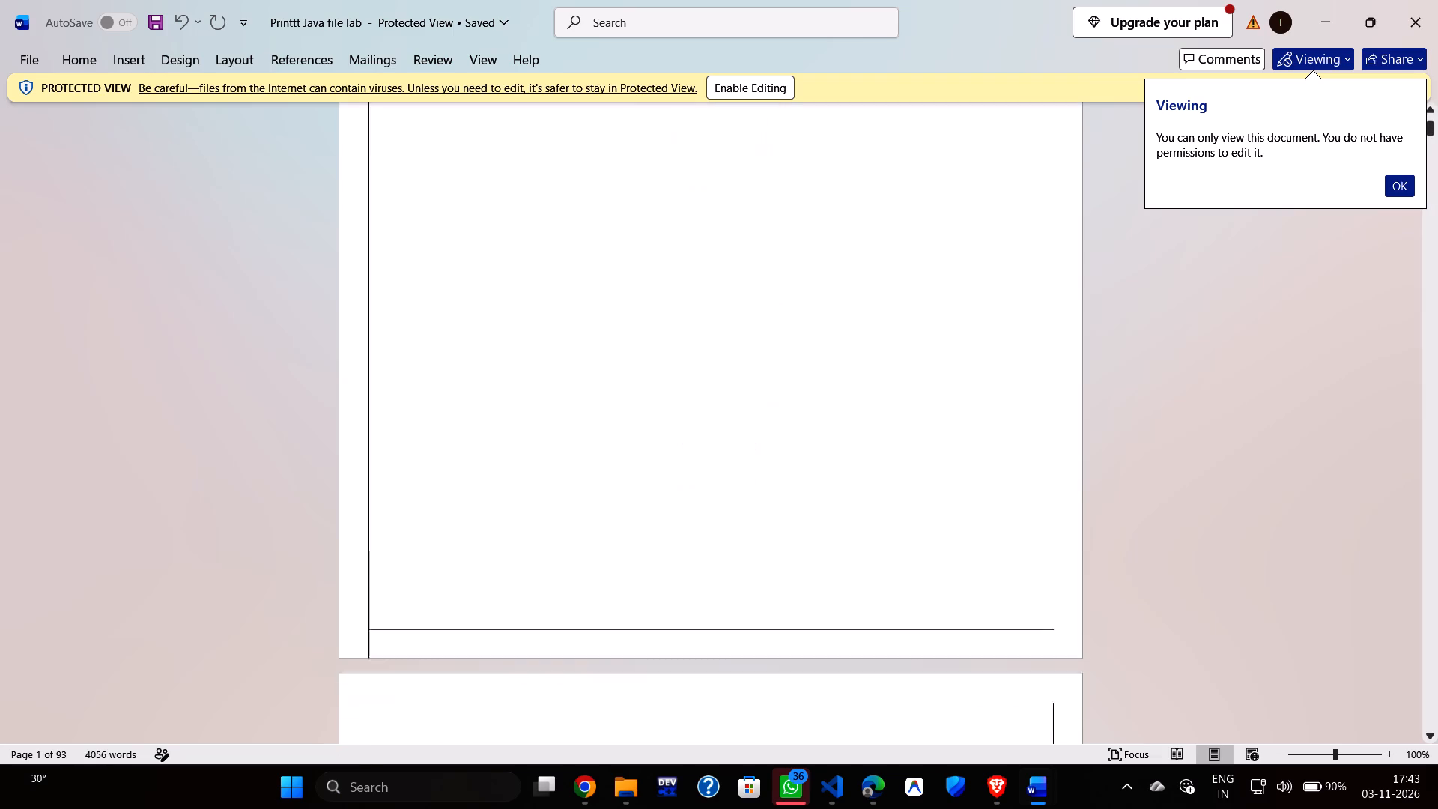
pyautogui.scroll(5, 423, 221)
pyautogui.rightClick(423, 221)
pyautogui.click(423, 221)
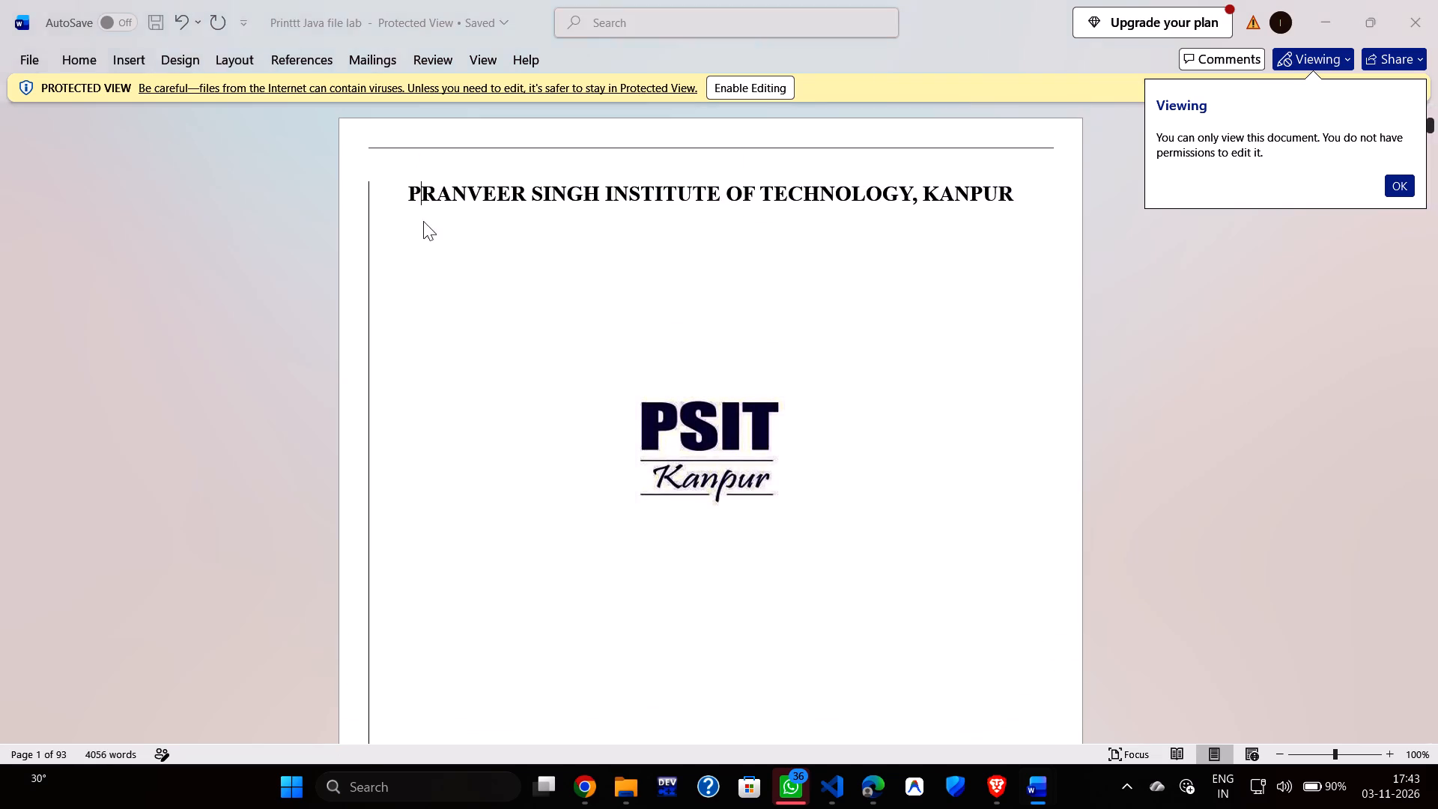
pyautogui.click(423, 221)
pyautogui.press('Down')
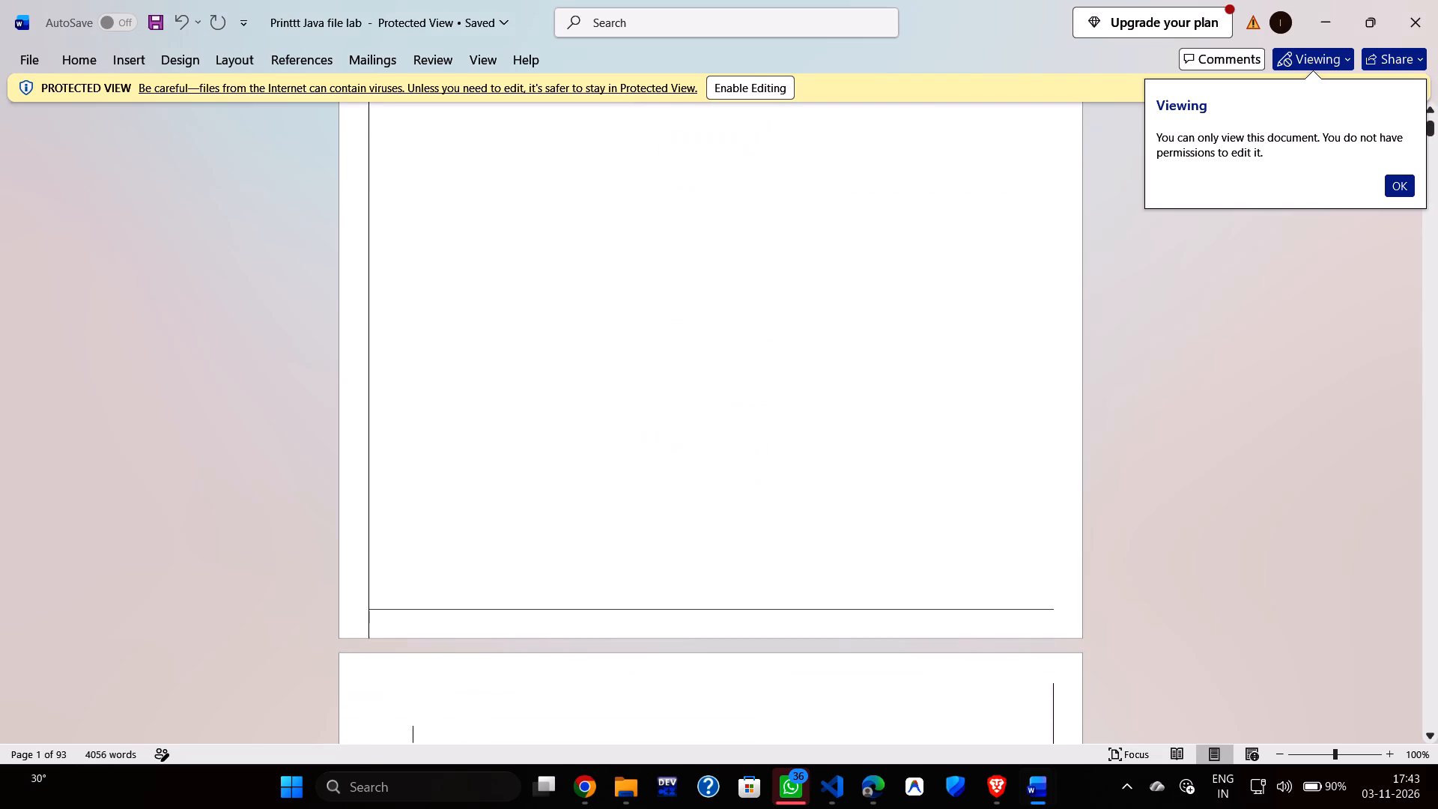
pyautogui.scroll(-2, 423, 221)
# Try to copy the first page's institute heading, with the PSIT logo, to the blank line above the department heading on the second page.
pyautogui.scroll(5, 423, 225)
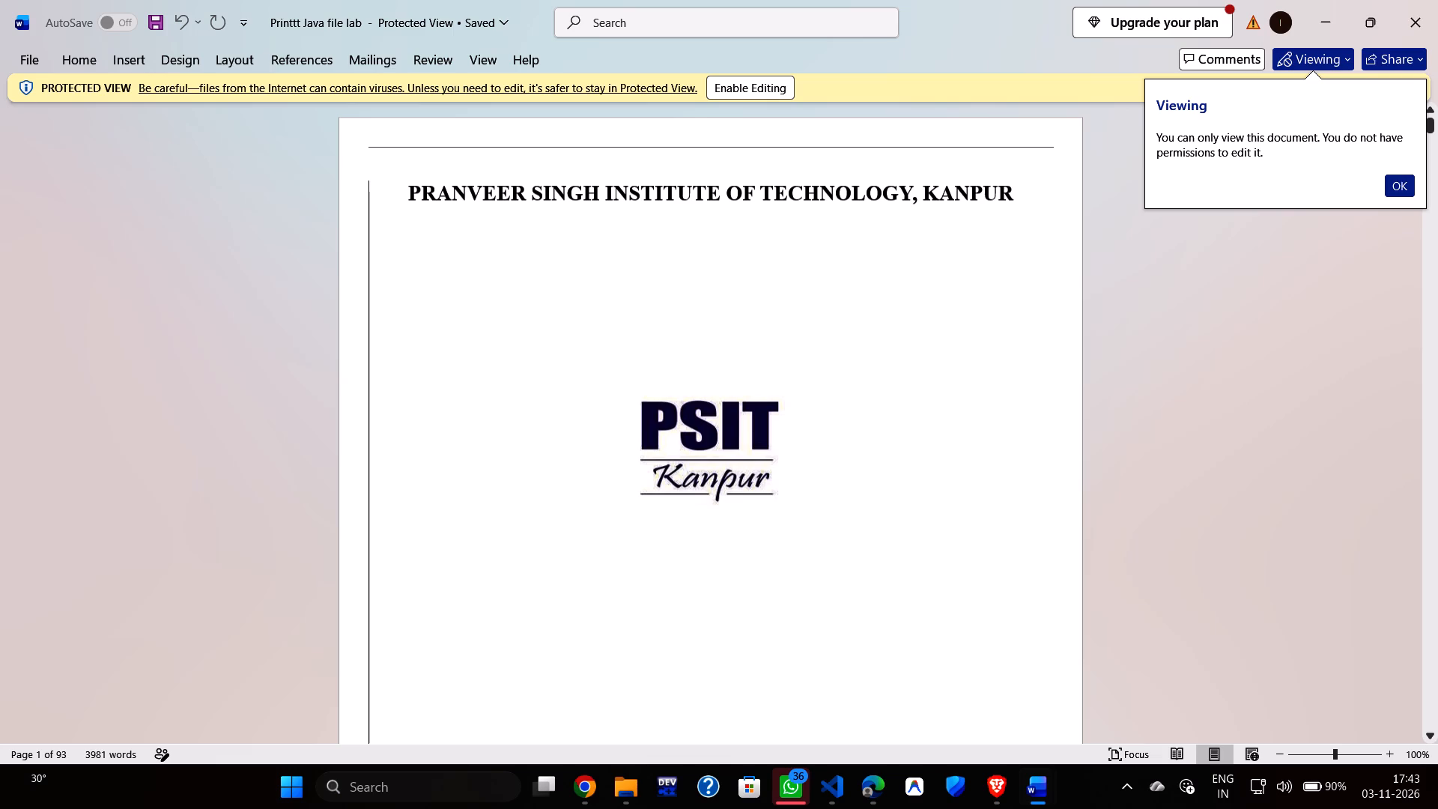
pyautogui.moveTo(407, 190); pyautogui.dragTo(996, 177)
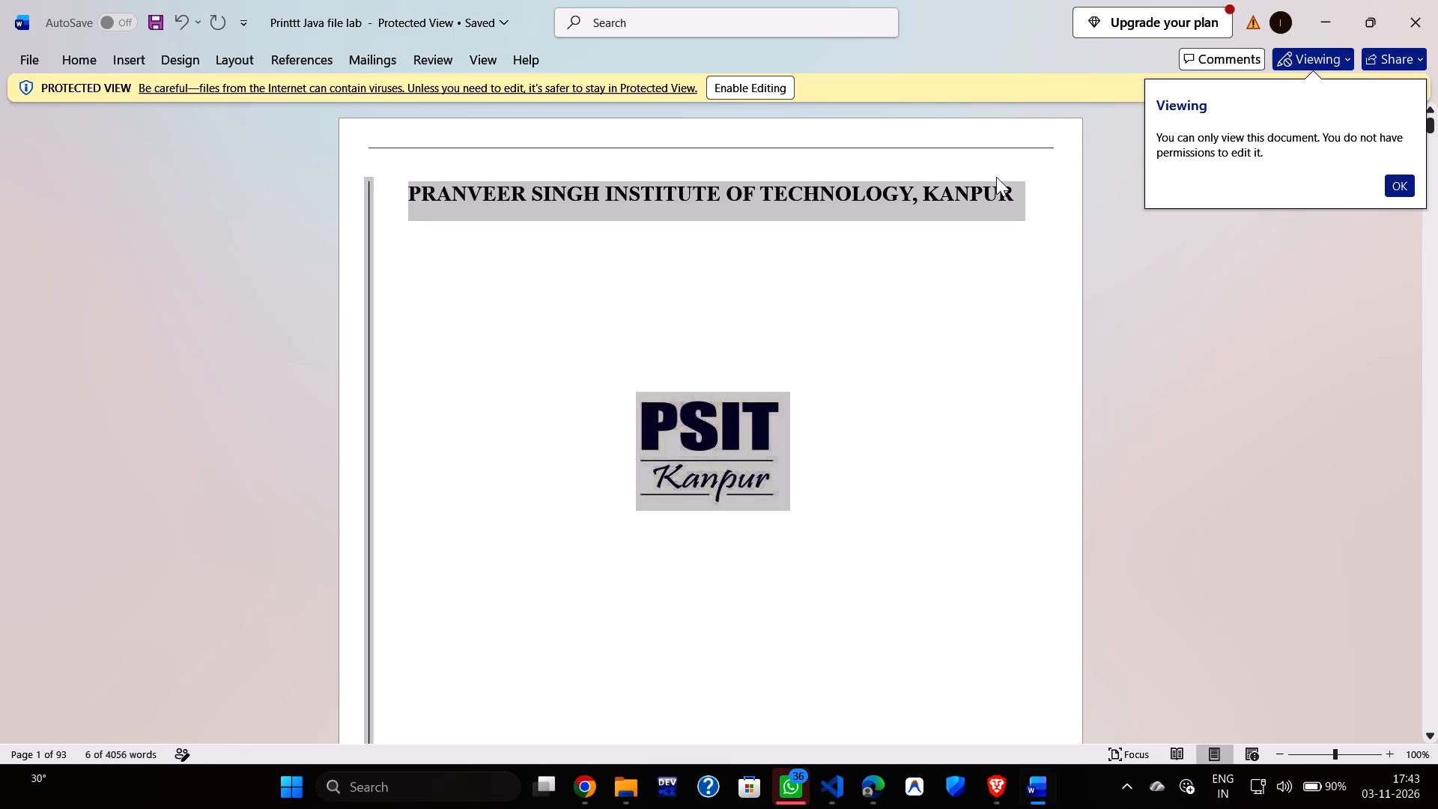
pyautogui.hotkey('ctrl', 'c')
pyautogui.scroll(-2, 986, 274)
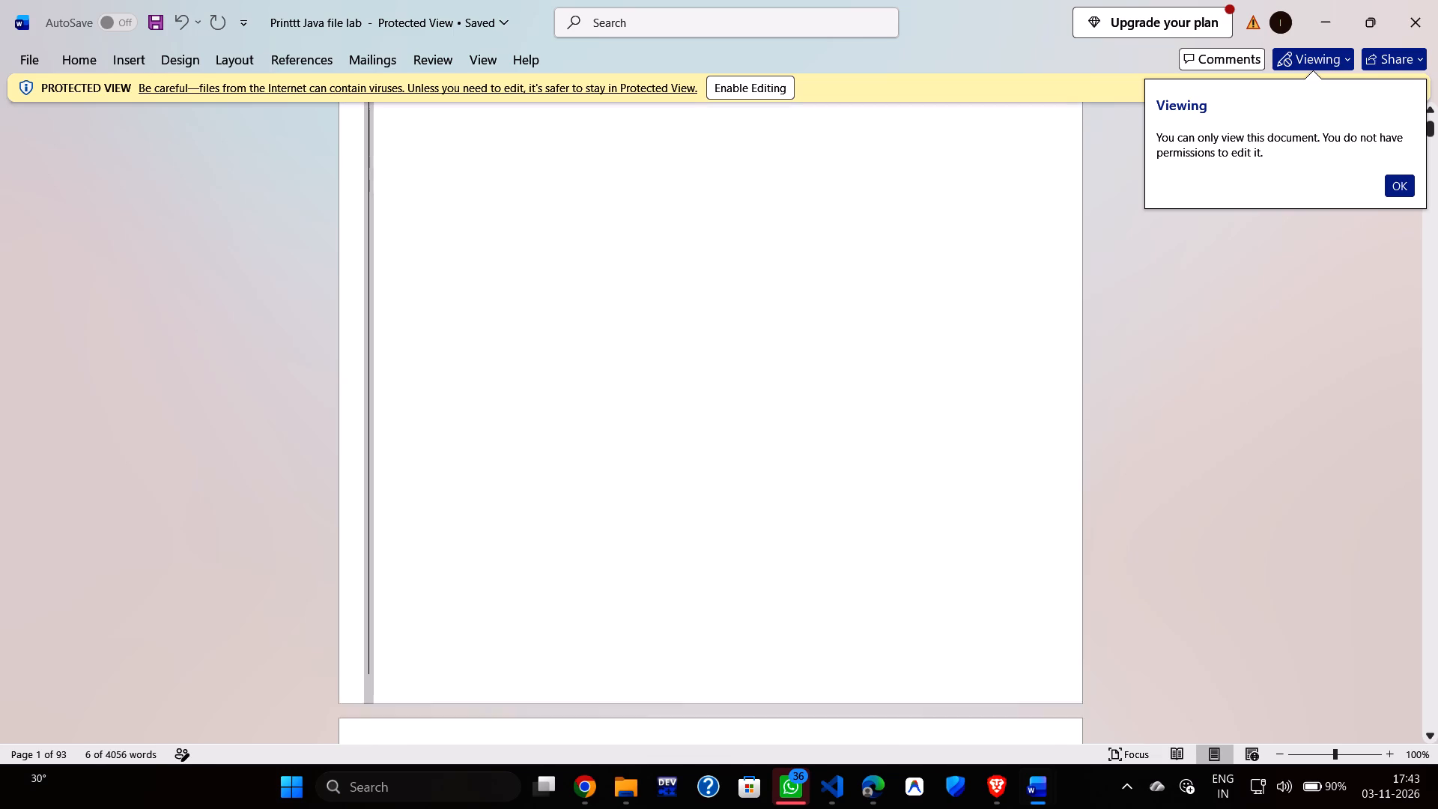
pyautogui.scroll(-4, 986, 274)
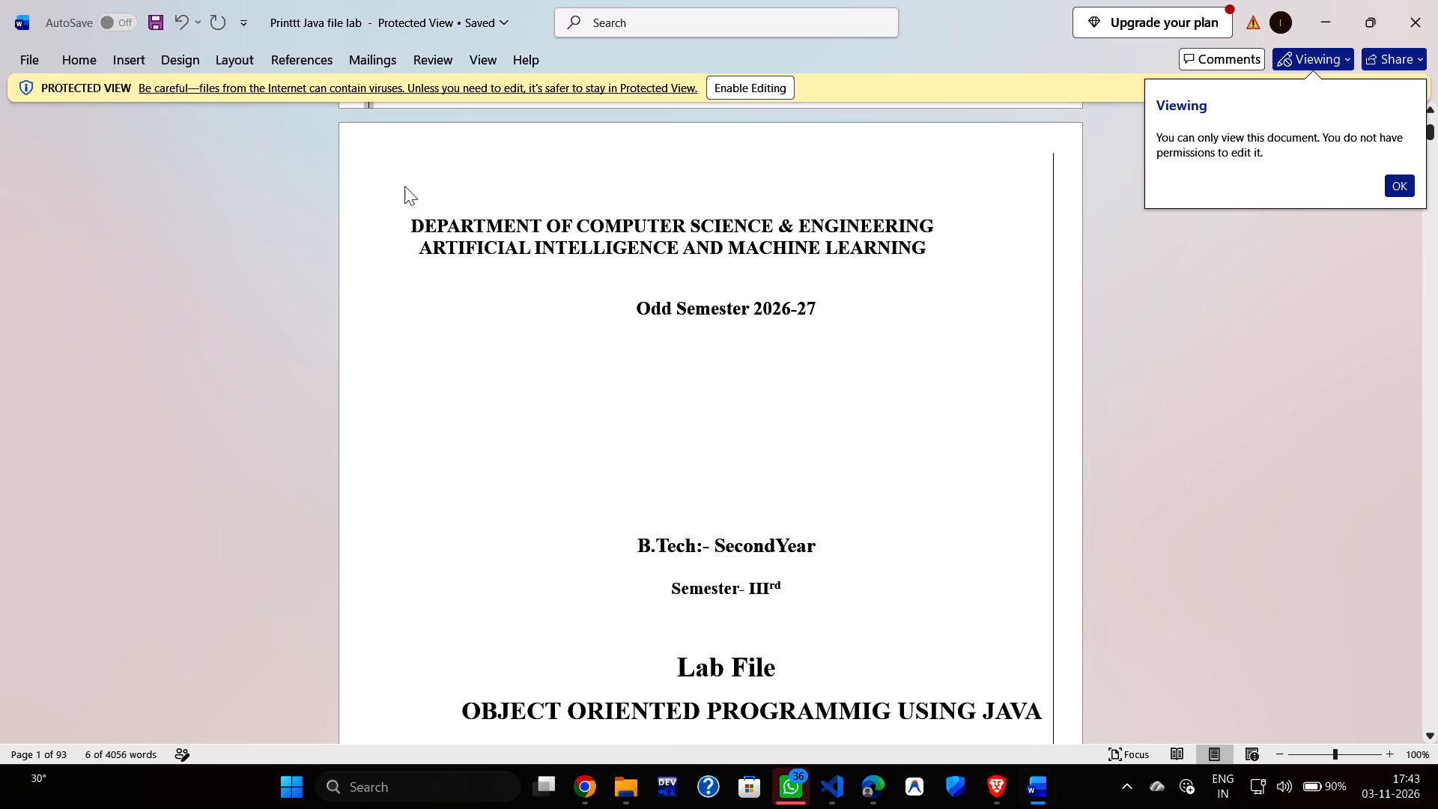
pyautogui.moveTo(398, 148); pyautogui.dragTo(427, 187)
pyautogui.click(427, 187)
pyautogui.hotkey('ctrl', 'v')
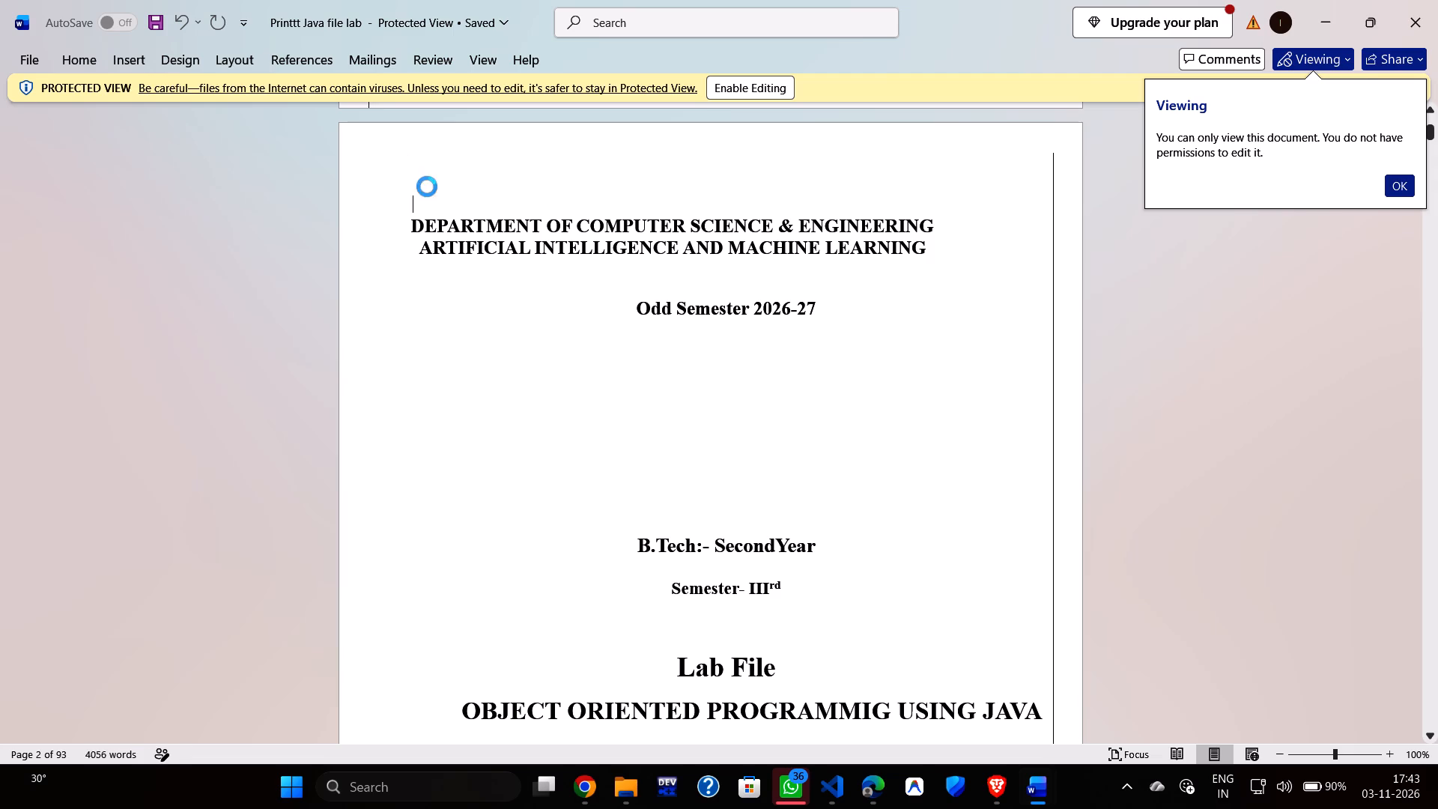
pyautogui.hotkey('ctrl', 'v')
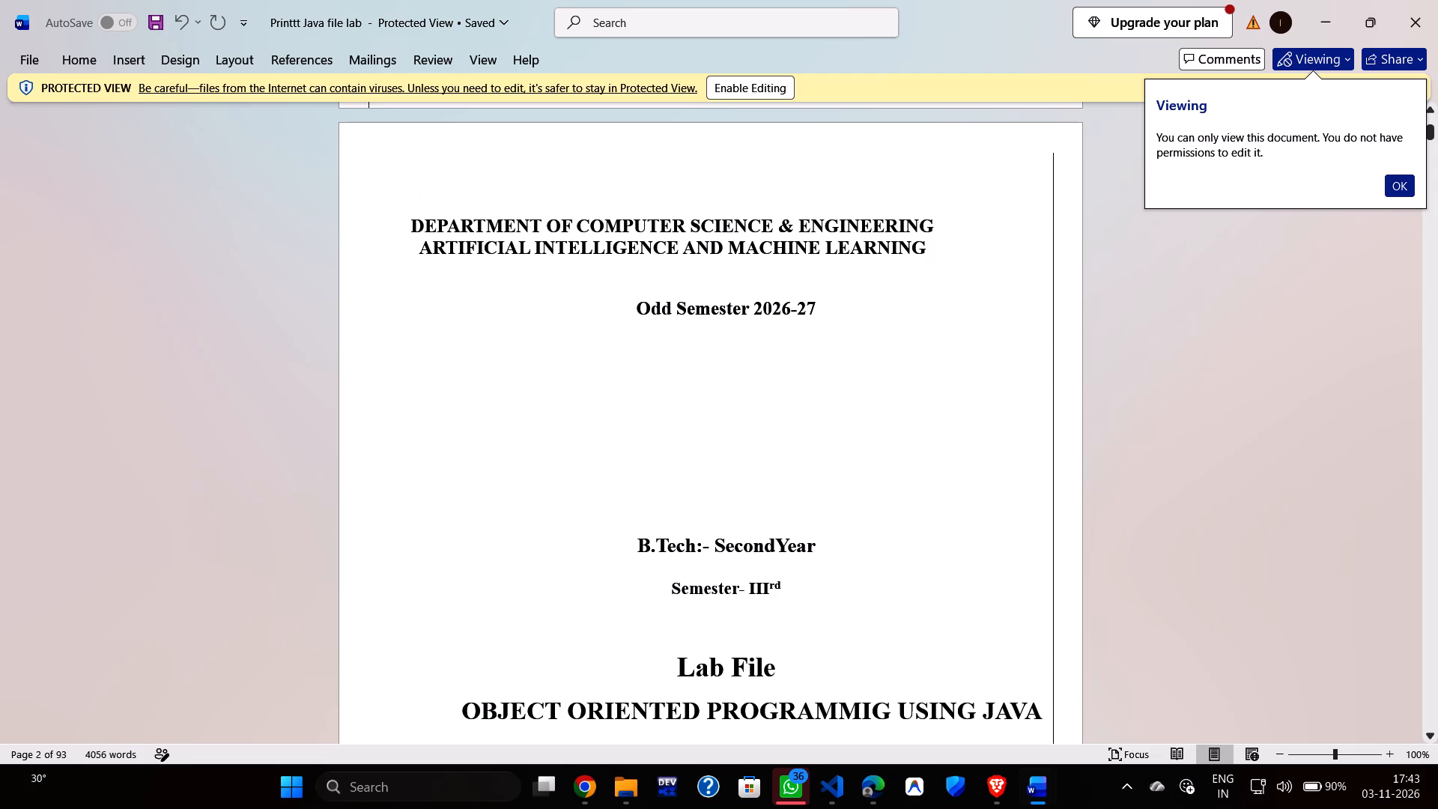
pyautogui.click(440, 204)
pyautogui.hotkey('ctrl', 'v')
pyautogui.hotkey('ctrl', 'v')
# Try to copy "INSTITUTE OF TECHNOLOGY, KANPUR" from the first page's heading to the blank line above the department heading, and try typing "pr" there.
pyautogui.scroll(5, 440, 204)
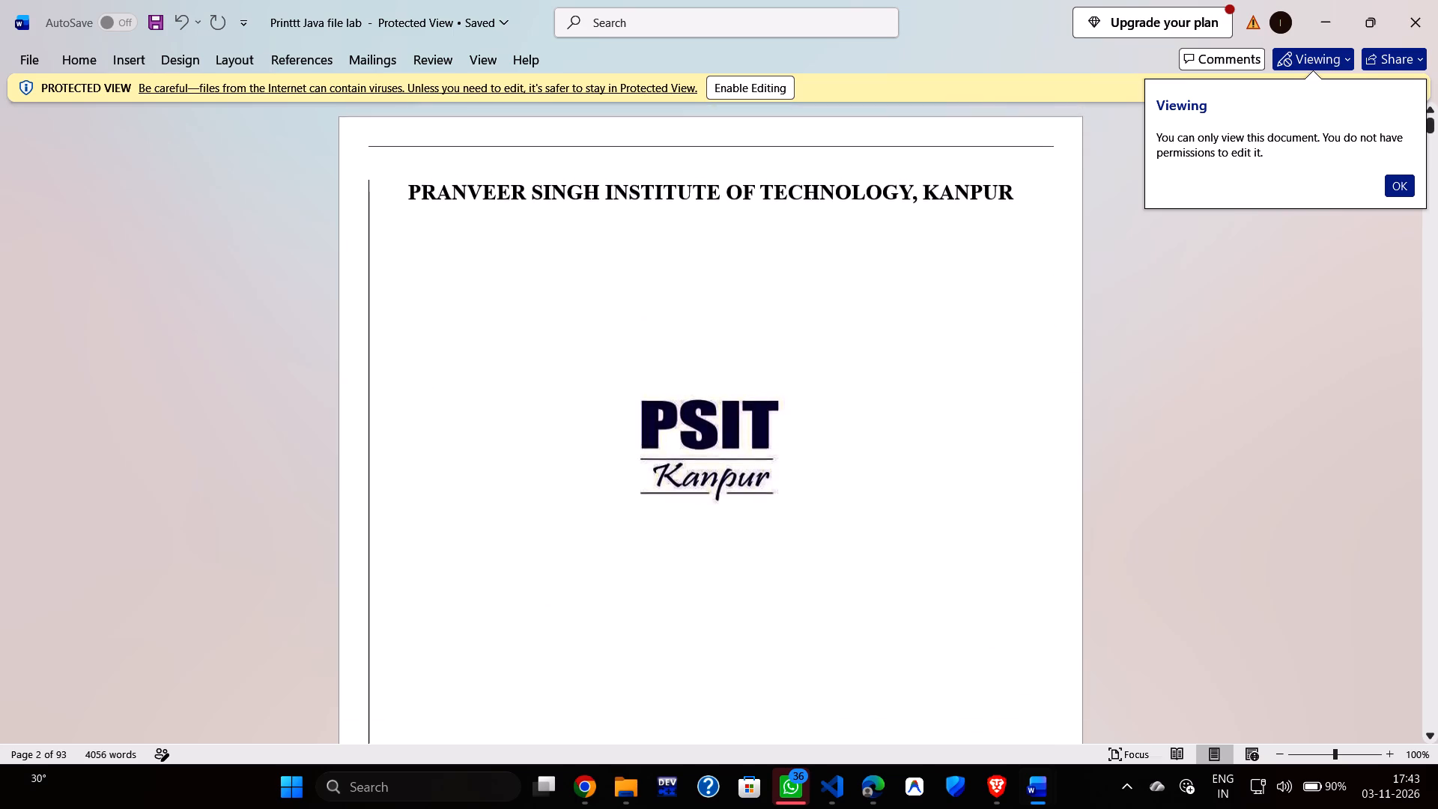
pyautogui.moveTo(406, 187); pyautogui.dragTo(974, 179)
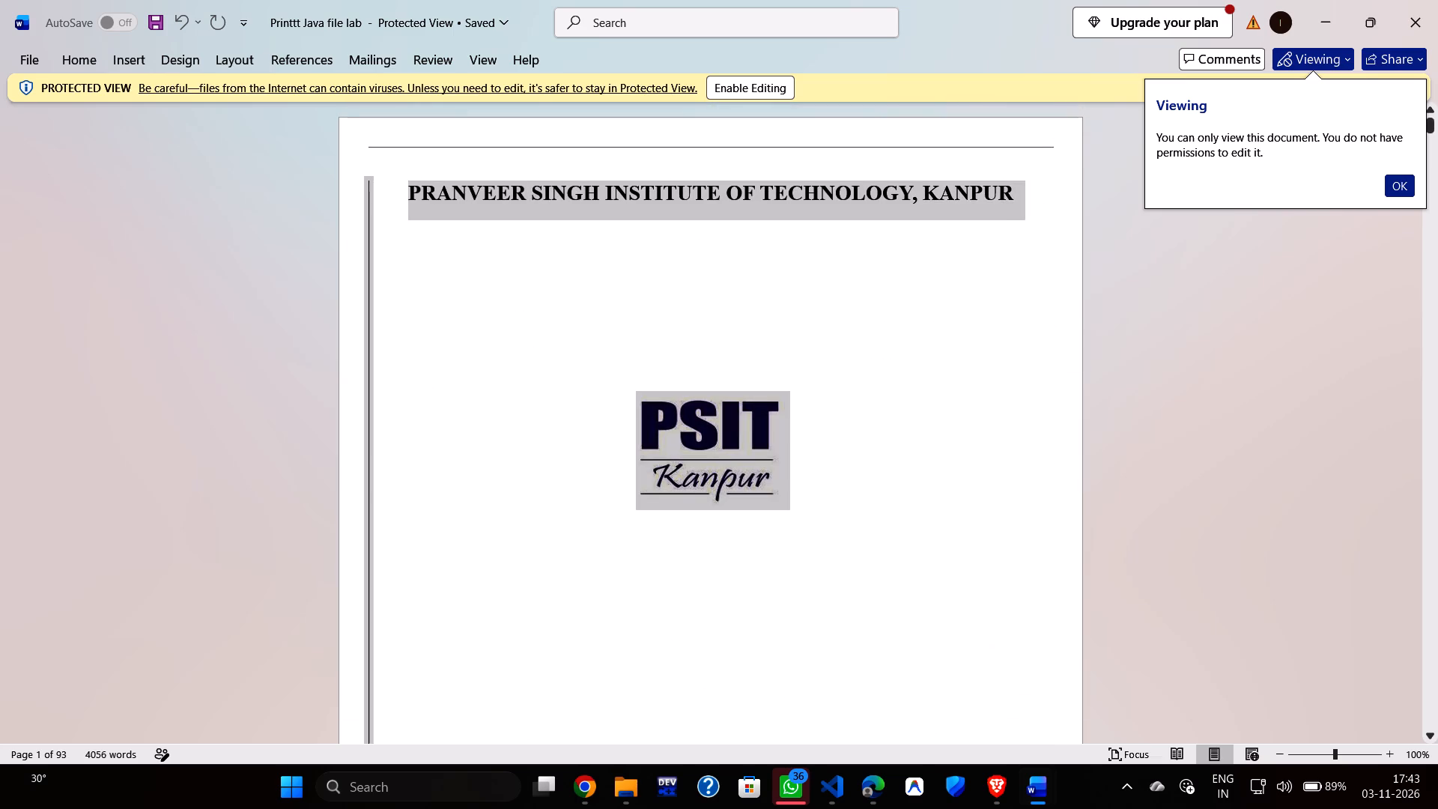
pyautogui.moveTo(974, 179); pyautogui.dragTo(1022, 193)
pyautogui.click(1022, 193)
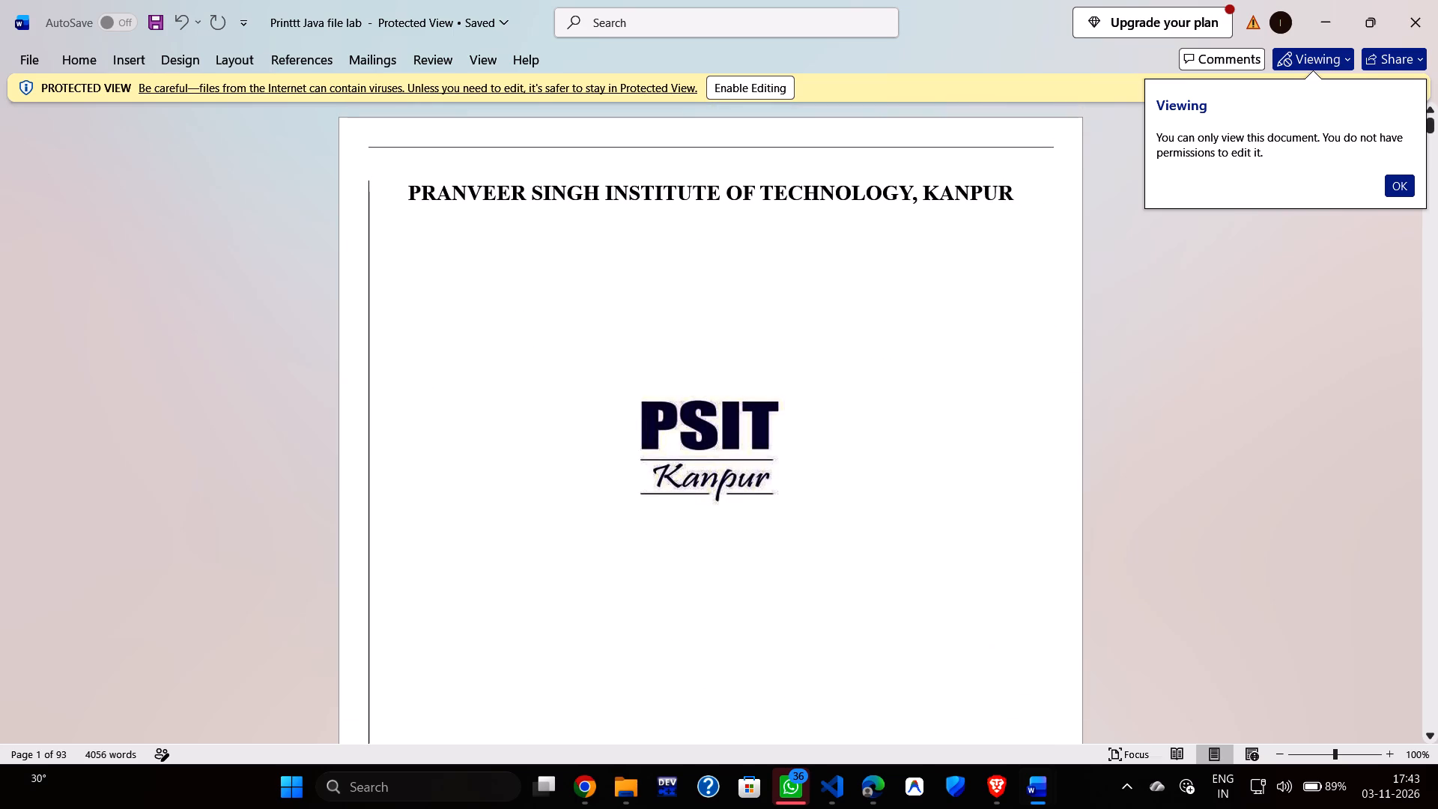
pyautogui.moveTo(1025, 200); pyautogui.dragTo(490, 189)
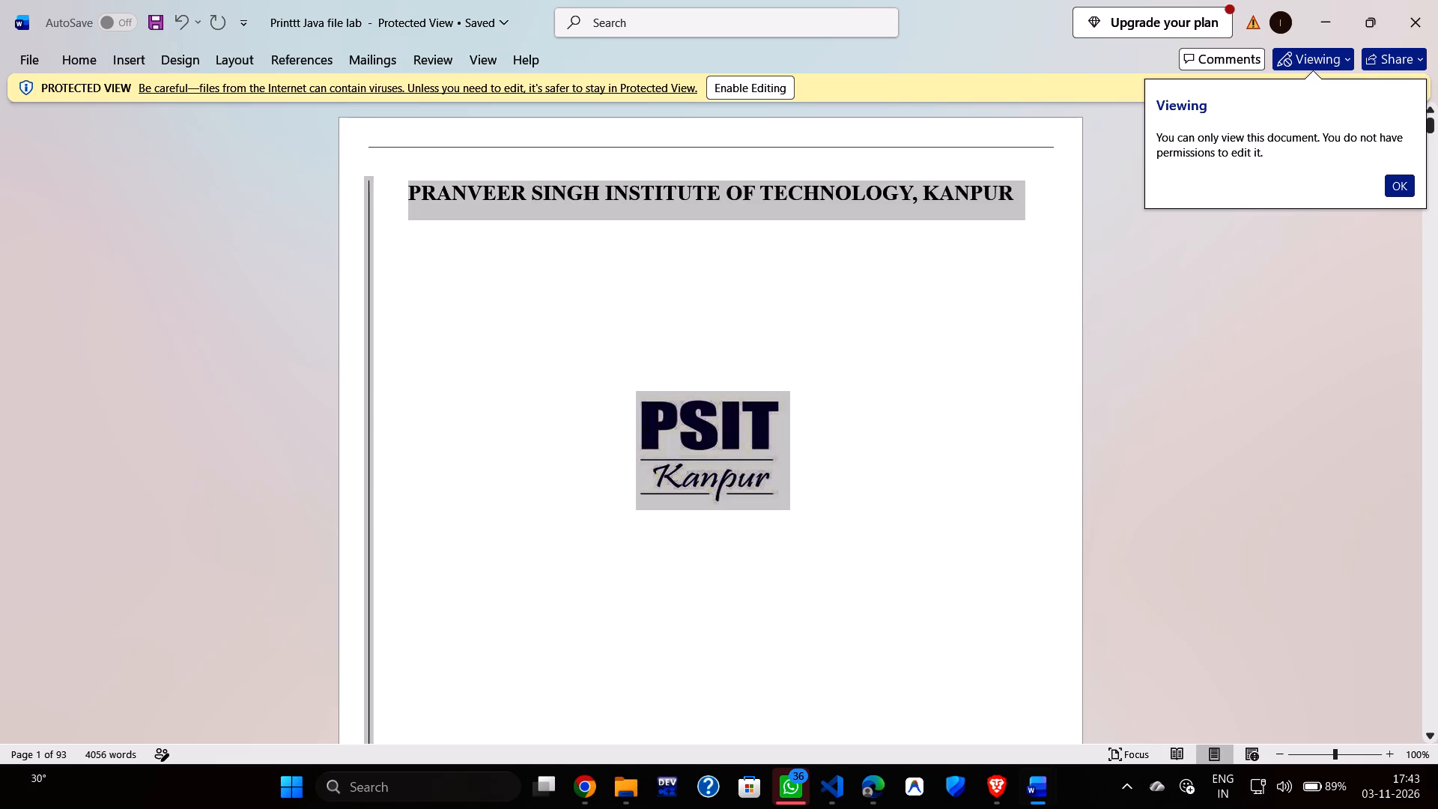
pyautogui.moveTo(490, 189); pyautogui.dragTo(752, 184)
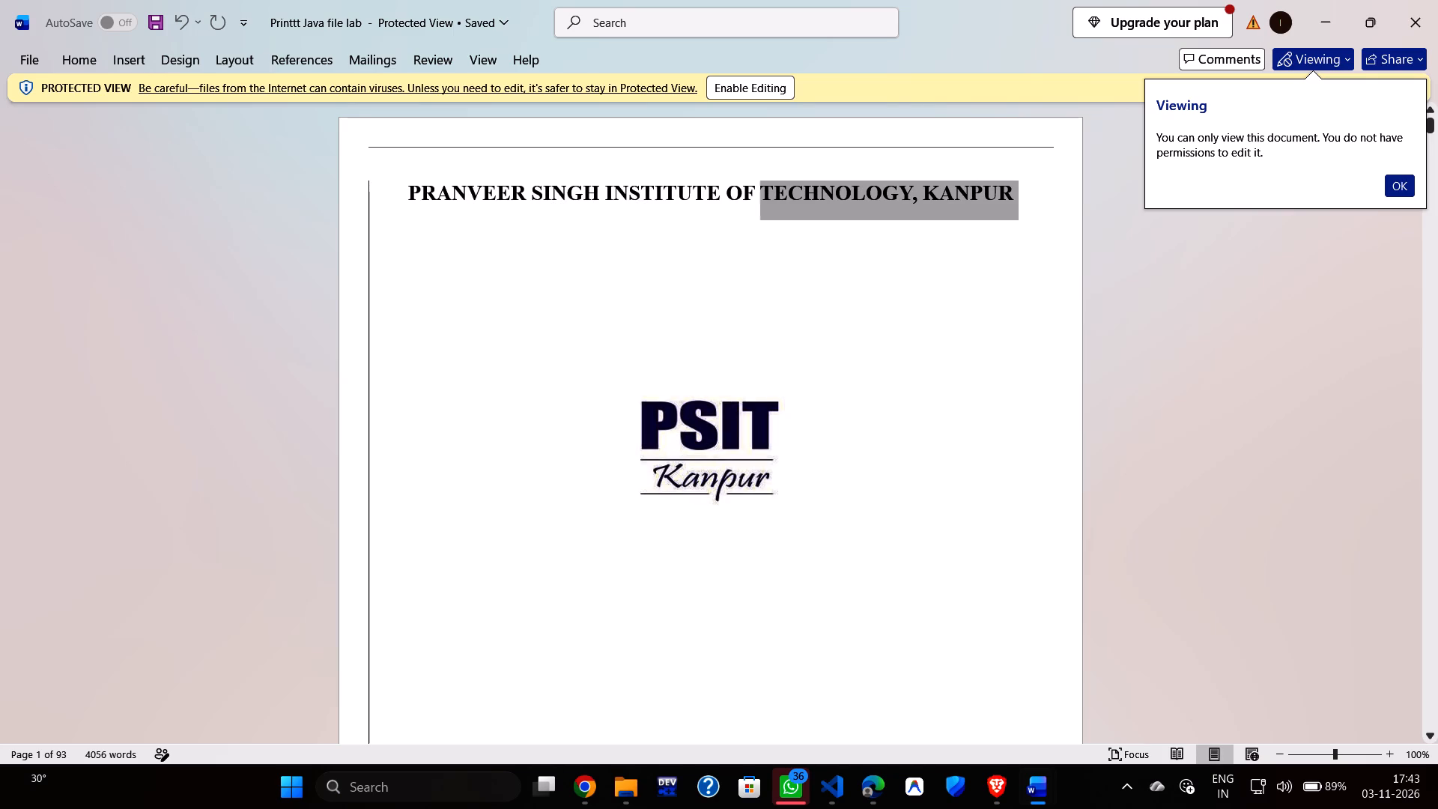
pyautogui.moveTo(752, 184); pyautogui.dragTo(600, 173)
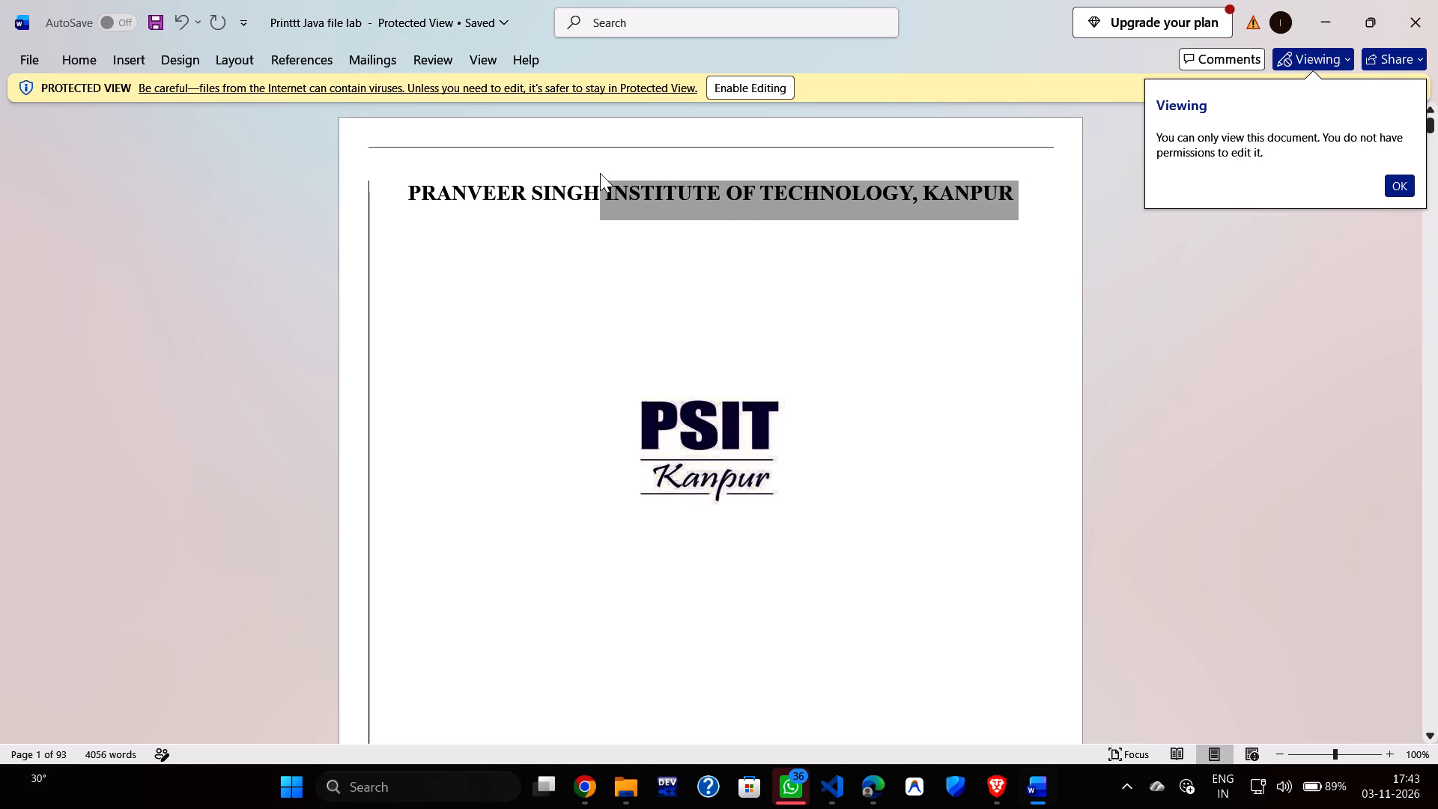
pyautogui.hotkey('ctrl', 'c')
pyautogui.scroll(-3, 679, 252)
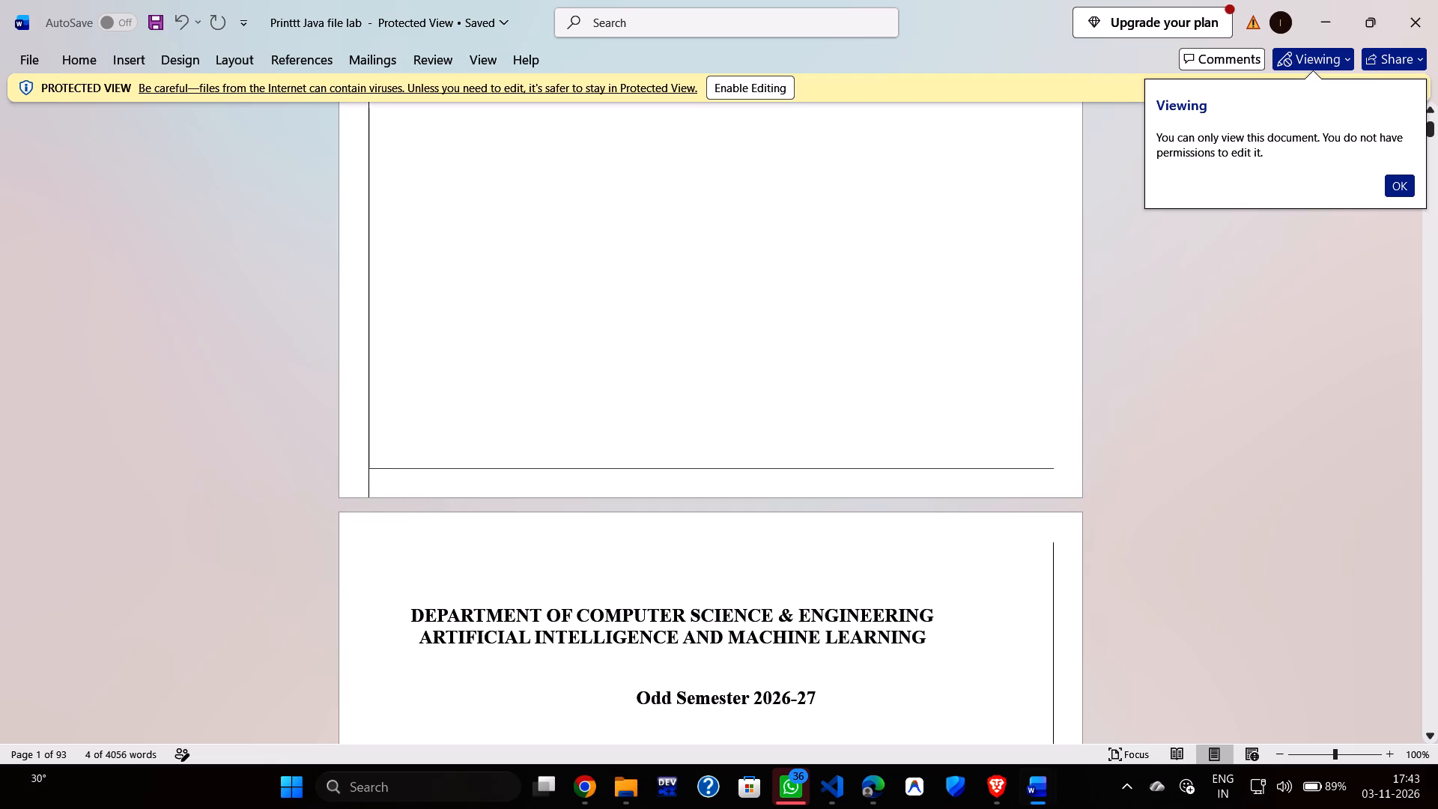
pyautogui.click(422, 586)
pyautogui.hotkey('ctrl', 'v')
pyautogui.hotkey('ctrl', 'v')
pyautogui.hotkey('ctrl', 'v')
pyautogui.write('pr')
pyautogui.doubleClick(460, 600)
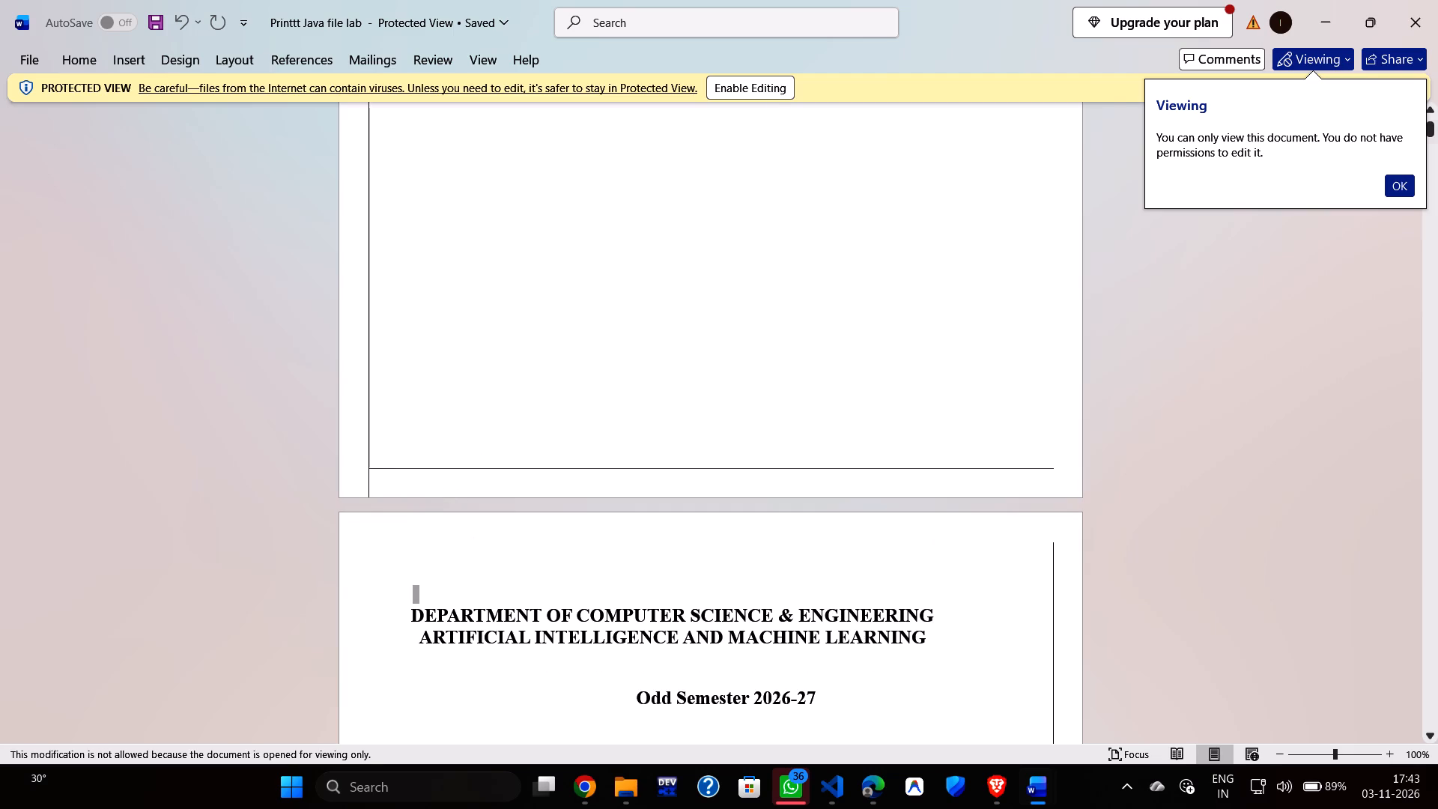
# Enable editing and convert the PDF to an editable Word document.
pyautogui.click(770, 95)
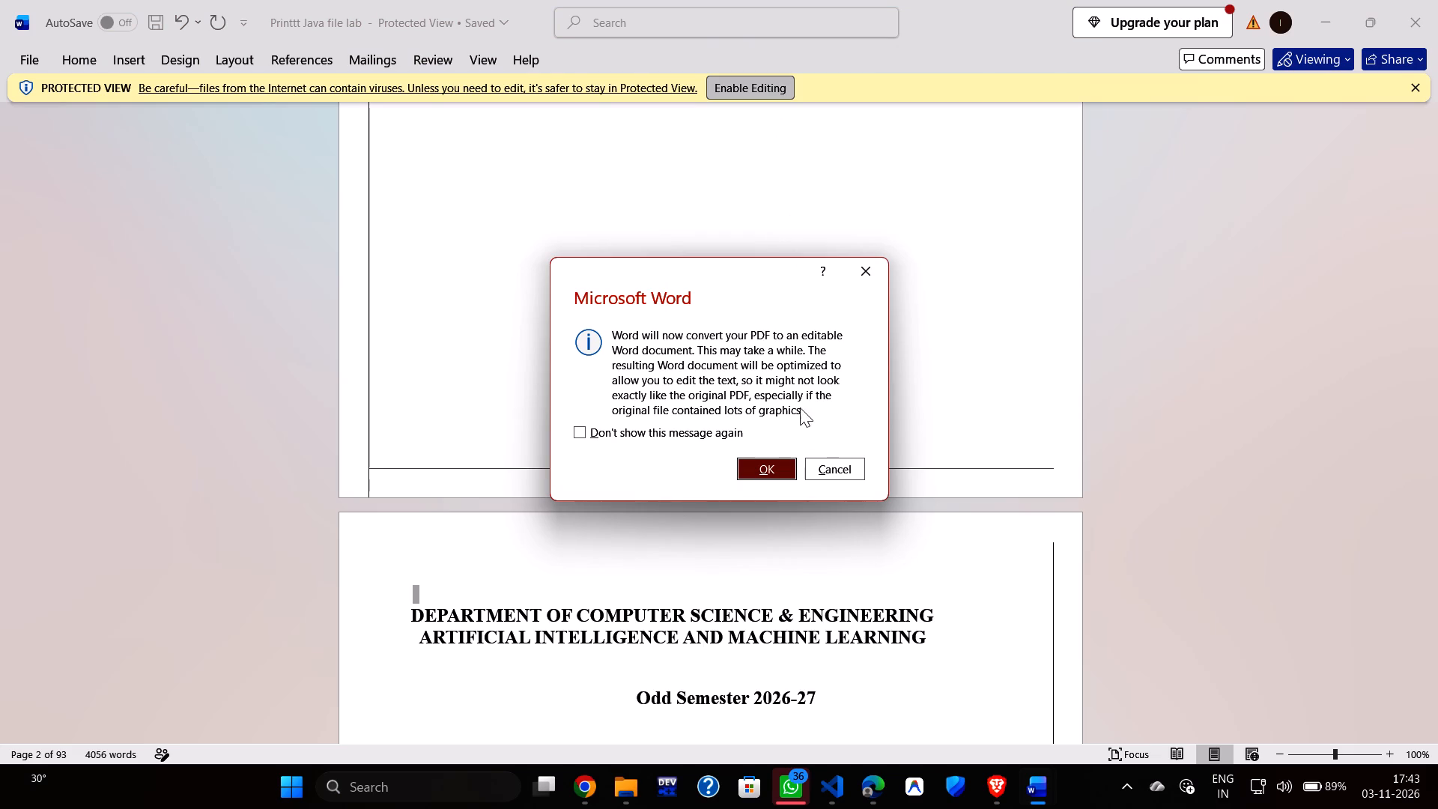
pyautogui.click(776, 463)
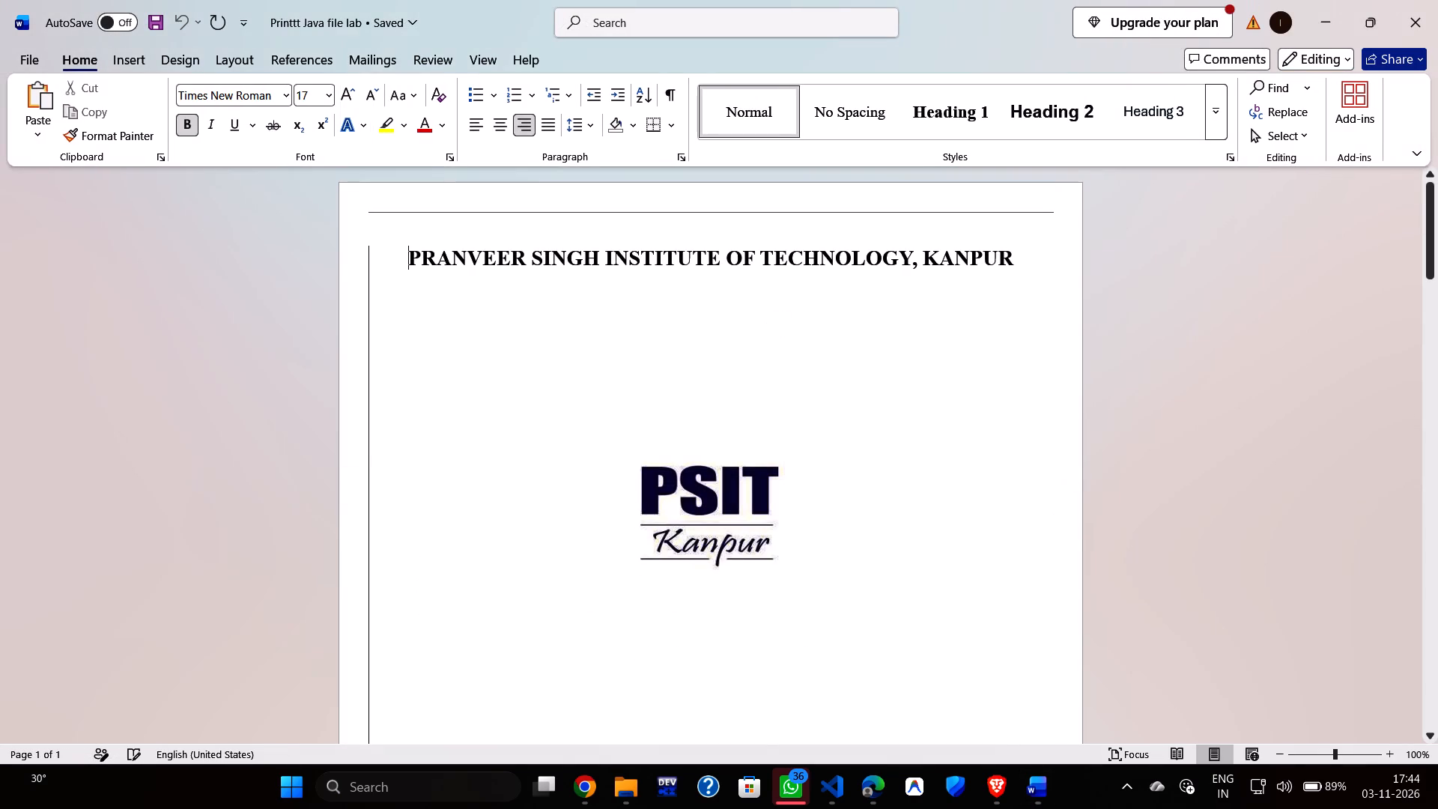
# Copy the first page's institute heading, with the PSIT logo, and paste it on the blank line above the department heading on the second page.
pyautogui.scroll(-2, 717, 382)
pyautogui.scroll(5, 717, 382)
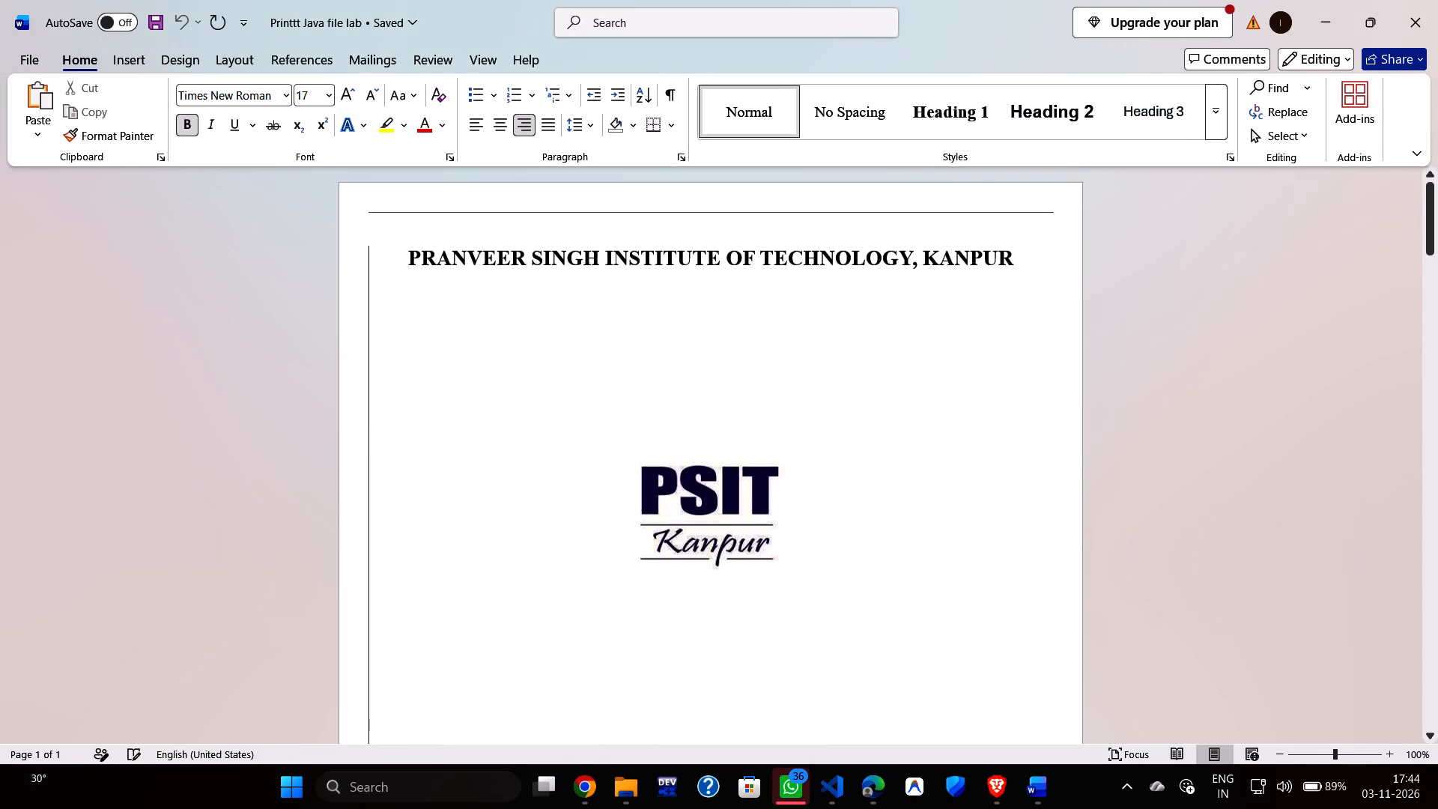
pyautogui.moveTo(422, 250); pyautogui.dragTo(835, 246)
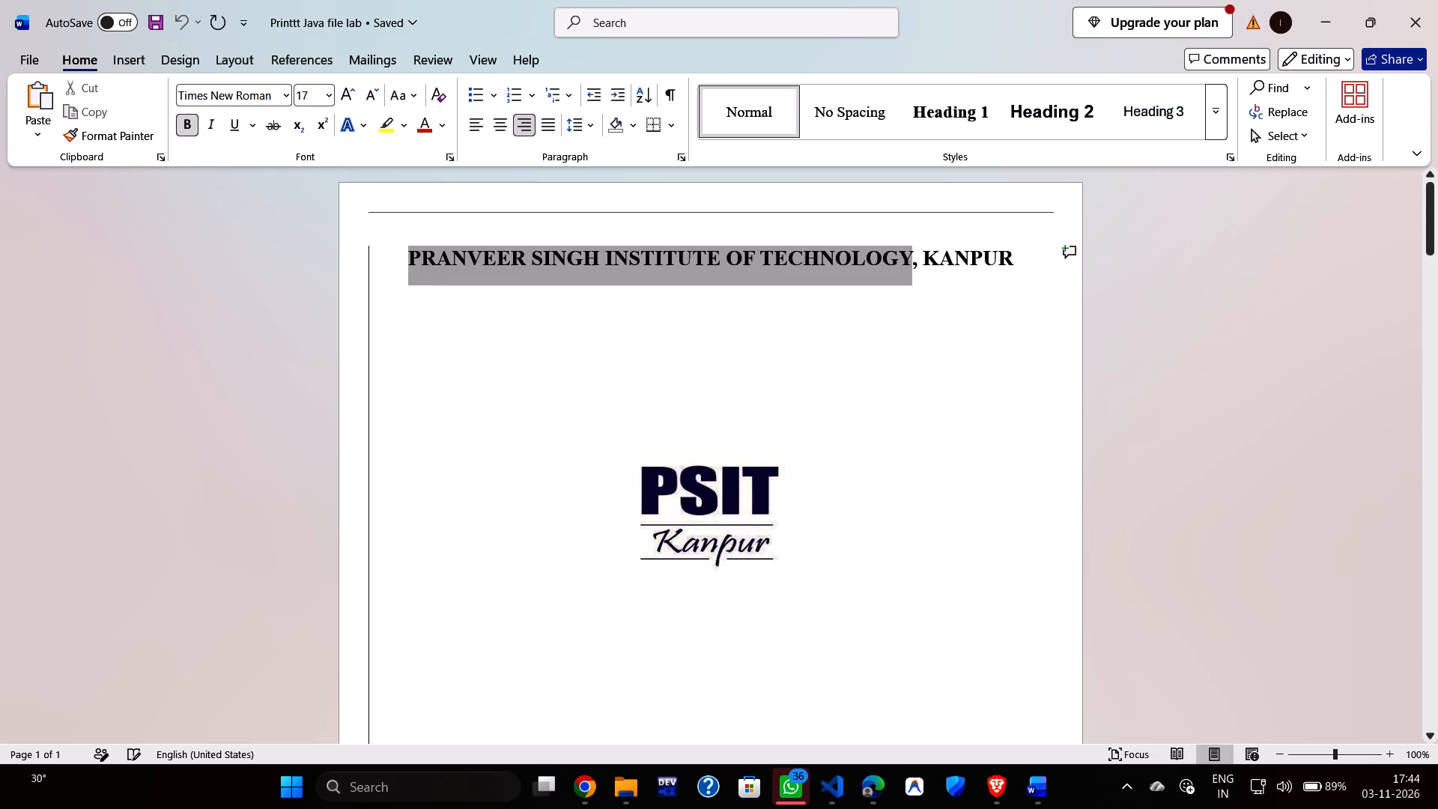
pyautogui.moveTo(835, 246); pyautogui.dragTo(989, 252)
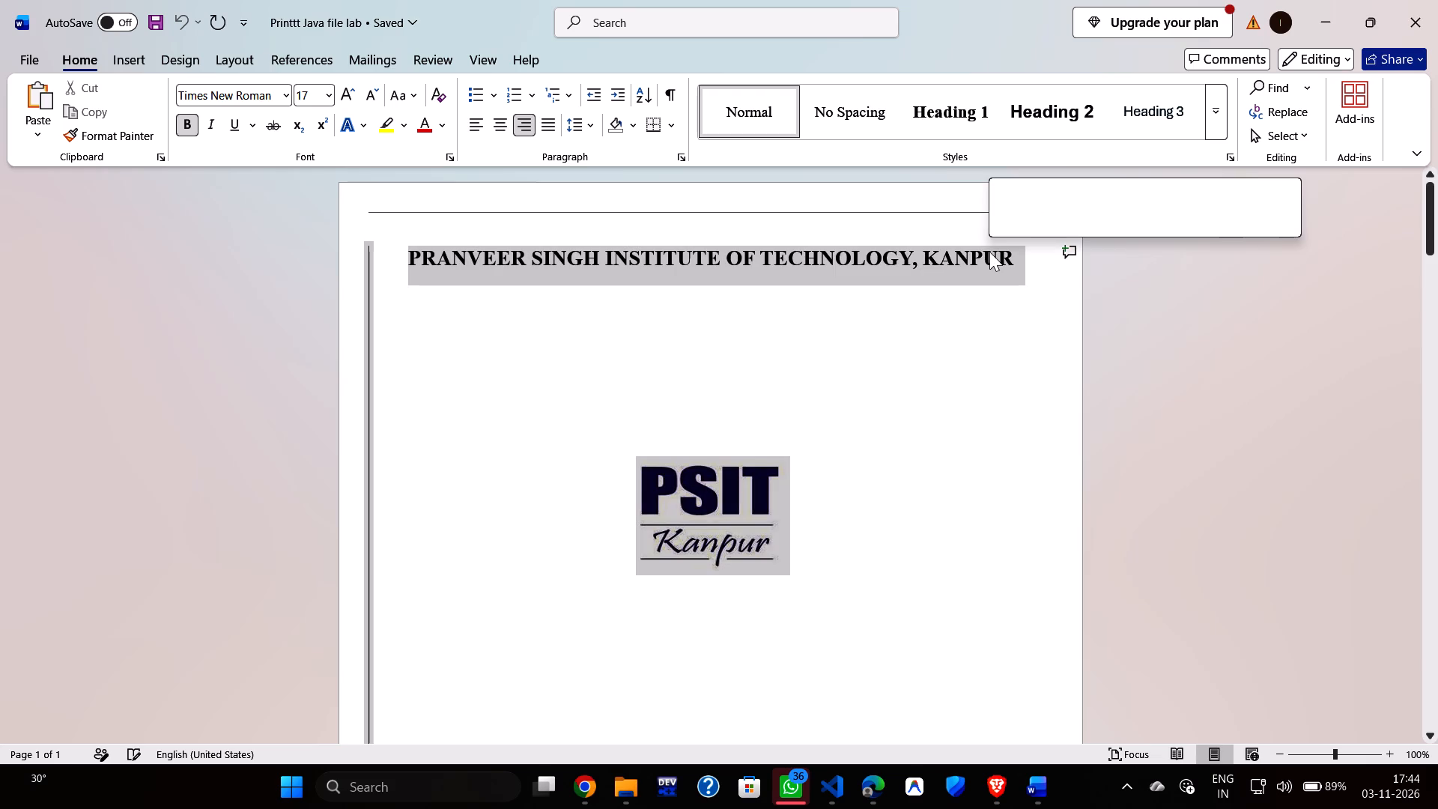
pyautogui.rightClick(989, 252)
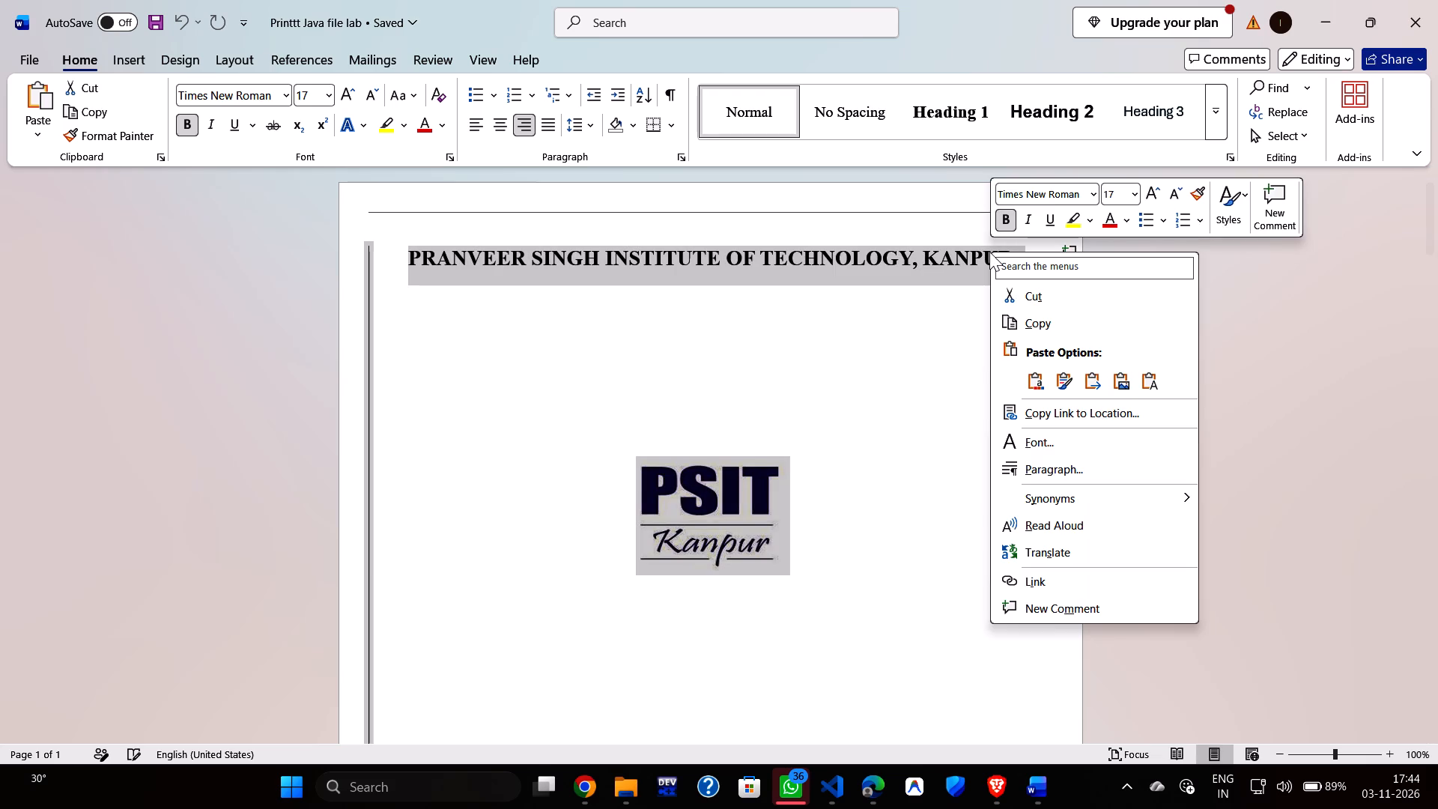
pyautogui.click(1016, 327)
pyautogui.scroll(-2, 848, 416)
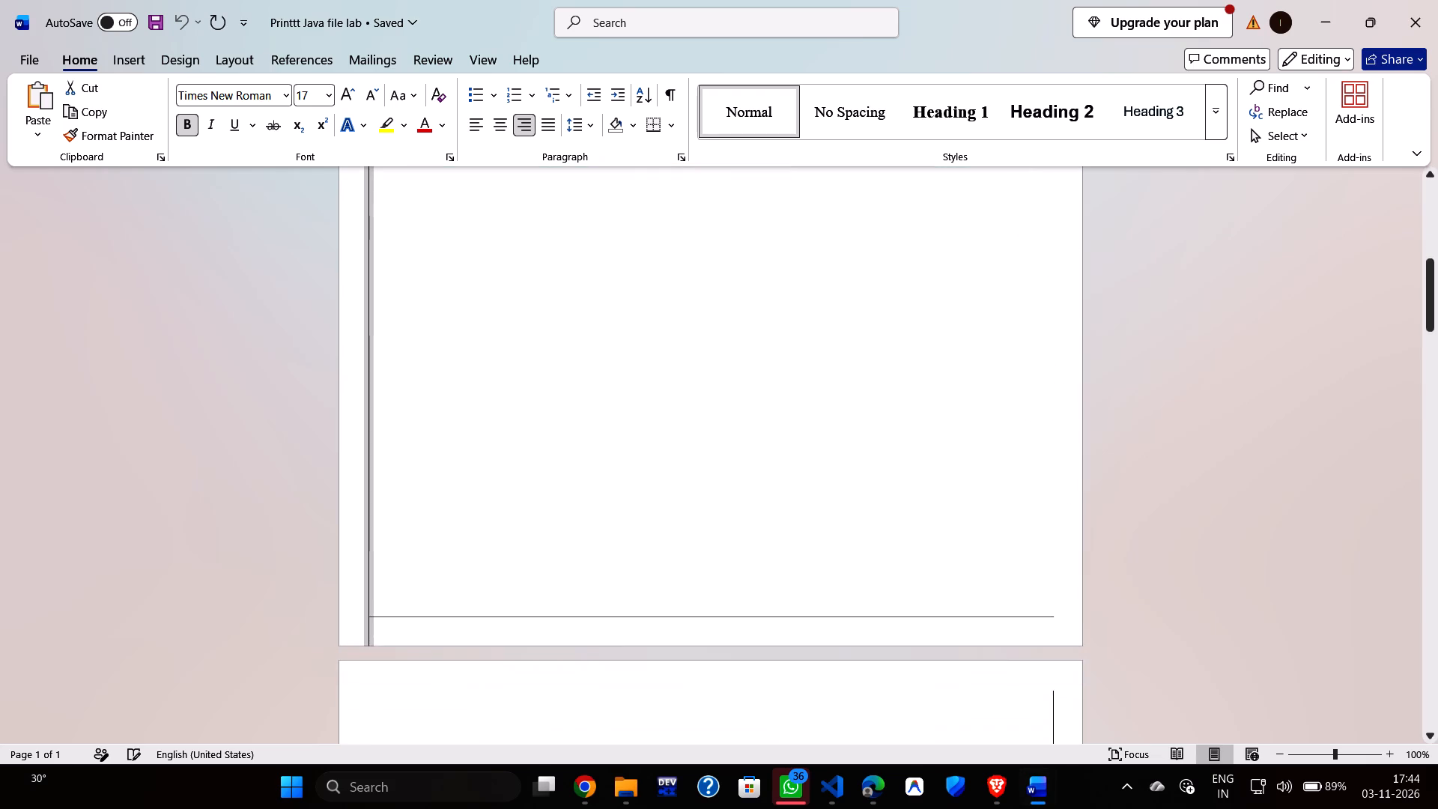
pyautogui.scroll(-2, 848, 416)
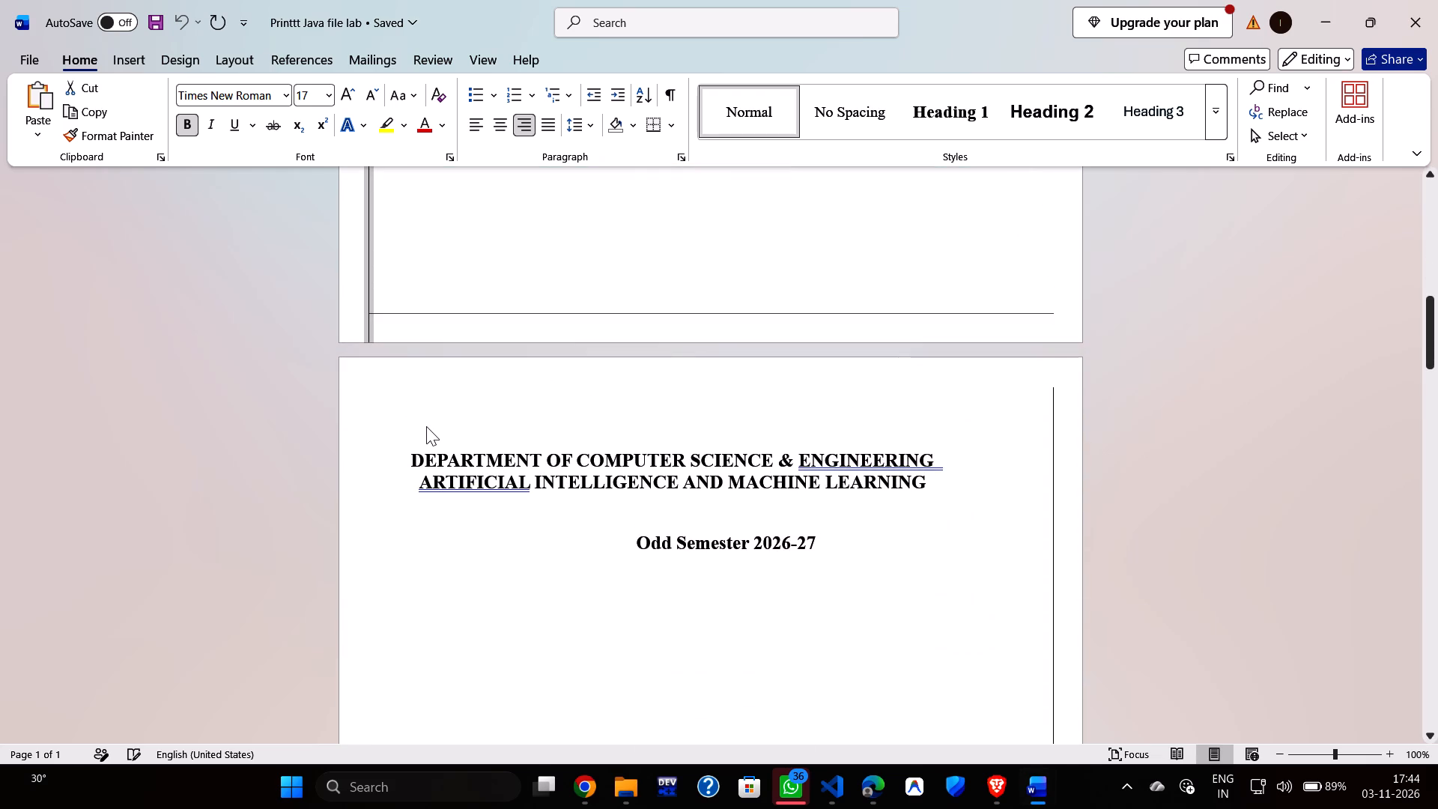
pyautogui.moveTo(417, 402); pyautogui.dragTo(426, 426)
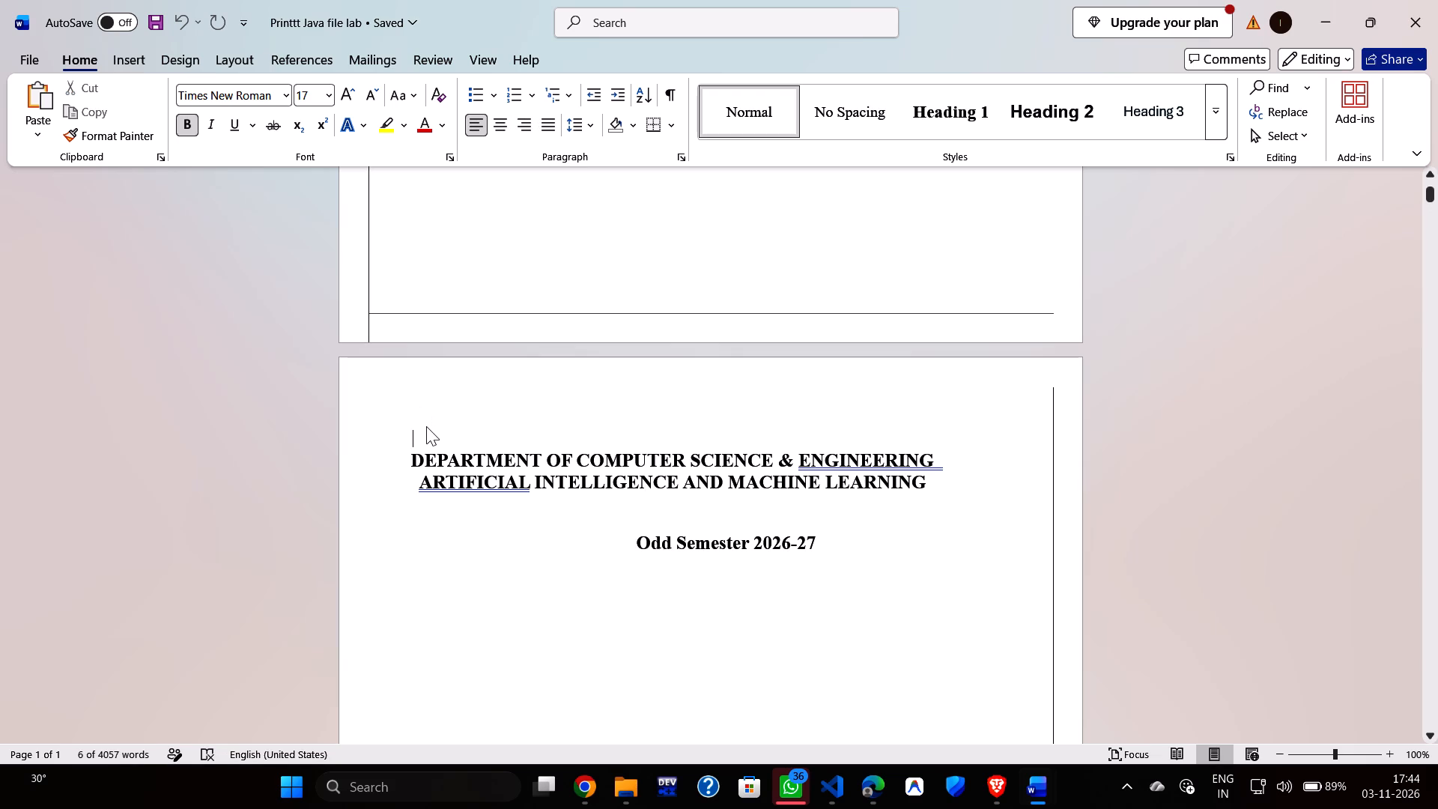
pyautogui.click(426, 426)
pyautogui.hotkey('ctrl', 'v')
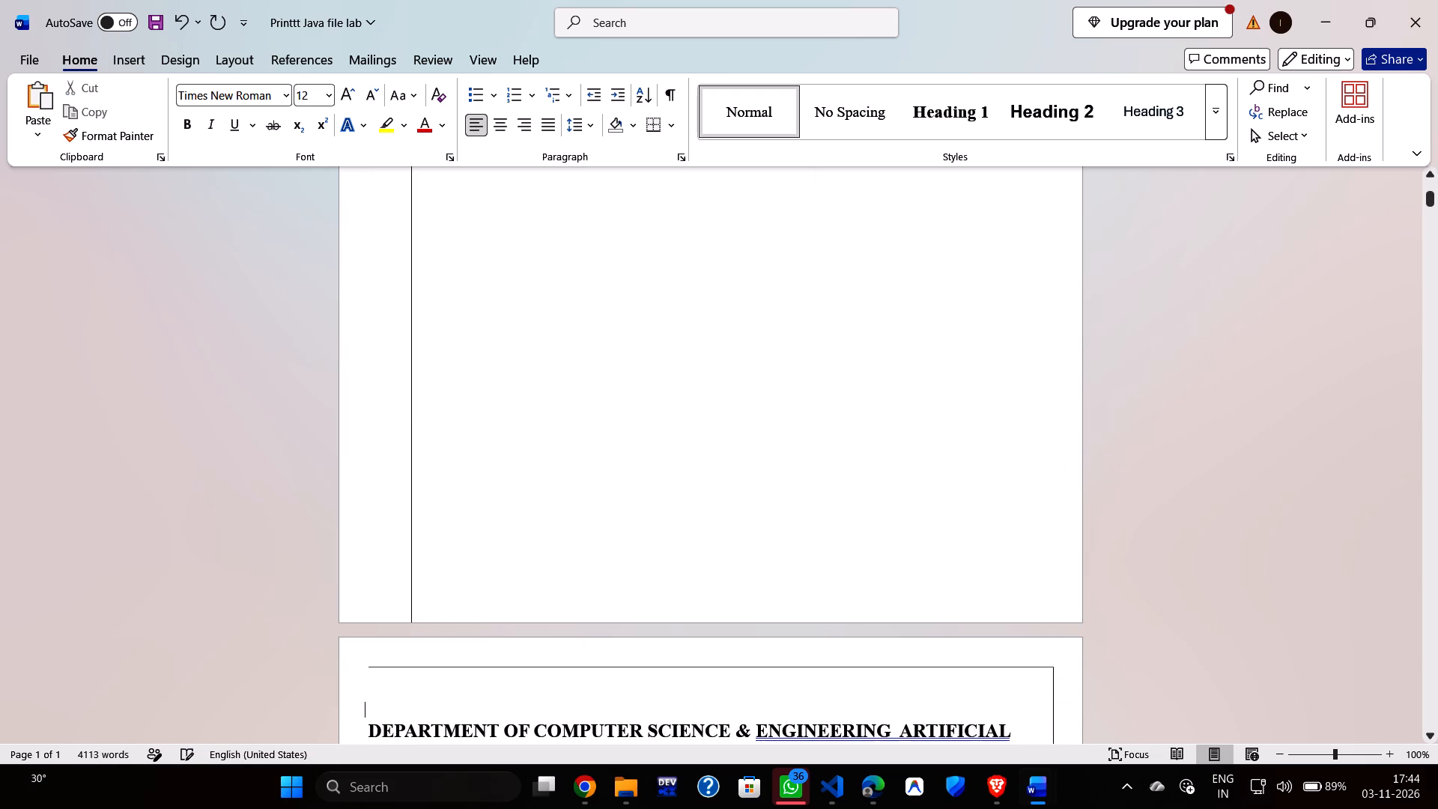
# Change the pasted institute heading on the second page from right-aligned to centred.
pyautogui.scroll(4, 539, 425)
pyautogui.scroll(-3, 539, 425)
pyautogui.scroll(2, 539, 425)
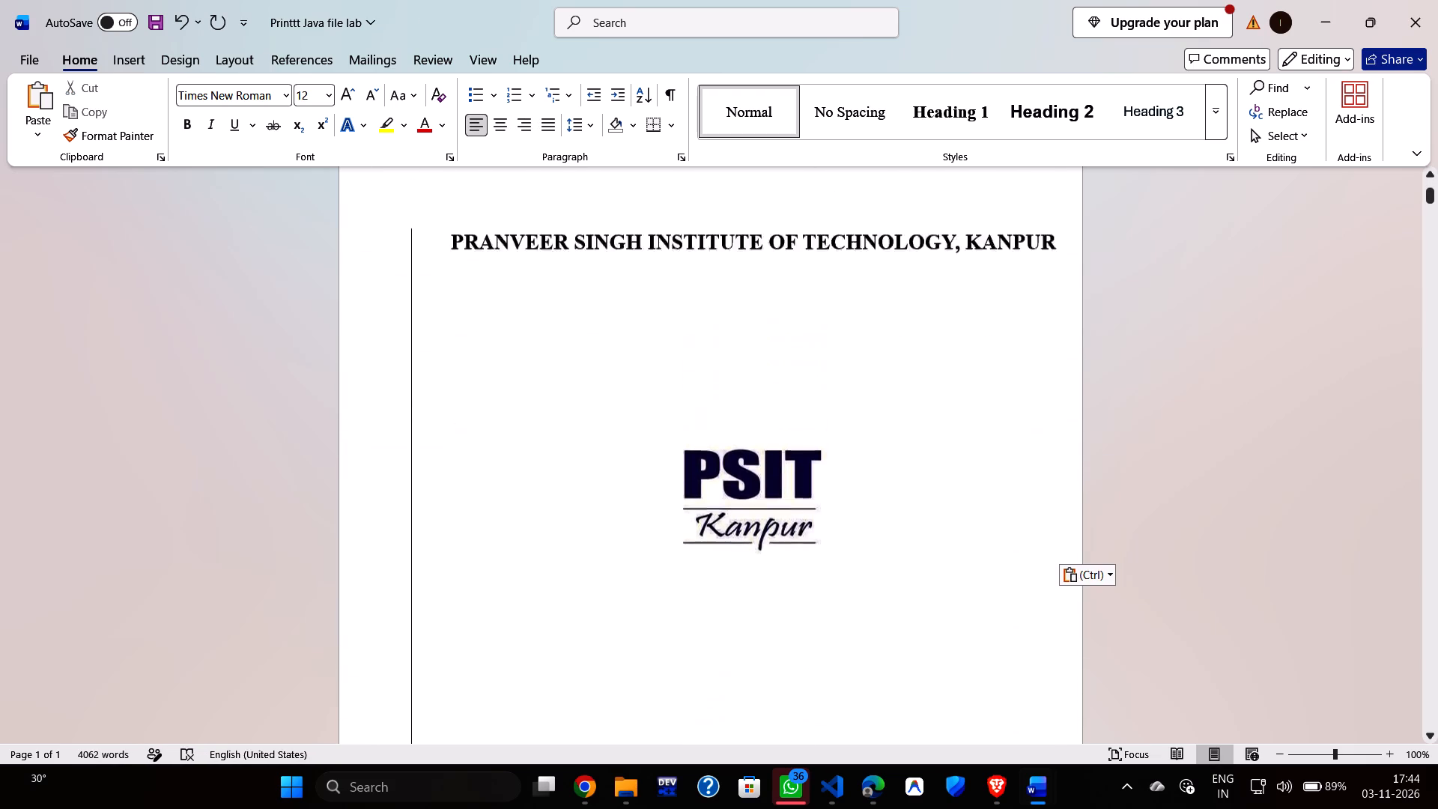
pyautogui.scroll(1, 539, 425)
pyautogui.moveTo(450, 387); pyautogui.dragTo(437, 383)
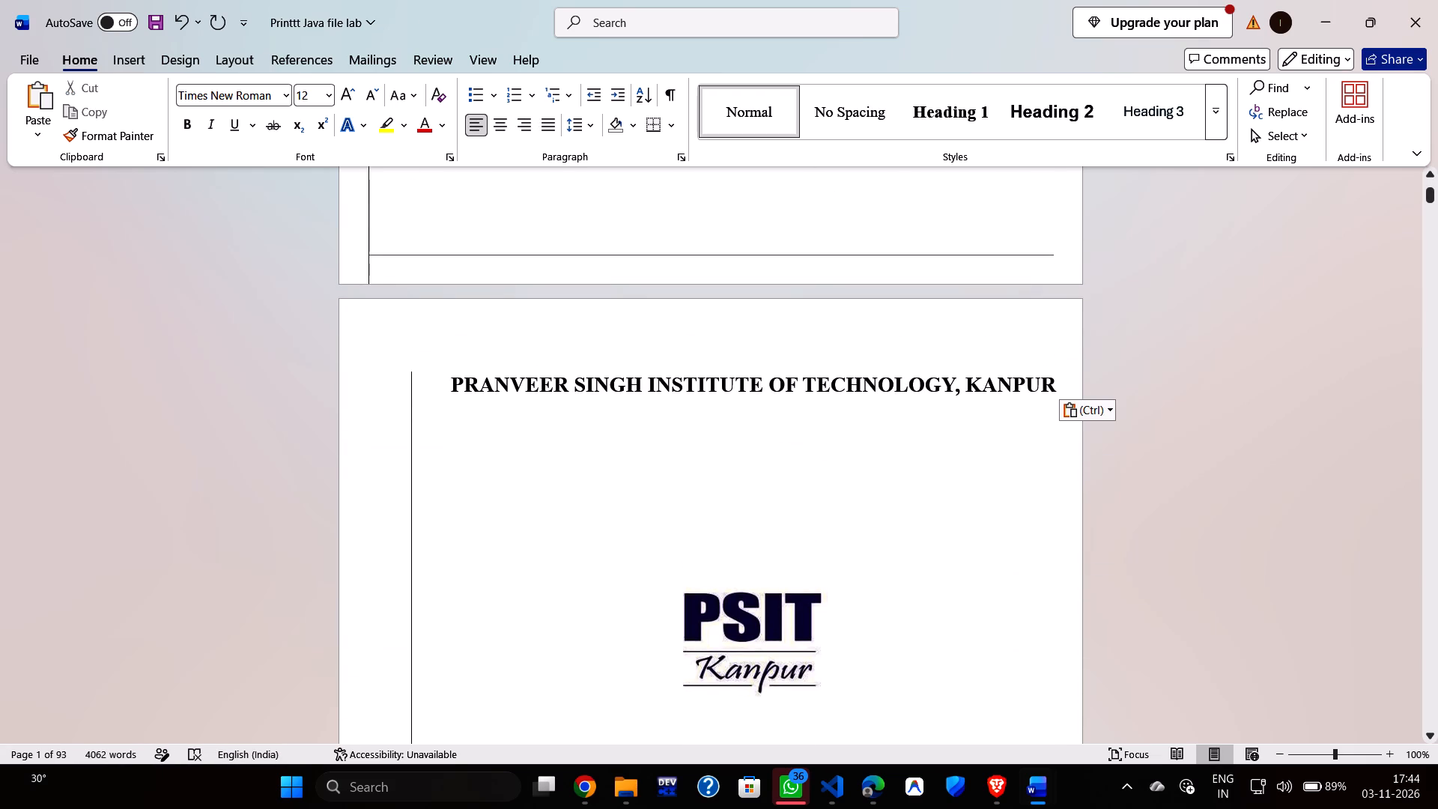
pyautogui.moveTo(437, 383); pyautogui.dragTo(431, 381)
pyautogui.press('BackSpace')
pyautogui.press('BackSpace')
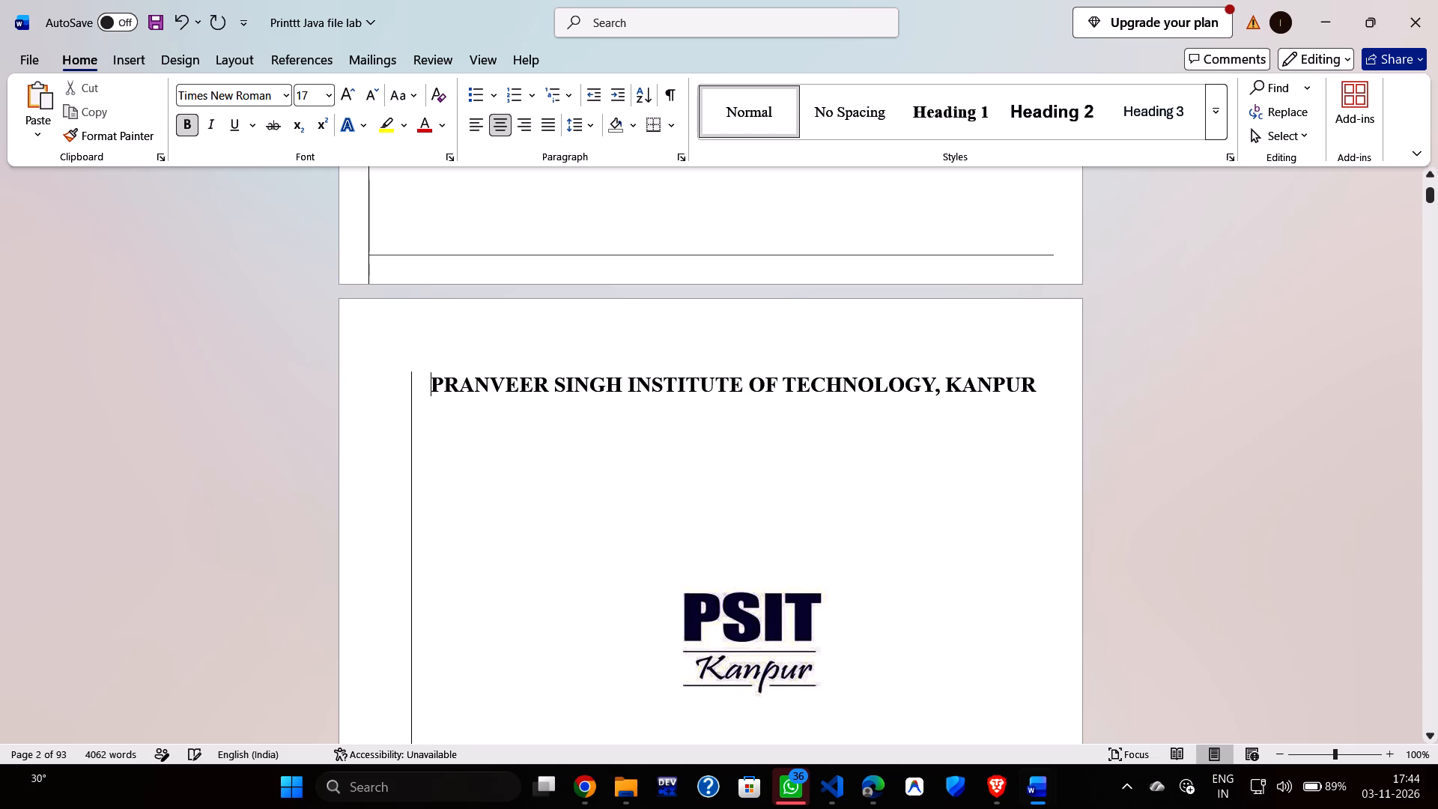
# Compare the original institute cover on the first page with the pasted copy on the second page.
pyautogui.scroll(1, 431, 381)
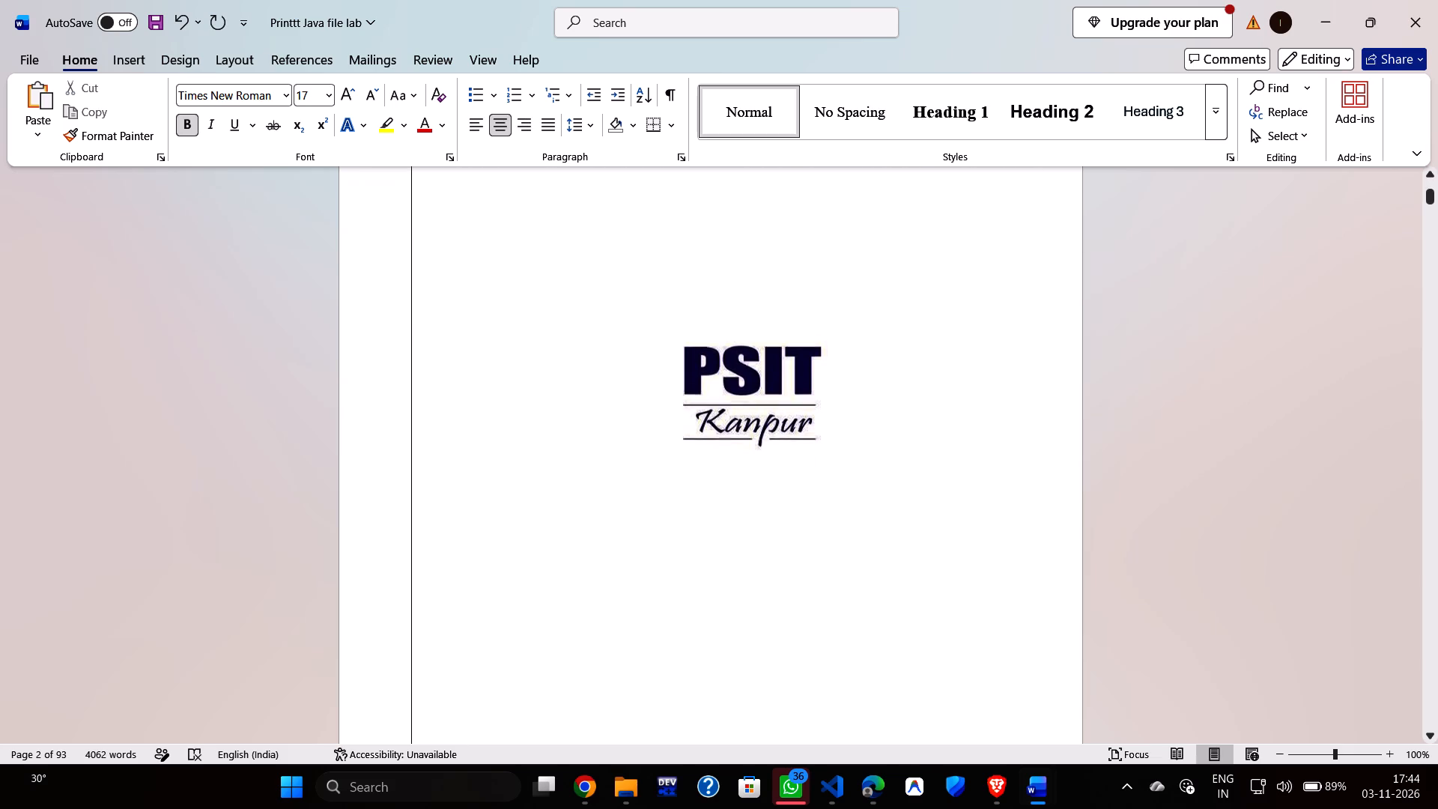
pyautogui.scroll(5, 431, 381)
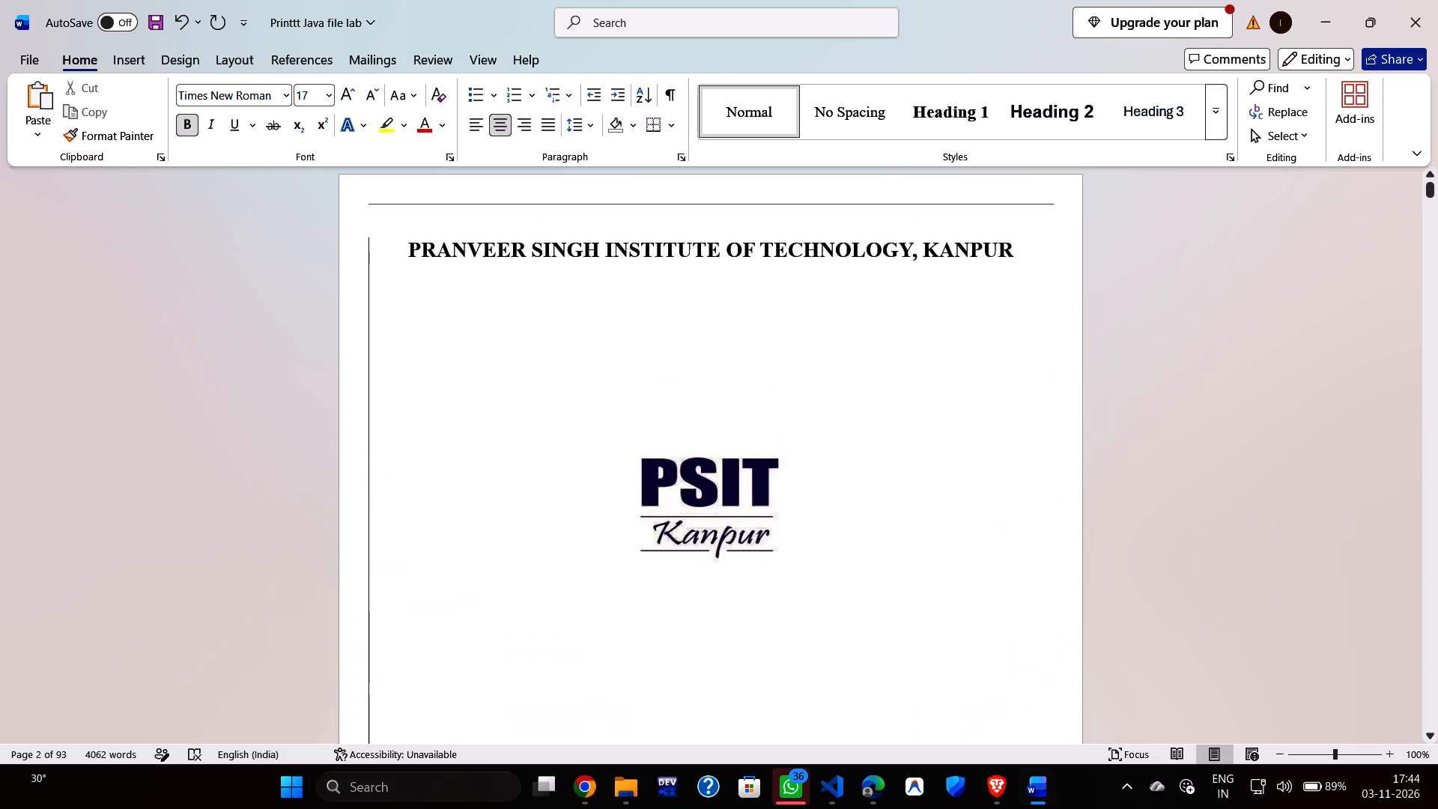
pyautogui.scroll(-1, 431, 381)
pyautogui.scroll(1, 431, 381)
pyautogui.scroll(-1, 431, 381)
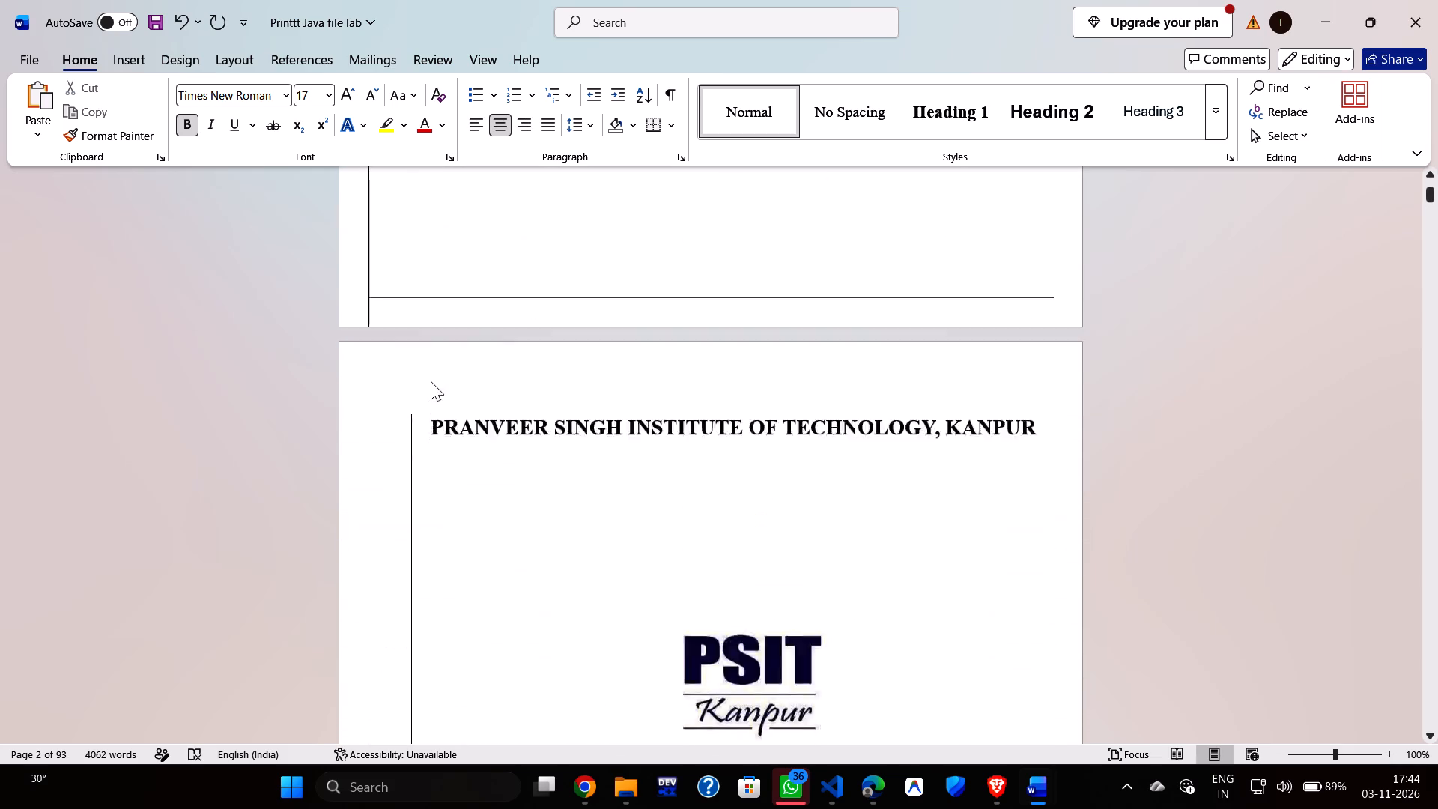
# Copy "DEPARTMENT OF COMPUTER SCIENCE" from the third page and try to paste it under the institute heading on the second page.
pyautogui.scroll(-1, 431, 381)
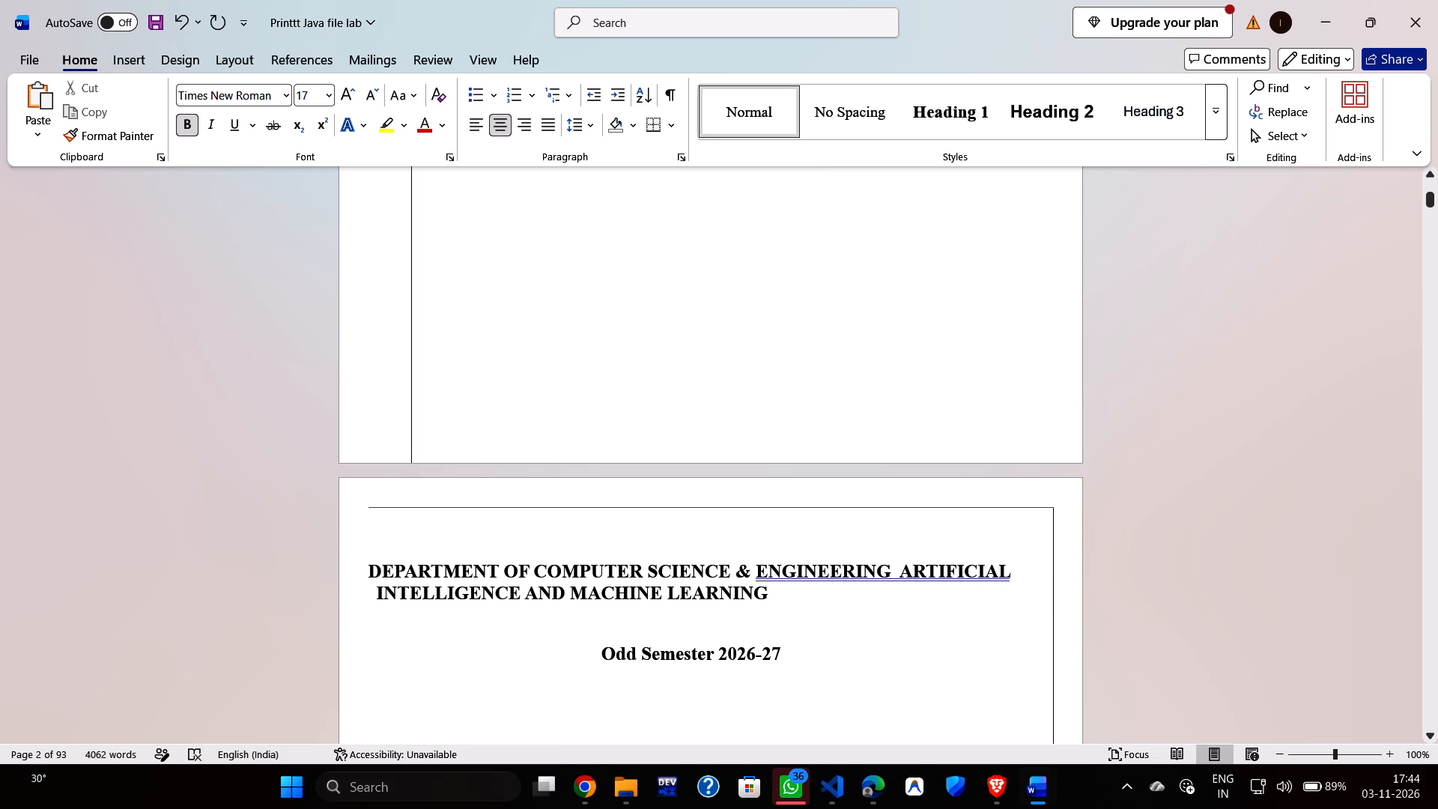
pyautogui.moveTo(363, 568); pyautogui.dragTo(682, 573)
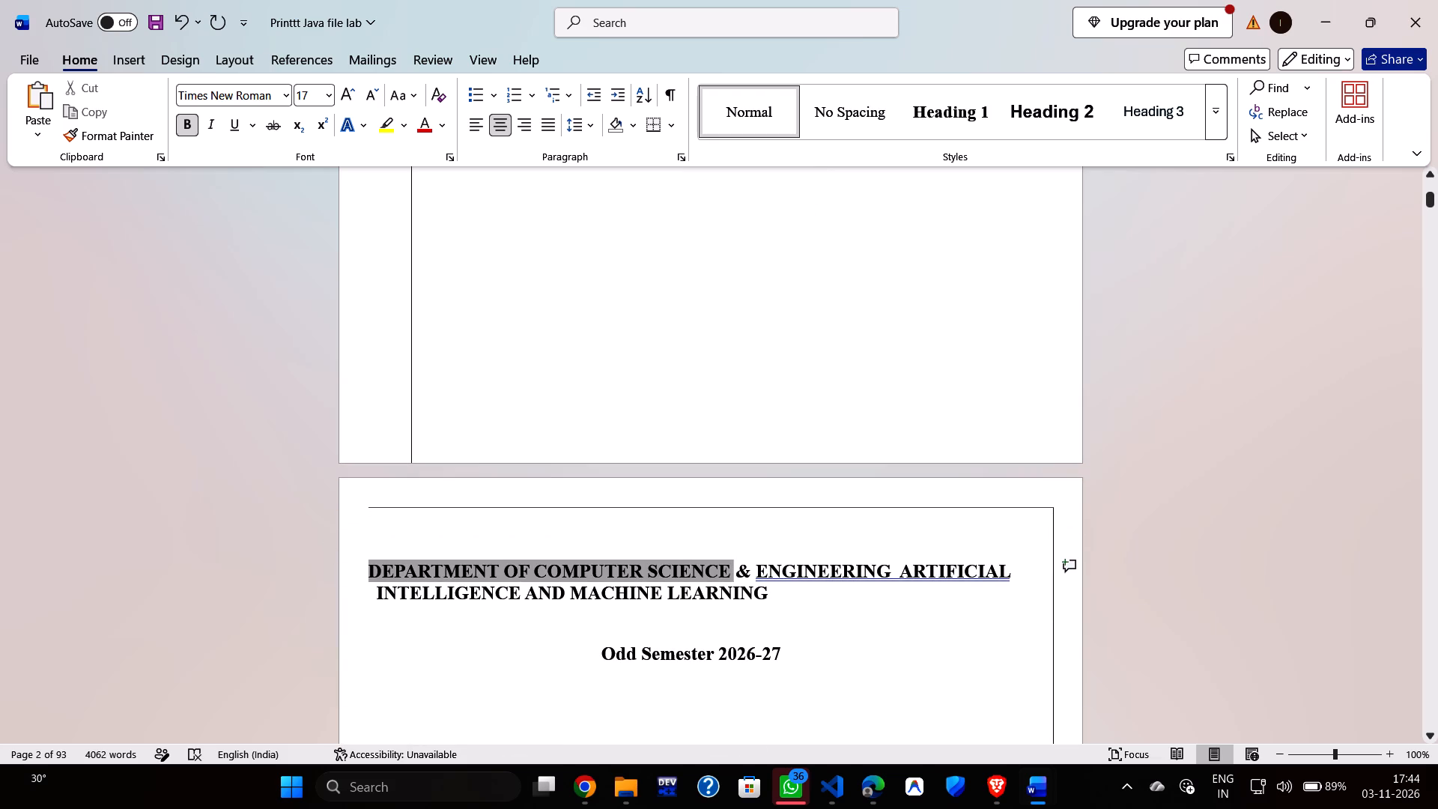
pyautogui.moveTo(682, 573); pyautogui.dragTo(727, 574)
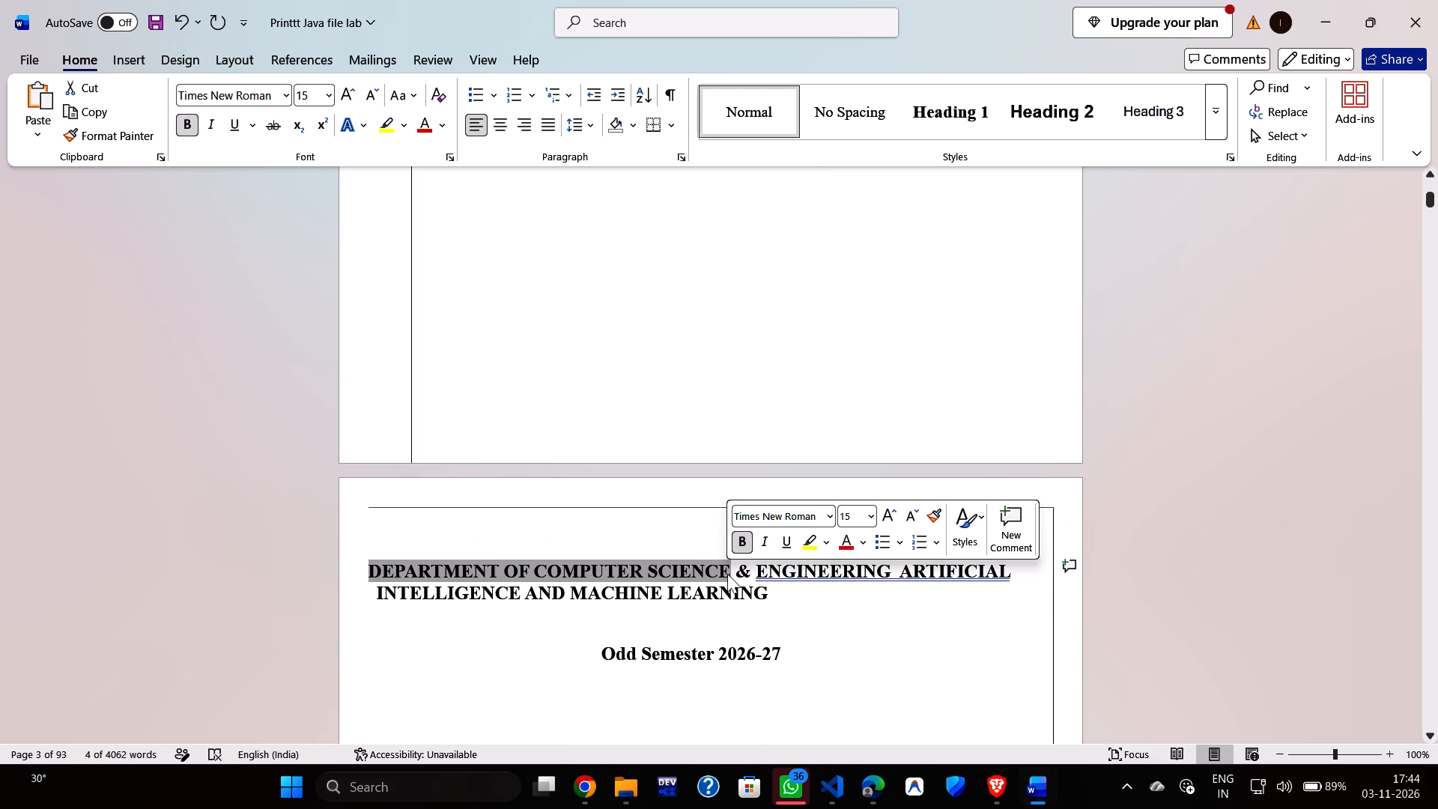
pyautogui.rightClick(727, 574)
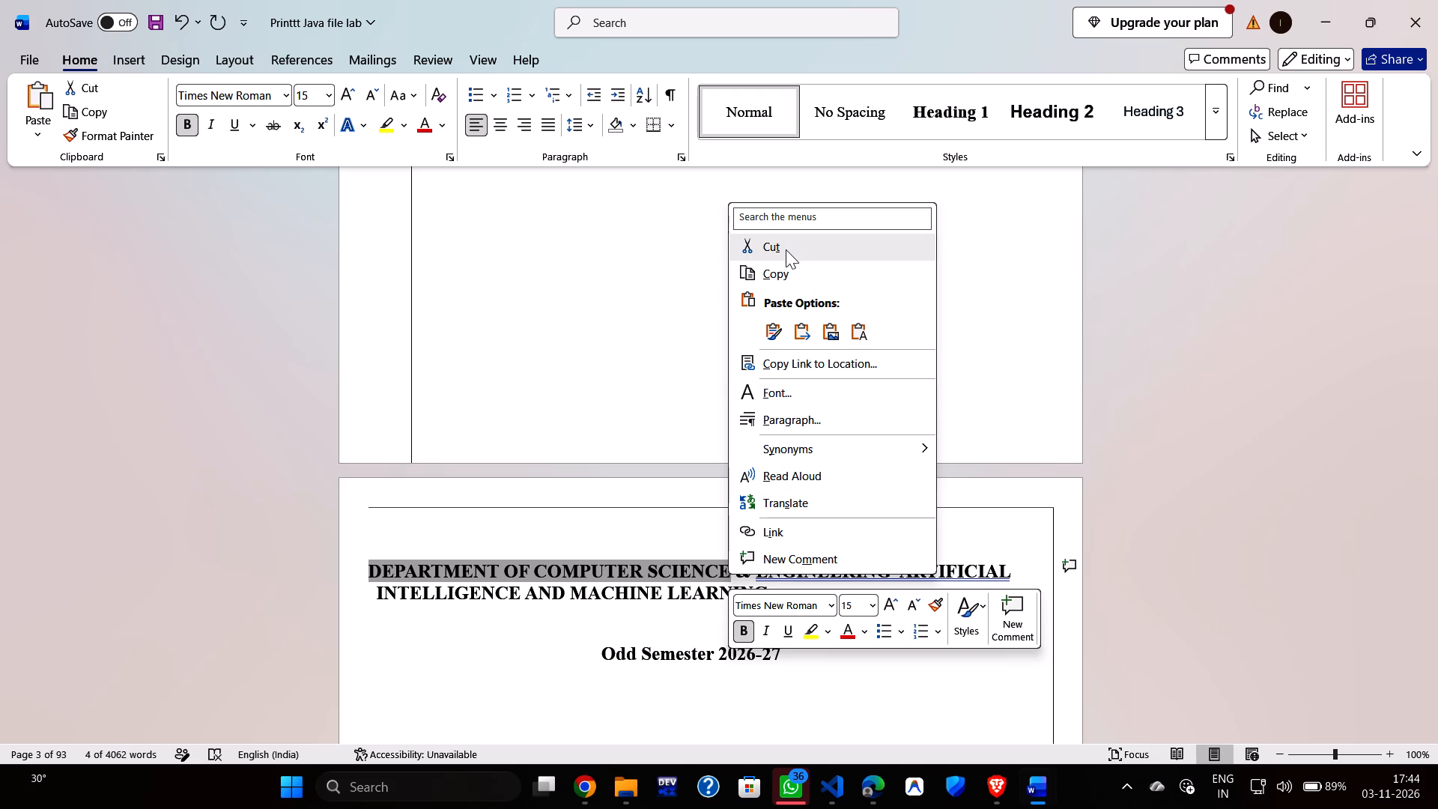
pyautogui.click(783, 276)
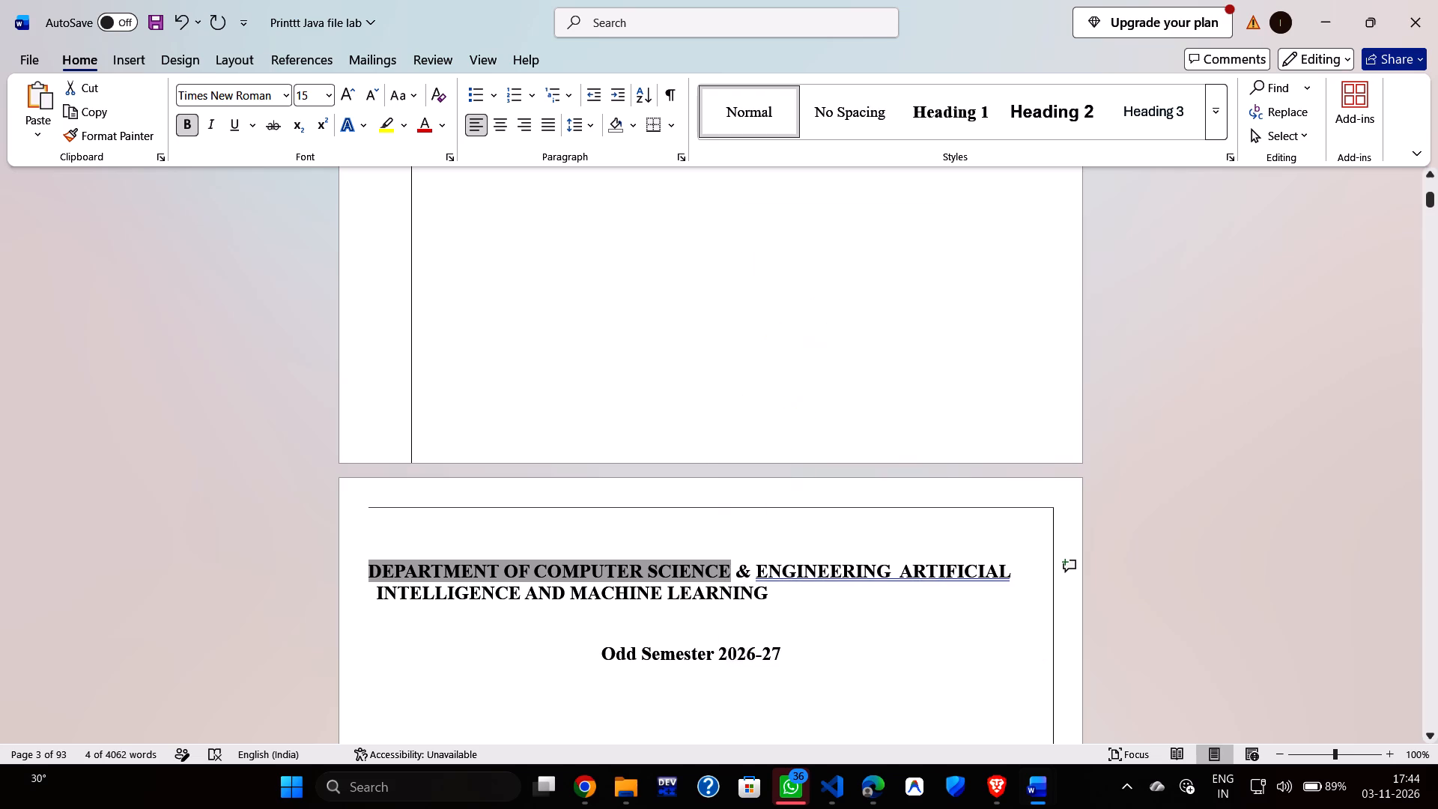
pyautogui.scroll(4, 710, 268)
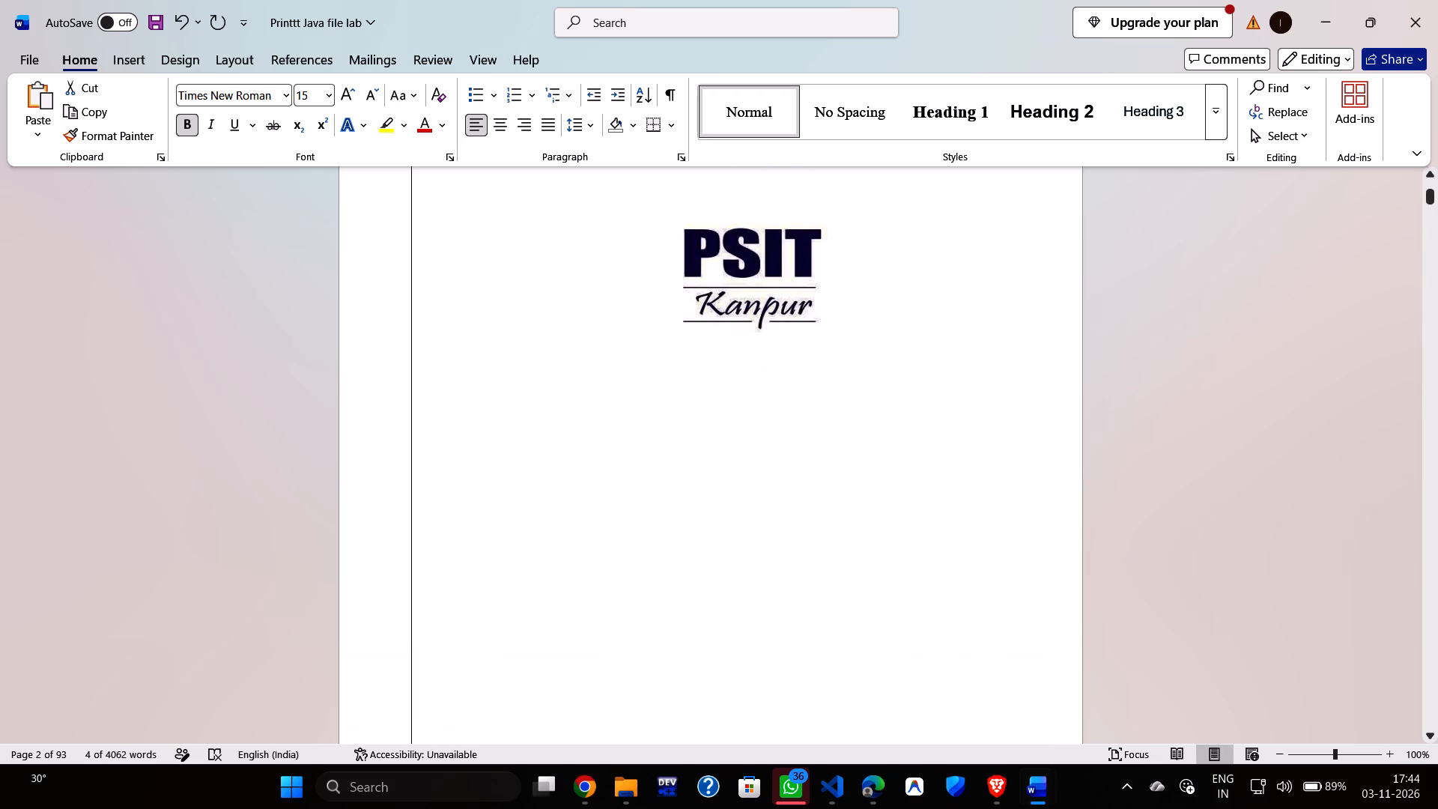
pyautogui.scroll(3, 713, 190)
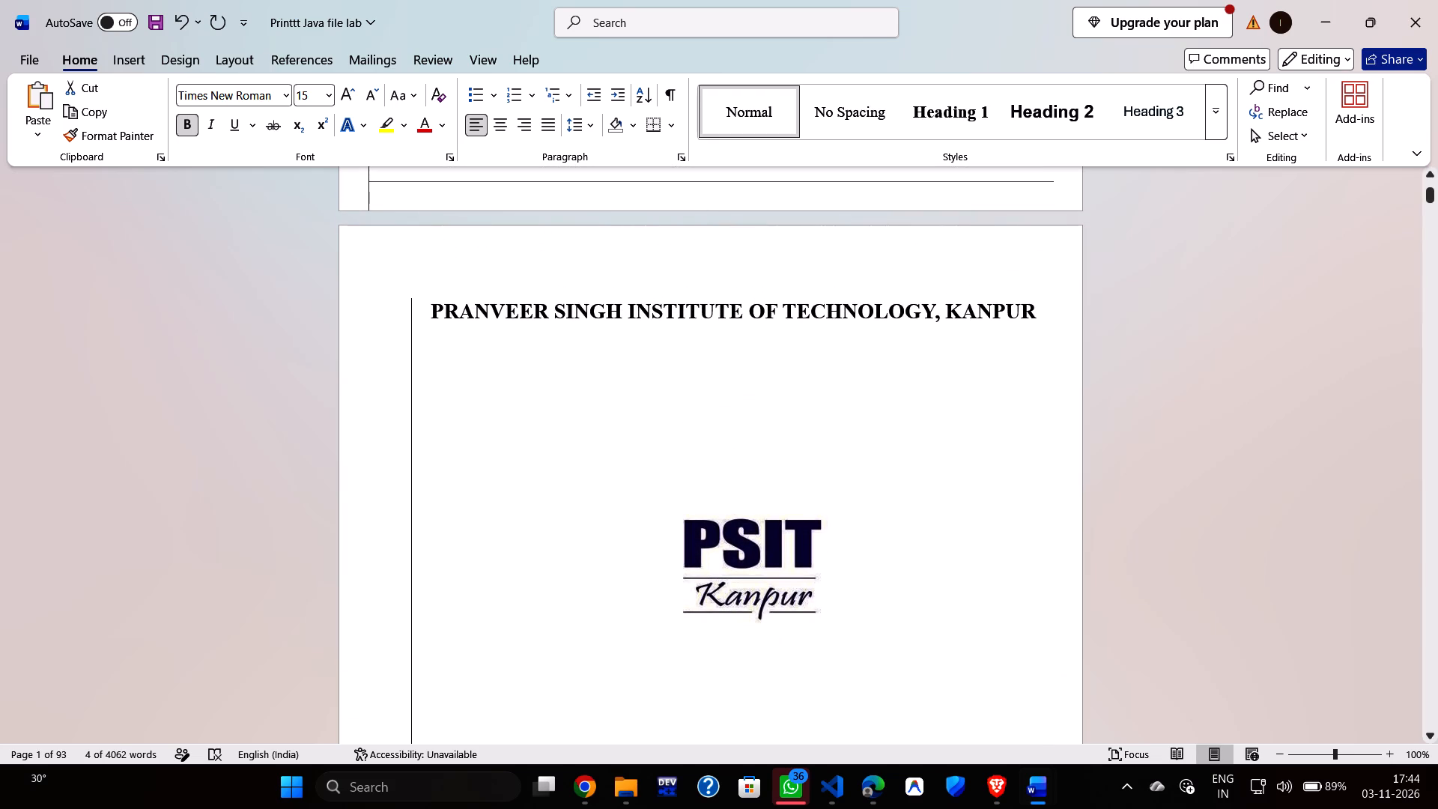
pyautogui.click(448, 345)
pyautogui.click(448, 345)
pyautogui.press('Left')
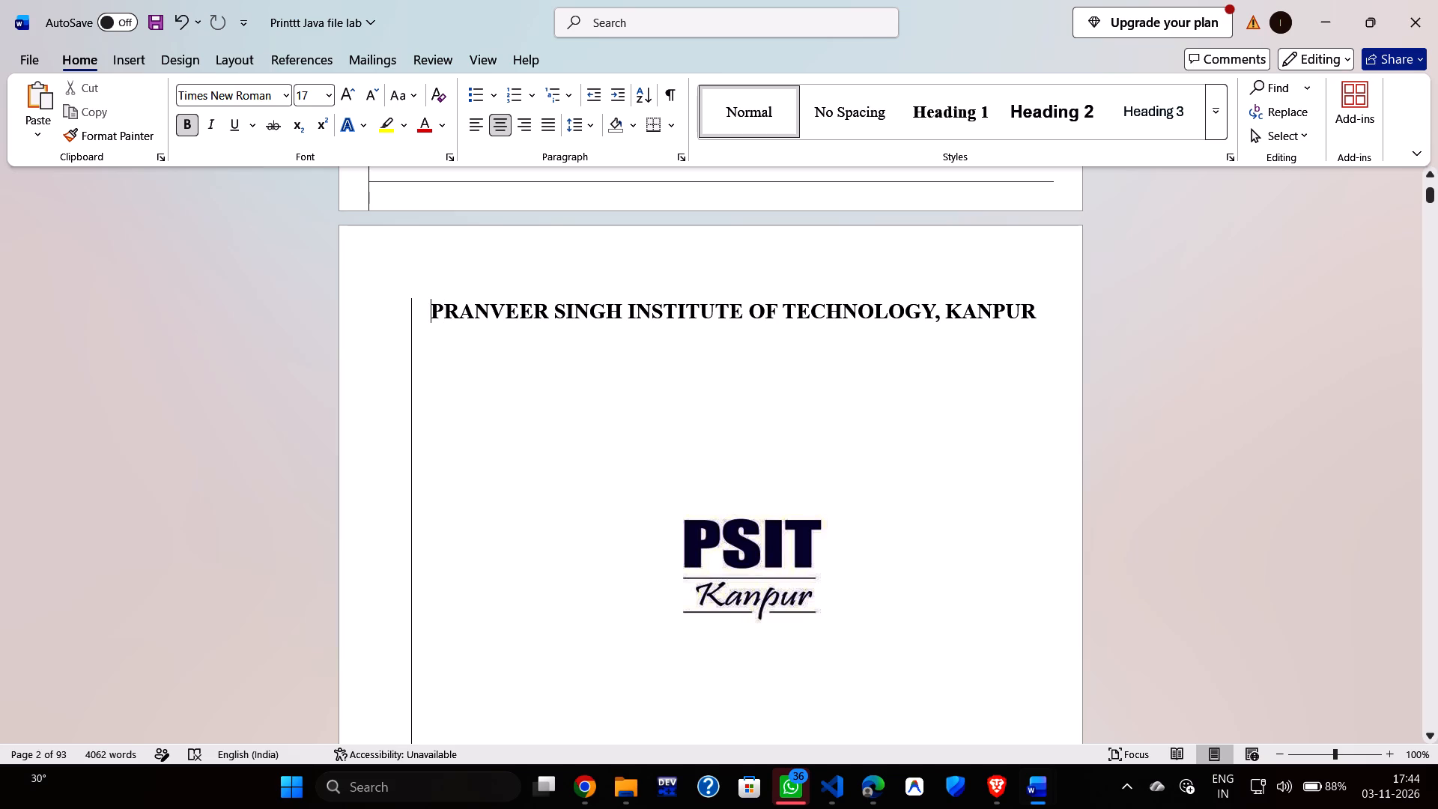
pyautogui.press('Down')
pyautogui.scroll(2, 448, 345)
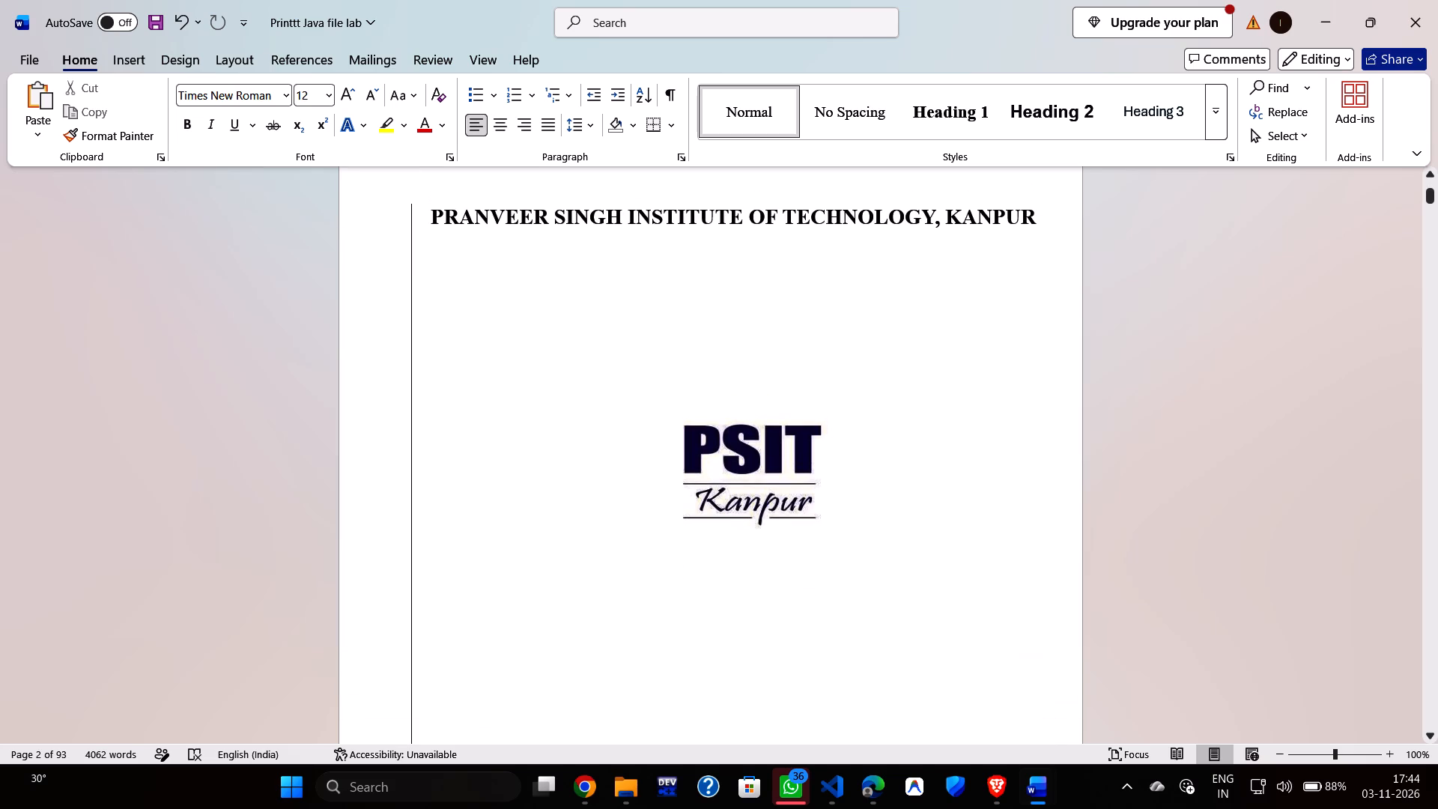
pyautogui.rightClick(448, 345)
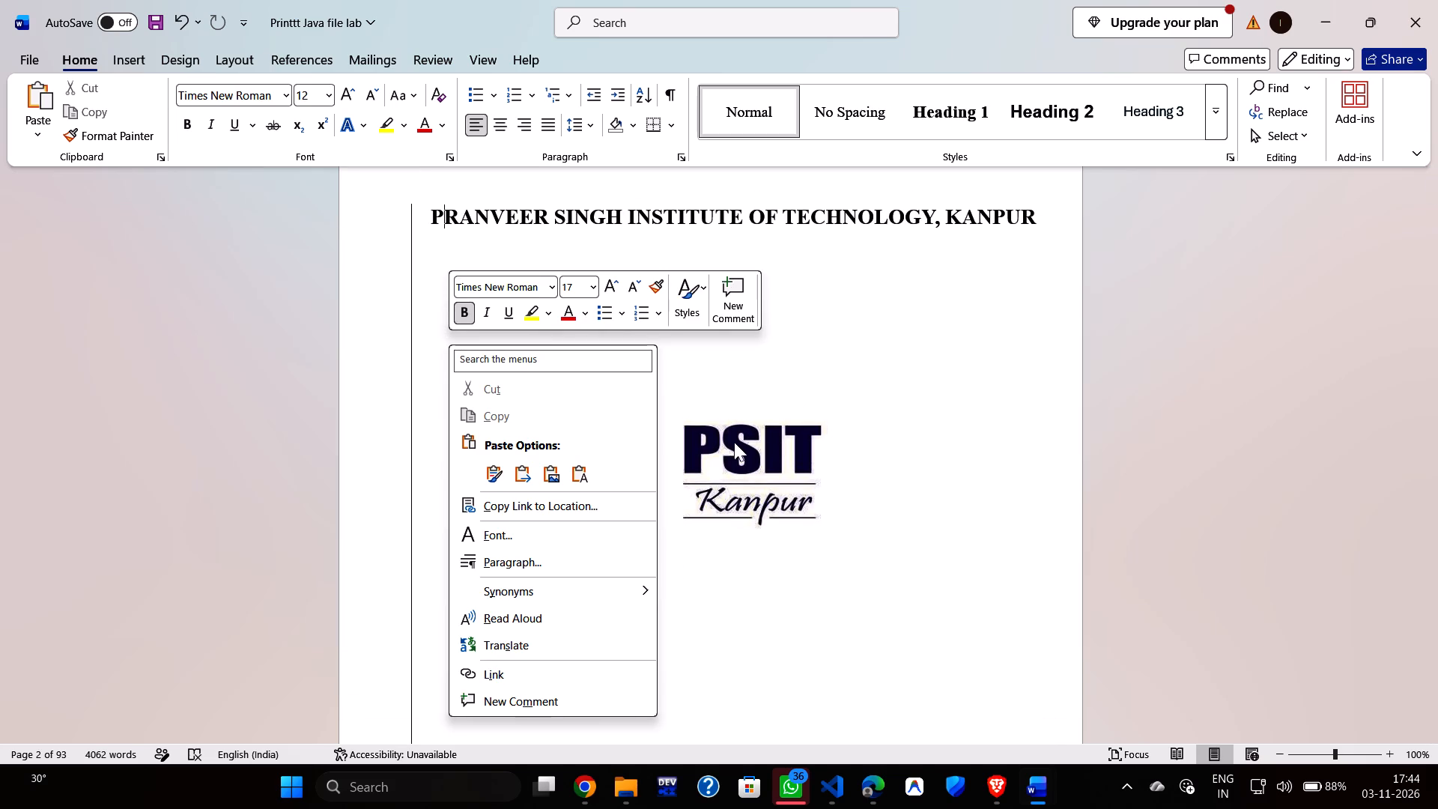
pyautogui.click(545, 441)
# Justify the institute heading on the second page and indent it with two leading spaces.
pyautogui.click(497, 121)
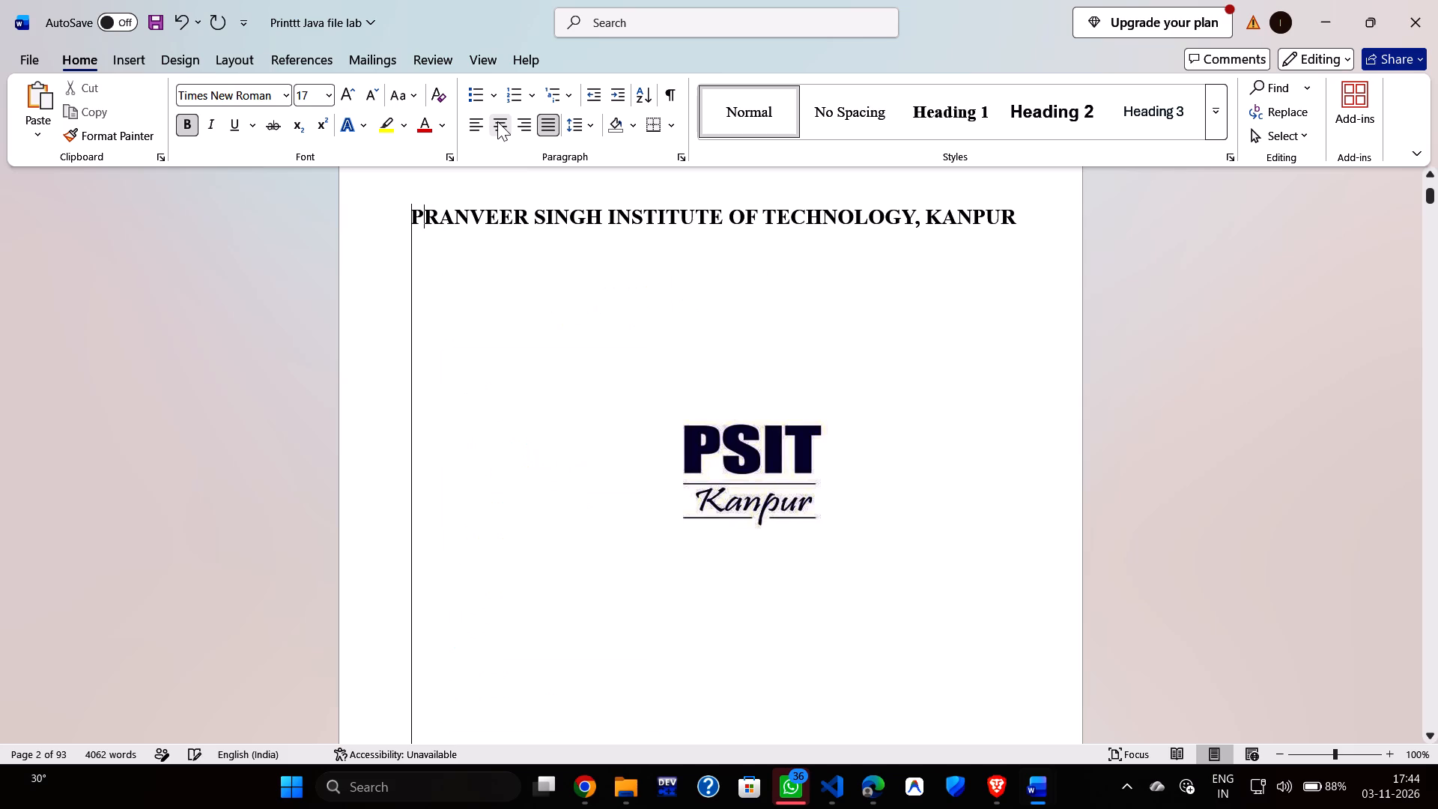
pyautogui.press('Right')
pyautogui.press('Right')
pyautogui.press('Right')
pyautogui.press('Right')
pyautogui.press('Right')
pyautogui.press('Right')
pyautogui.press('Right')
pyautogui.press('Right')
pyautogui.press('Left')
pyautogui.press('Left')
pyautogui.press('Left')
pyautogui.press('Left')
pyautogui.press('Left')
pyautogui.press('Left')
pyautogui.press('Left')
pyautogui.press('Left')
pyautogui.press('Left')
pyautogui.press('space')
pyautogui.press('space')
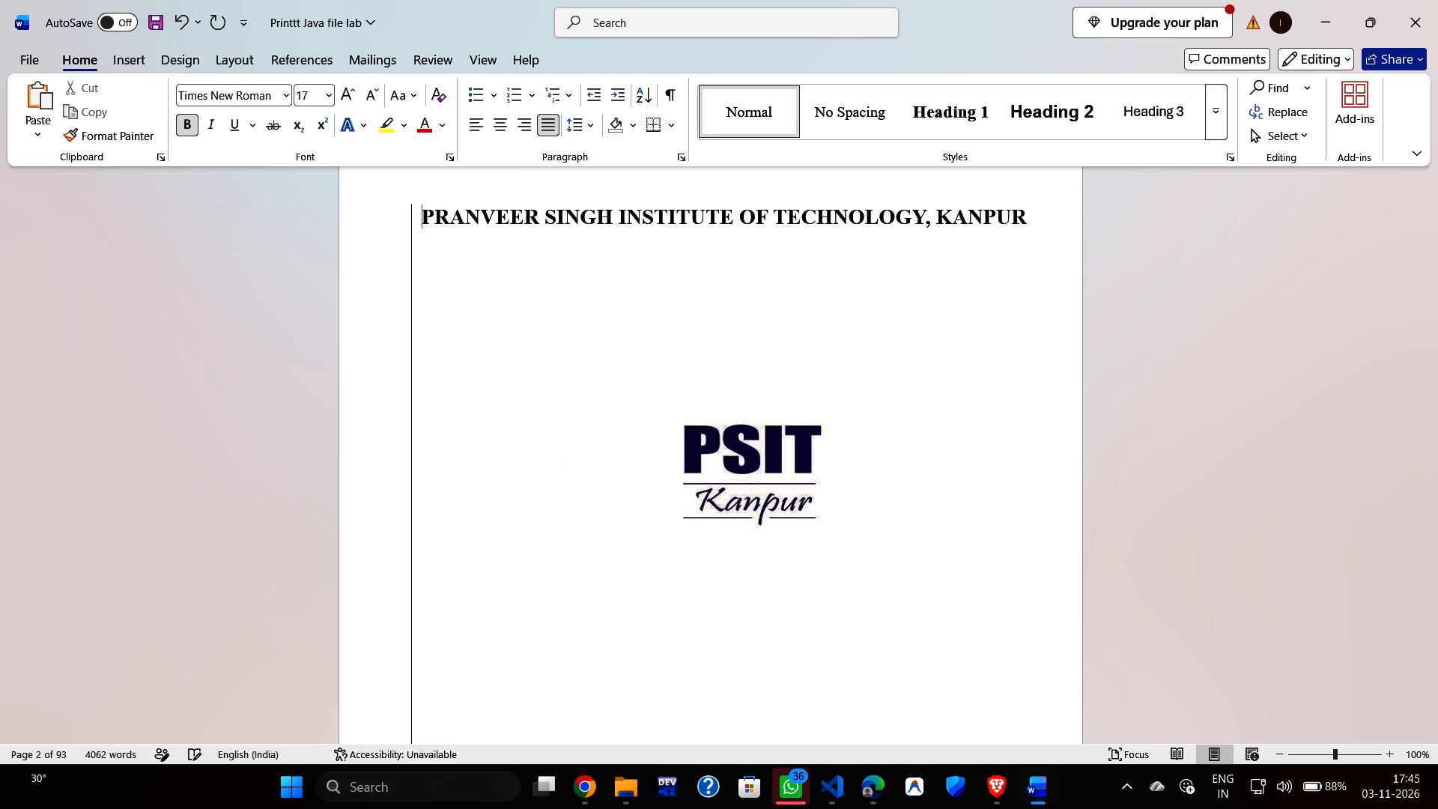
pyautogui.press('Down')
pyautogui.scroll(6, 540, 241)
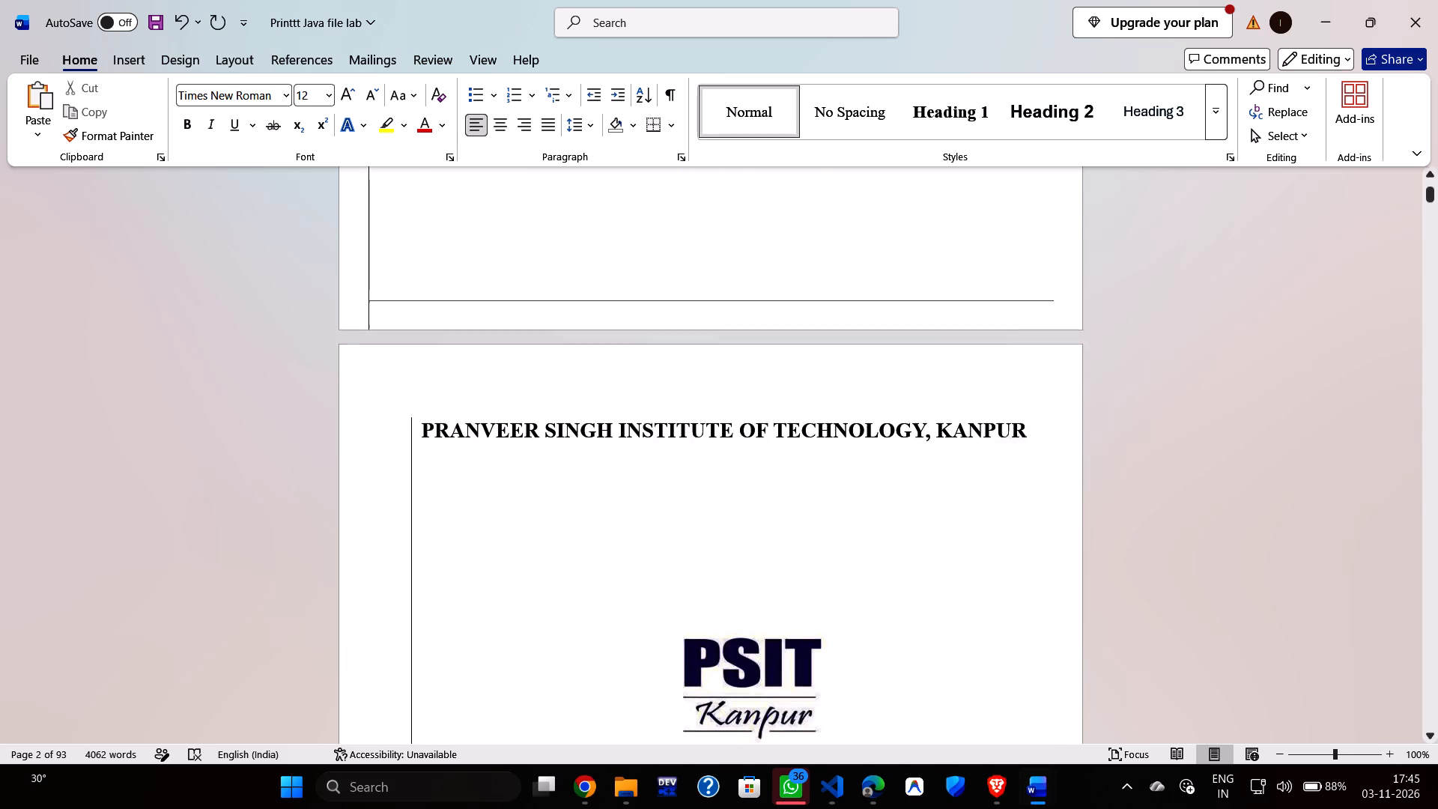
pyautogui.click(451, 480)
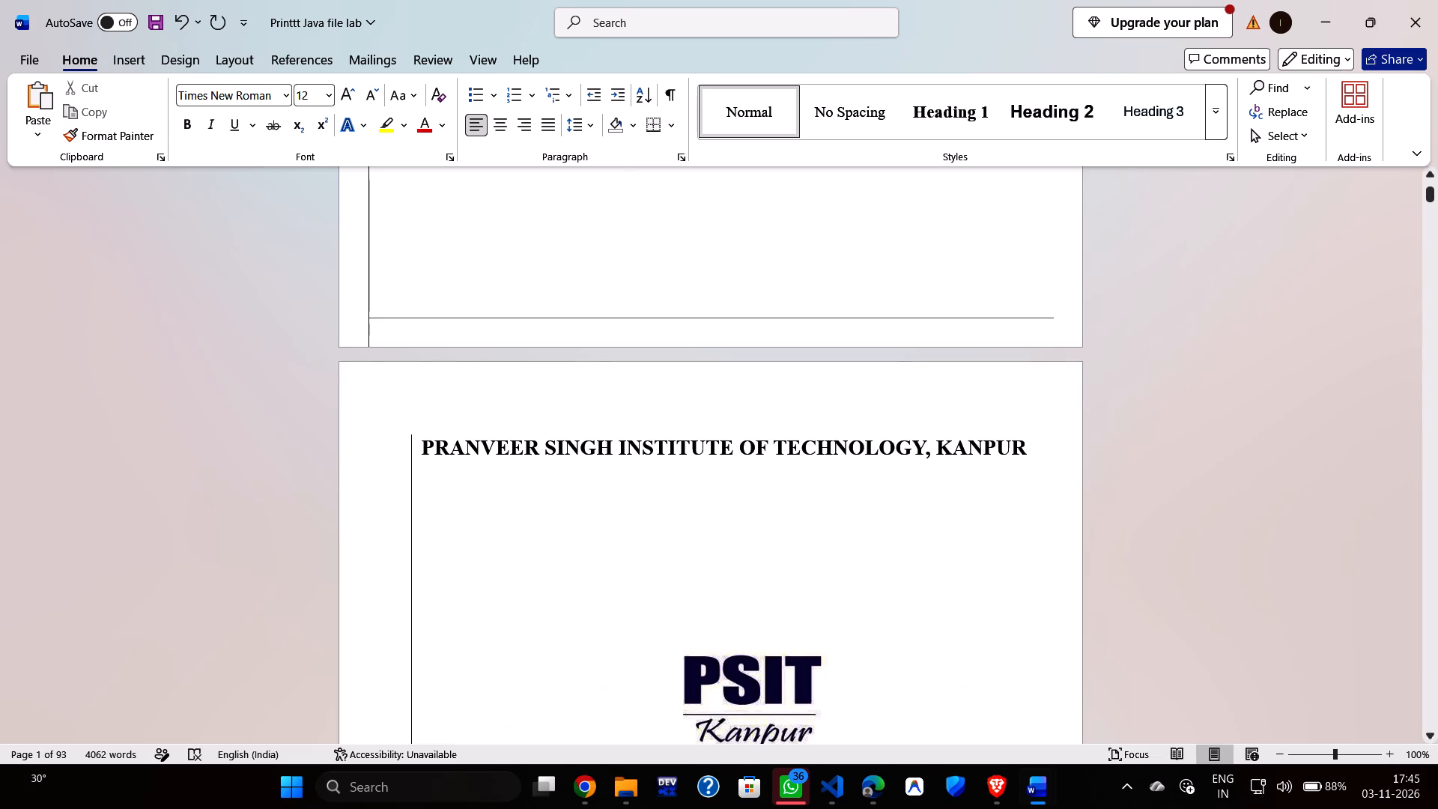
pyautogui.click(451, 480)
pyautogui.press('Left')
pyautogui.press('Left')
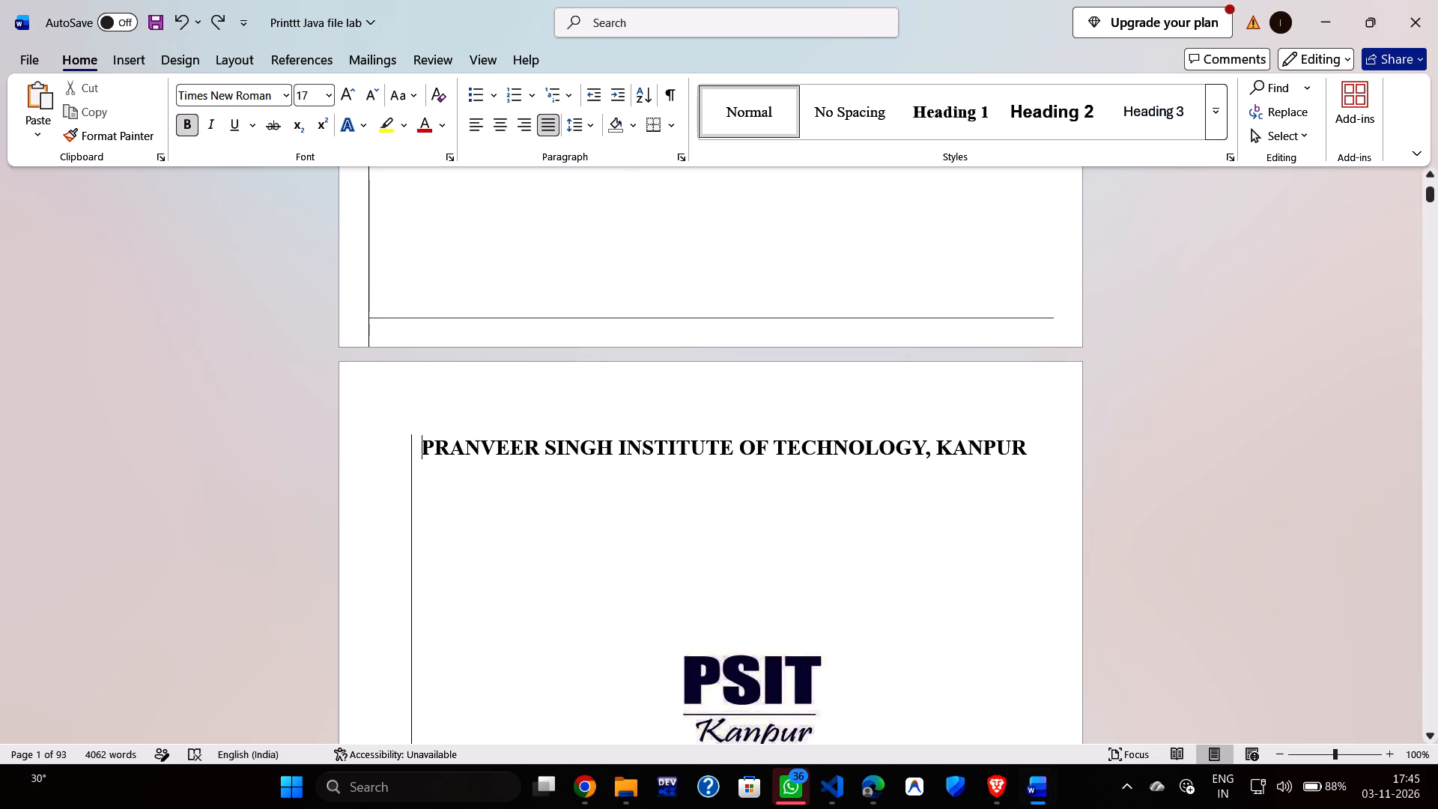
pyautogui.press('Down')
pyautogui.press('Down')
# Delete "& ENGINEERING" from the department heading on the third page.
pyautogui.scroll(-1, 451, 480)
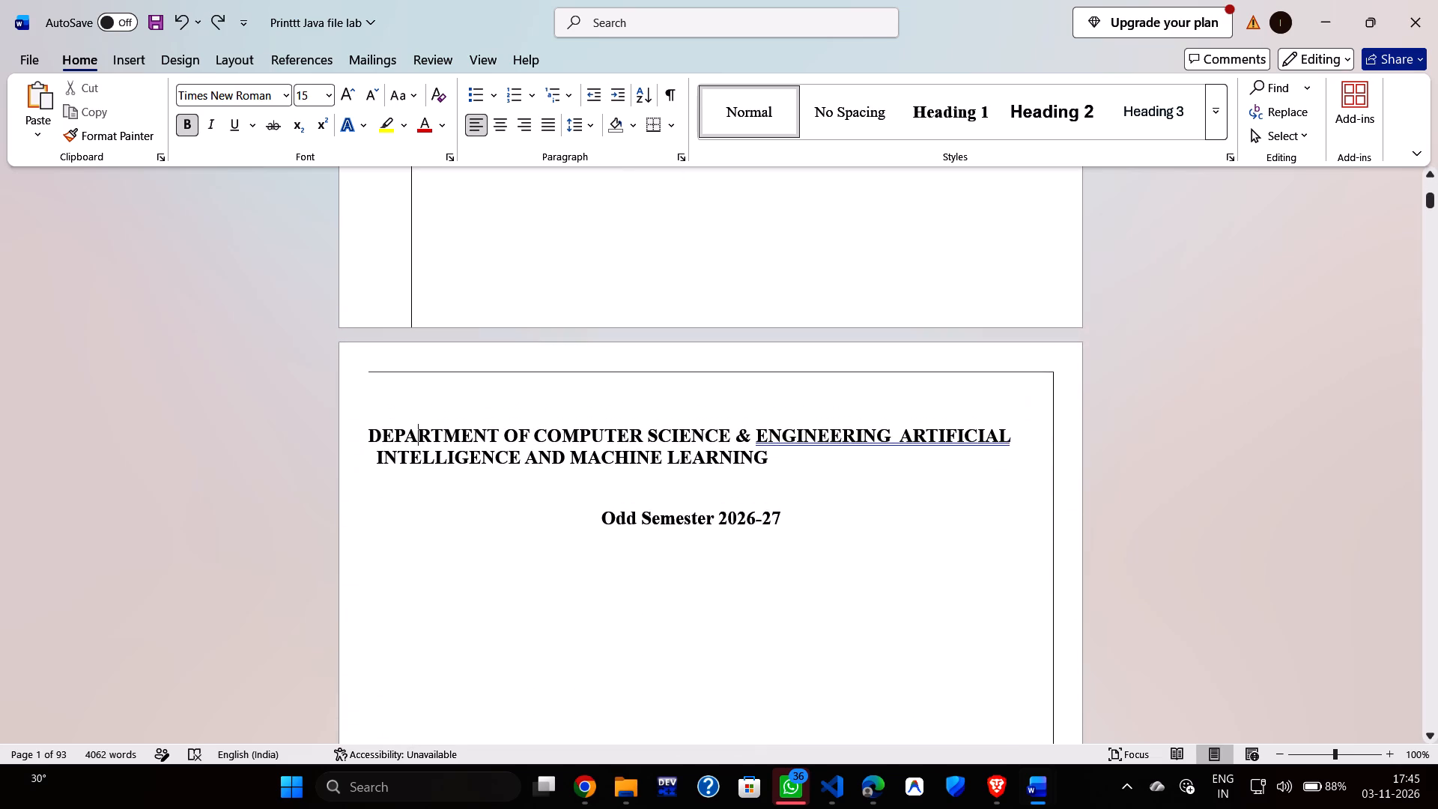
pyautogui.scroll(-1, 451, 480)
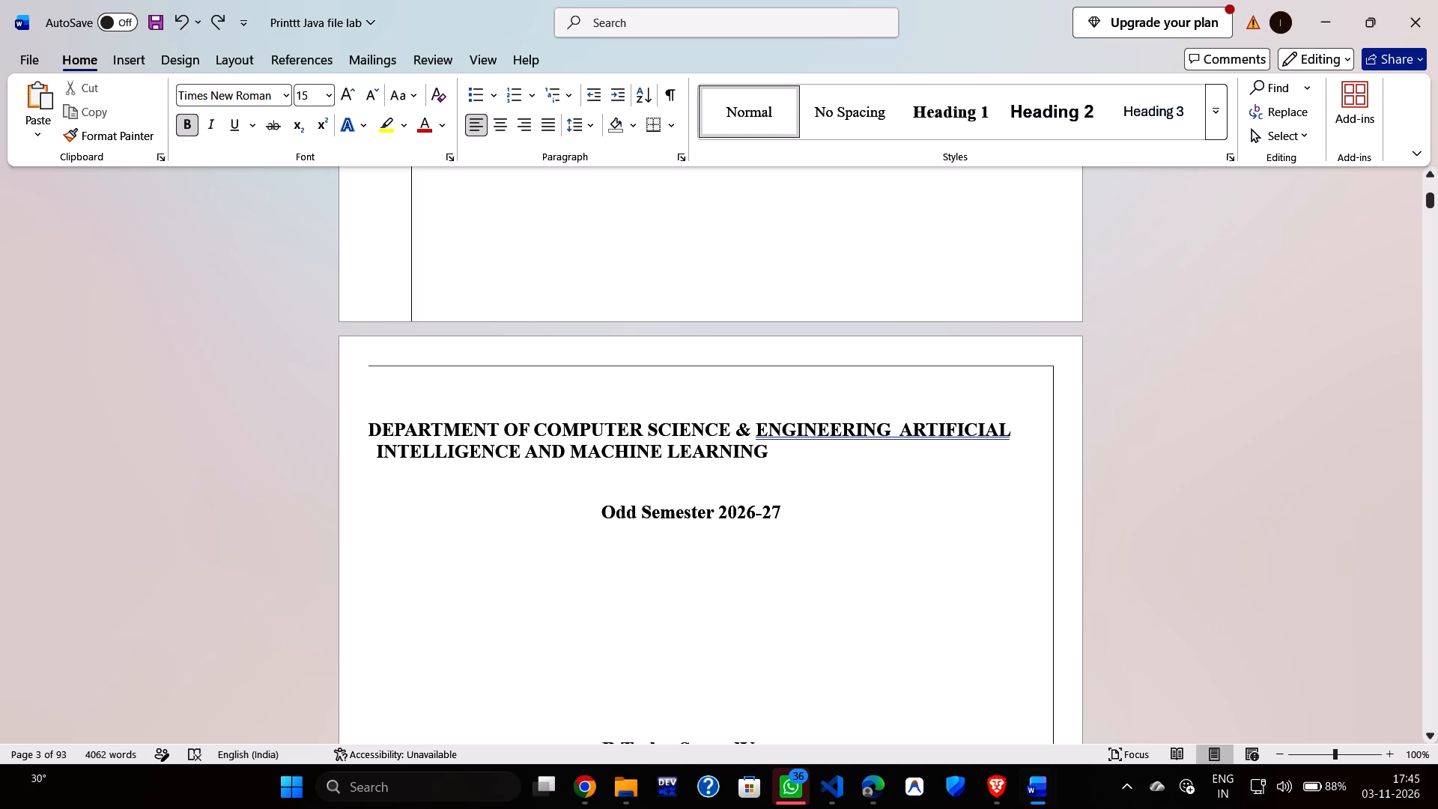
pyautogui.click(897, 428)
pyautogui.press('BackSpace')
pyautogui.press('BackSpace')
pyautogui.press('BackSpace')
pyautogui.press('BackSpace')
pyautogui.press('BackSpace')
pyautogui.press('BackSpace')
pyautogui.press('BackSpace')
pyautogui.press('BackSpace')
pyautogui.press('BackSpace')
pyautogui.press('BackSpace')
pyautogui.press('BackSpace')
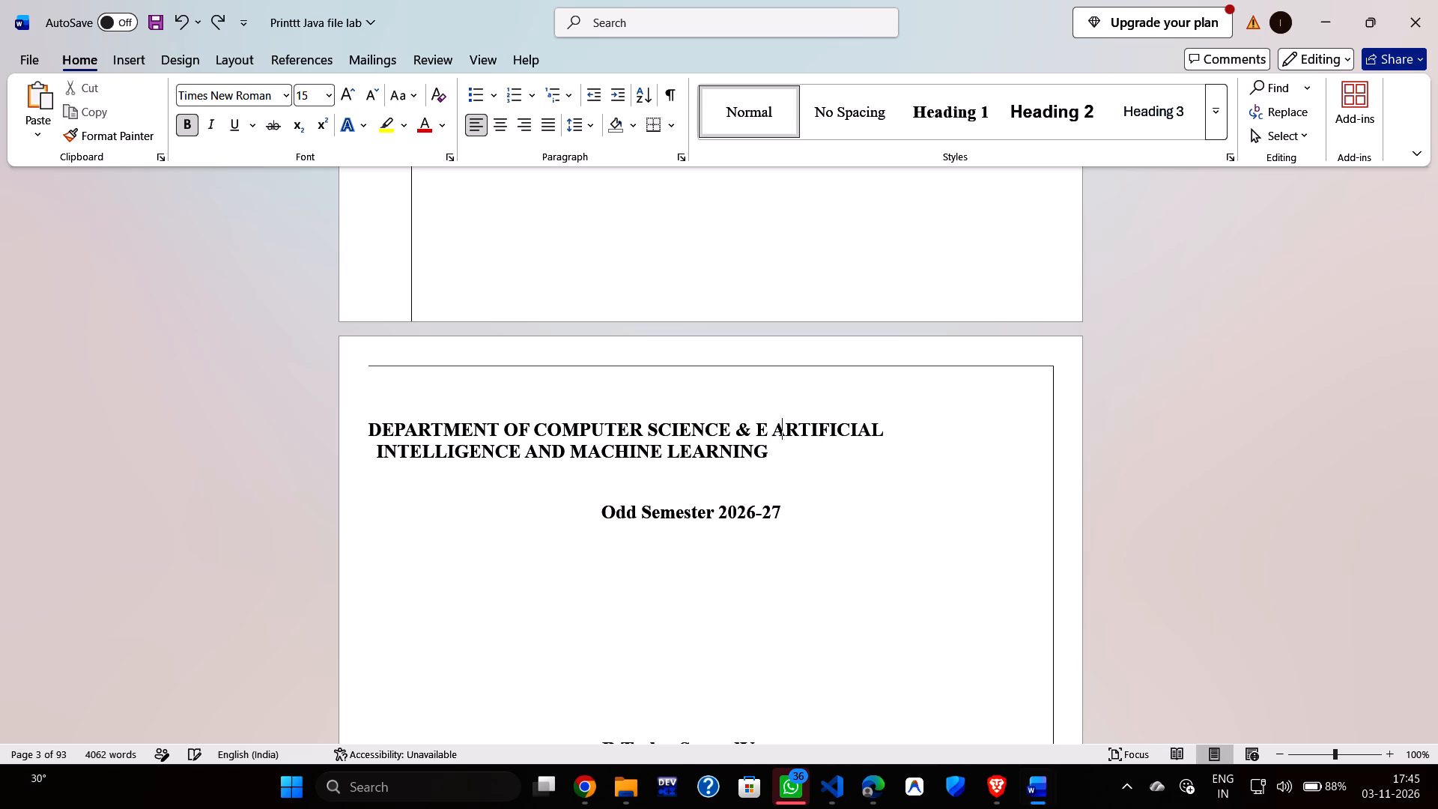
pyautogui.press('BackSpace')
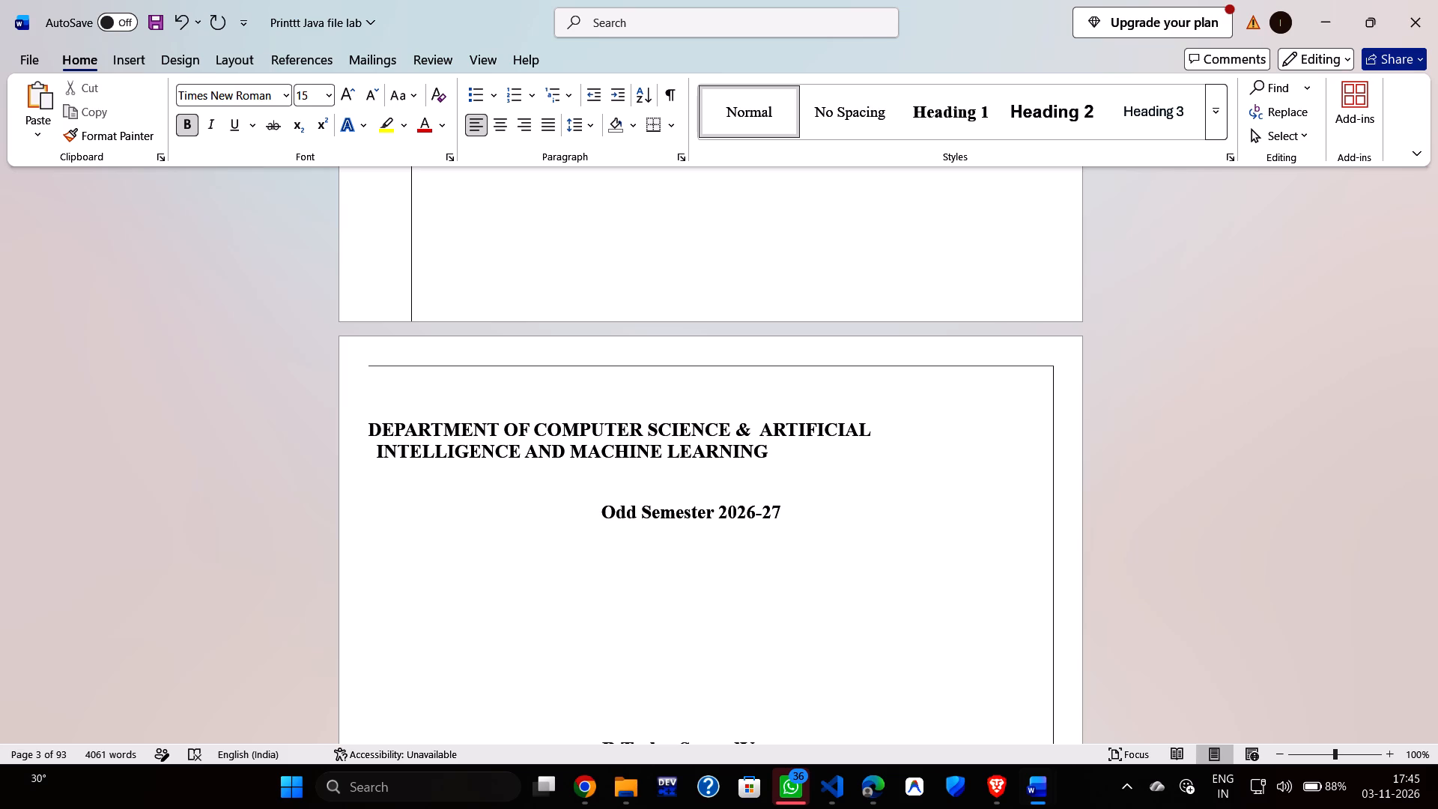
pyautogui.press('BackSpace')
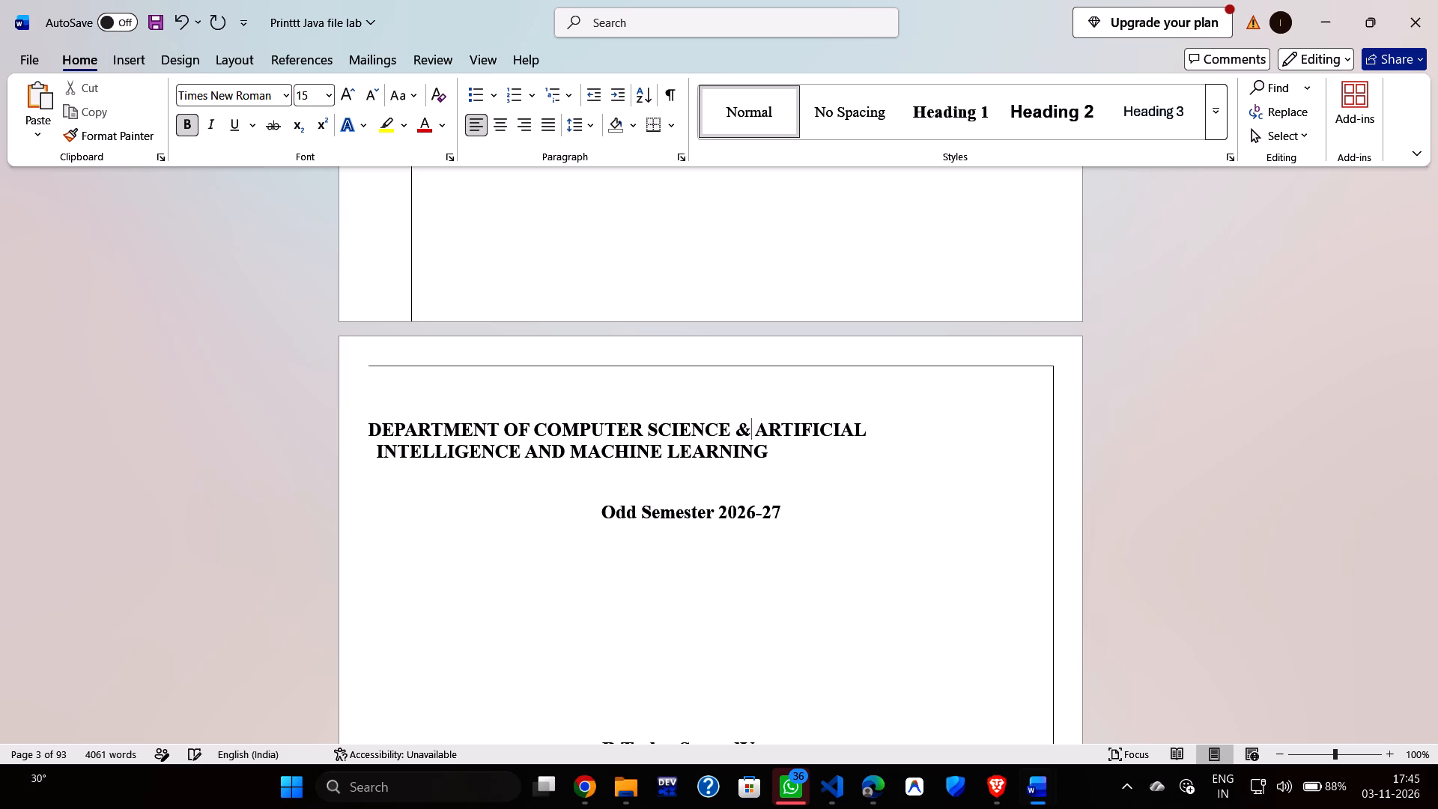
pyautogui.press('BackSpace')
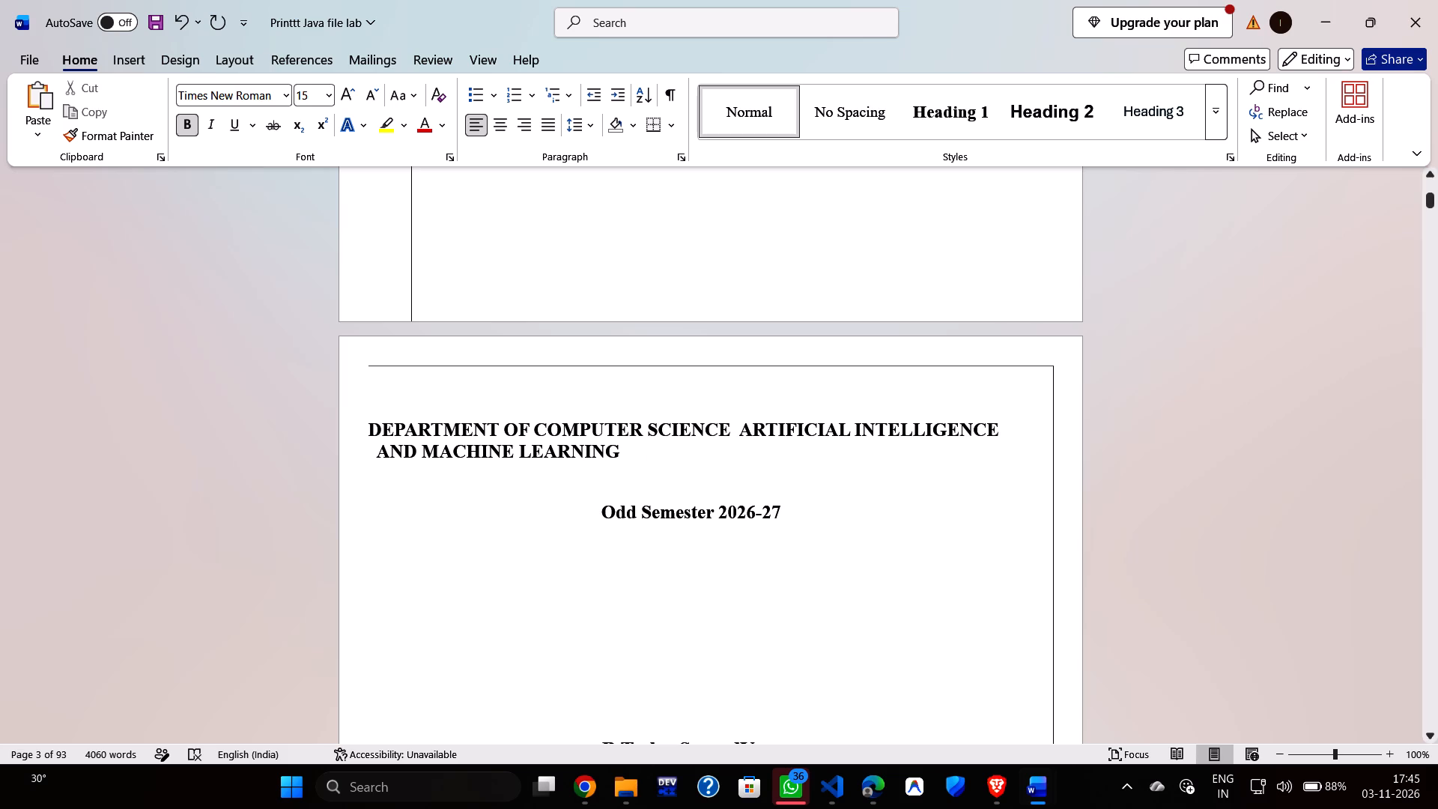
# Widen the gap between ARTIFICIAL and INTELLIGENCE in the department heading by one extra space.
pyautogui.click(851, 433)
pyautogui.press('space')
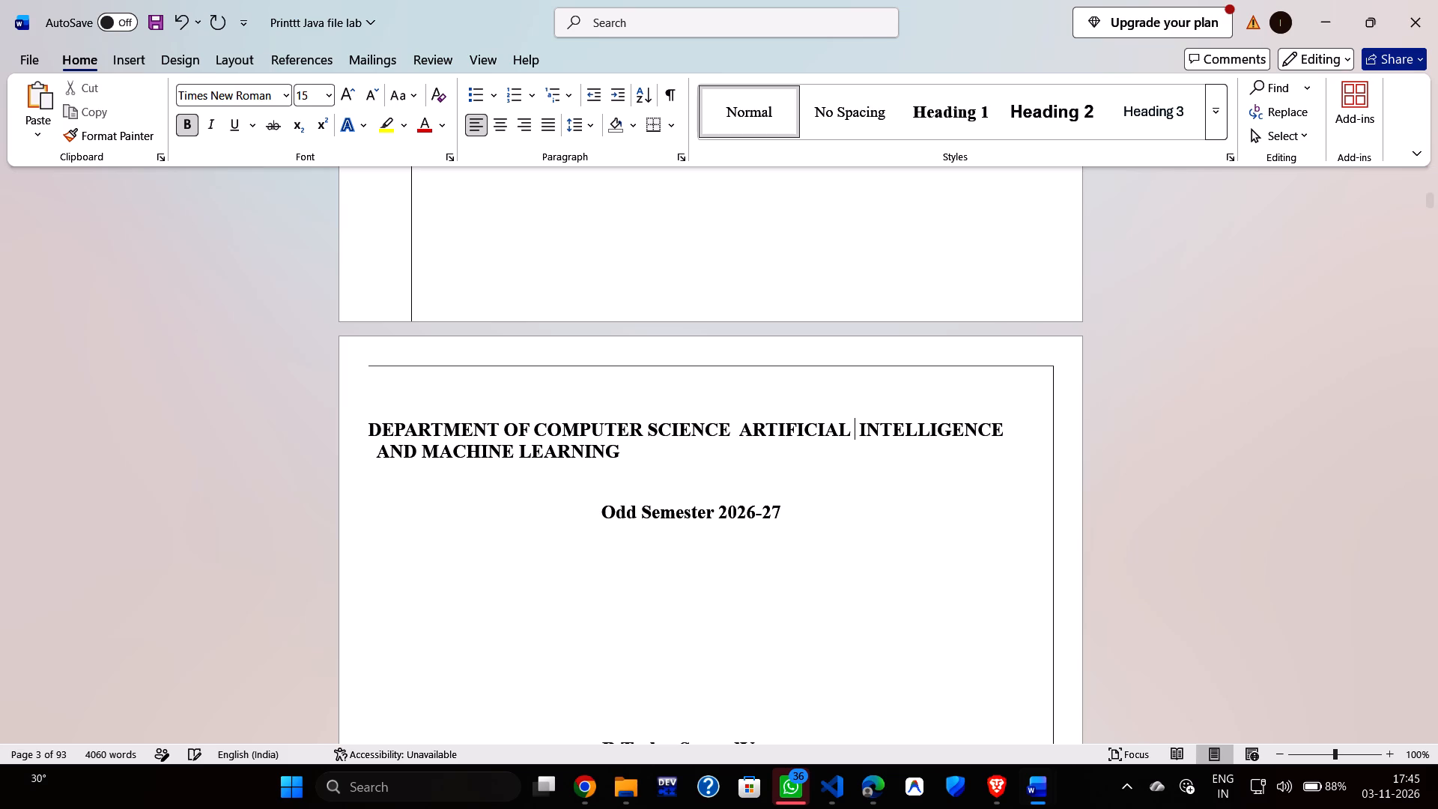
pyautogui.press('space')
pyautogui.press('space')
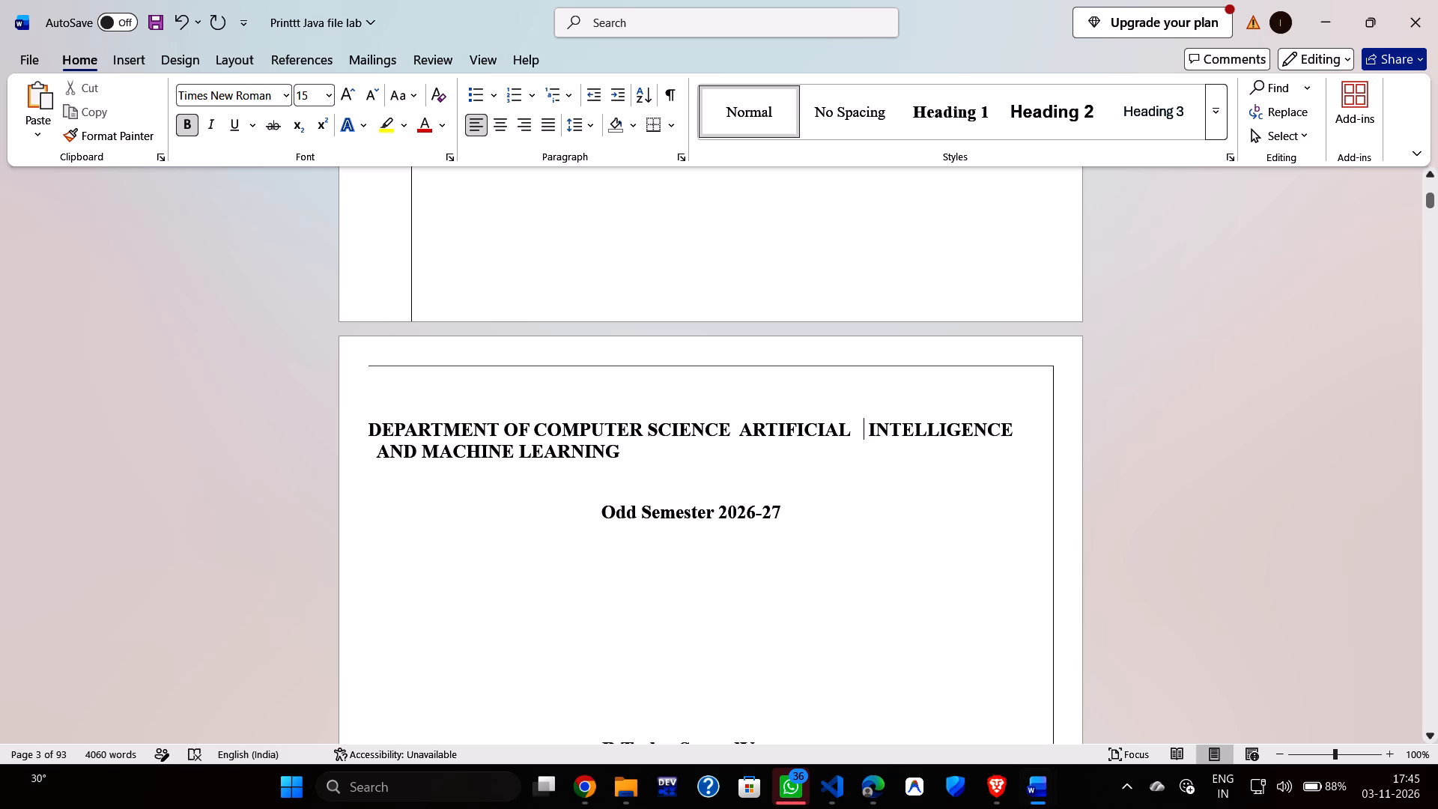
pyautogui.click(732, 428)
pyautogui.press('space')
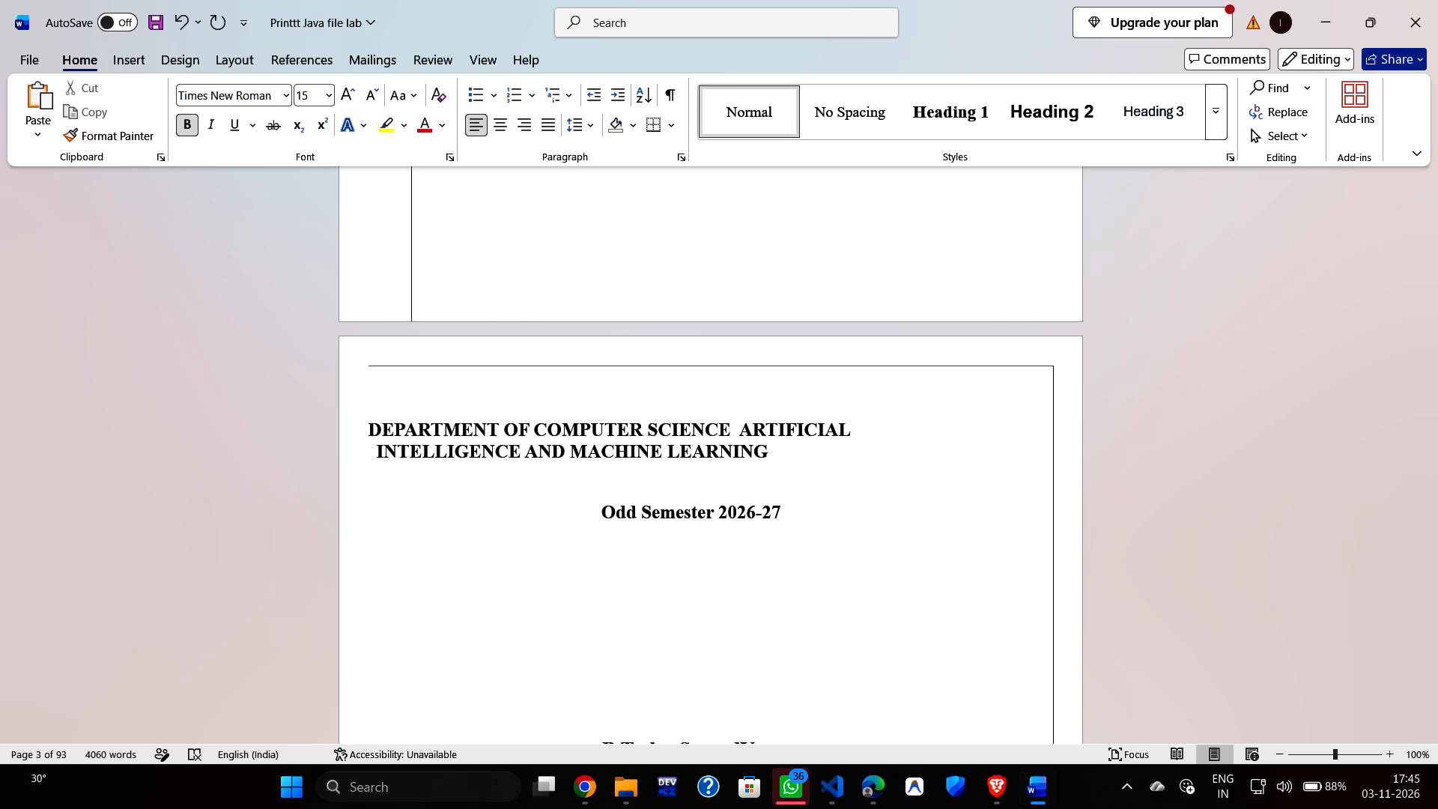
pyautogui.click(373, 447)
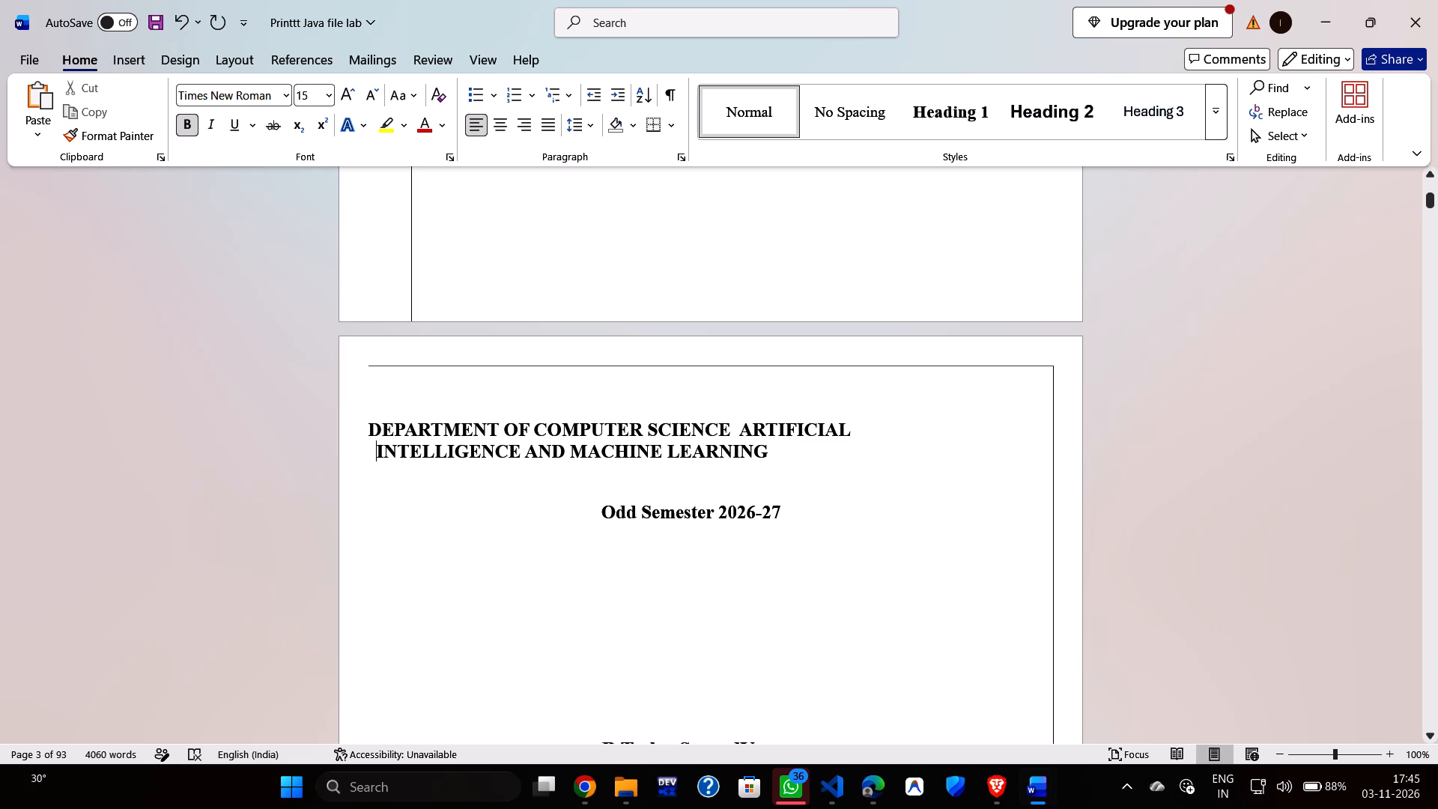
pyautogui.press('BackSpace')
pyautogui.press('BackSpace')
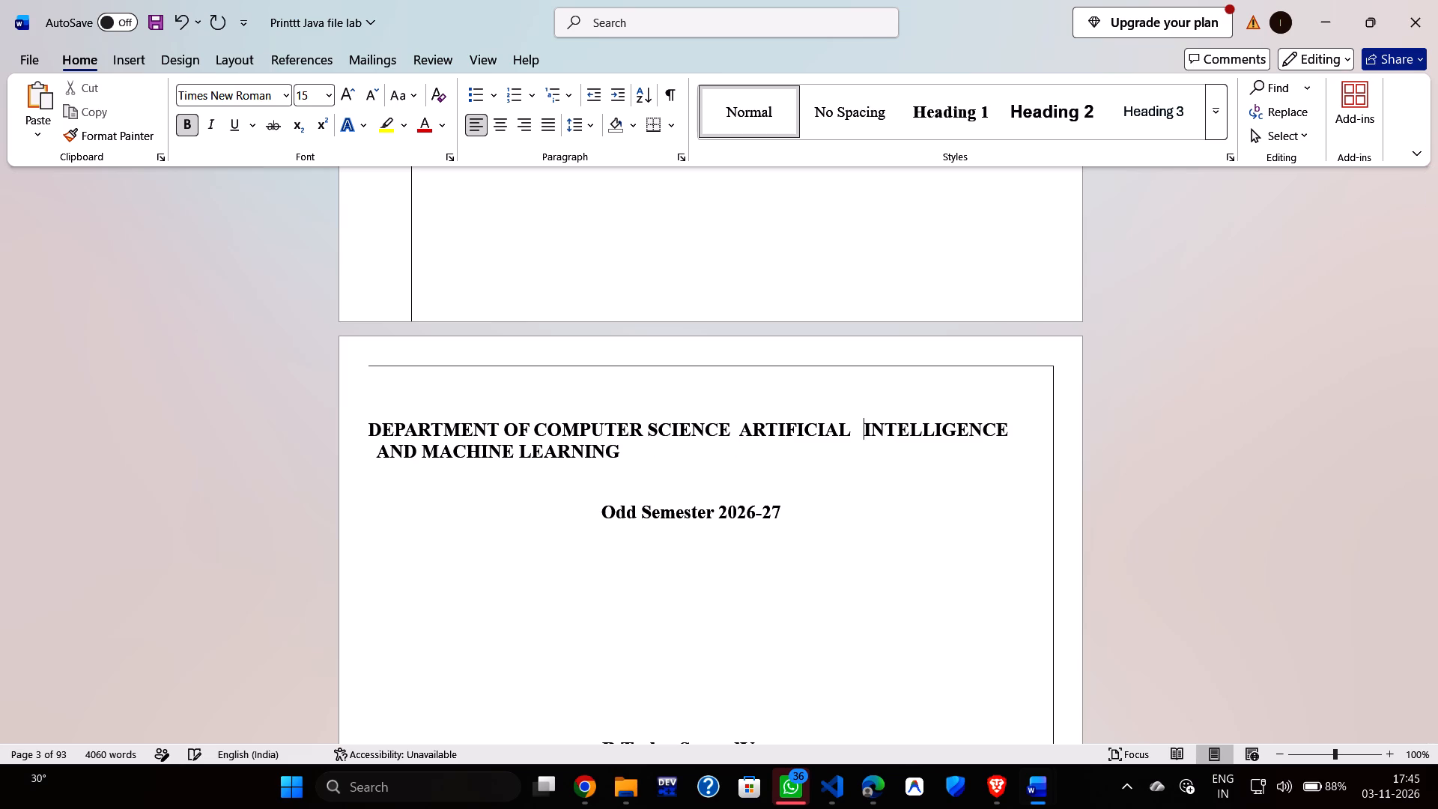
pyautogui.press('BackSpace')
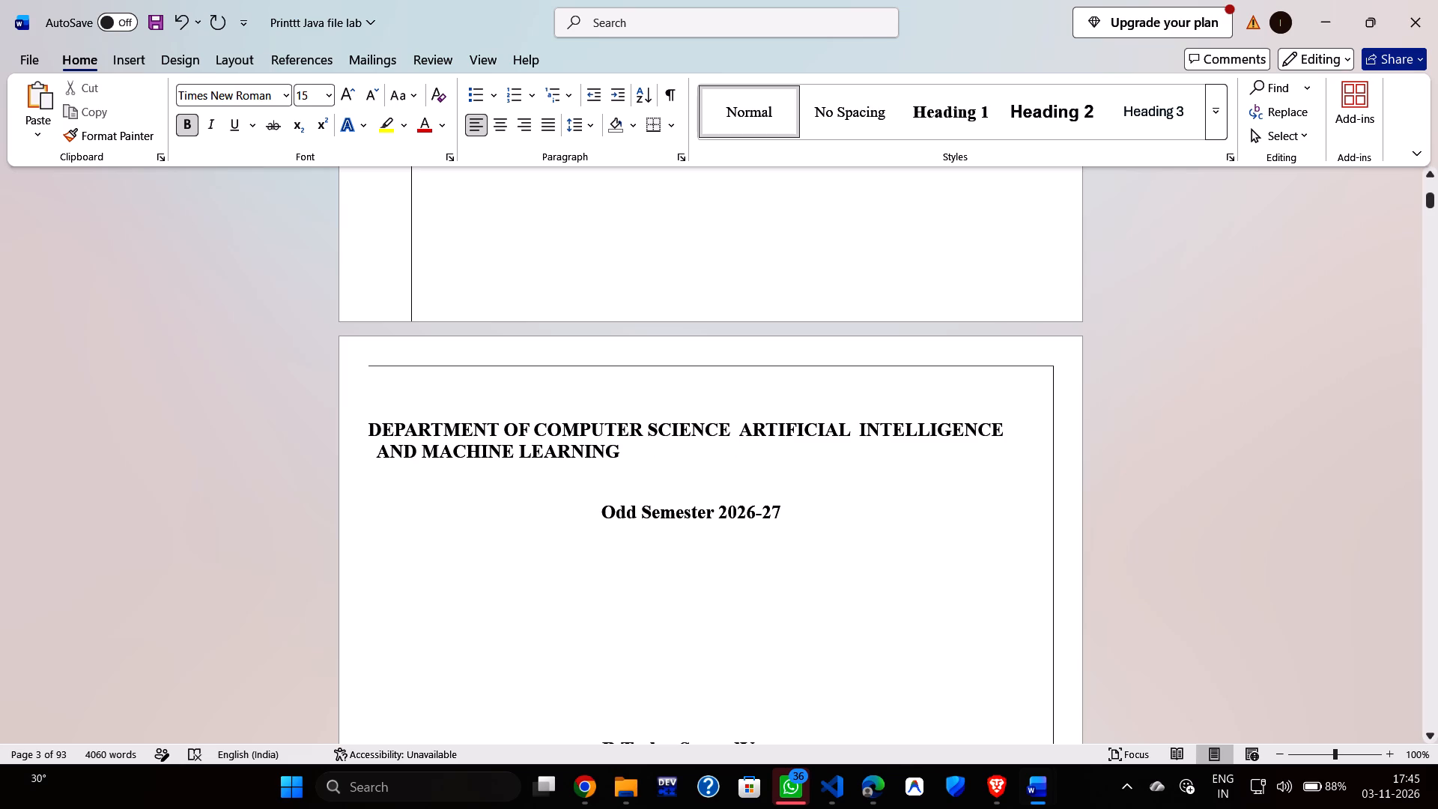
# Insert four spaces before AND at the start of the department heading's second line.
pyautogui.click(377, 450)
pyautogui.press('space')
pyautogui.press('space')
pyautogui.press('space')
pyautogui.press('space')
# Right-align the department heading on the third page.
pyautogui.click(526, 127)
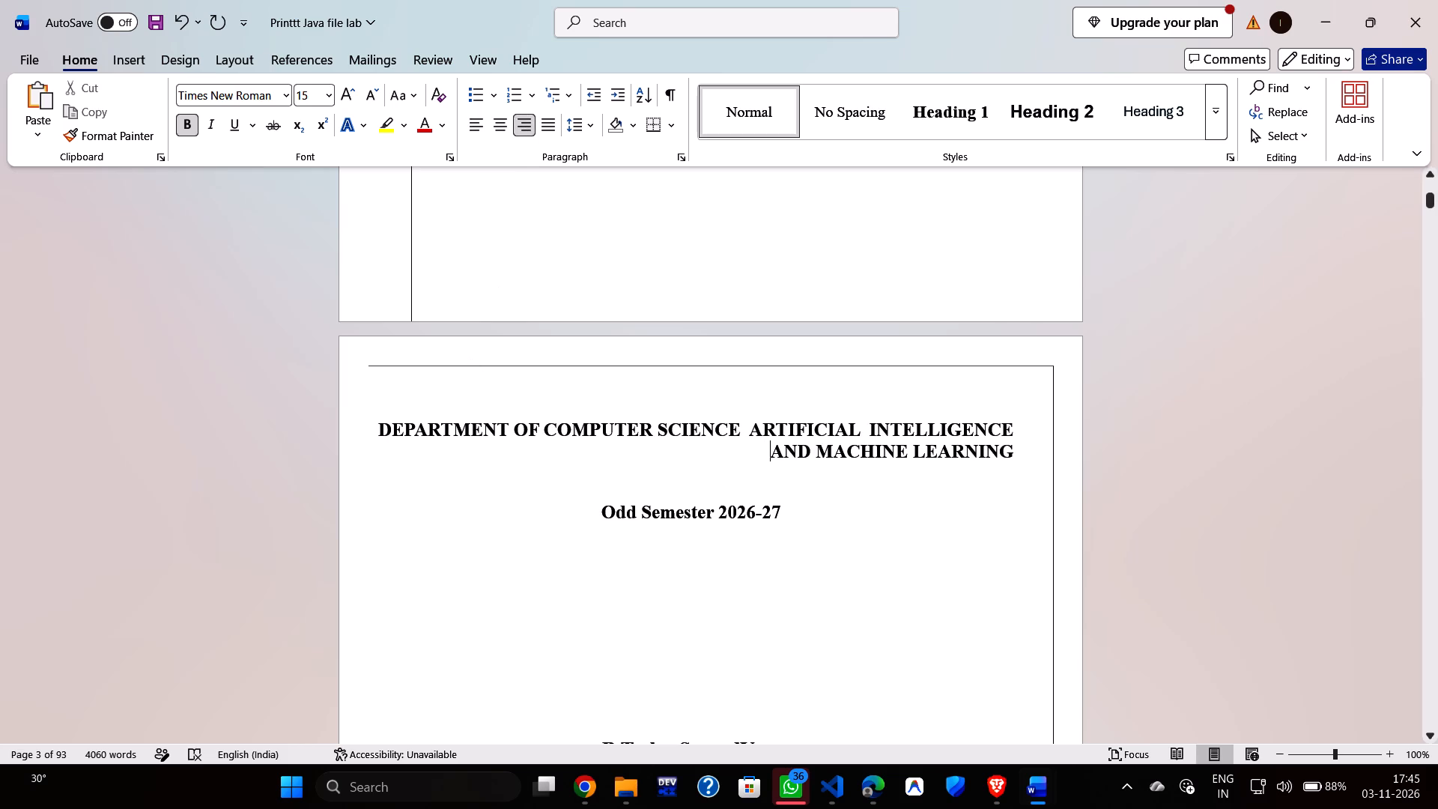
# Replace the final CE of INTELLIGENCE and the spaces before AND in the department heading with two spaces.
pyautogui.press('BackSpace')
pyautogui.press('BackSpace')
pyautogui.press('BackSpace')
pyautogui.press('BackSpace')
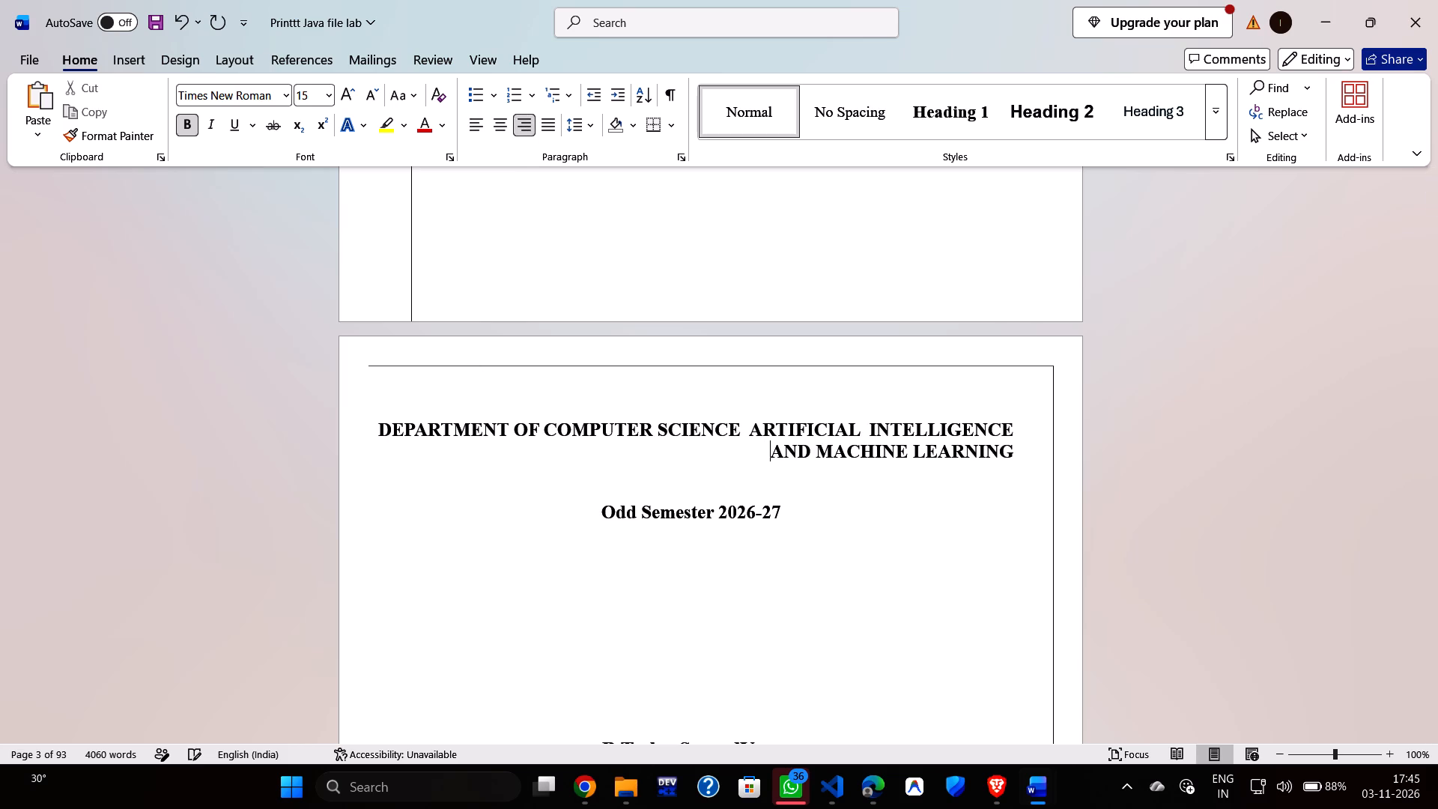
pyautogui.press('BackSpace')
pyautogui.press('BackSpace')
pyautogui.press('BackSpace')
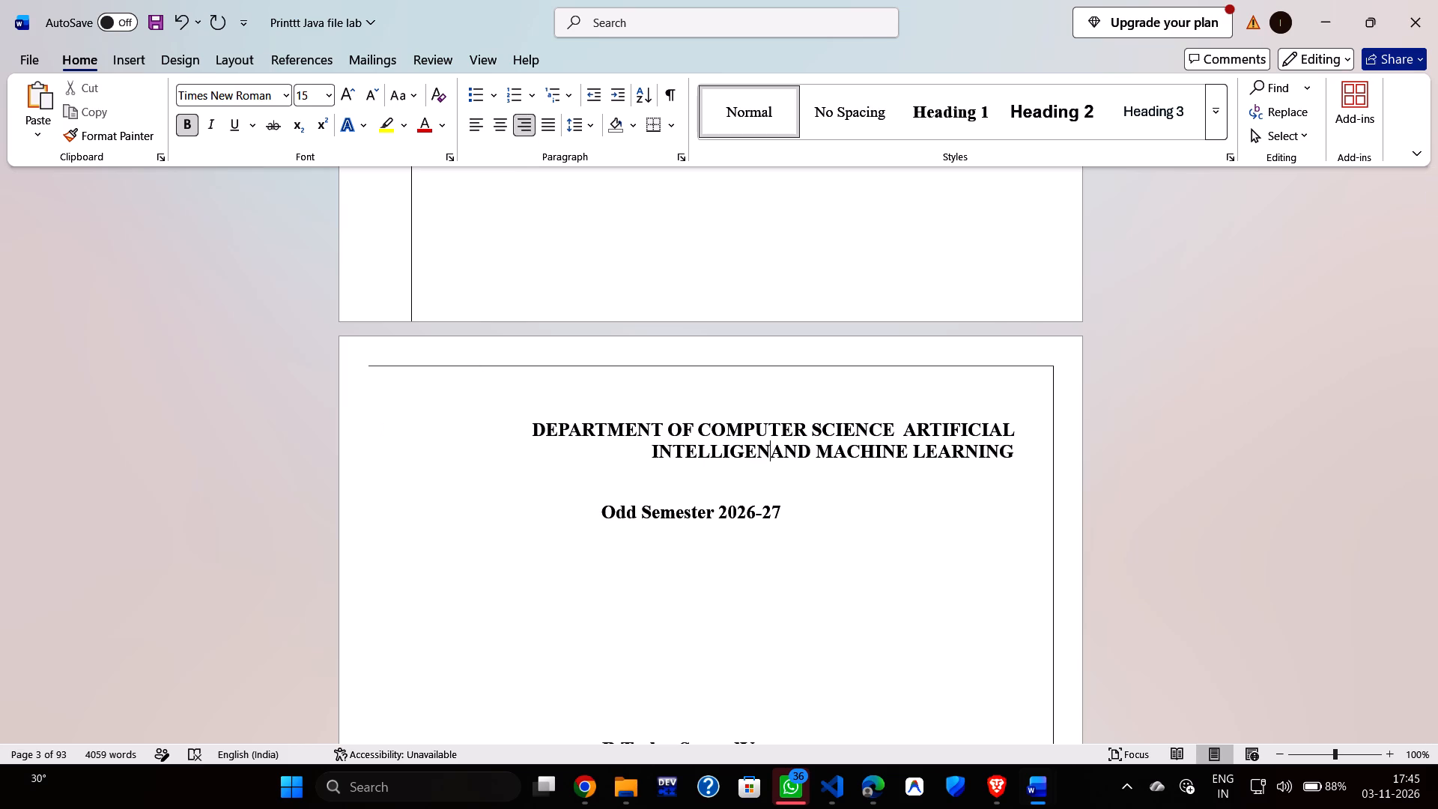
pyautogui.press('space')
pyautogui.press('space')
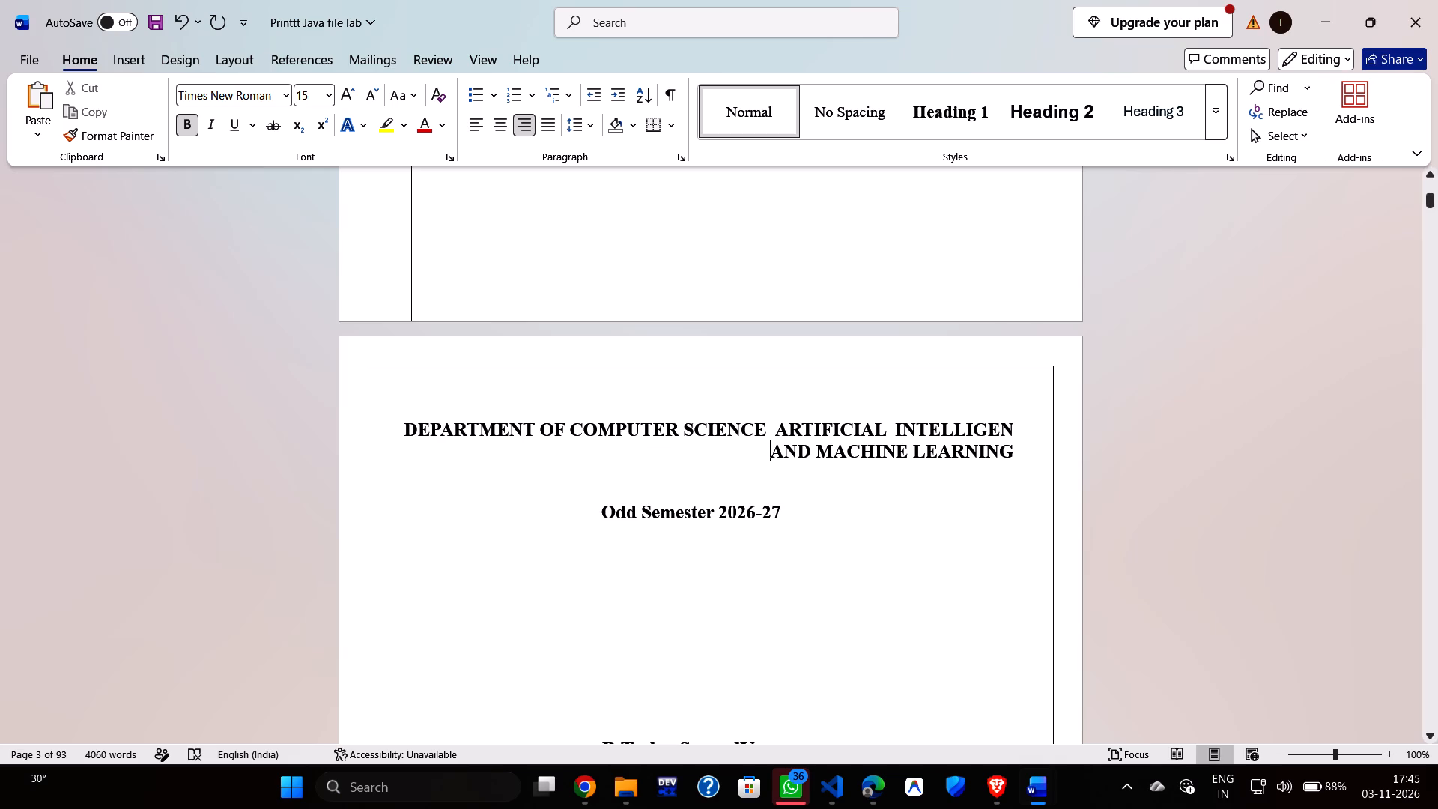
# Delete the N ending INTELLIGEN along with the spaces before AND, and insert four spaces there instead.
pyautogui.click(761, 460)
pyautogui.press('BackSpace')
pyautogui.press('BackSpace')
pyautogui.press('BackSpace')
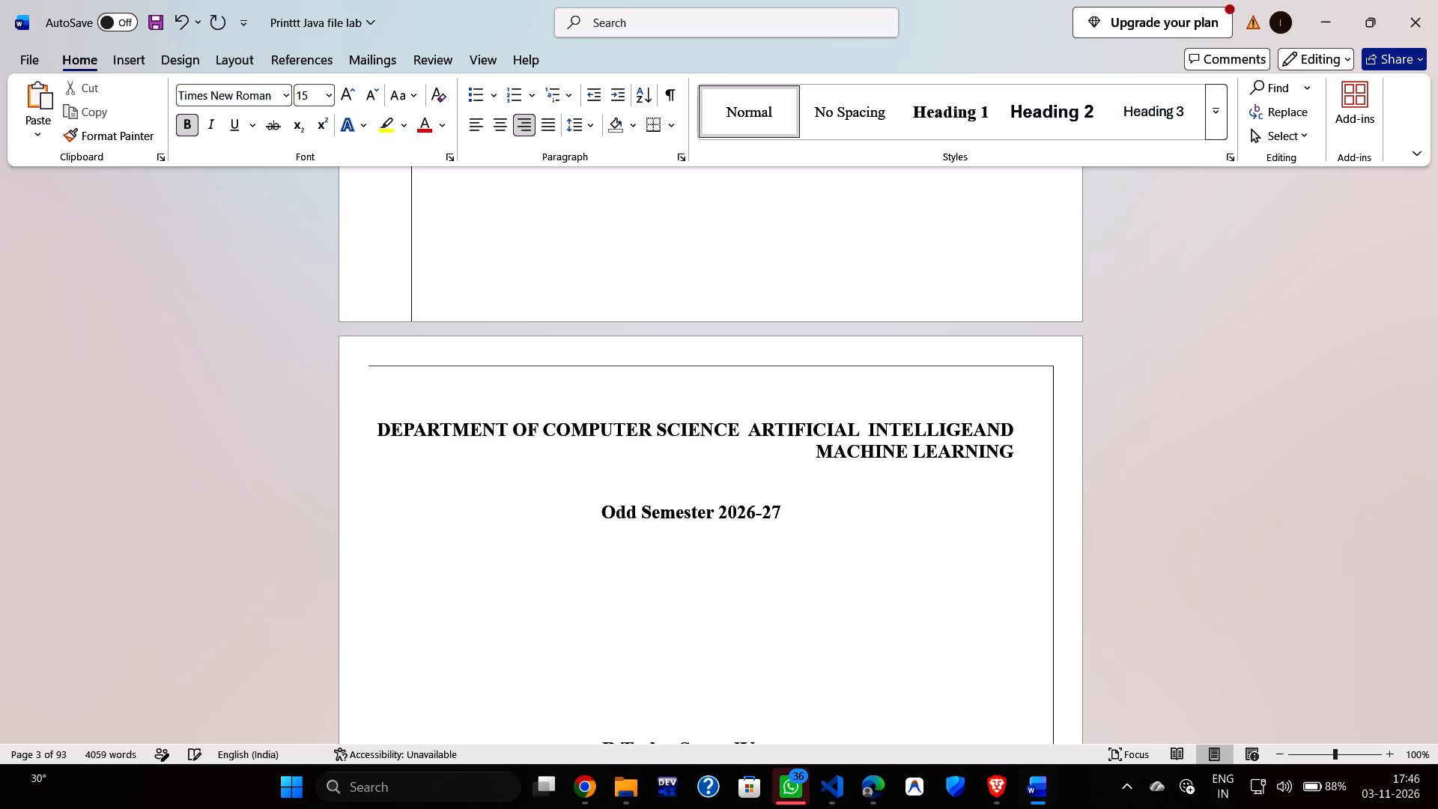
pyautogui.press('space')
pyautogui.press('space')
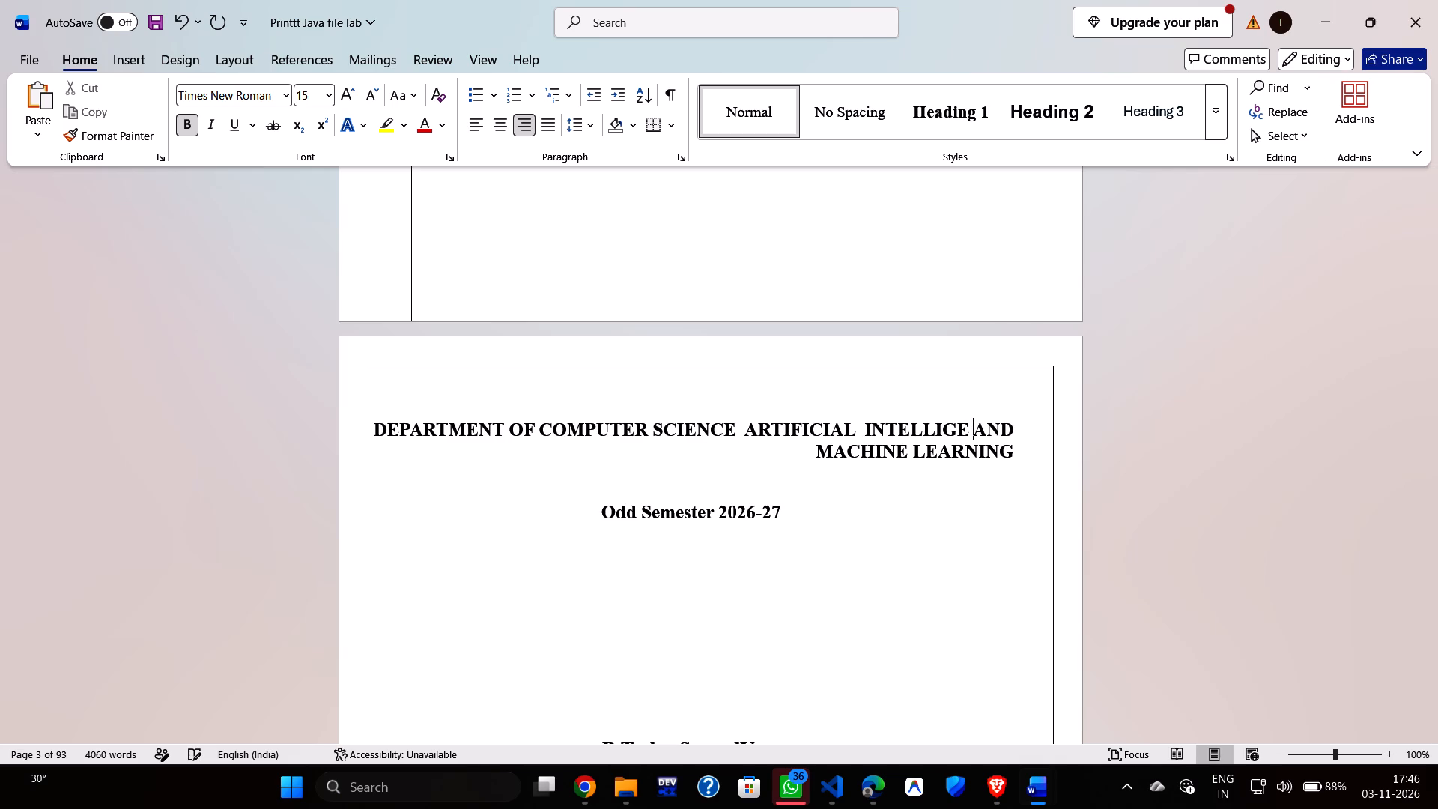
pyautogui.press('space')
pyautogui.press('space')
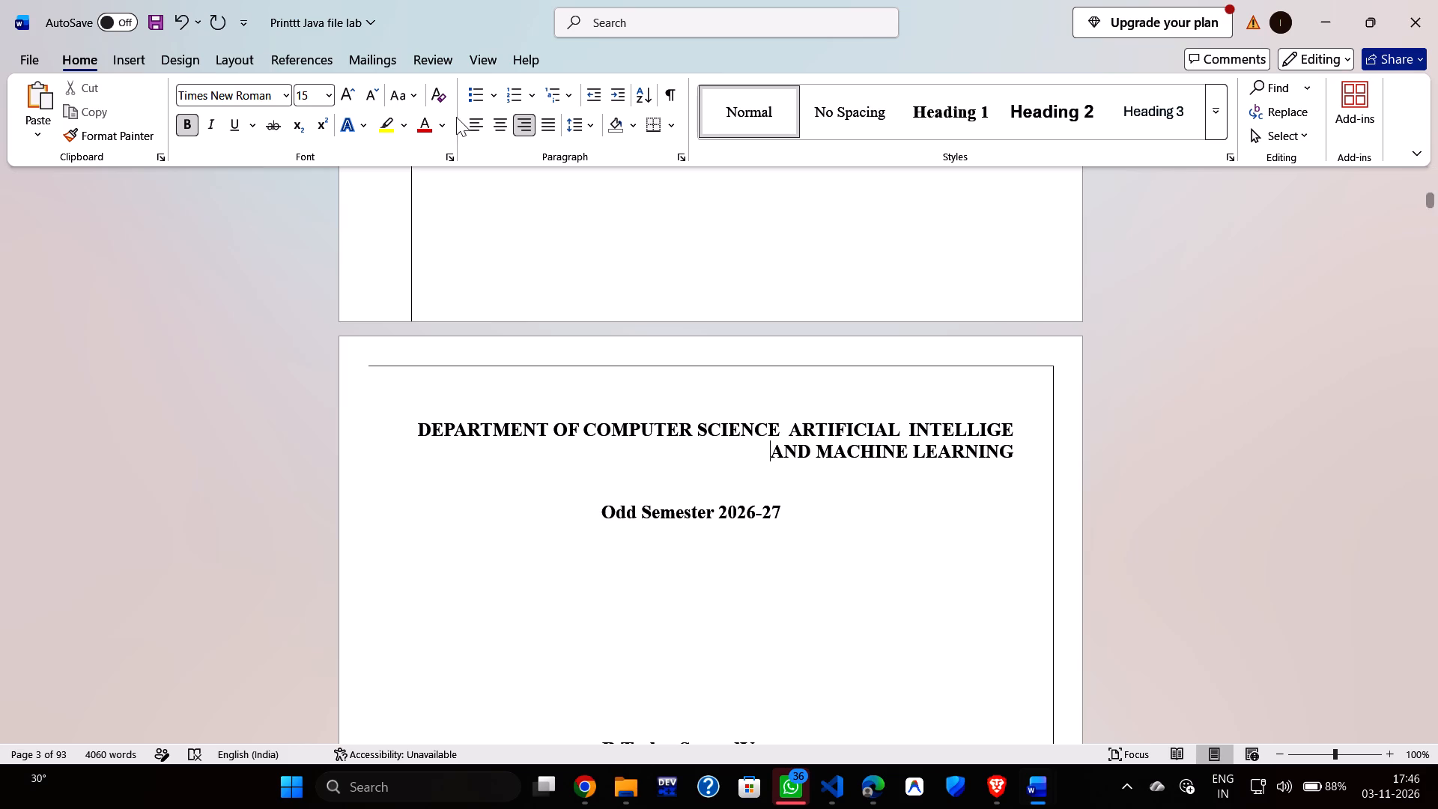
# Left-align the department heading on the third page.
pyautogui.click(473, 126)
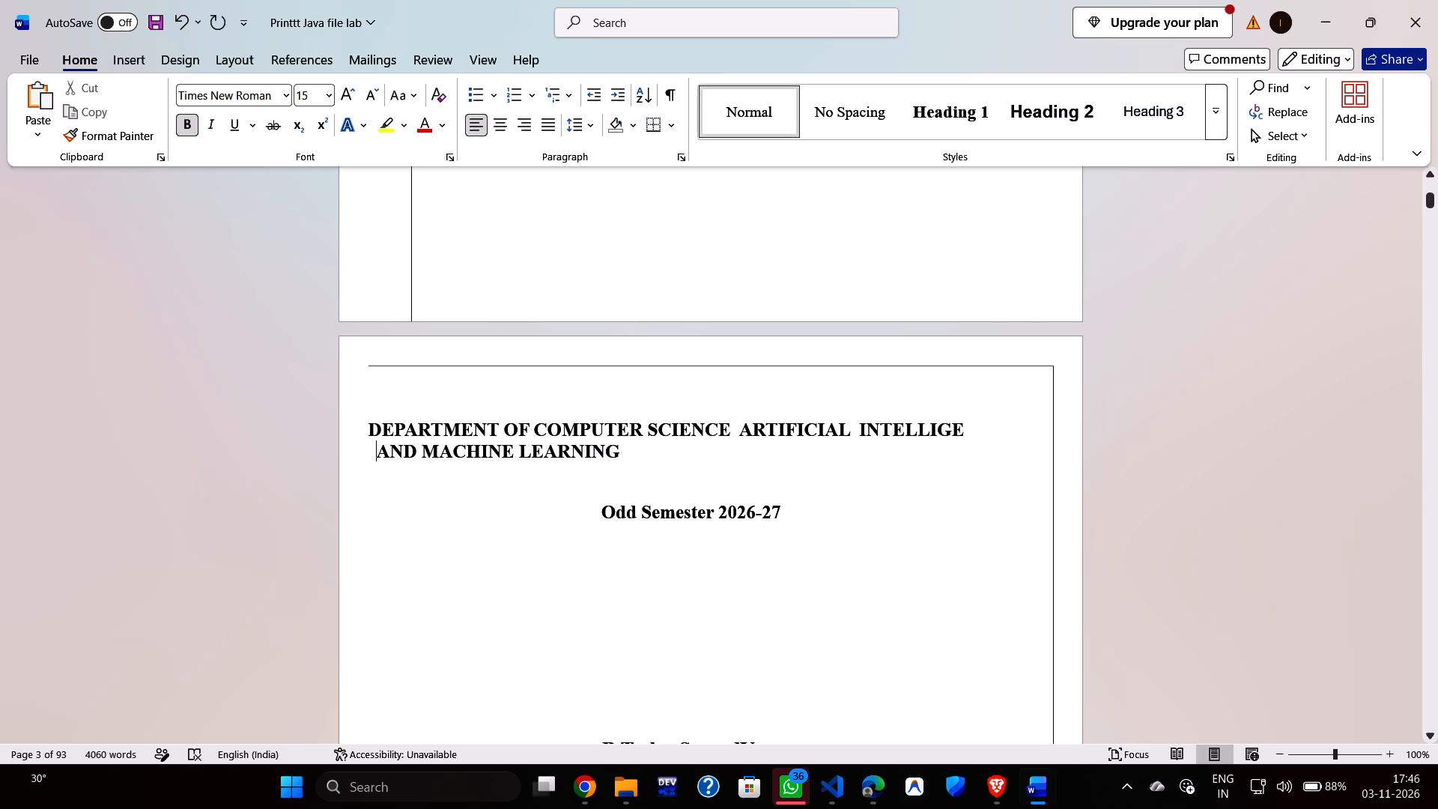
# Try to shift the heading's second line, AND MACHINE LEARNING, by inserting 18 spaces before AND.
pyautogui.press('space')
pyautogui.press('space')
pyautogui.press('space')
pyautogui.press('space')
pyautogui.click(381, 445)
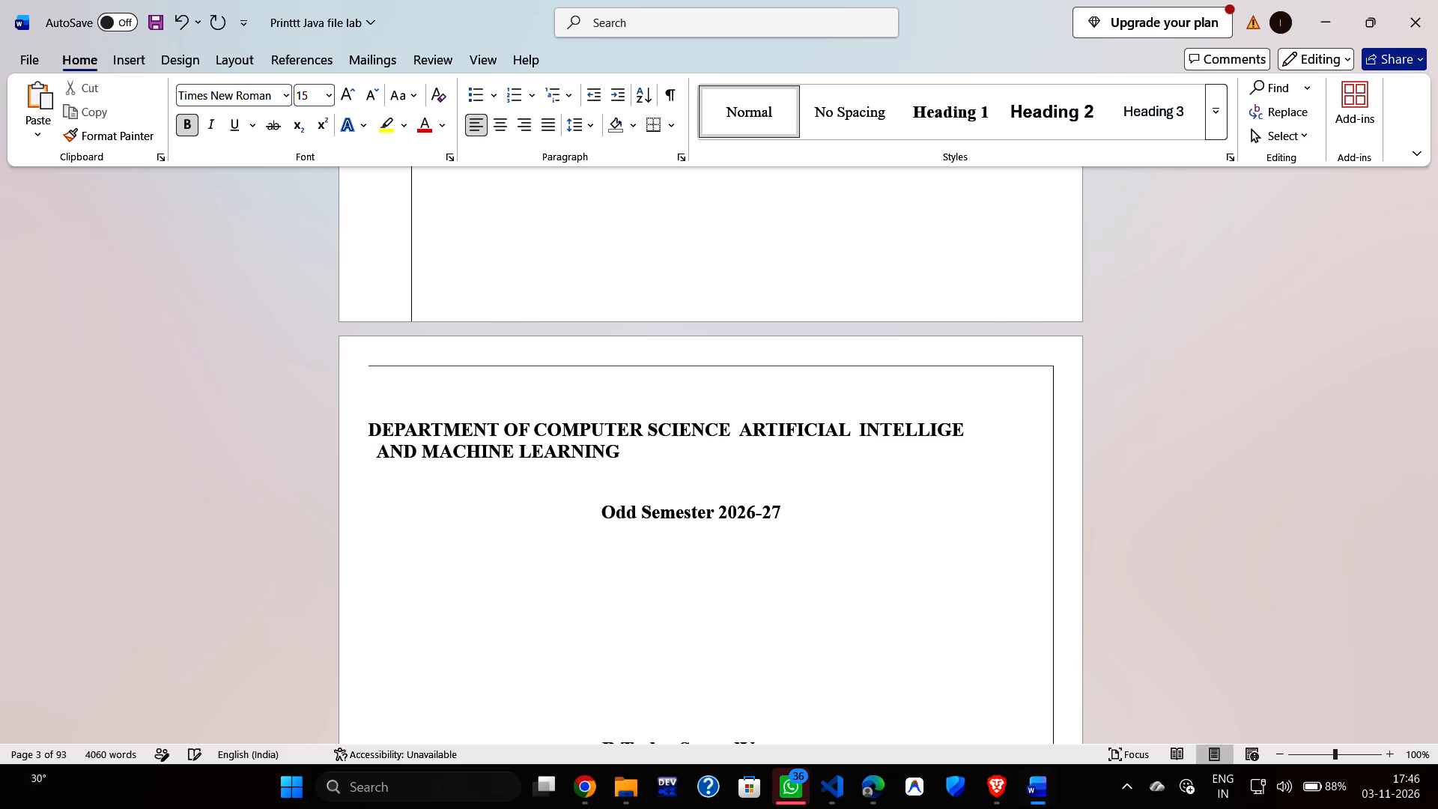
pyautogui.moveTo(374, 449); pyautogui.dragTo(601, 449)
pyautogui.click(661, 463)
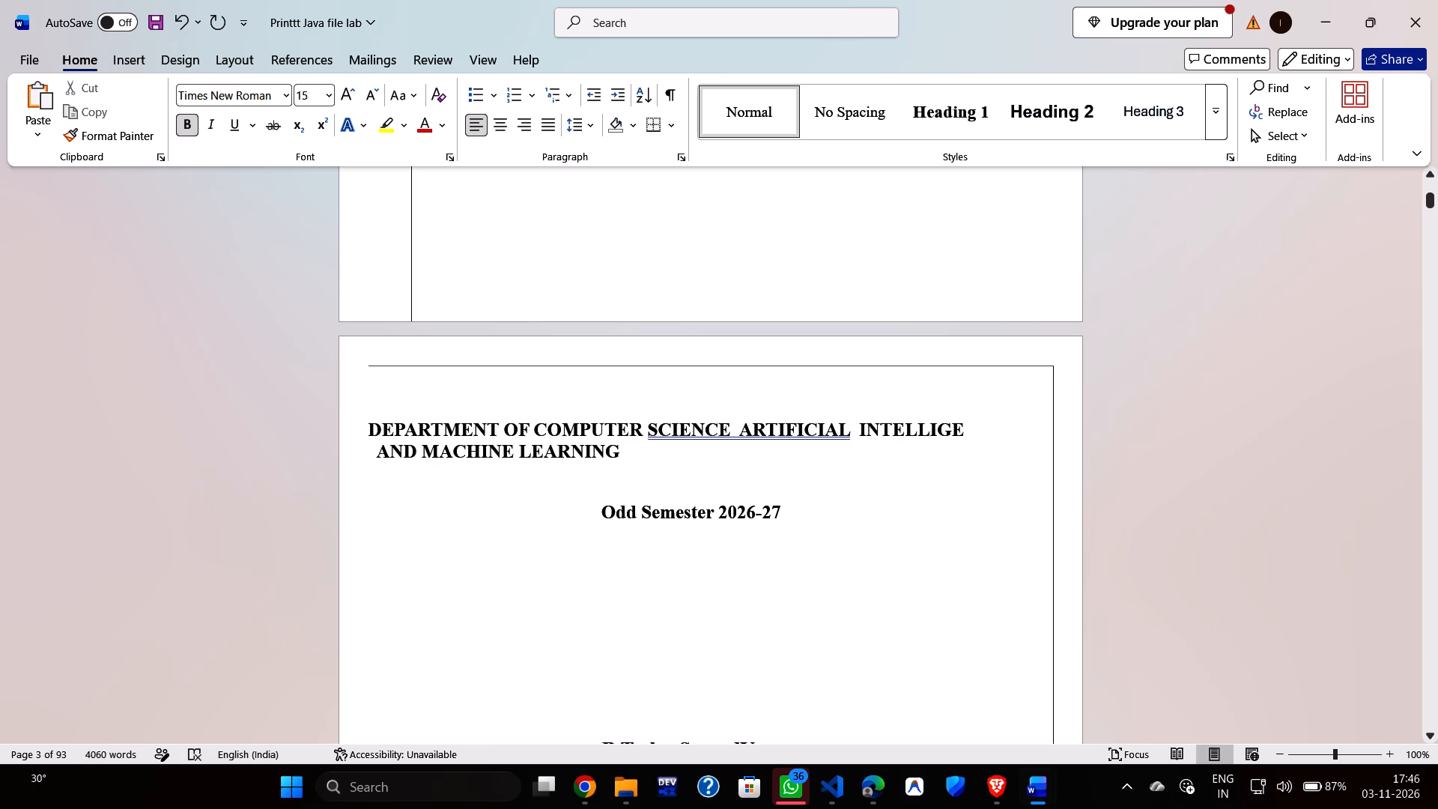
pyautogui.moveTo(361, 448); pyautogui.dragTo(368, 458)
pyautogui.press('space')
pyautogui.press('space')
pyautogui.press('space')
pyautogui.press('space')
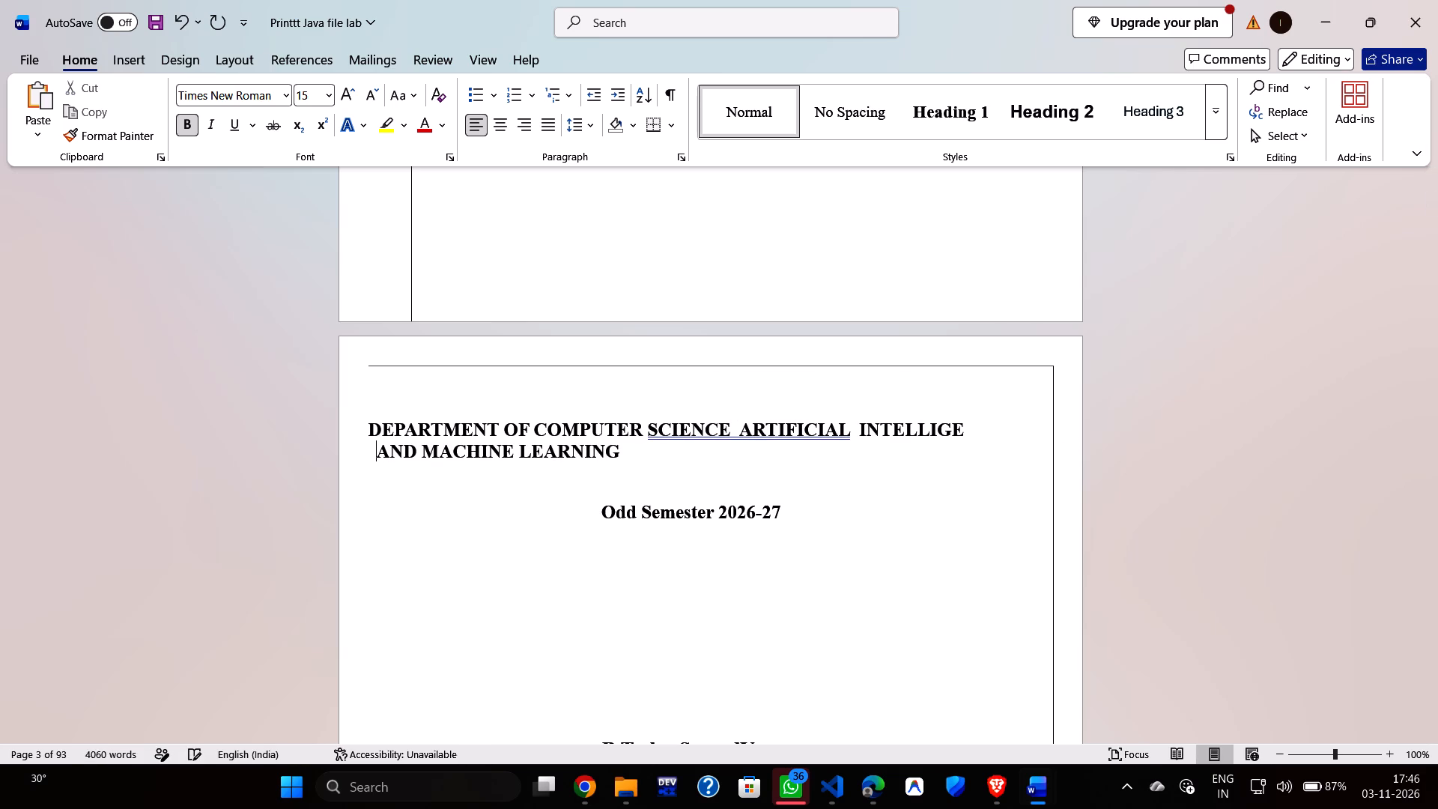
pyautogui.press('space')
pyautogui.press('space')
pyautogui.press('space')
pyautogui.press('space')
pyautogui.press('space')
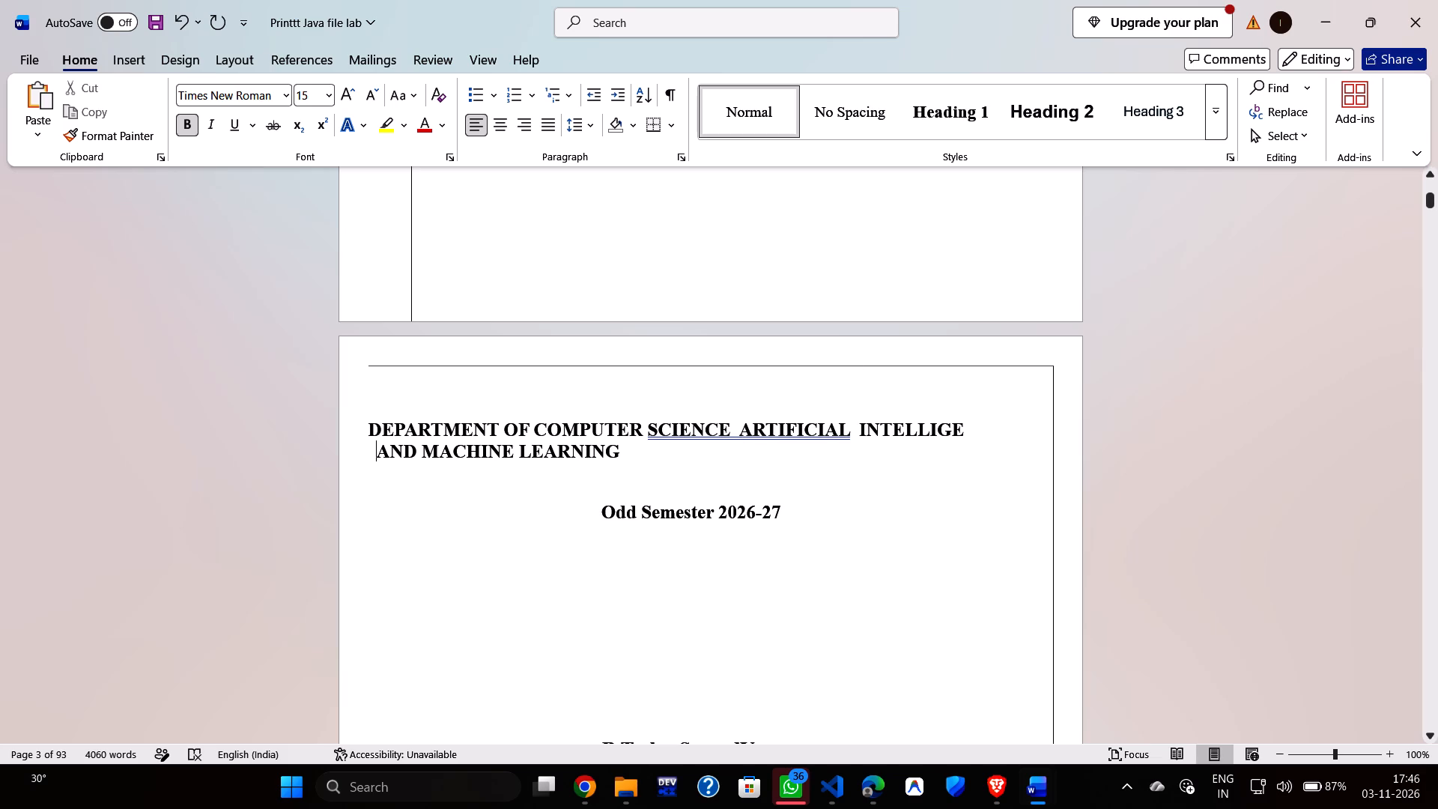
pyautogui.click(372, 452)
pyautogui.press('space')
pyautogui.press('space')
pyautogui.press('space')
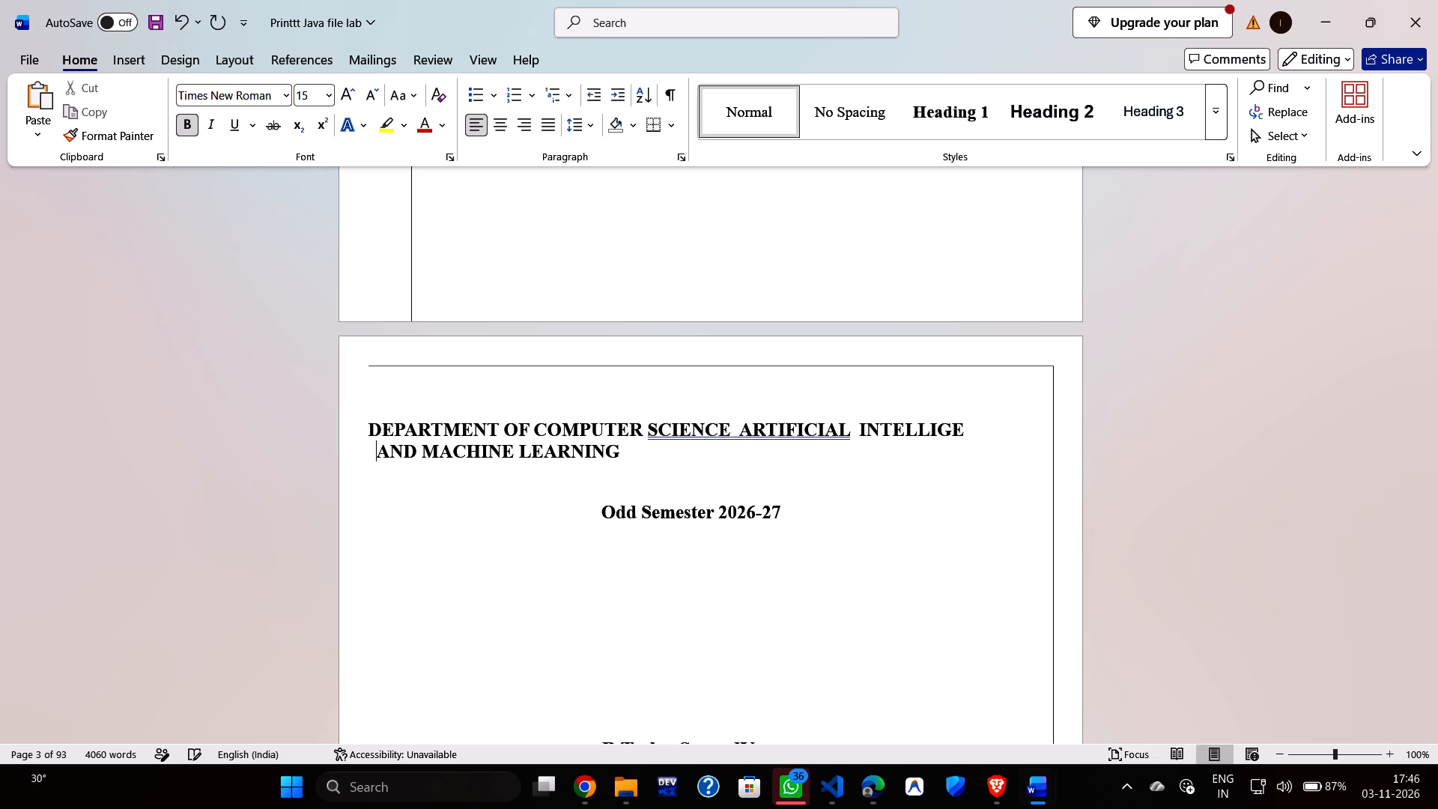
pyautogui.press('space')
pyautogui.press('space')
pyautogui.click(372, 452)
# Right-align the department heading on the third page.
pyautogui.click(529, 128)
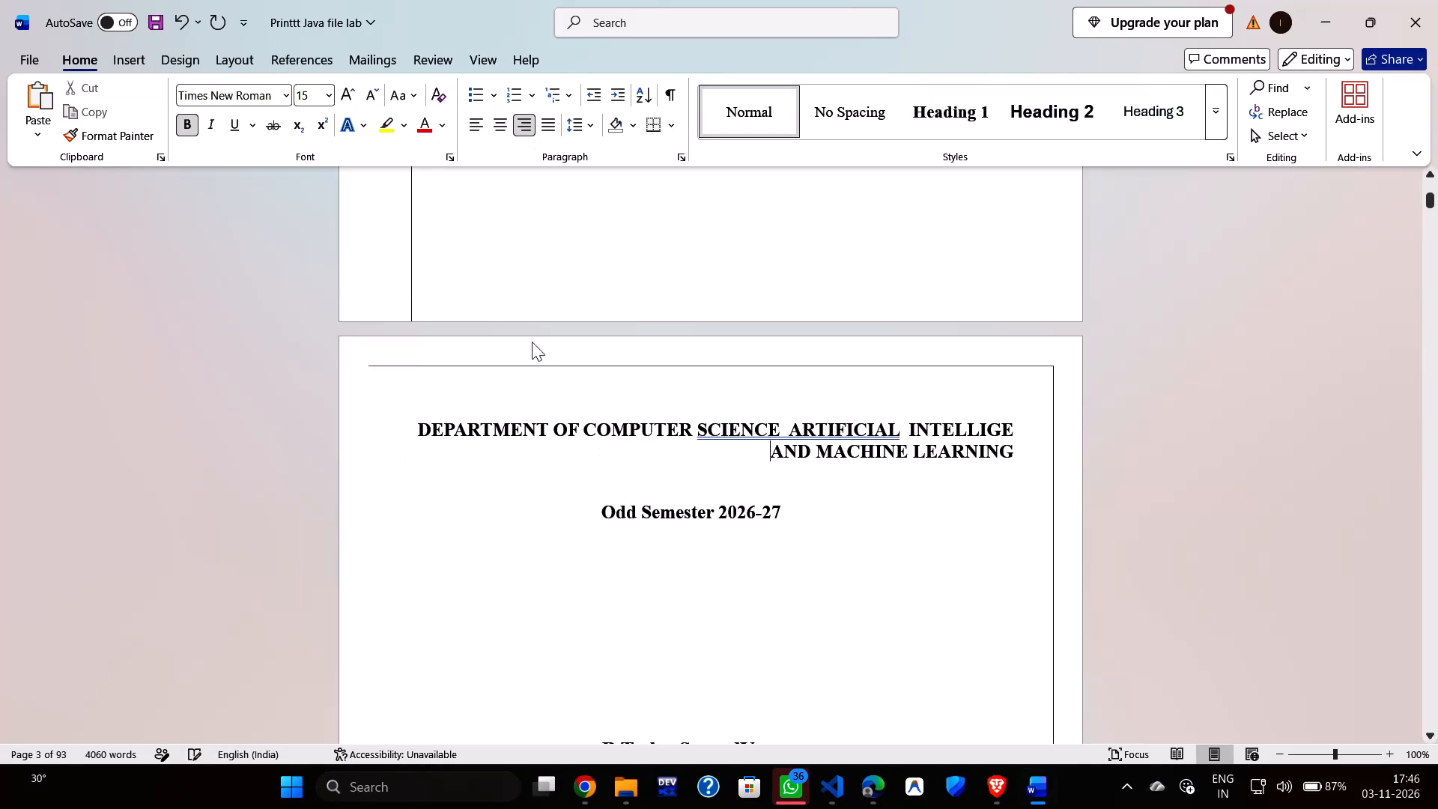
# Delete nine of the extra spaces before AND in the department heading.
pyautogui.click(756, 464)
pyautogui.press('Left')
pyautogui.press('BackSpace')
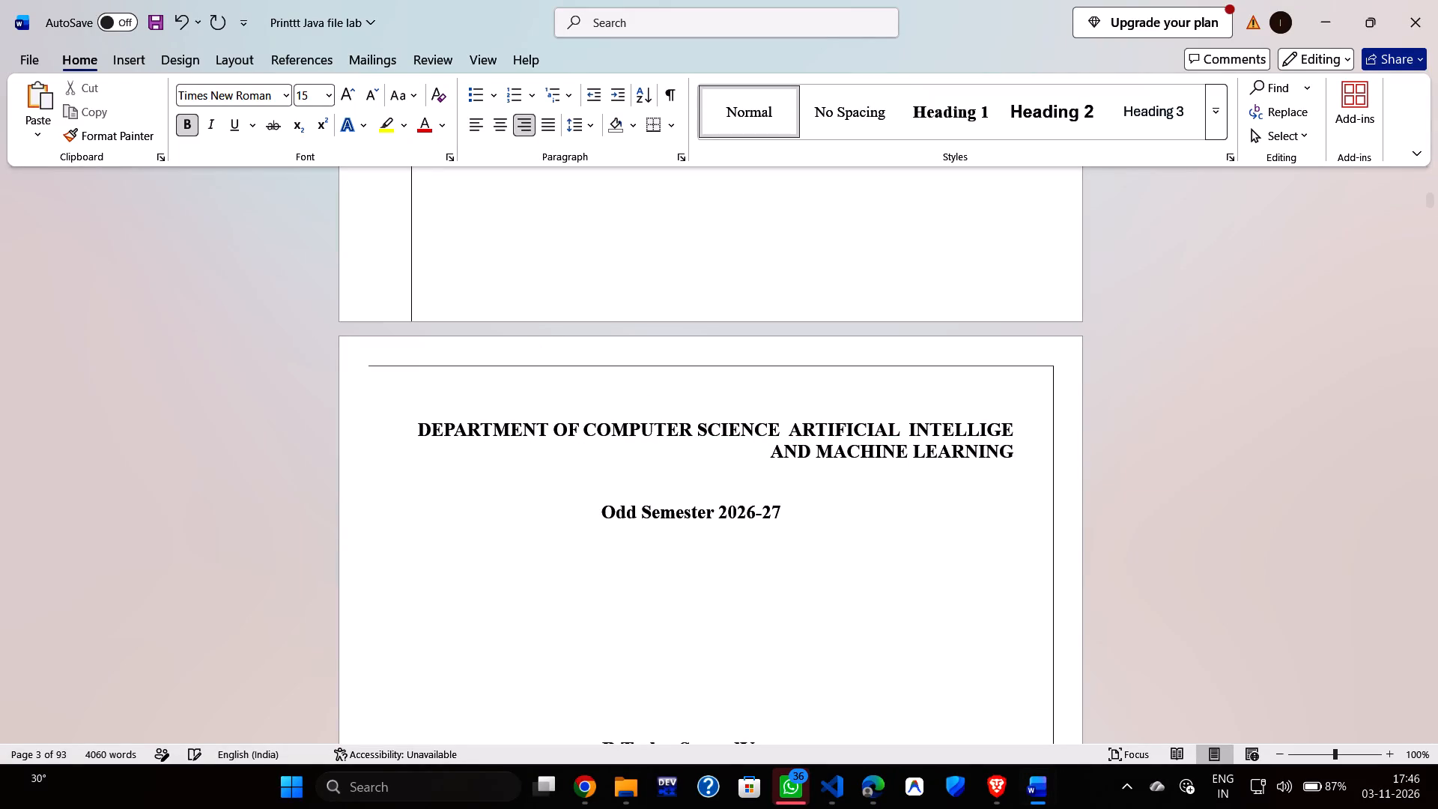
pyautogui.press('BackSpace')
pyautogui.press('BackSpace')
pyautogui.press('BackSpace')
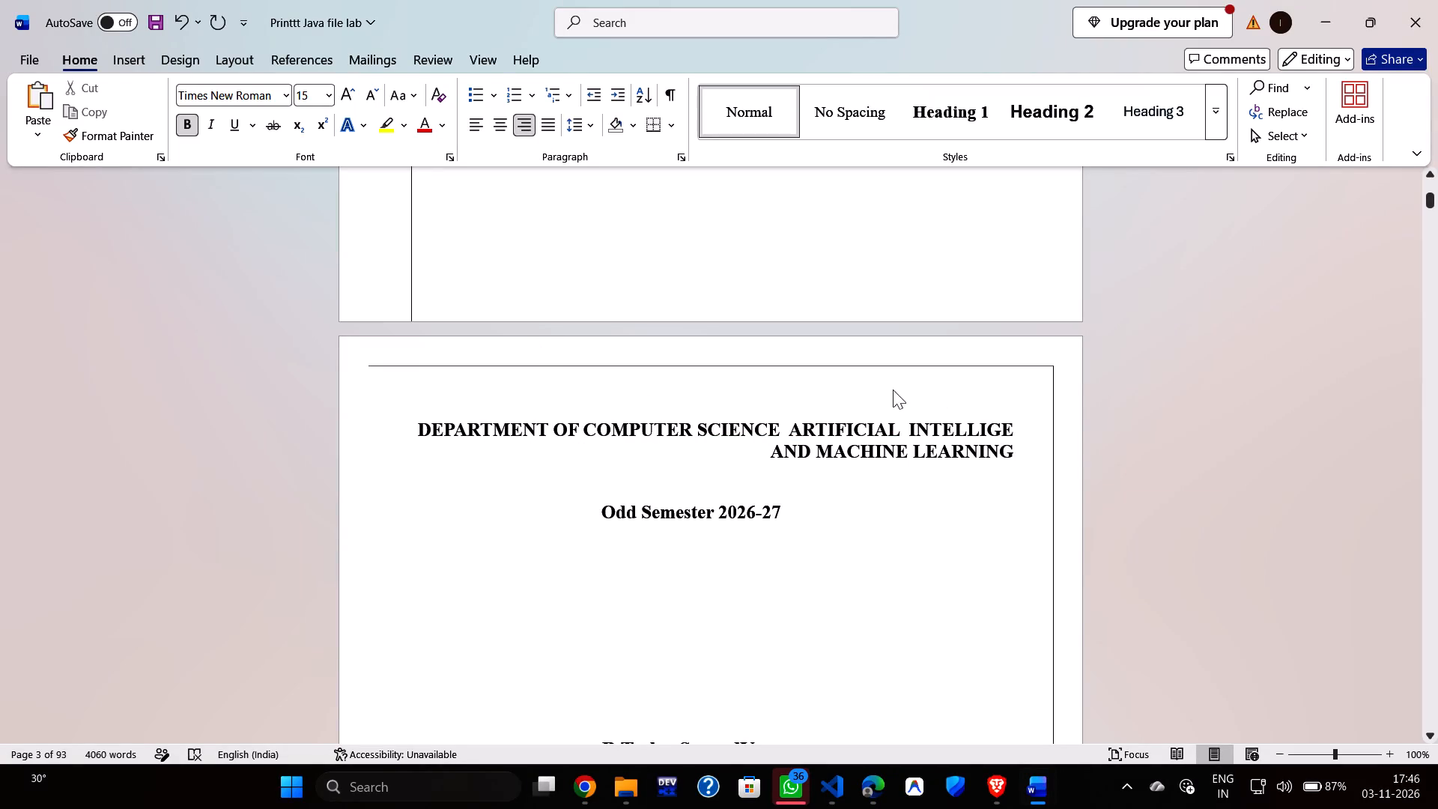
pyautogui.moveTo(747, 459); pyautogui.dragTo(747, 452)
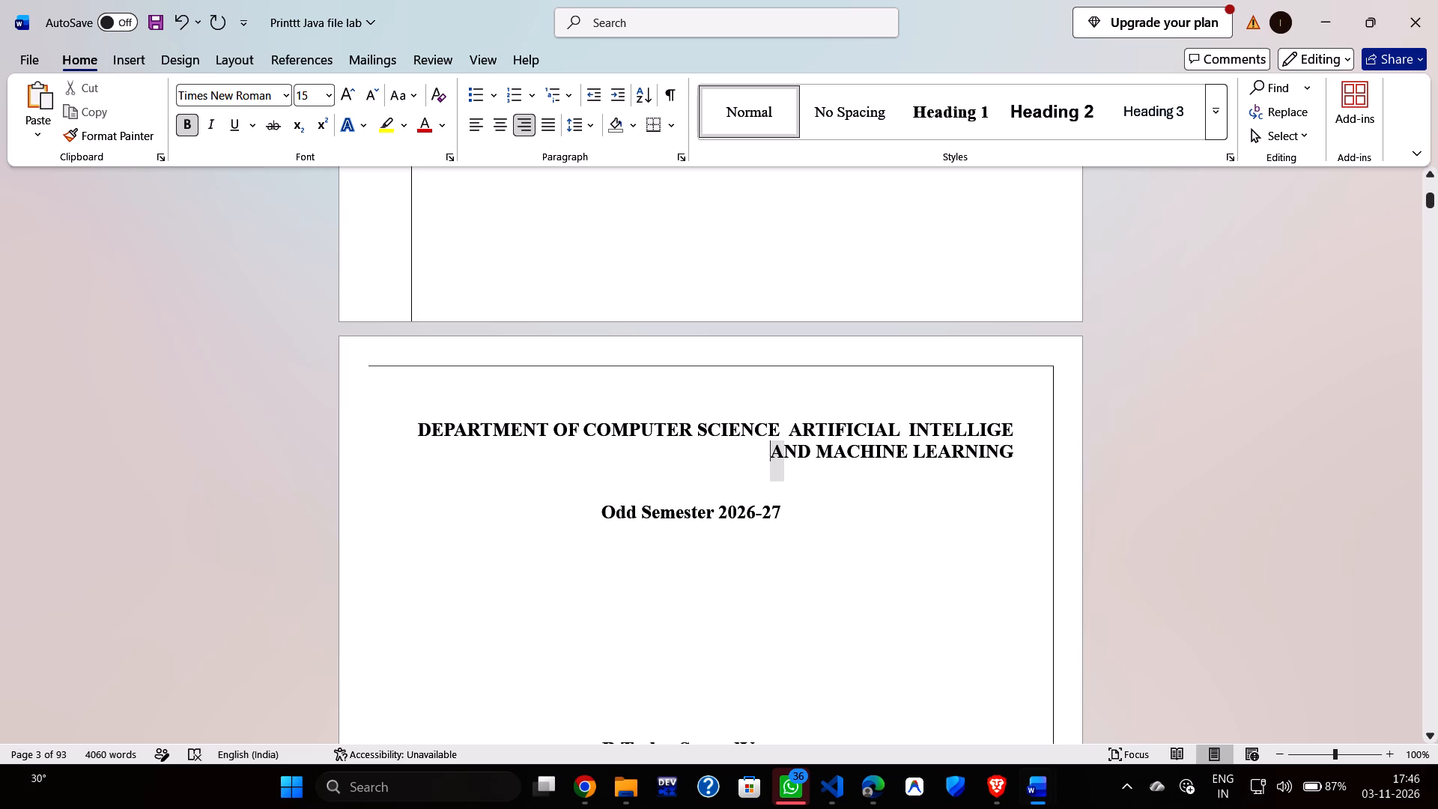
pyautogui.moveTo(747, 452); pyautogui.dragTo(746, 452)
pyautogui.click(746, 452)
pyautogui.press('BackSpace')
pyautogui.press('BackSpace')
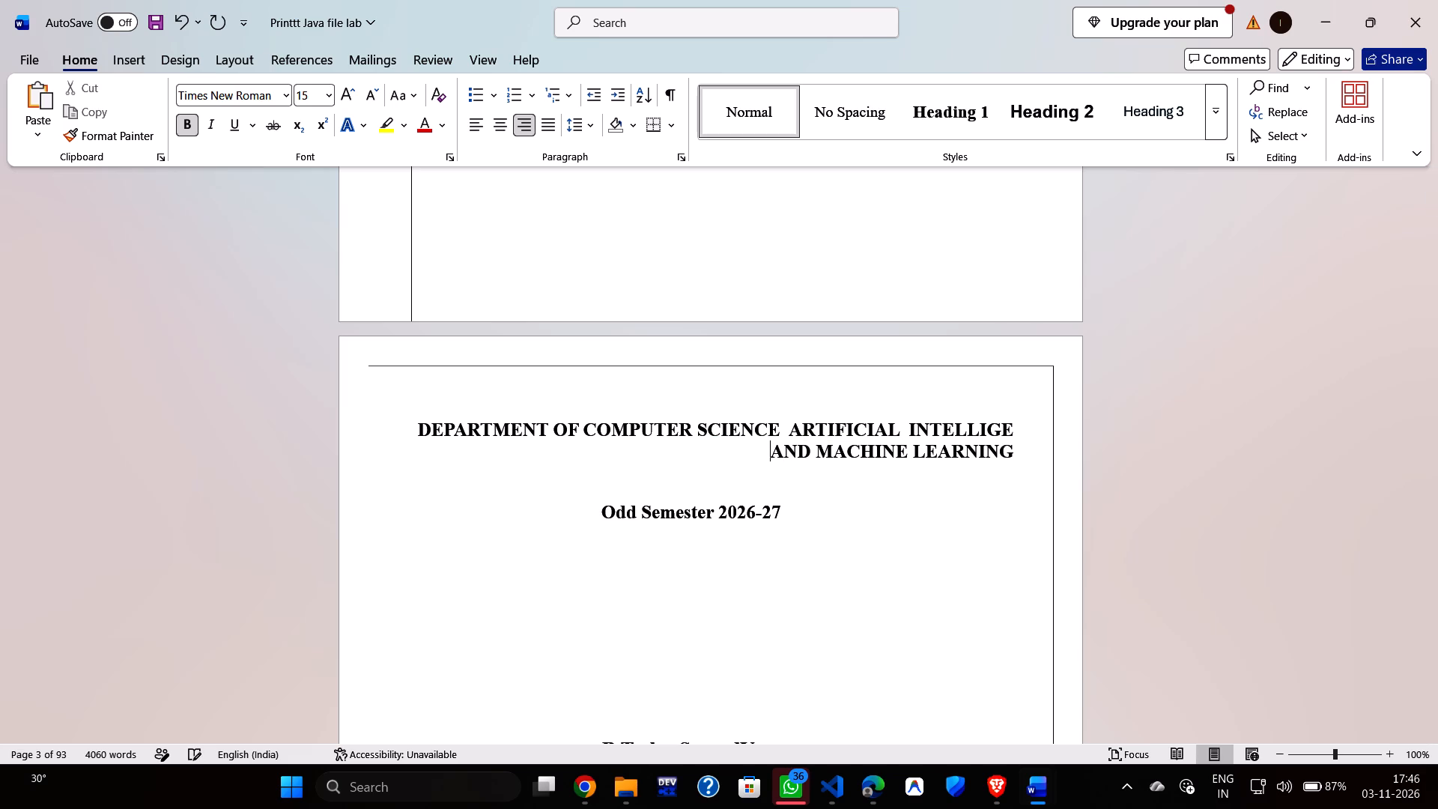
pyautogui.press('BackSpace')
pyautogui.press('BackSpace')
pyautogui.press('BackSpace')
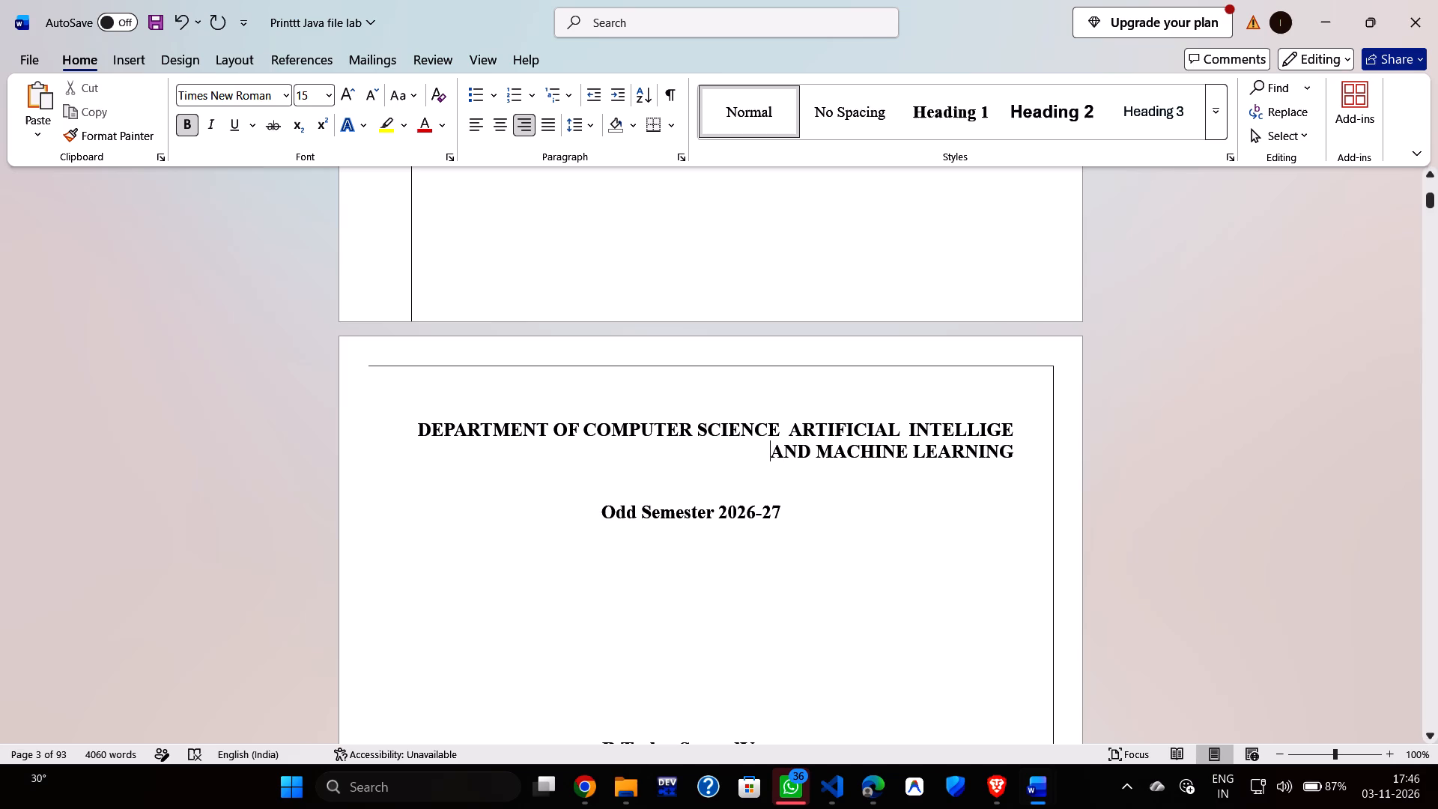
# Delete AND with four of the spaces before it, and re-enter AND in capitals before MACHINE LEARNING.
pyautogui.doubleClick(422, 455)
pyautogui.press('BackSpace')
pyautogui.press('BackSpace')
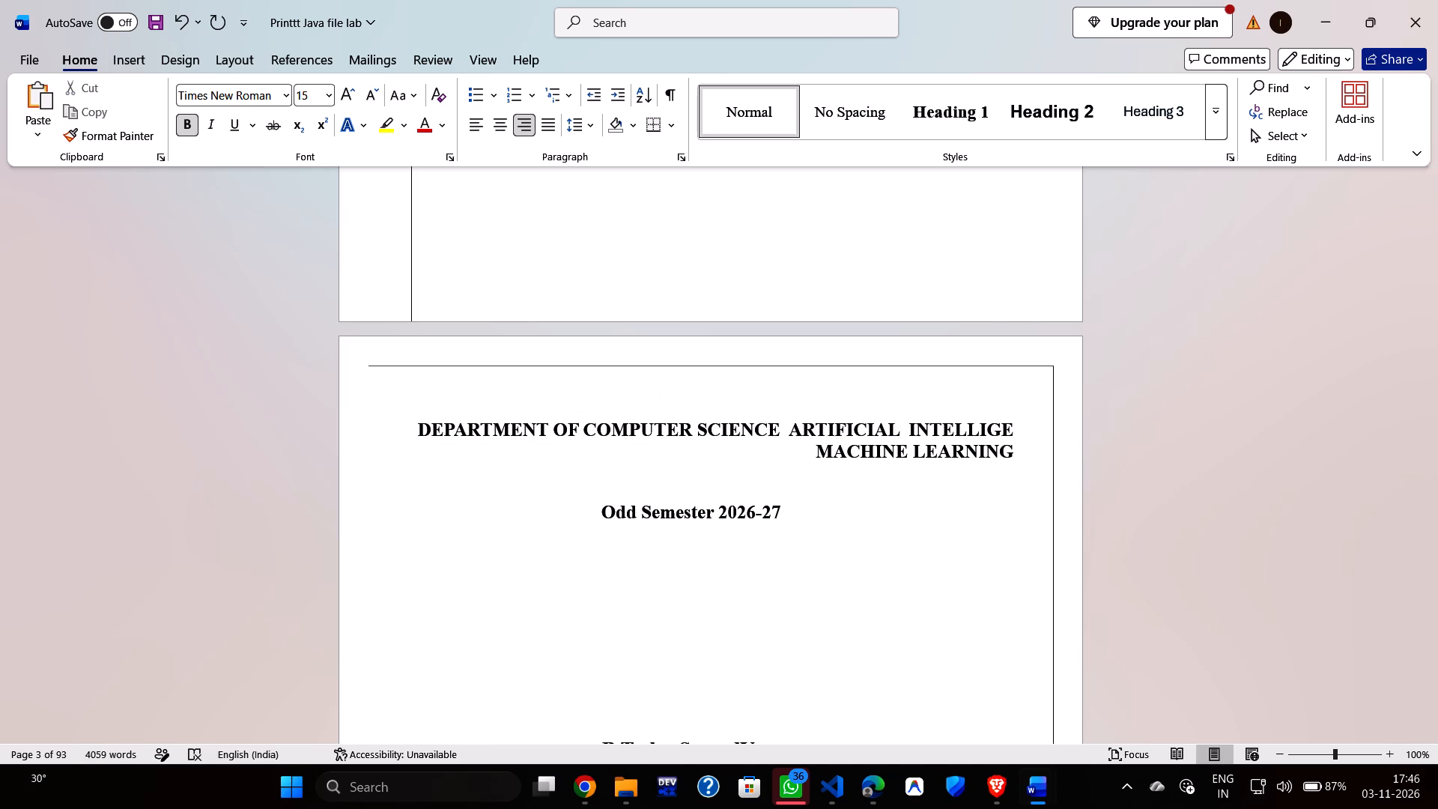
pyautogui.press('BackSpace')
pyautogui.press('BackSpace')
pyautogui.press('BackSpace')
pyautogui.write('anm')
pyautogui.press('BackSpace')
pyautogui.press('BackSpace')
pyautogui.press('BackSpace')
pyautogui.write('AND')
# Insert 27 spaces between AND and MACHINE LEARNING in the heading's second line.
pyautogui.press('space')
pyautogui.press('space')
pyautogui.press('space')
pyautogui.press('space')
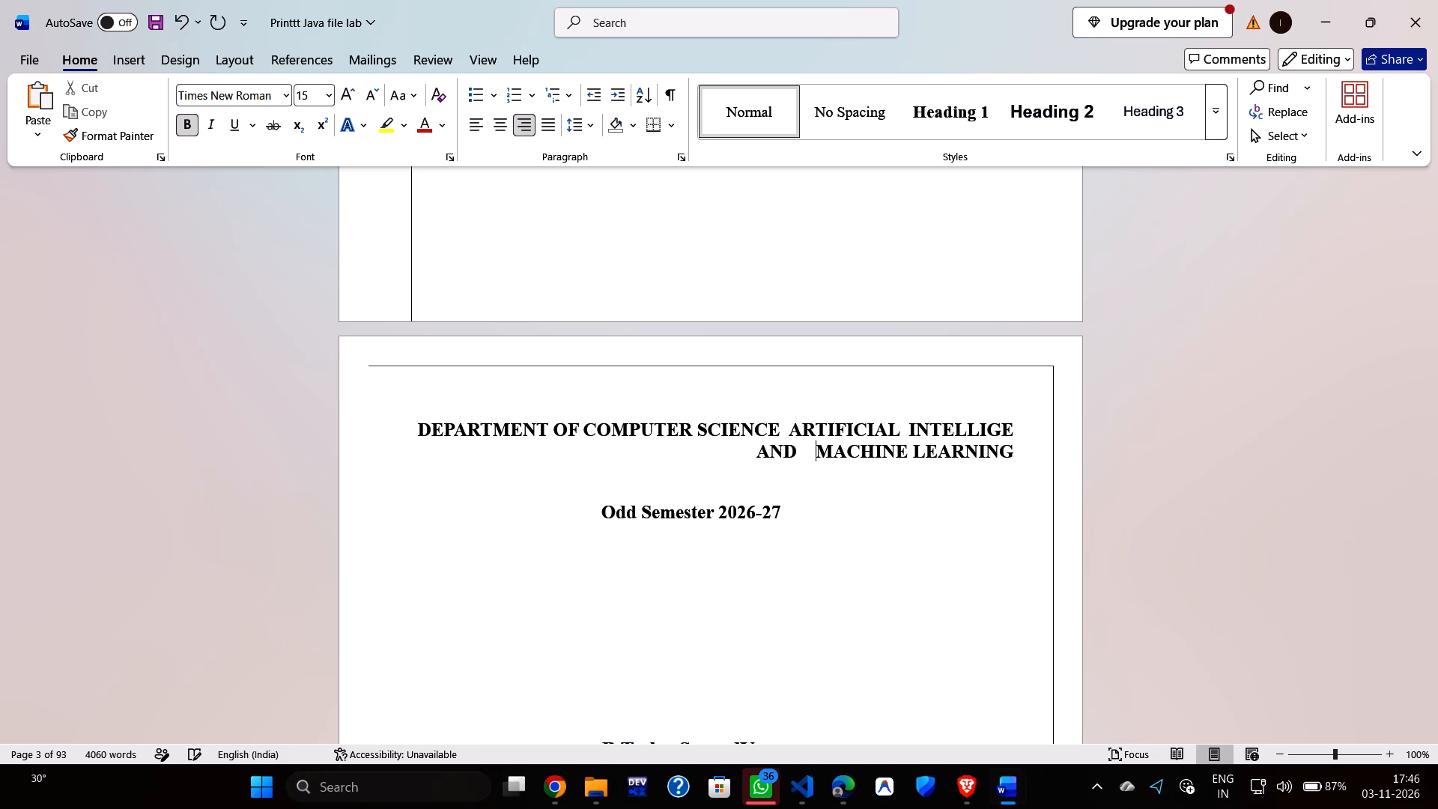
pyautogui.press('space')
pyautogui.press('space')
pyautogui.press('space')
pyautogui.press('space')
pyautogui.press('space')
pyautogui.press('space')
pyautogui.press('space')
pyautogui.press('space')
pyautogui.press('space')
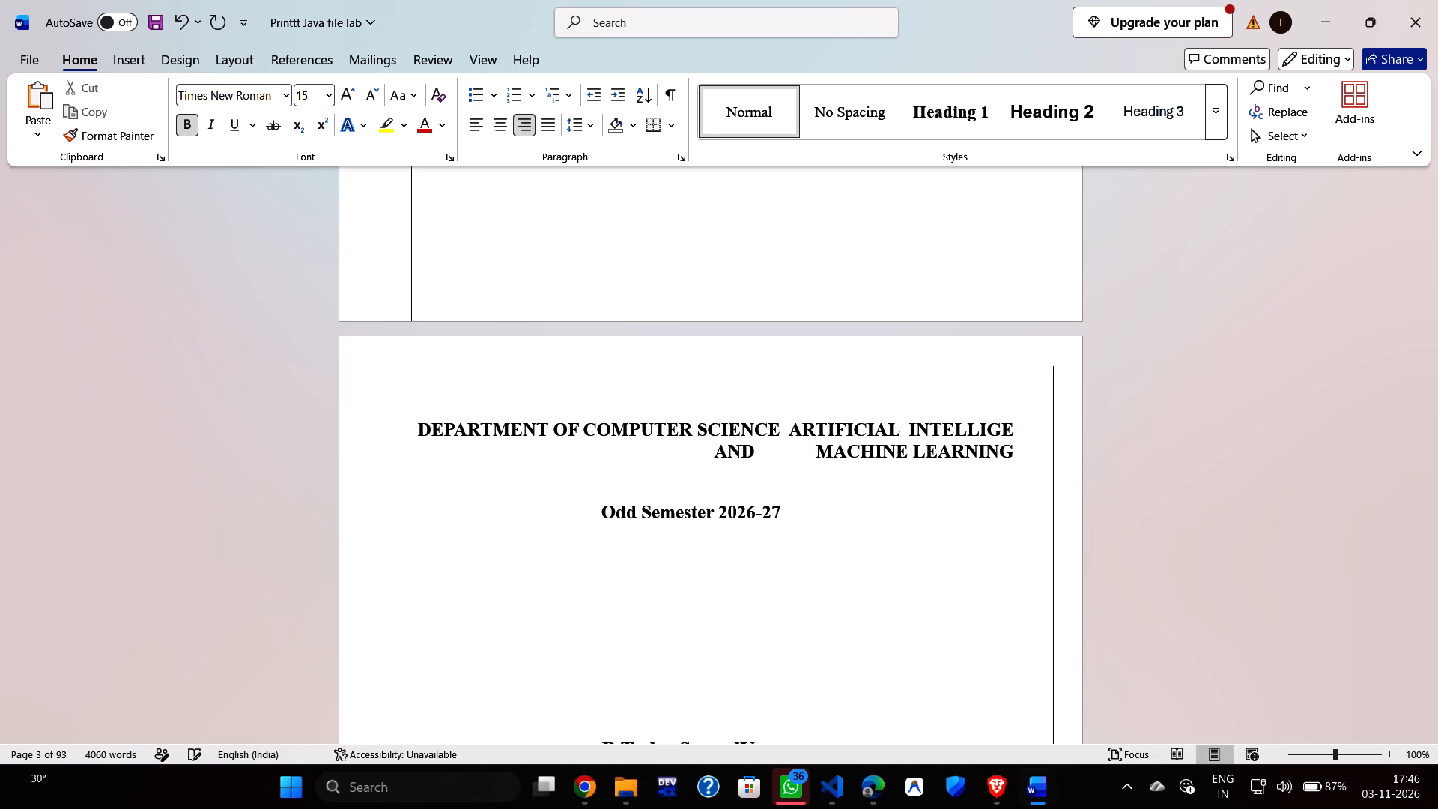
pyautogui.press('space')
pyautogui.press('space')
pyautogui.press('space')
pyautogui.press('space')
pyautogui.press('space')
pyautogui.press('space')
pyautogui.press('space')
pyautogui.press('space')
pyautogui.press('space')
pyautogui.press('space')
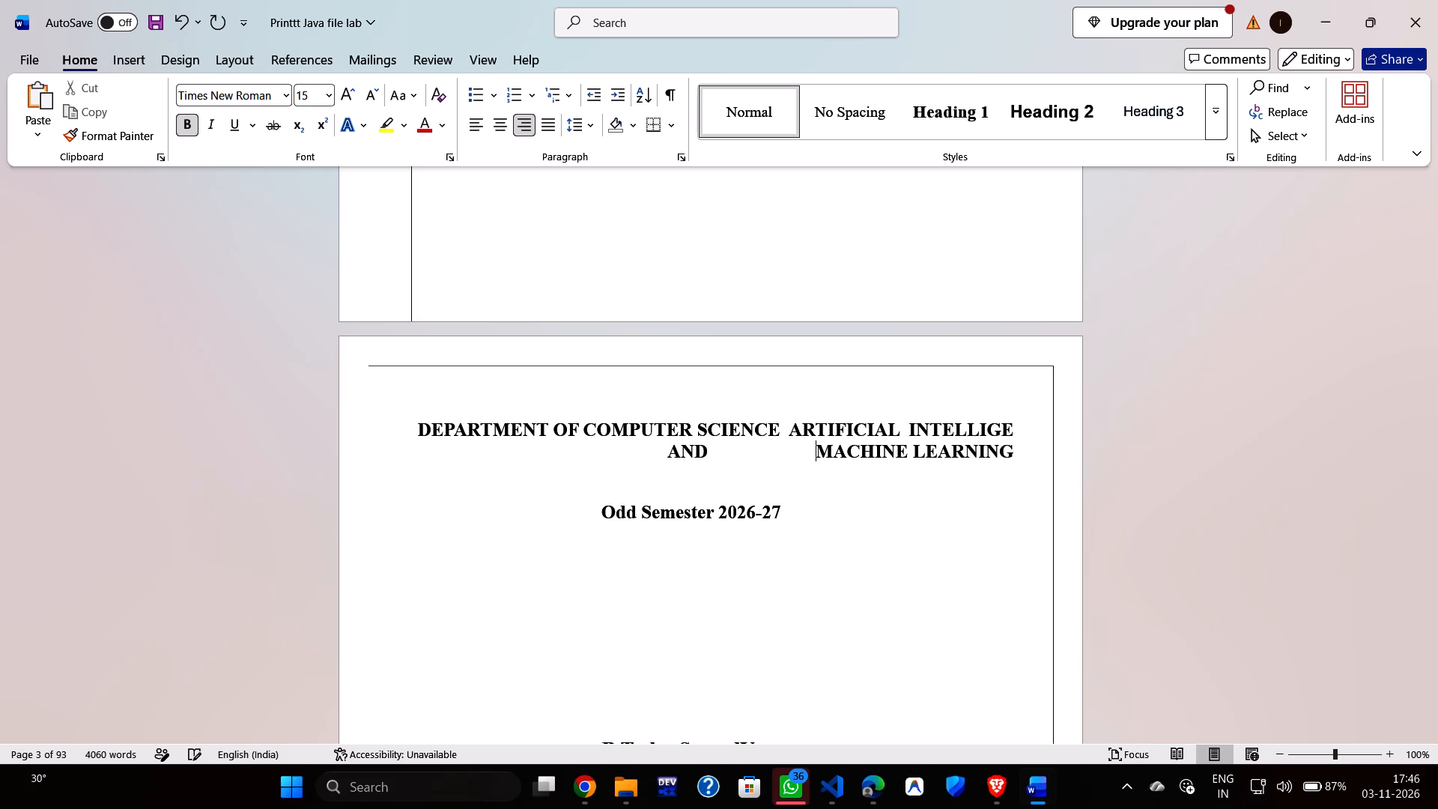
pyautogui.press('space')
pyautogui.press('space')
pyautogui.press('space')
pyautogui.press('space')
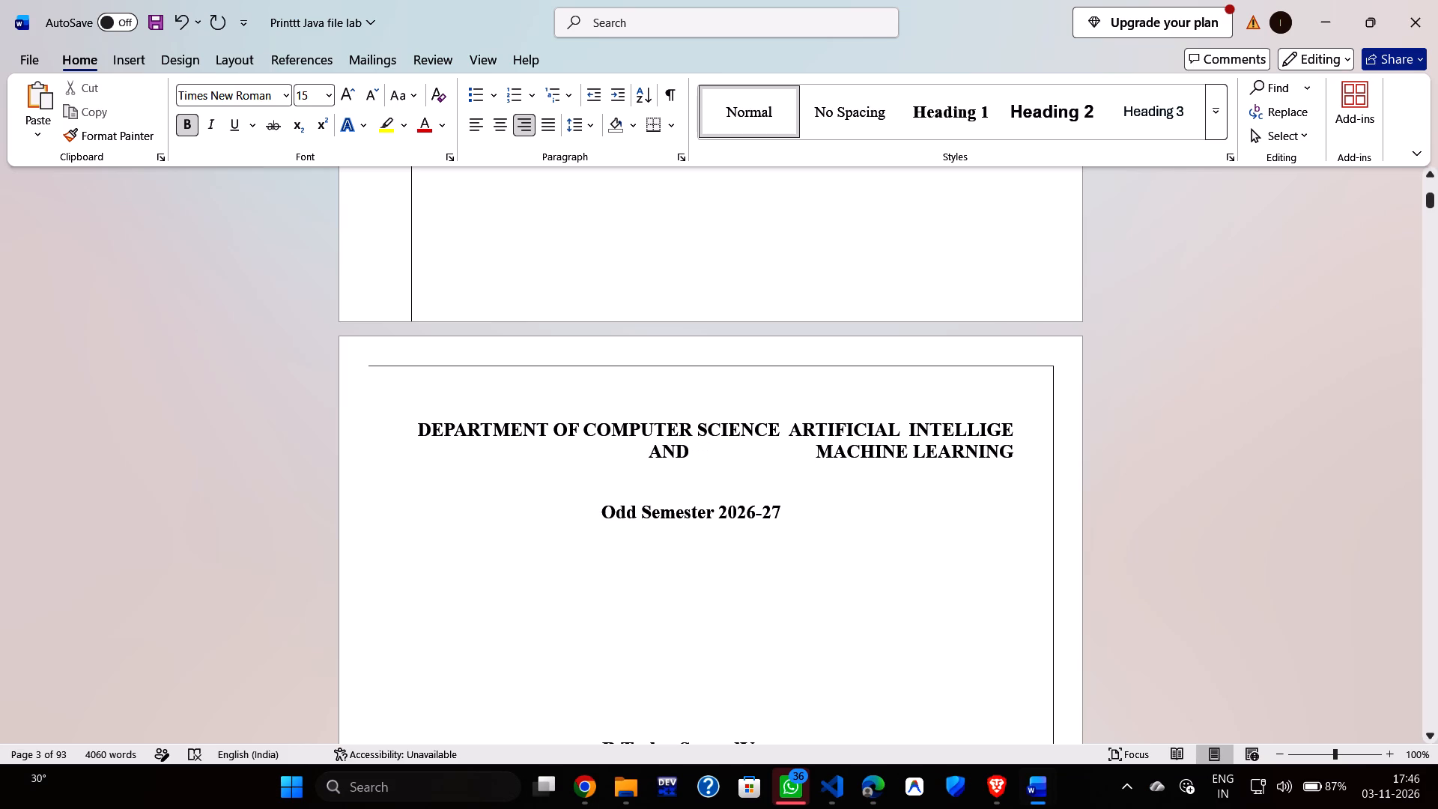
# Enter MACHINE LEARNING two spaces after AND, ahead of the wide gap in the heading's second line.
pyautogui.click(696, 452)
pyautogui.press('space')
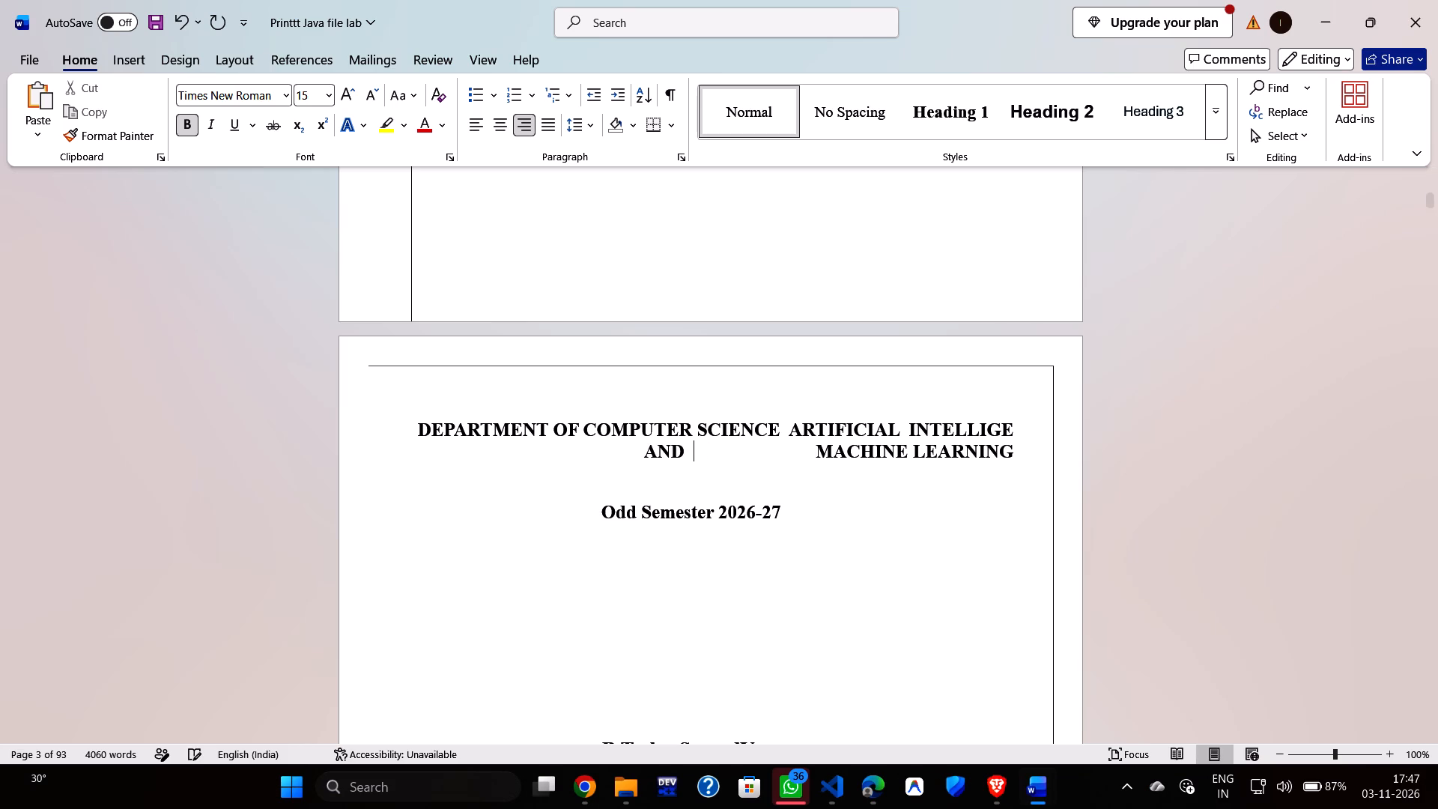
pyautogui.write('MA')
pyautogui.write('CHINE')
pyautogui.press('space')
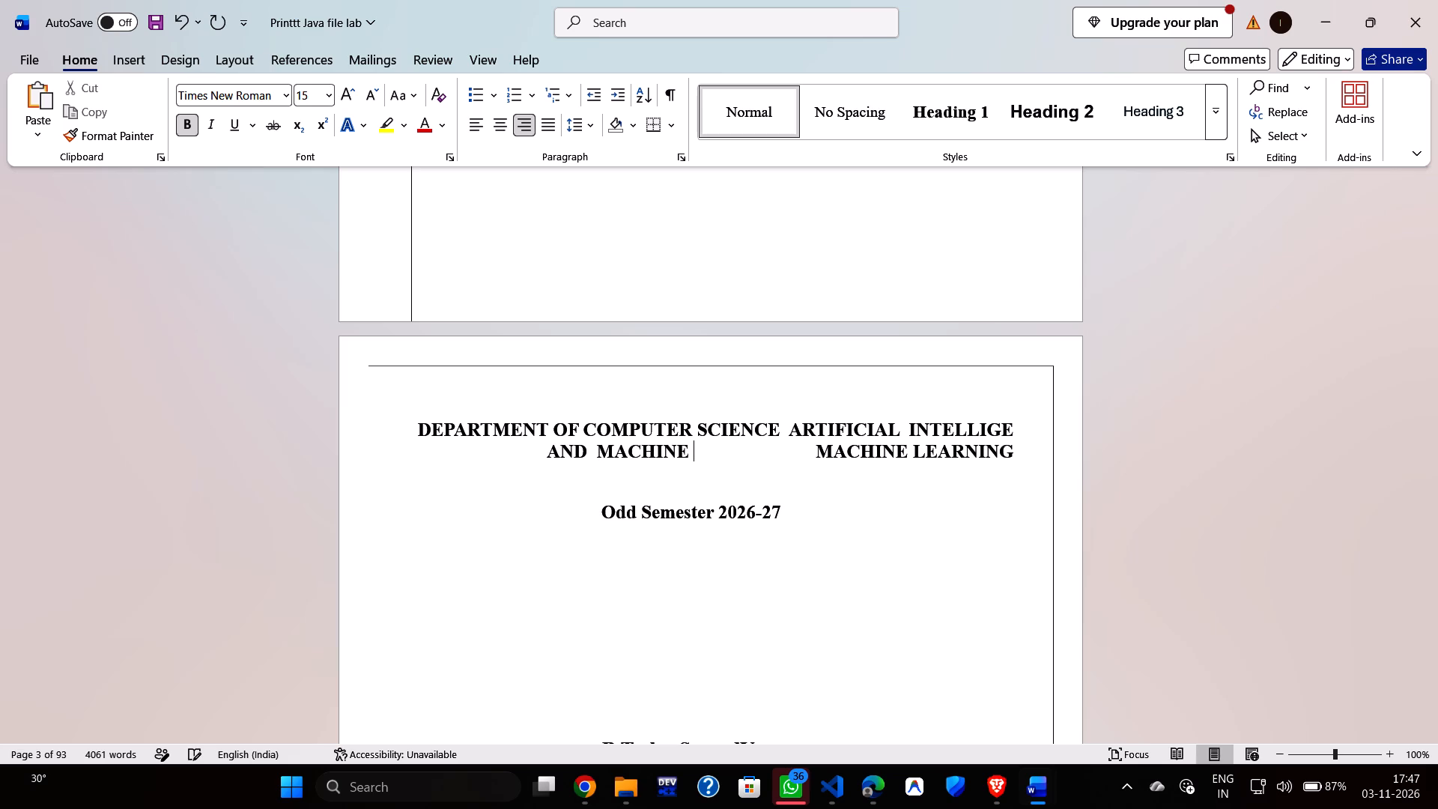
pyautogui.press('l')
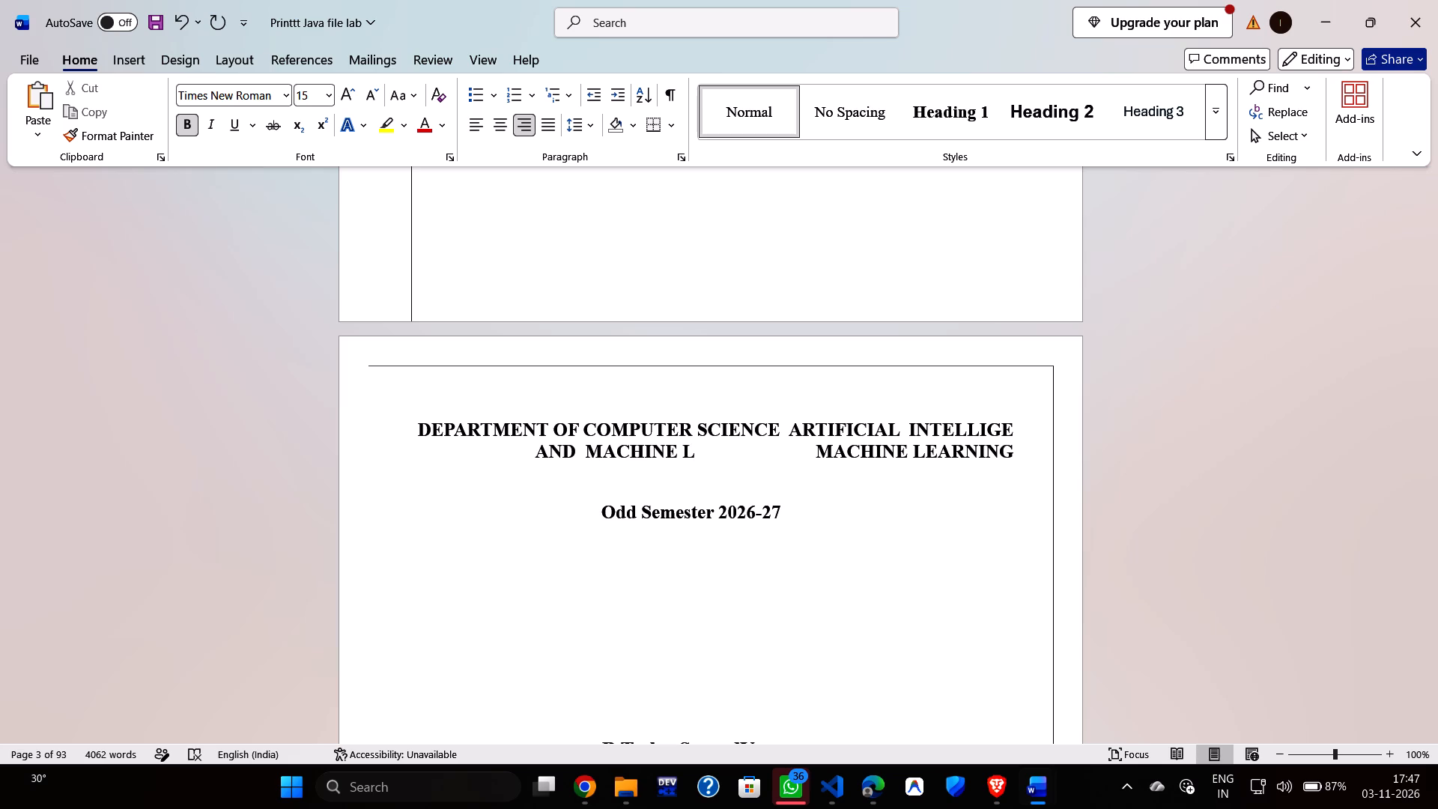
pyautogui.press('e')
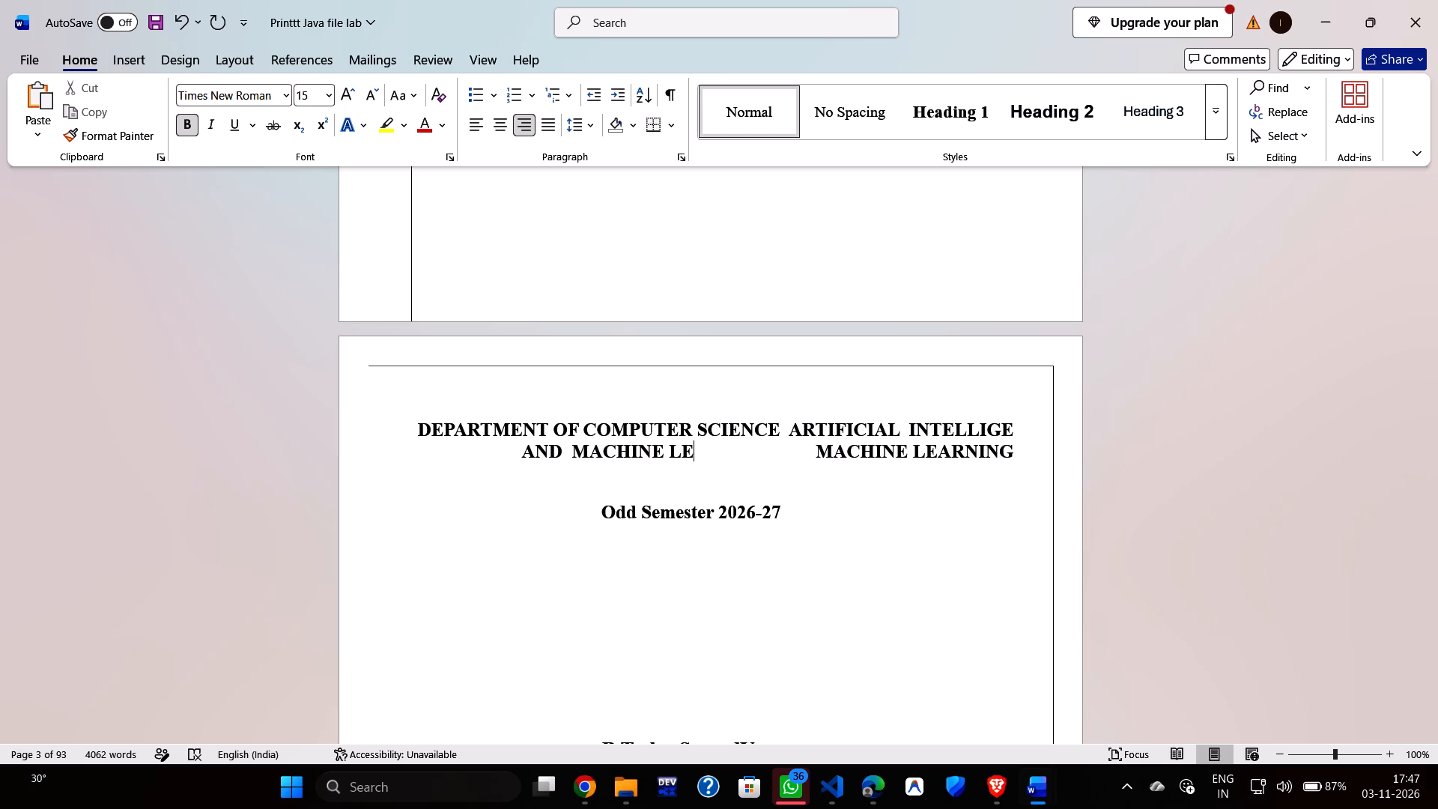
pyautogui.press('a')
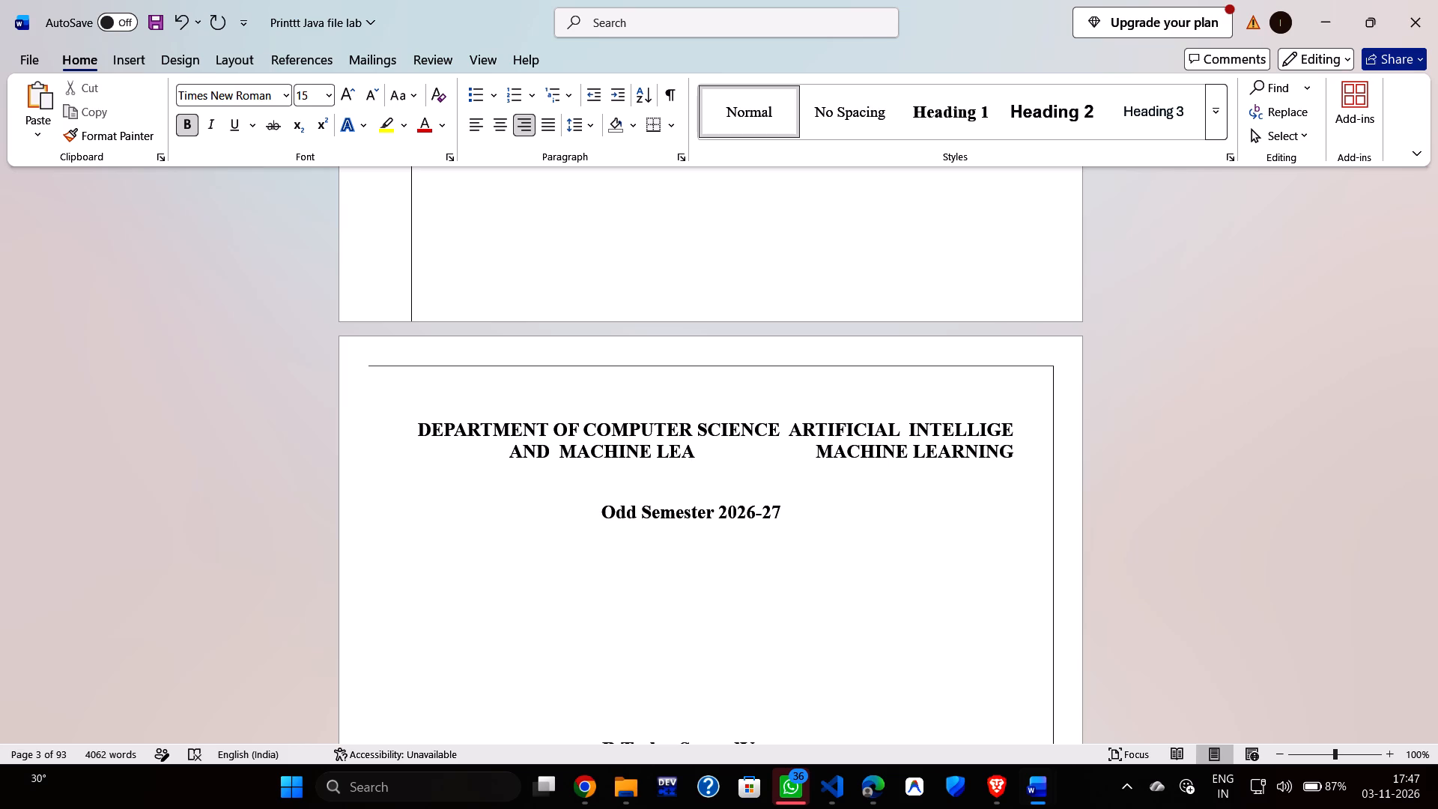
pyautogui.press('n')
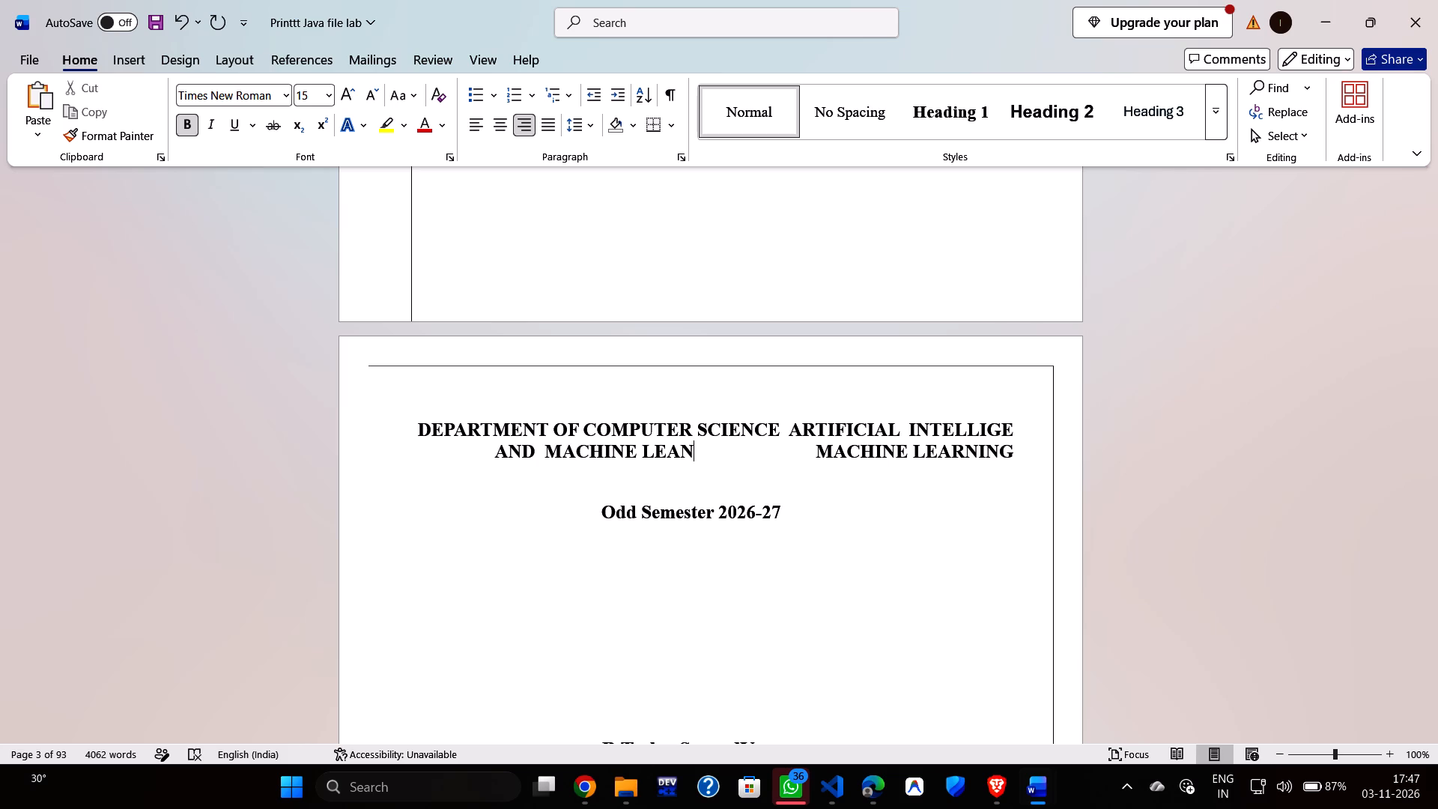
pyautogui.press('BackSpace')
pyautogui.write('RNING')
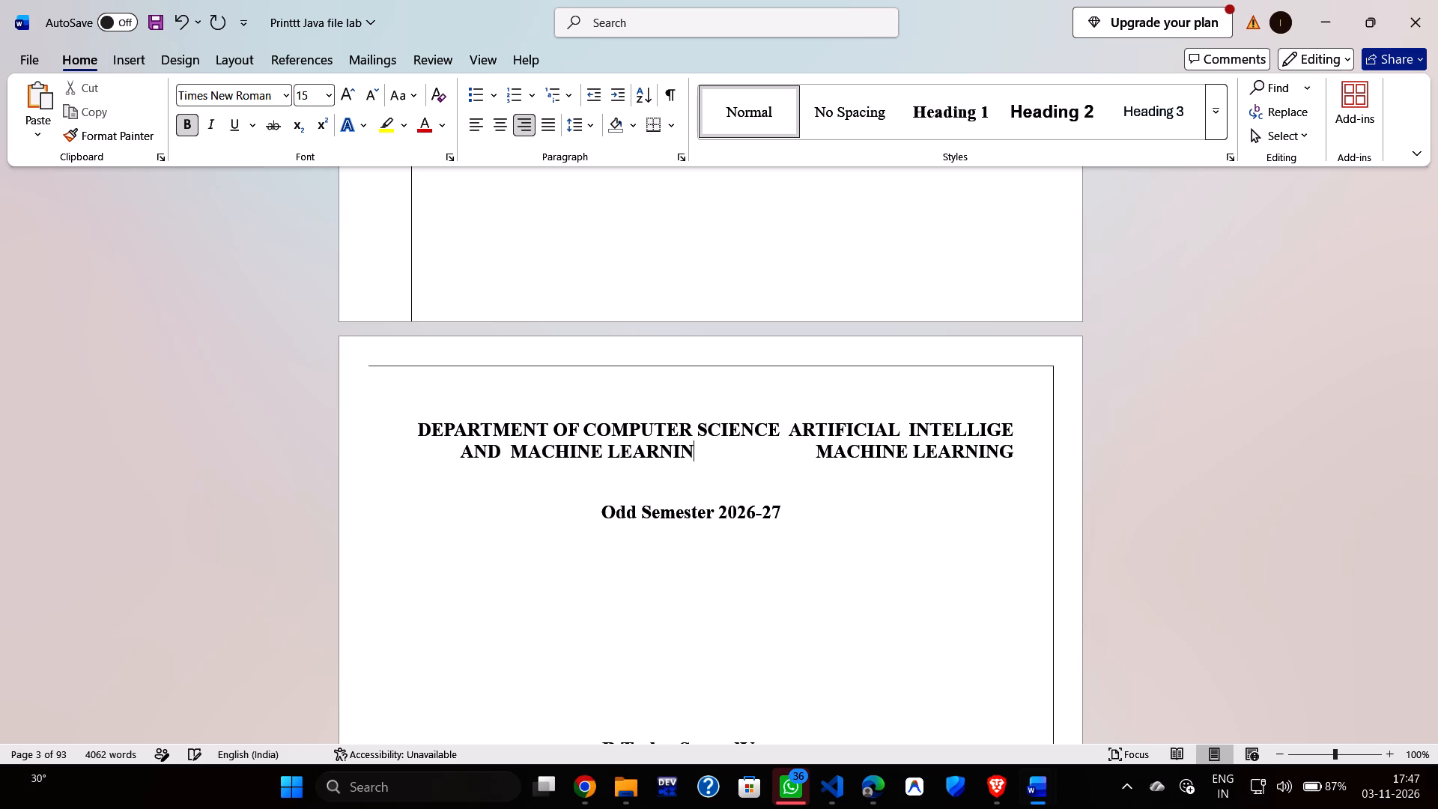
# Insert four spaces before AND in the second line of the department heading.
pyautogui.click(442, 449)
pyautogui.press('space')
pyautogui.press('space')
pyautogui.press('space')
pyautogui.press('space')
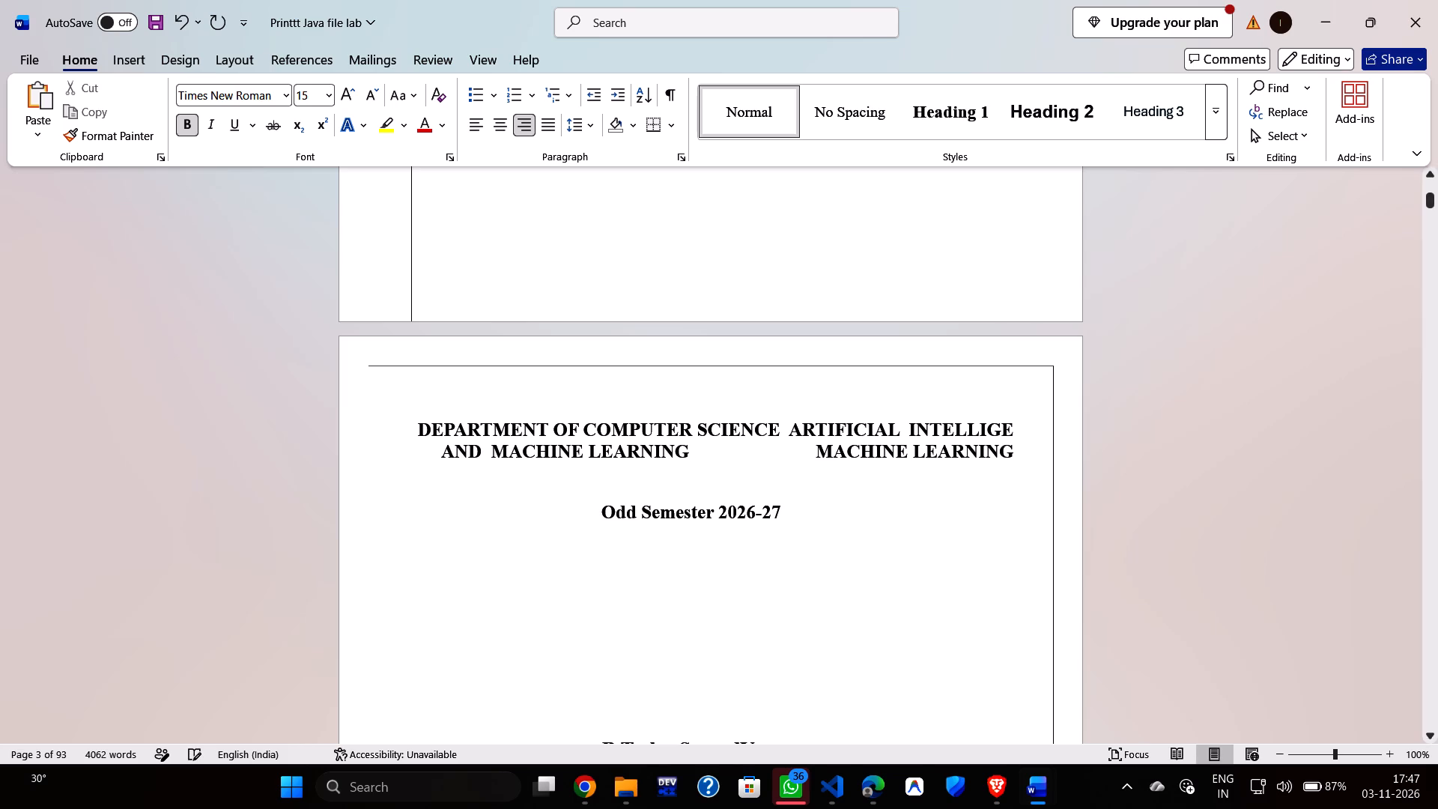
# Delete the duplicate MACHINE LEARNING at the end of the heading's second line, along with the wide gap before it.
pyautogui.click(1030, 452)
pyautogui.press('BackSpace')
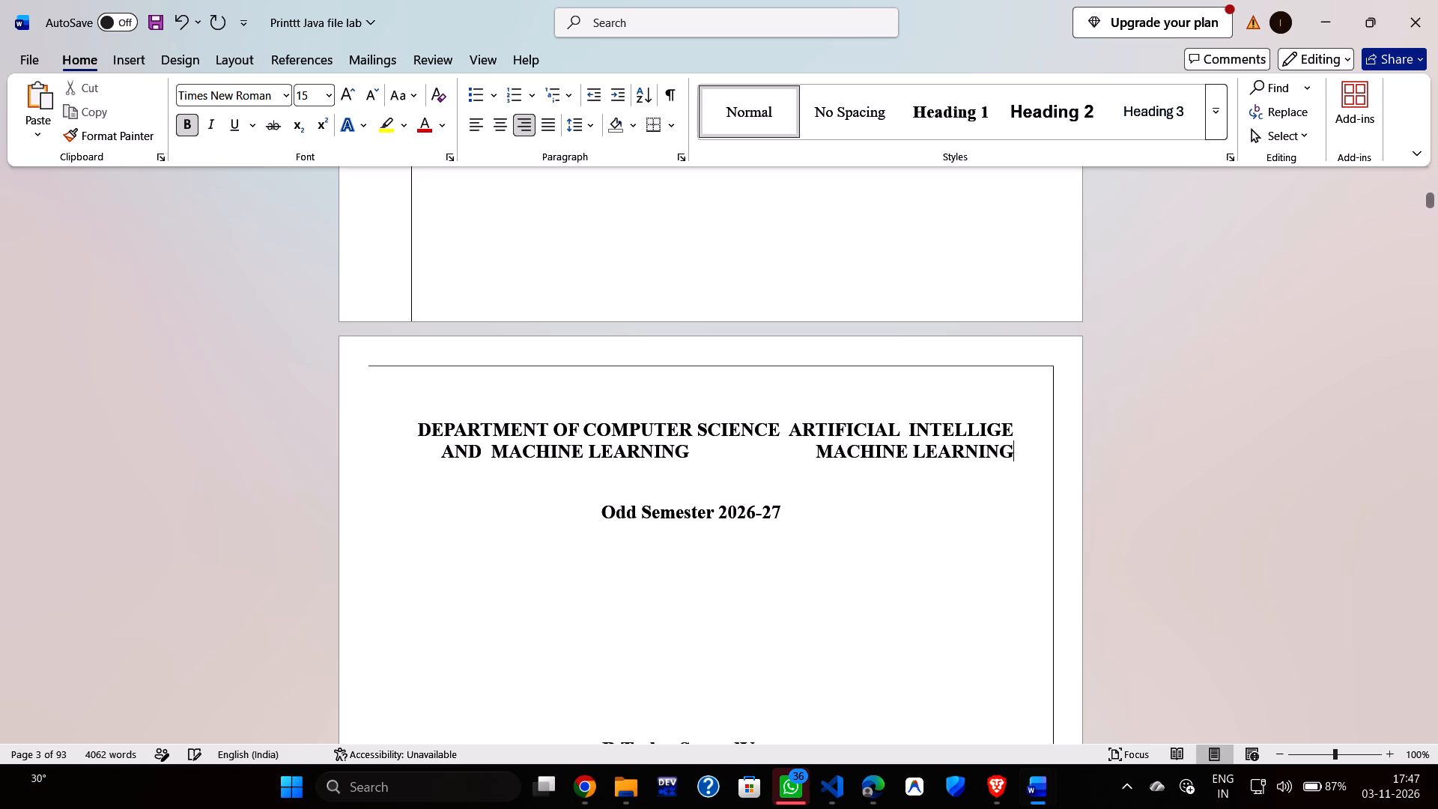
pyautogui.press('BackSpace')
pyautogui.press('BackSpace')
pyautogui.press('BackSpace')
pyautogui.press('BackSpace')
pyautogui.press('BackSpace')
pyautogui.press('BackSpace')
pyautogui.press('BackSpace')
pyautogui.press('BackSpace')
pyautogui.press('BackSpace')
pyautogui.press('BackSpace')
pyautogui.press('BackSpace')
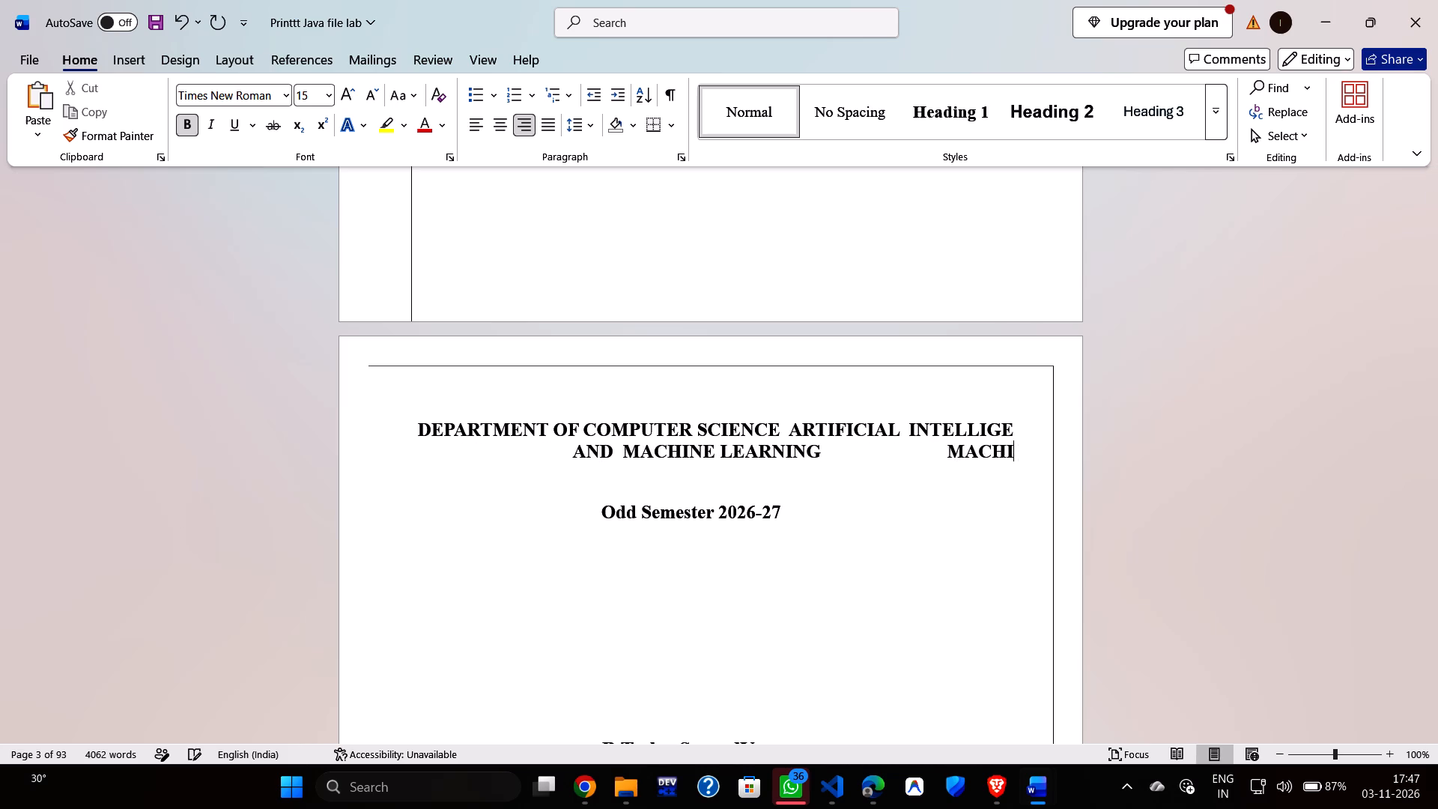
pyautogui.press('BackSpace')
pyautogui.press('BackSpace')
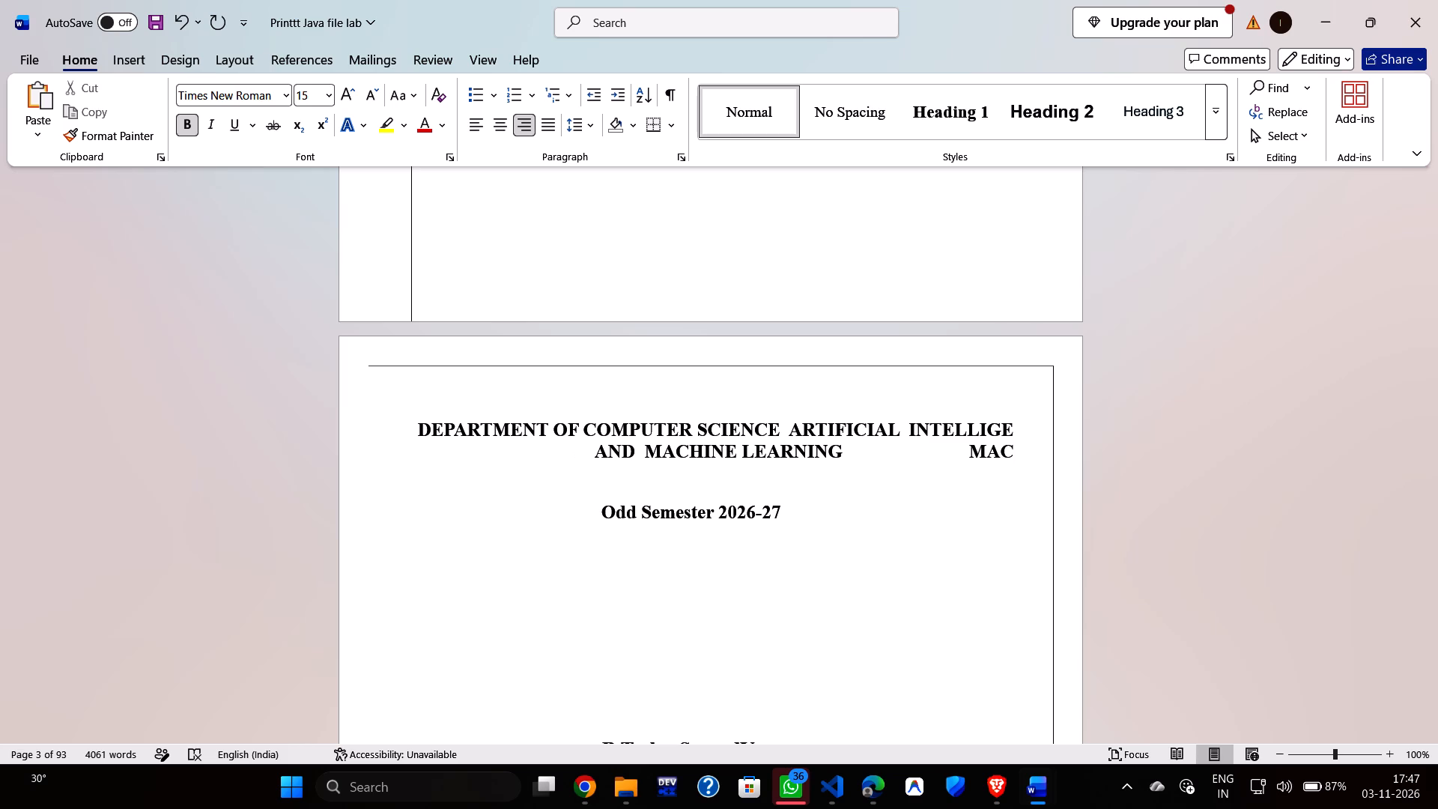
pyautogui.click(963, 452)
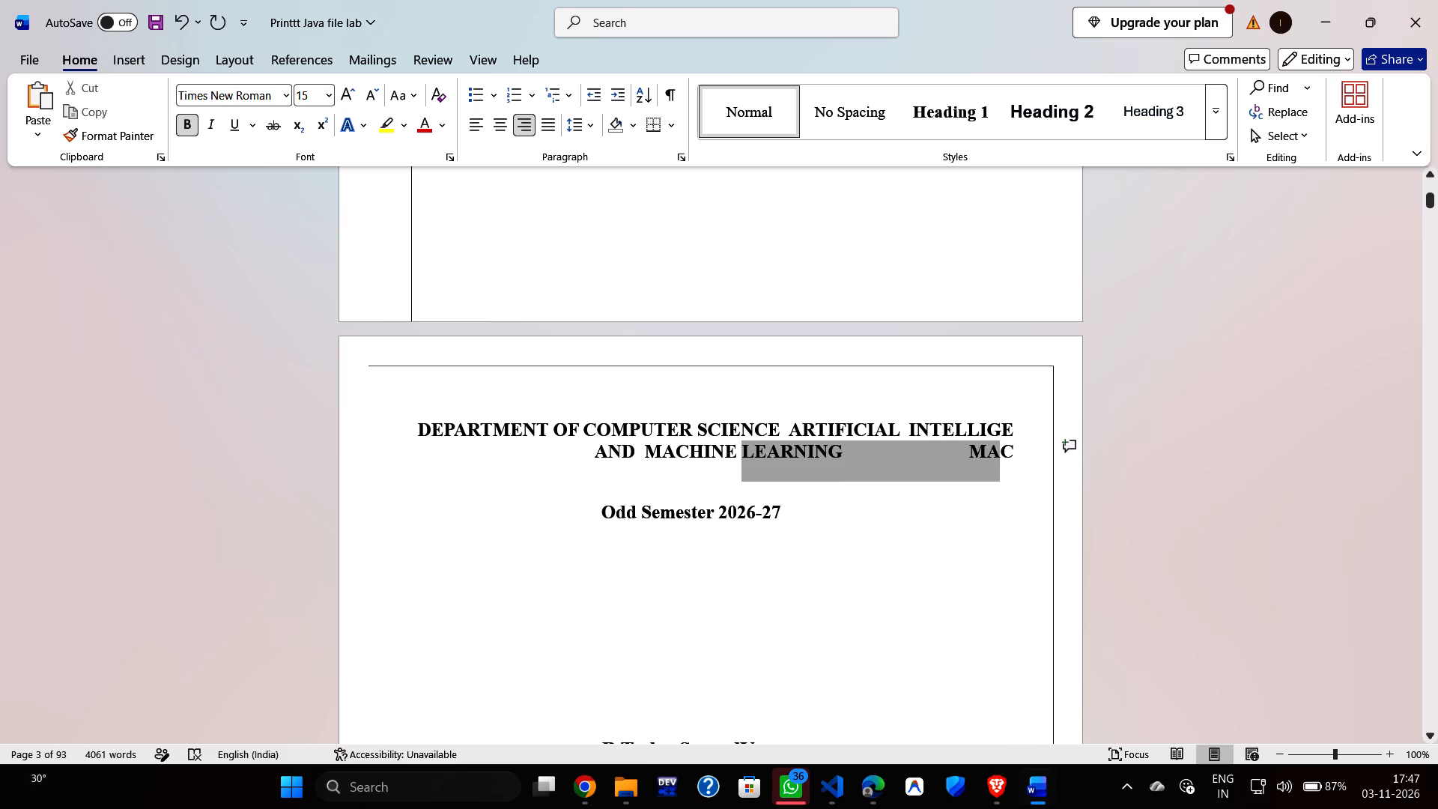
pyautogui.moveTo(969, 451); pyautogui.dragTo(1022, 448)
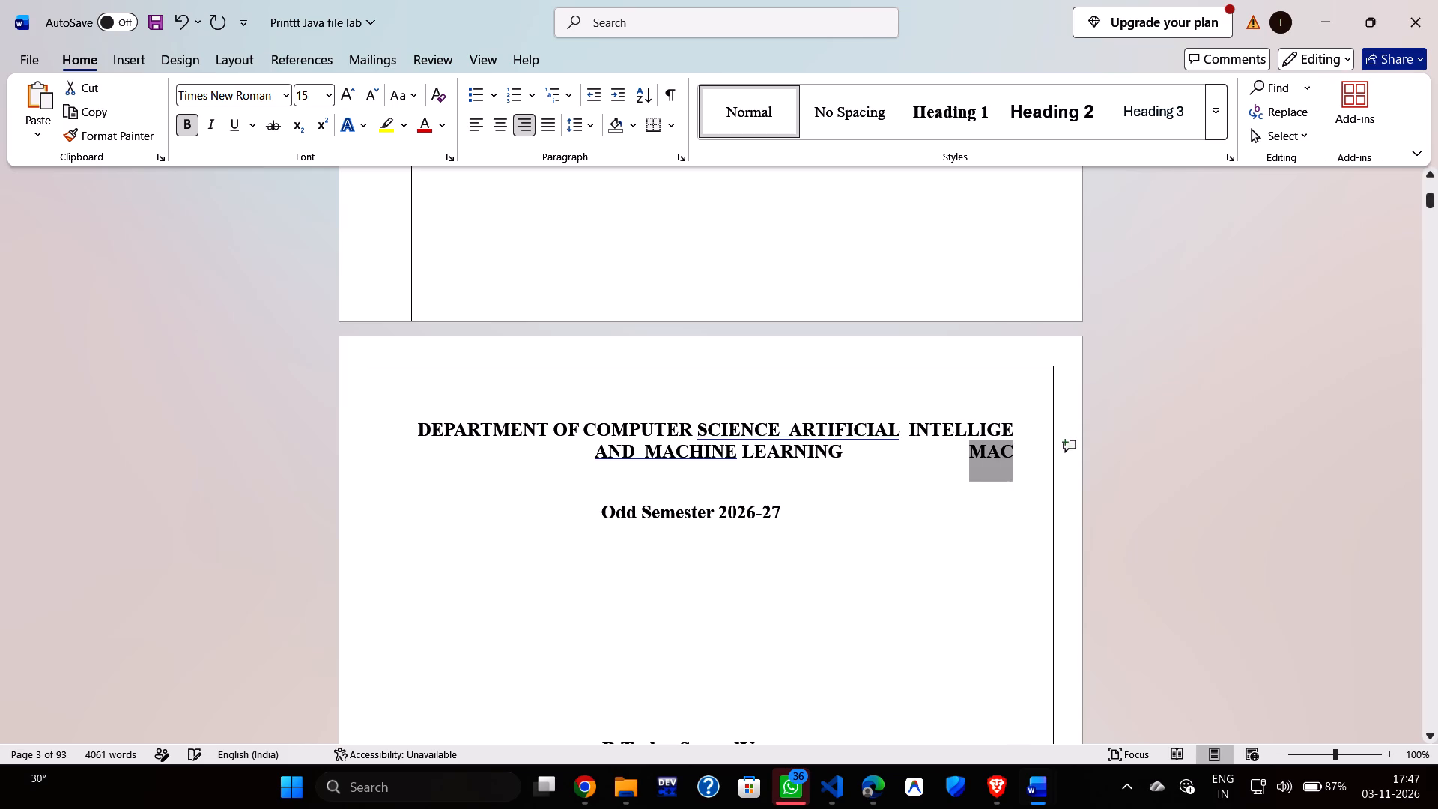
pyautogui.moveTo(1022, 448); pyautogui.dragTo(1023, 448)
pyautogui.rightClick(1023, 448)
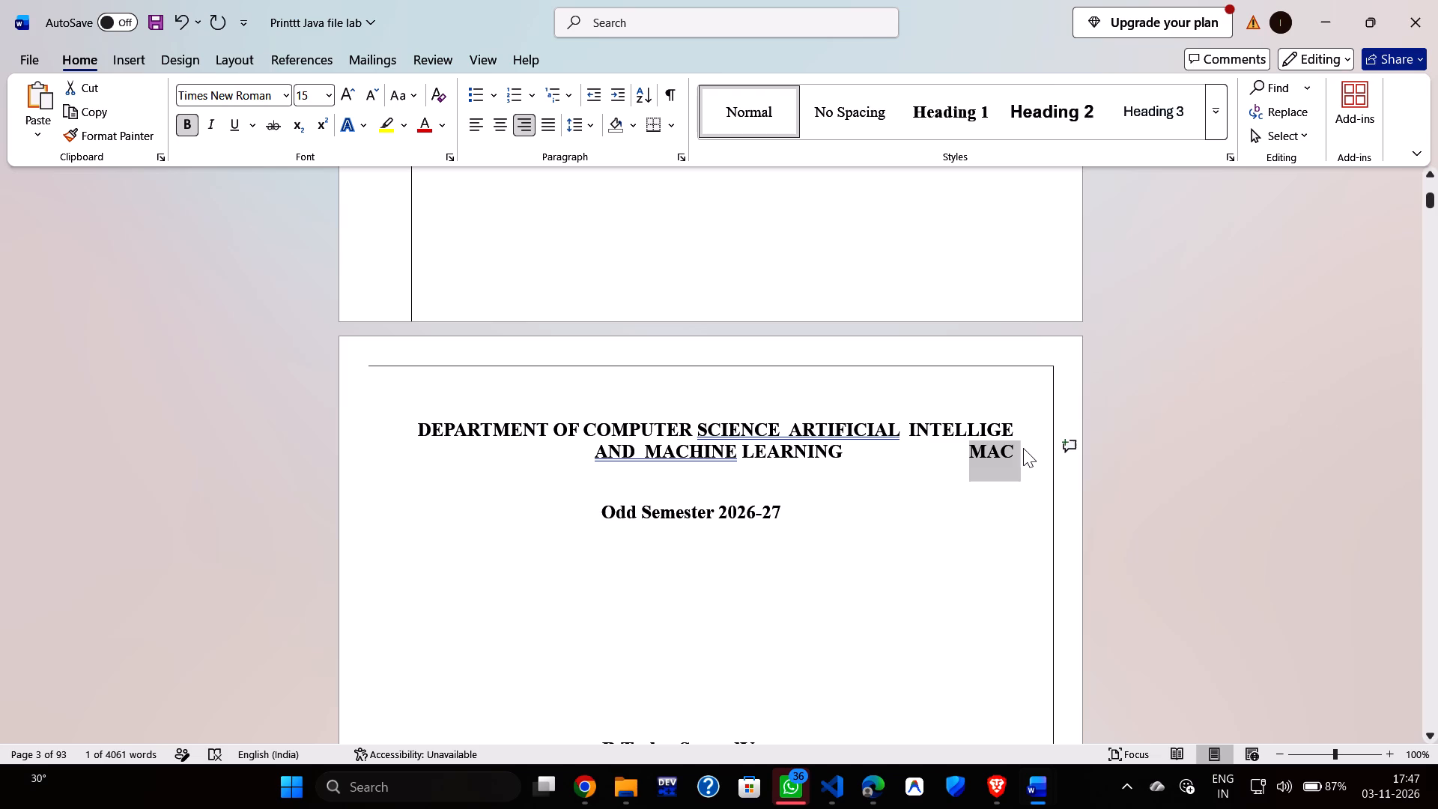
pyautogui.click(1038, 117)
# Delete nine spaces before AND in the department heading.
pyautogui.click(756, 458)
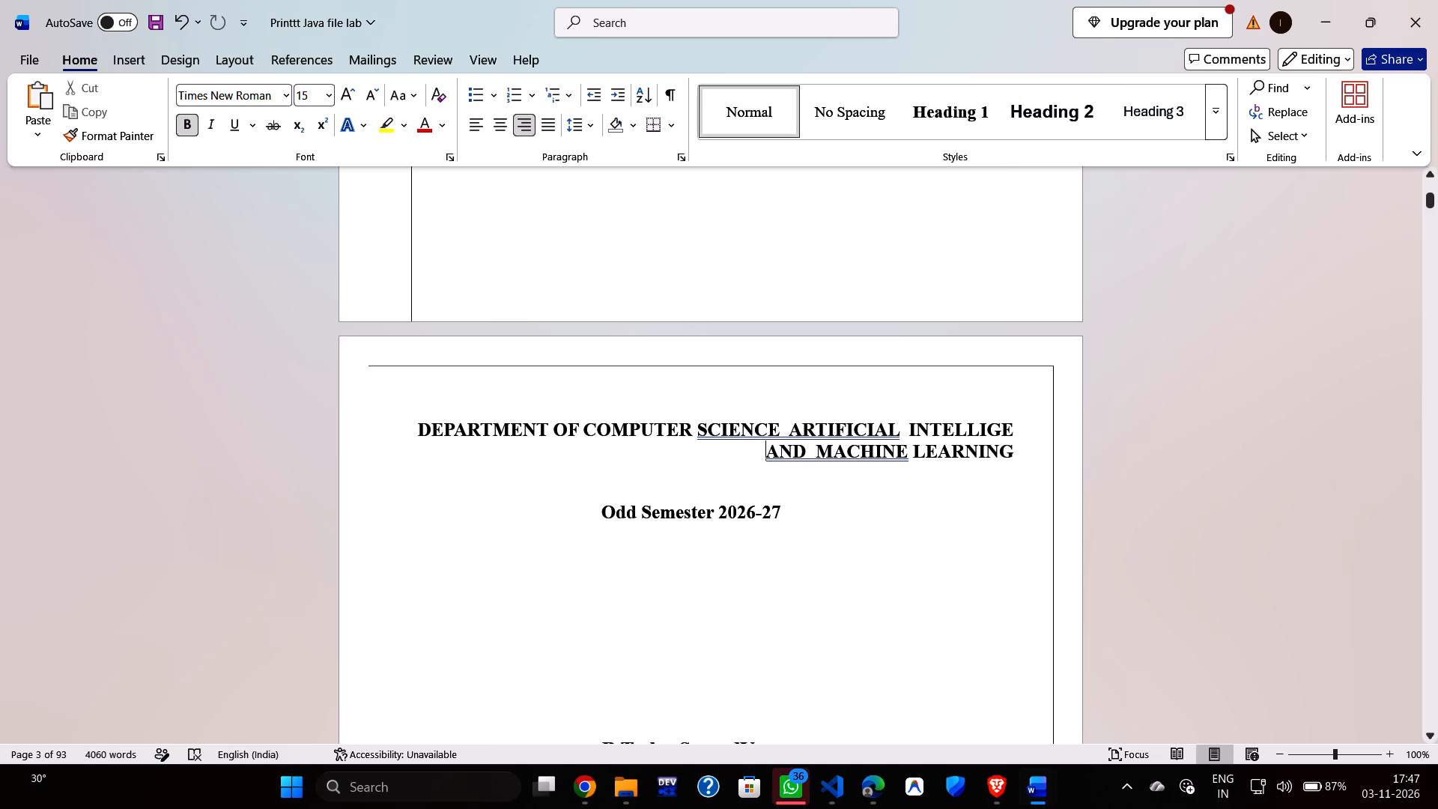
pyautogui.press('BackSpace')
pyautogui.press('BackSpace')
pyautogui.press('BackSpace')
pyautogui.press('BackSpace')
pyautogui.press('BackSpace')
pyautogui.press('BackSpace')
pyautogui.press('BackSpace')
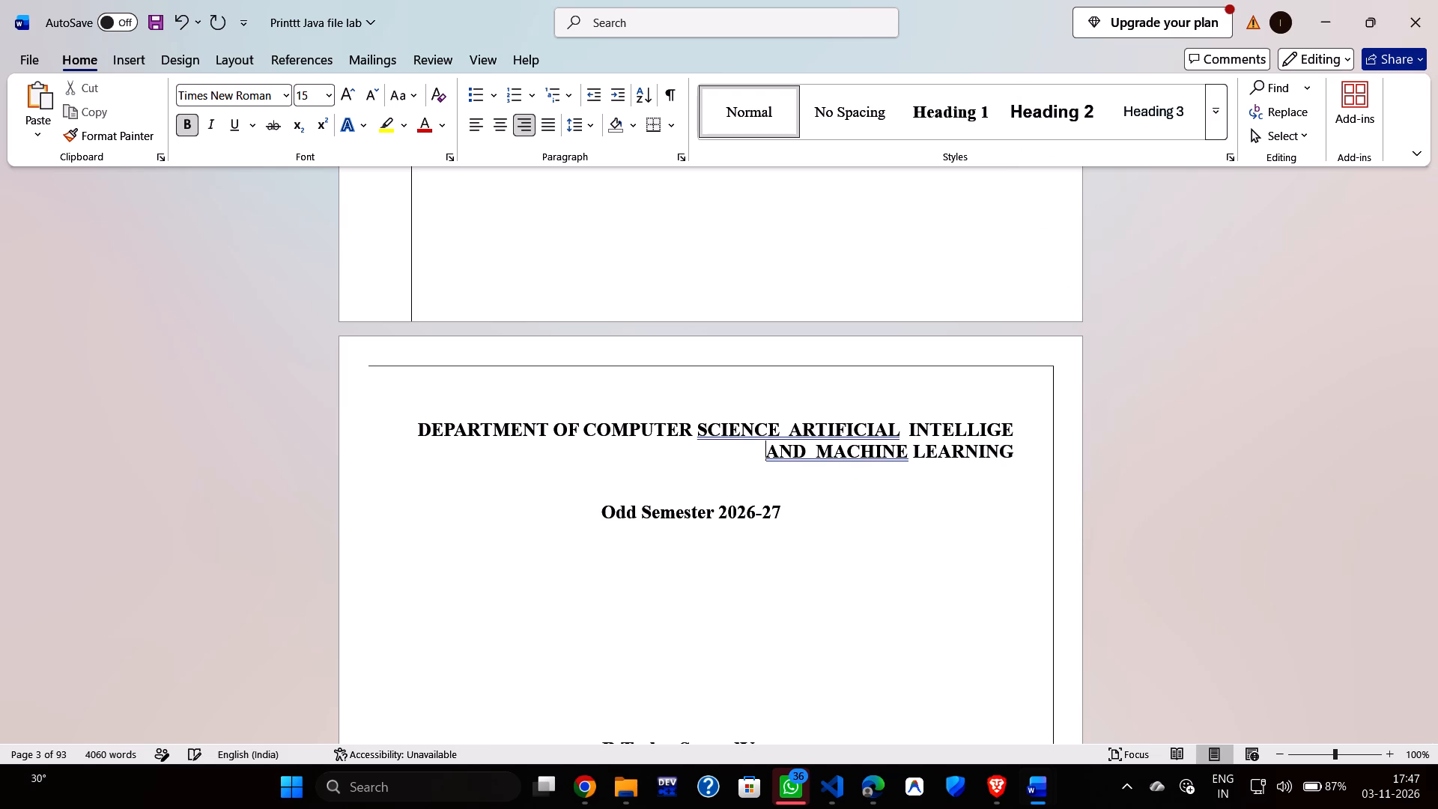
pyautogui.press('BackSpace')
pyautogui.press('BackSpace')
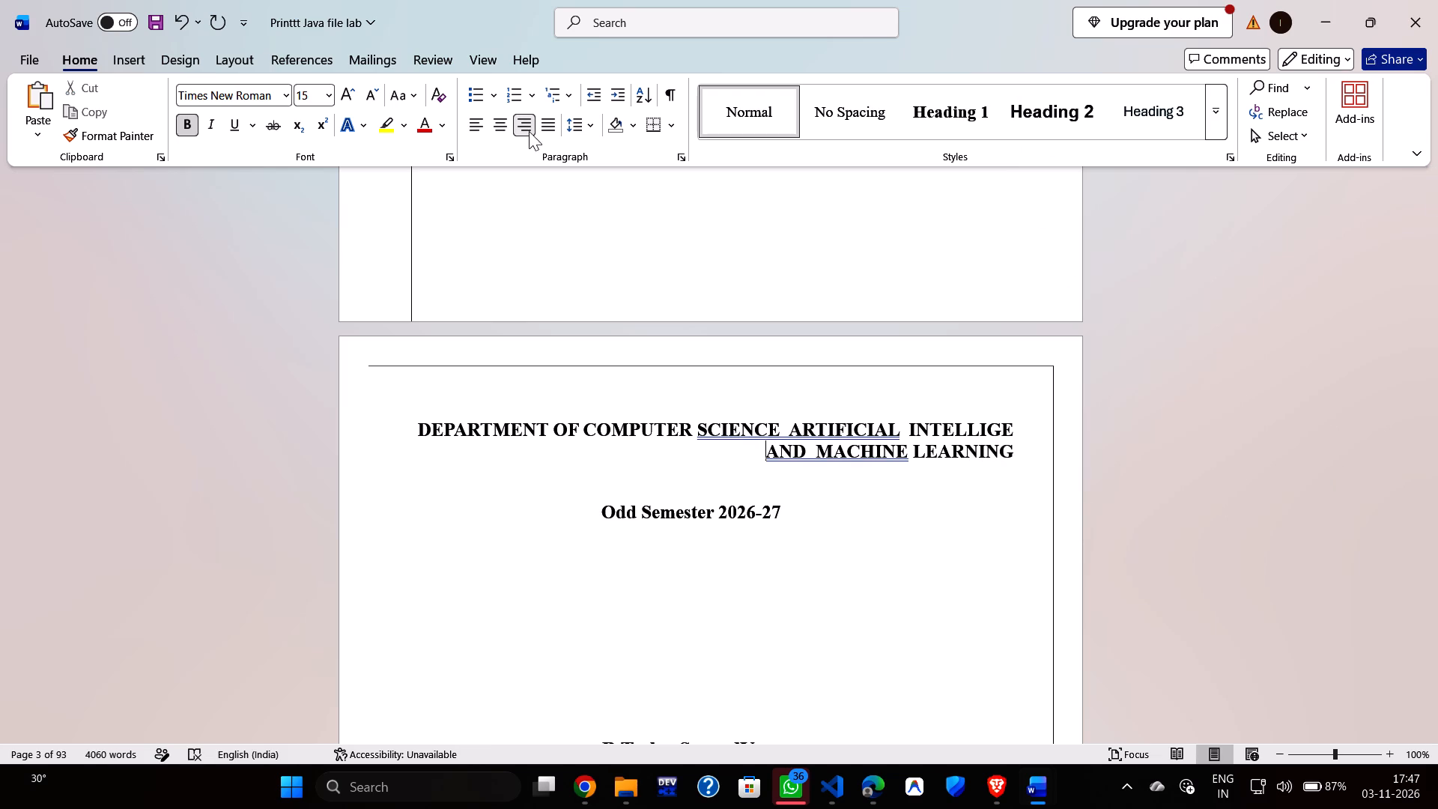
# Justify the department heading paragraph.
pyautogui.click(541, 123)
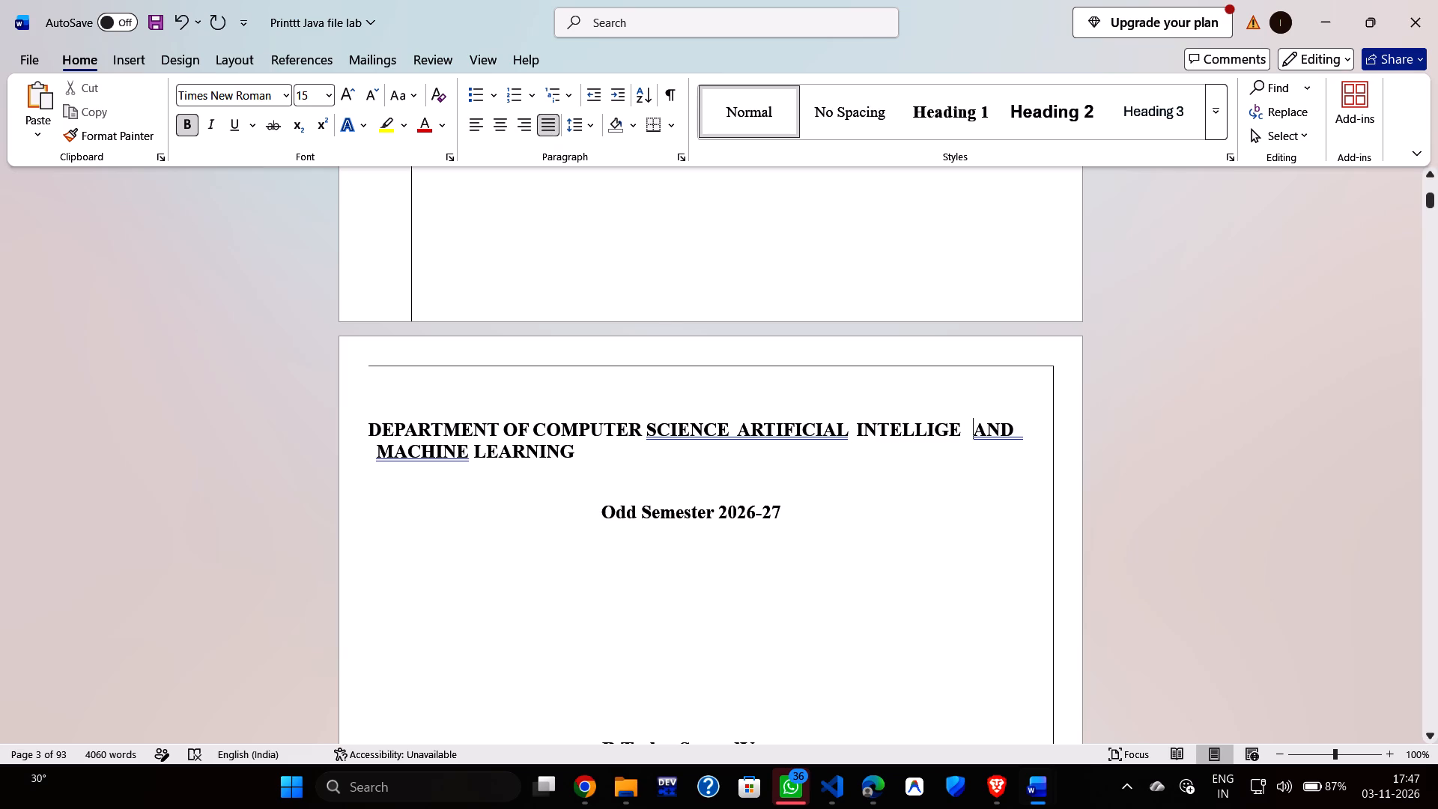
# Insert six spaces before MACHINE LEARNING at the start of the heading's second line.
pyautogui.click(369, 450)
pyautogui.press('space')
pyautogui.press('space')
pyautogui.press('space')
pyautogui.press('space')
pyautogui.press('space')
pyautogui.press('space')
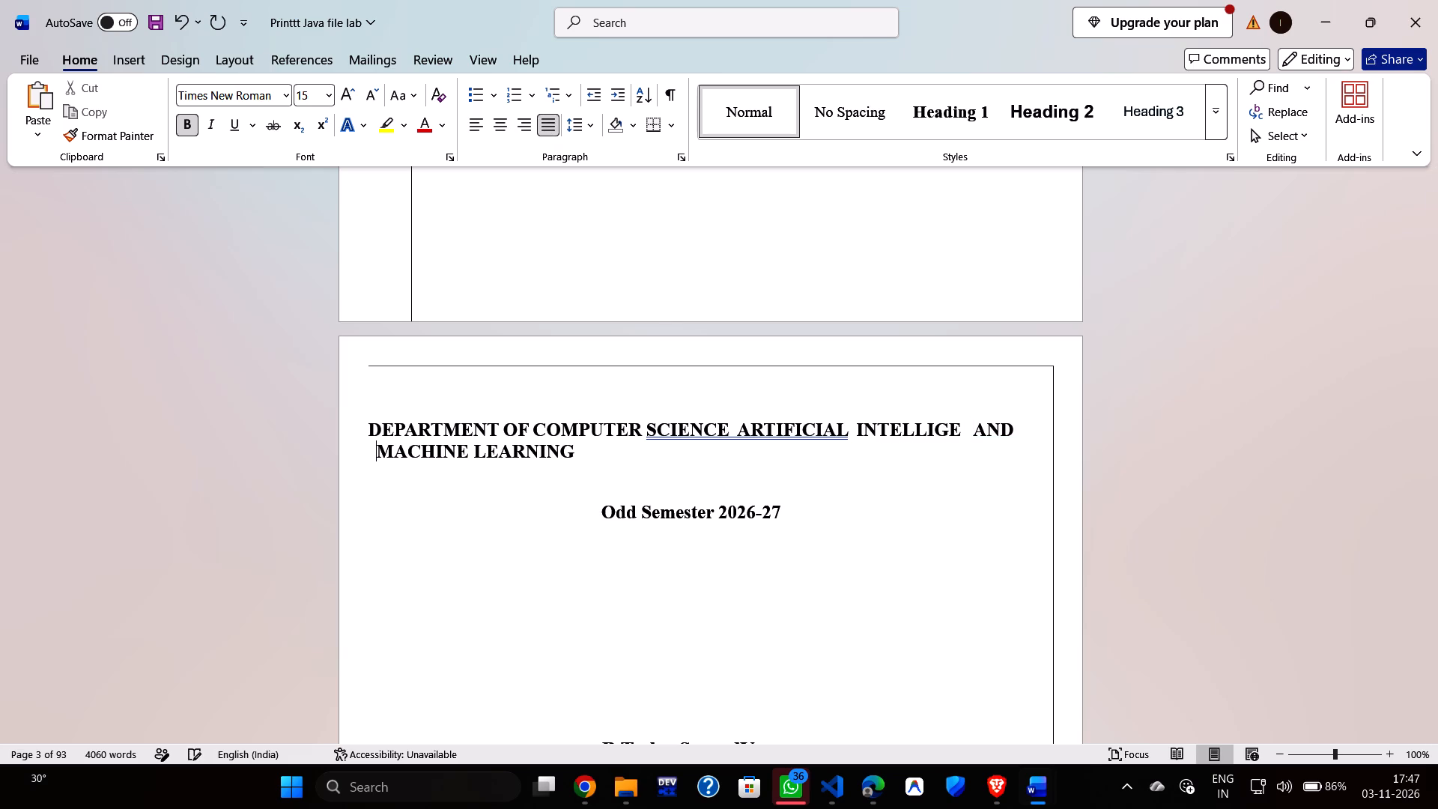
# Break the heading after INTELLIGE into a new paragraph and indent AND MACHINE LEARNING with 32 spaces.
pyautogui.click(963, 430)
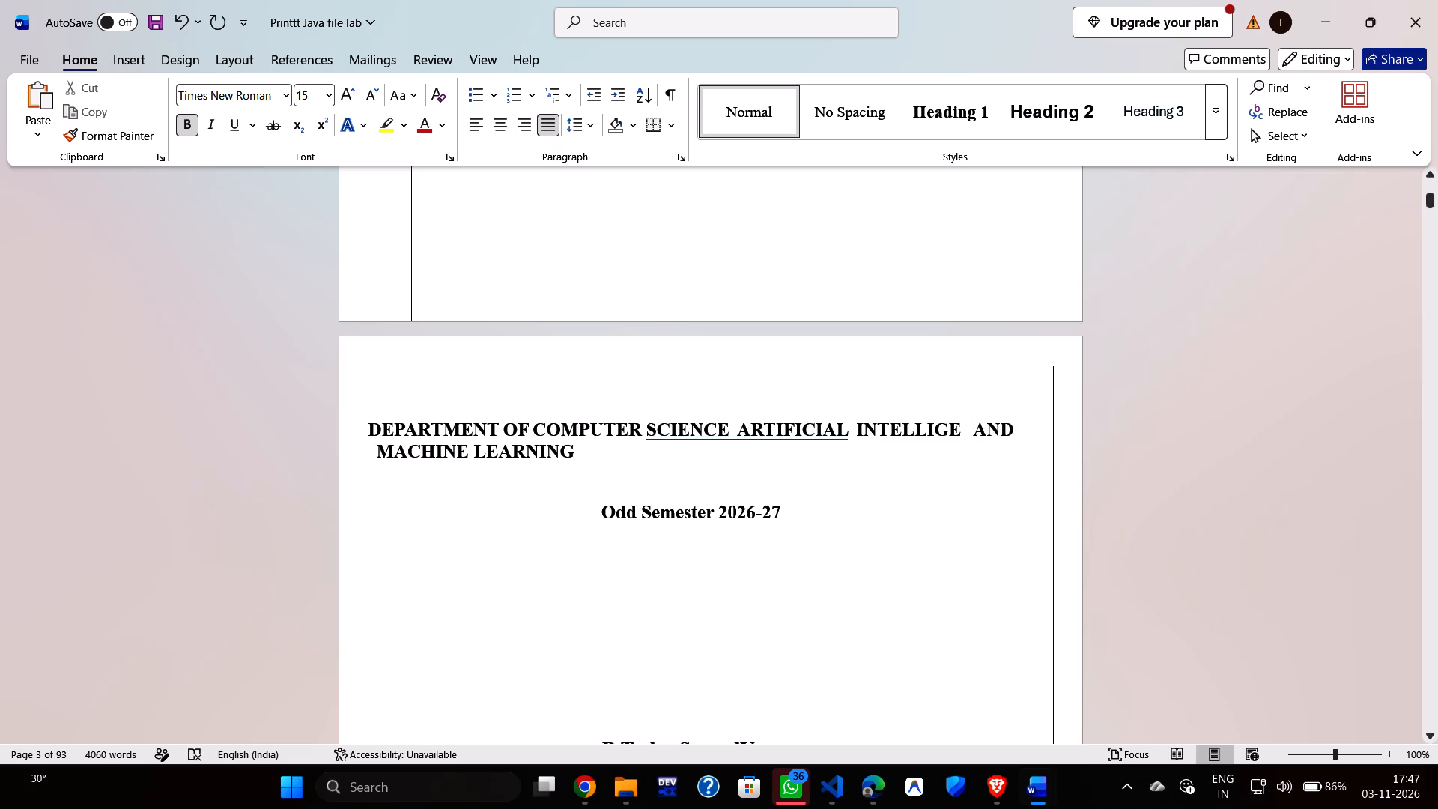
pyautogui.press('Return')
pyautogui.press('space')
pyautogui.press('space')
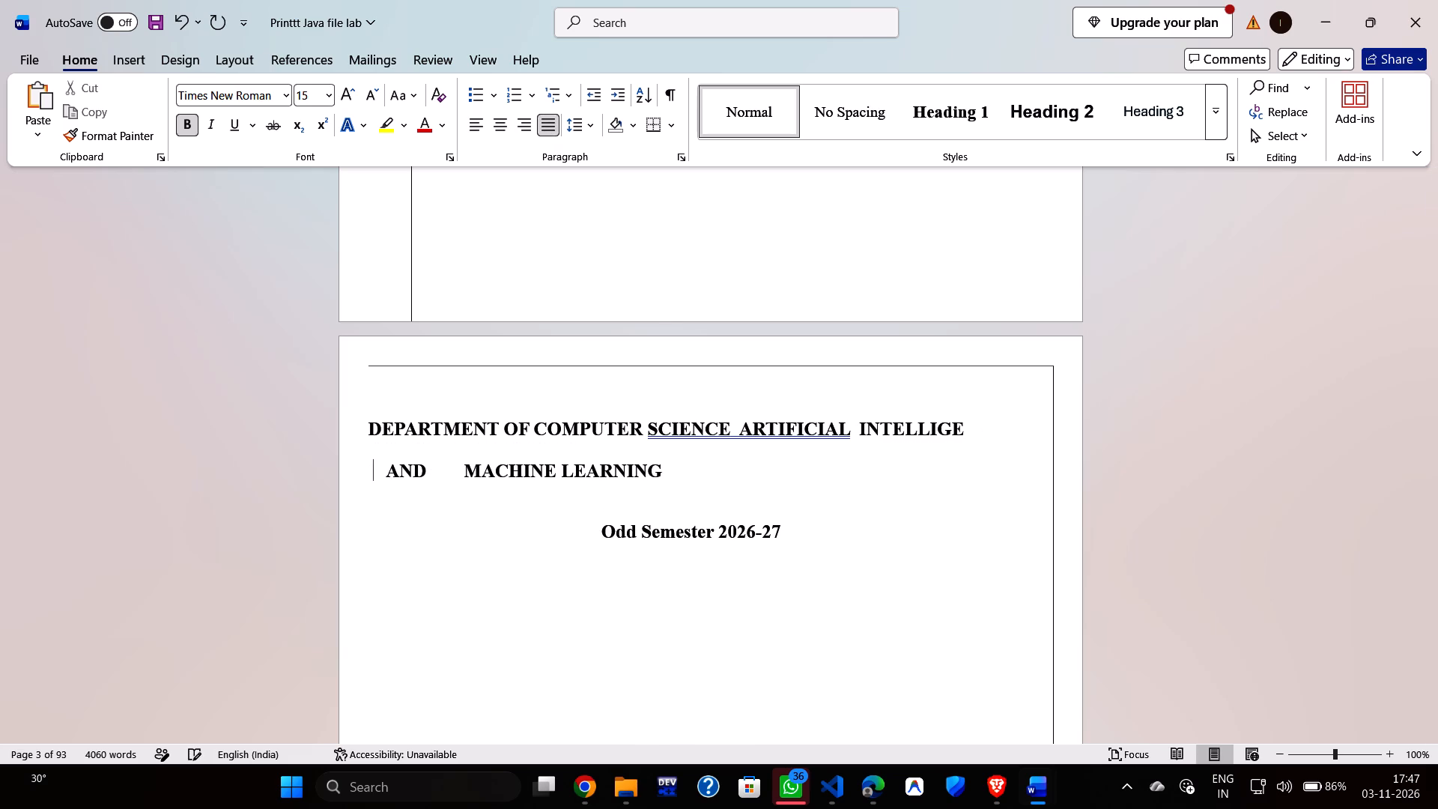
pyautogui.press('space')
pyautogui.press('space')
pyautogui.press('space')
pyautogui.press('space')
pyautogui.press('space')
pyautogui.press('space')
pyautogui.press('space')
pyautogui.press('space')
pyautogui.press('space')
pyautogui.press('space')
pyautogui.press('space')
pyautogui.press('space')
pyautogui.press('space')
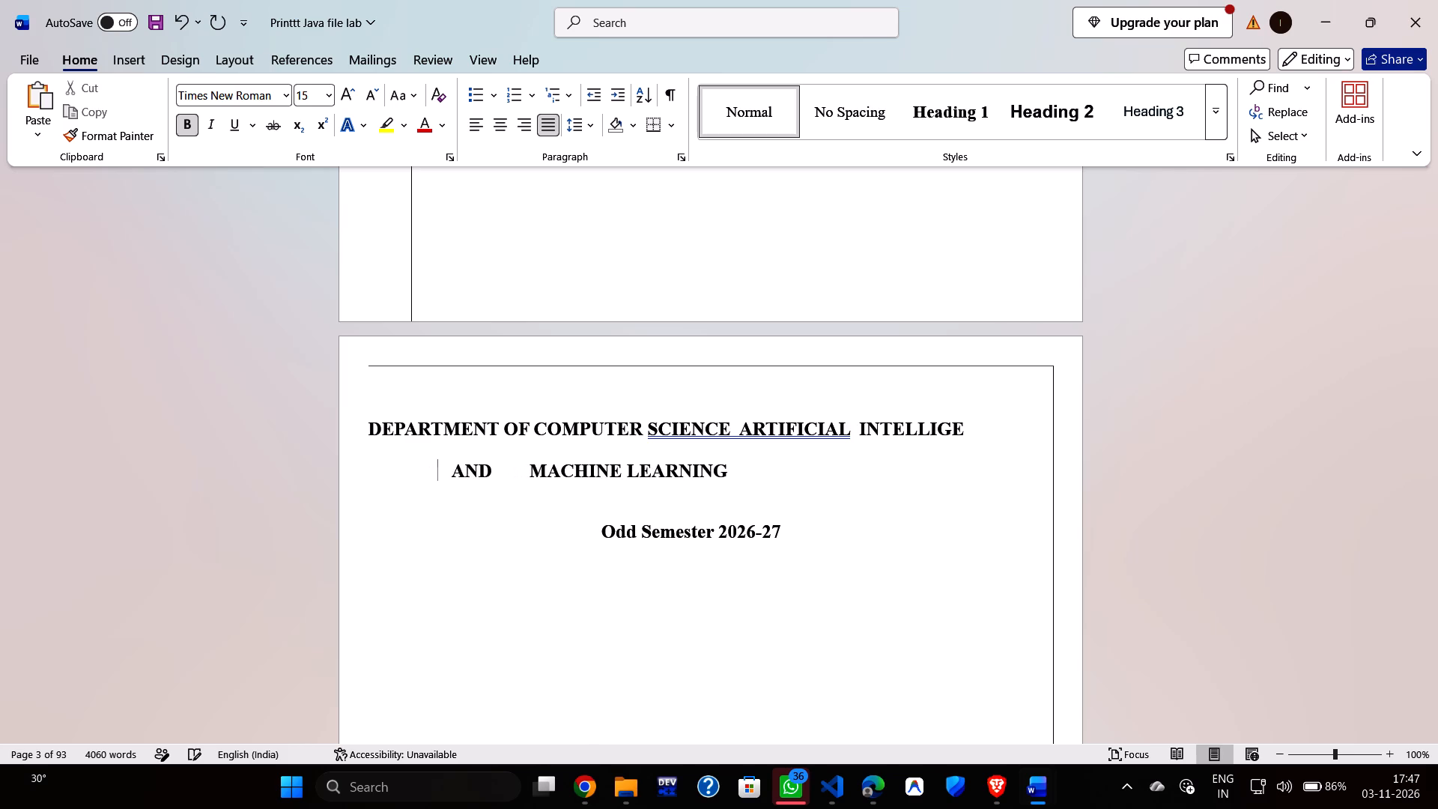
pyautogui.press('space')
pyautogui.press('space')
pyautogui.press('space')
pyautogui.press('space')
pyautogui.press('space')
pyautogui.press('space')
pyautogui.press('space')
pyautogui.press('space')
pyautogui.press('space')
pyautogui.press('space')
pyautogui.press('space')
pyautogui.press('space')
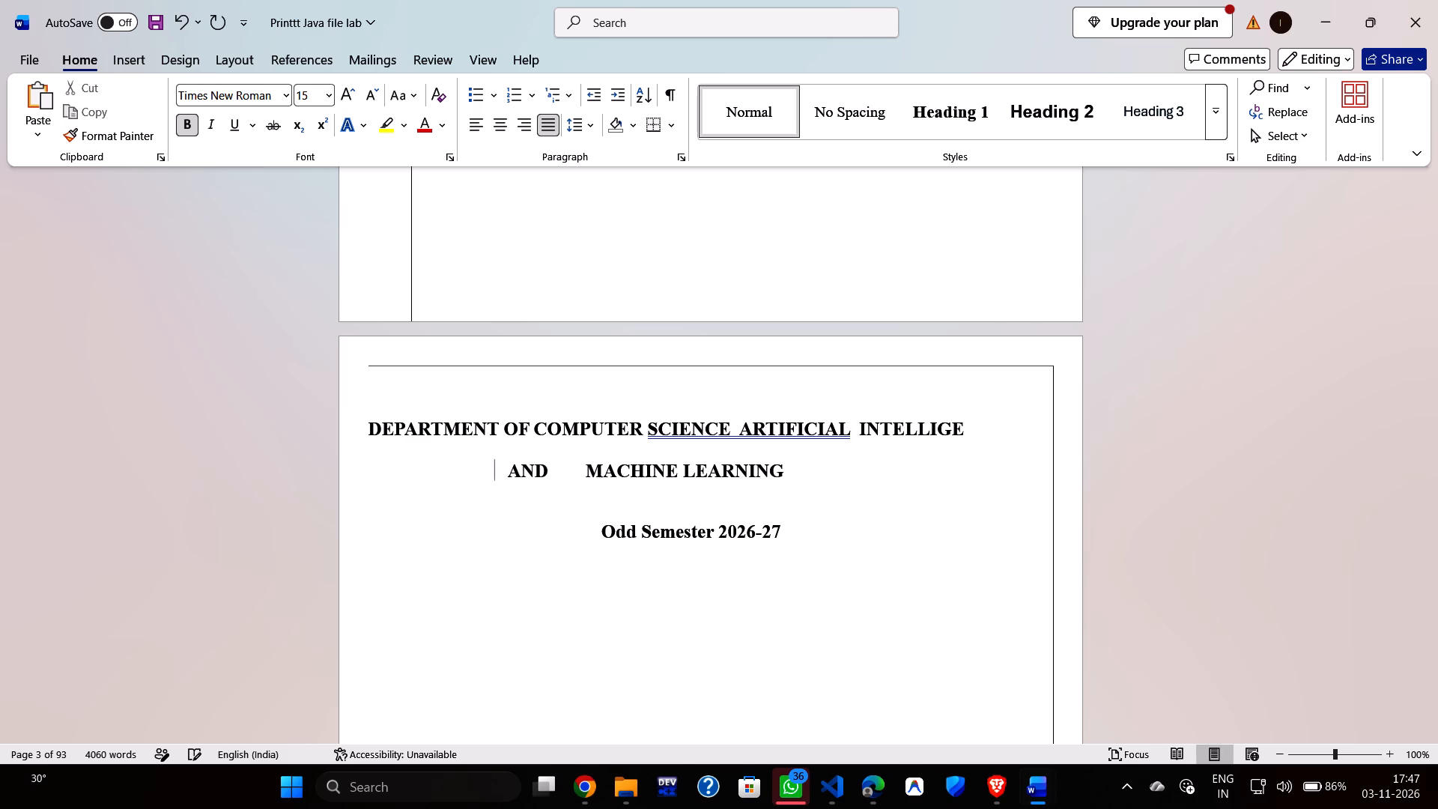
pyautogui.press('space')
pyautogui.press('space')
pyautogui.press('space')
pyautogui.press('space')
pyautogui.press('space')
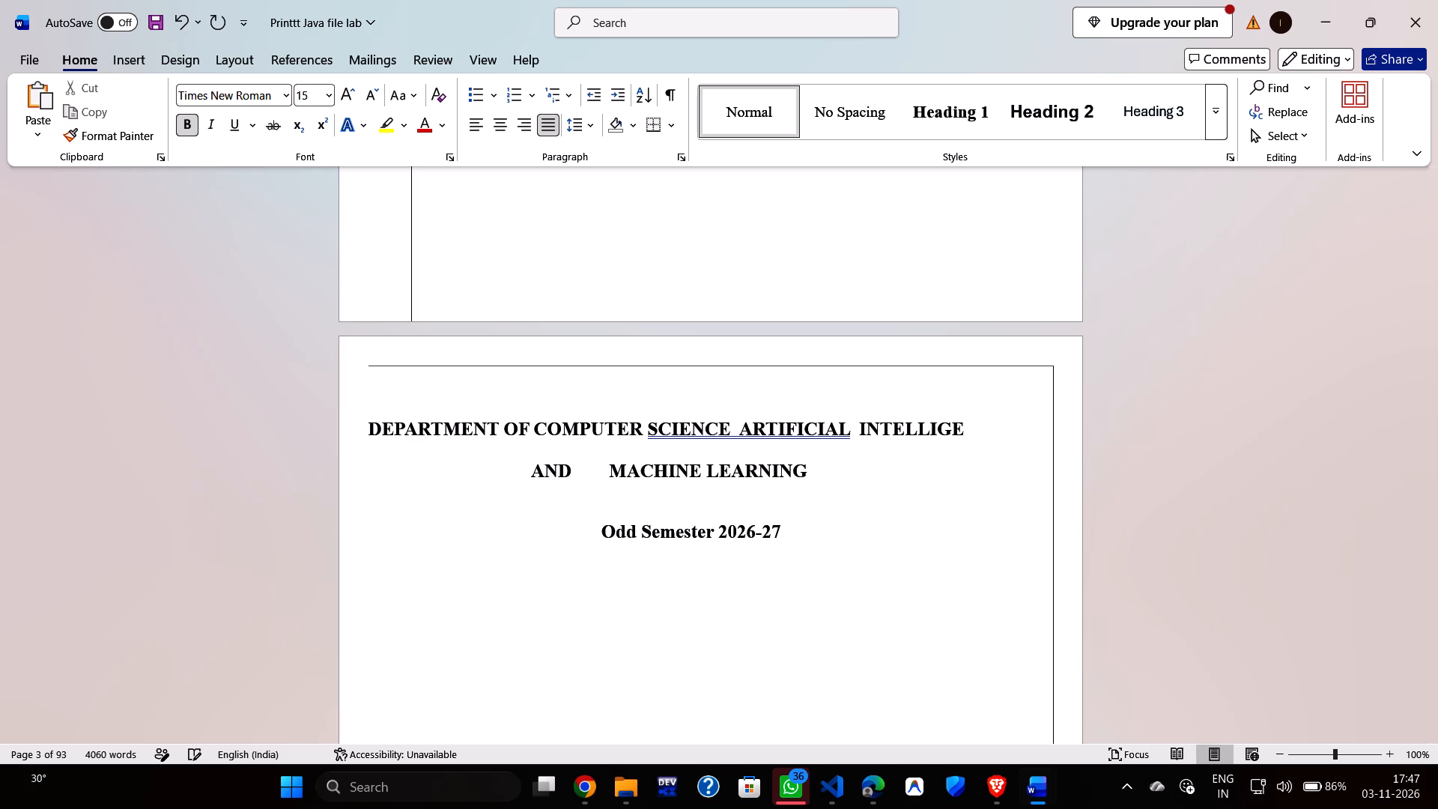
# Delete six of the extra spaces between AND and MACHINE LEARNING.
pyautogui.click(607, 470)
pyautogui.press('BackSpace')
pyautogui.press('BackSpace')
pyautogui.press('BackSpace')
pyautogui.press('BackSpace')
pyautogui.press('BackSpace')
pyautogui.press('BackSpace')
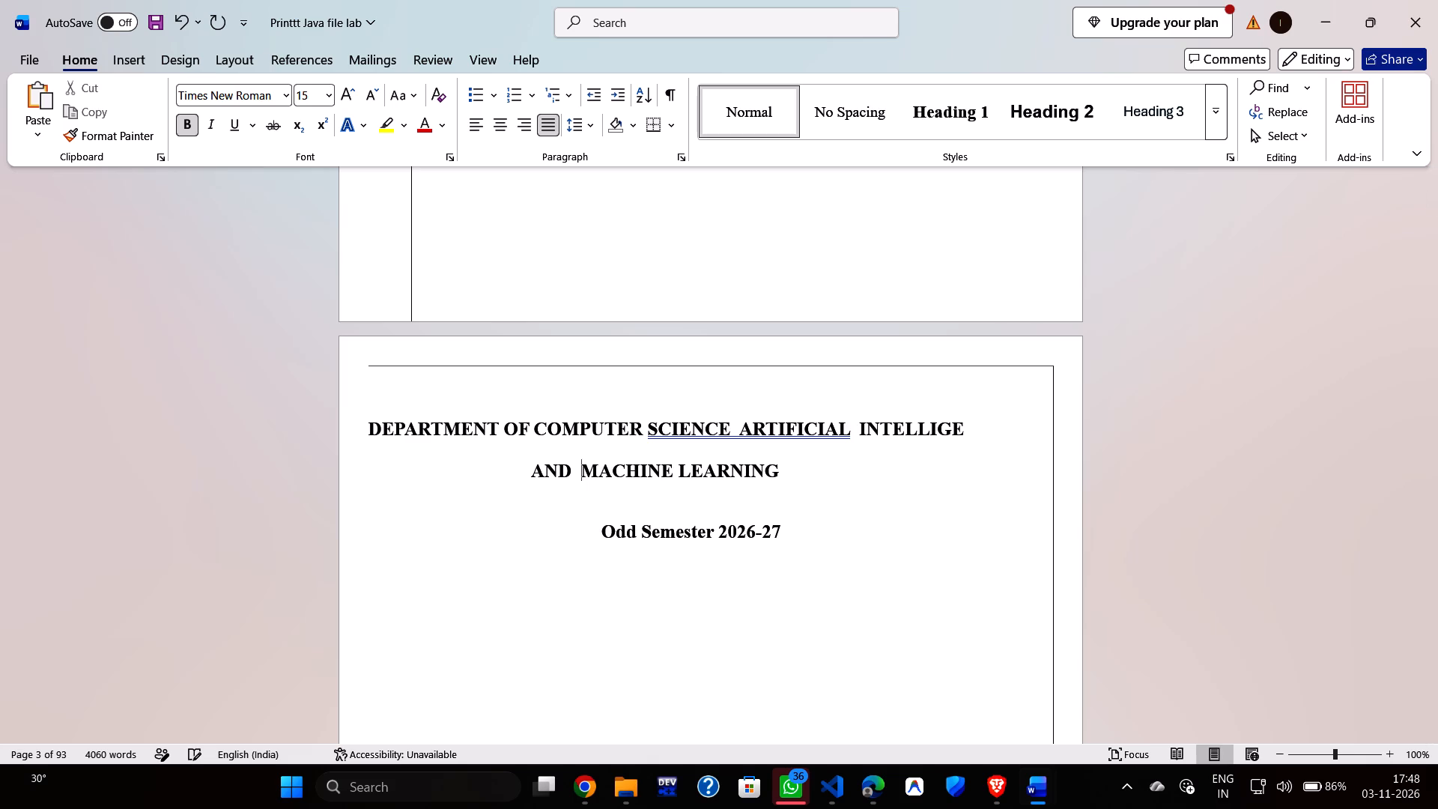
# Insert five more spaces before AND to shift the heading's second line further in.
pyautogui.click(523, 473)
pyautogui.press('space')
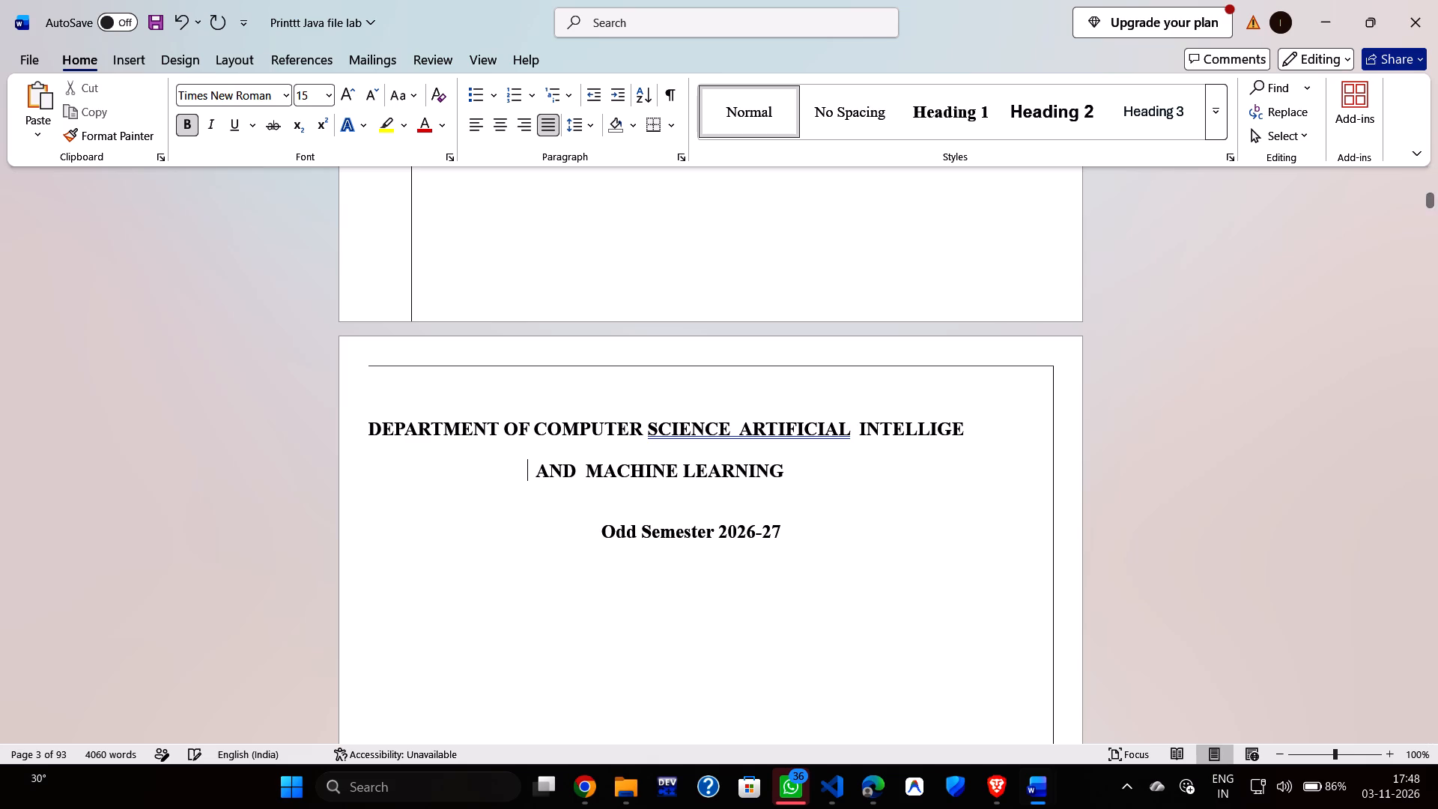
pyautogui.press('space')
pyautogui.press('space')
pyautogui.press('space')
pyautogui.press('space')
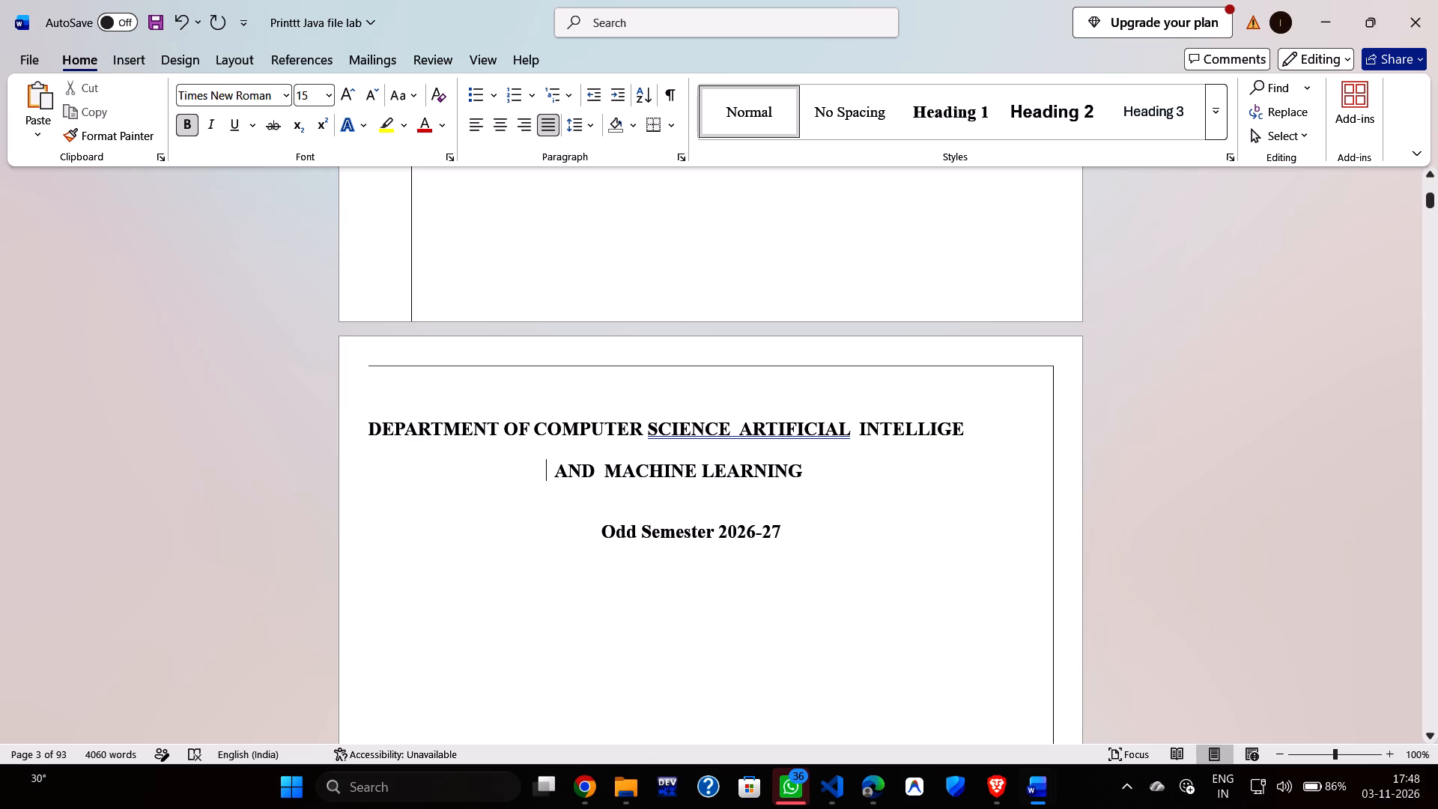
# Add one extra space between MACHINE and LEARNING in the heading's second line.
pyautogui.click(700, 470)
pyautogui.press('space')
# Set the empty line above the department heading on page three to font size 14 and bold.
pyautogui.scroll(1, 598, 276)
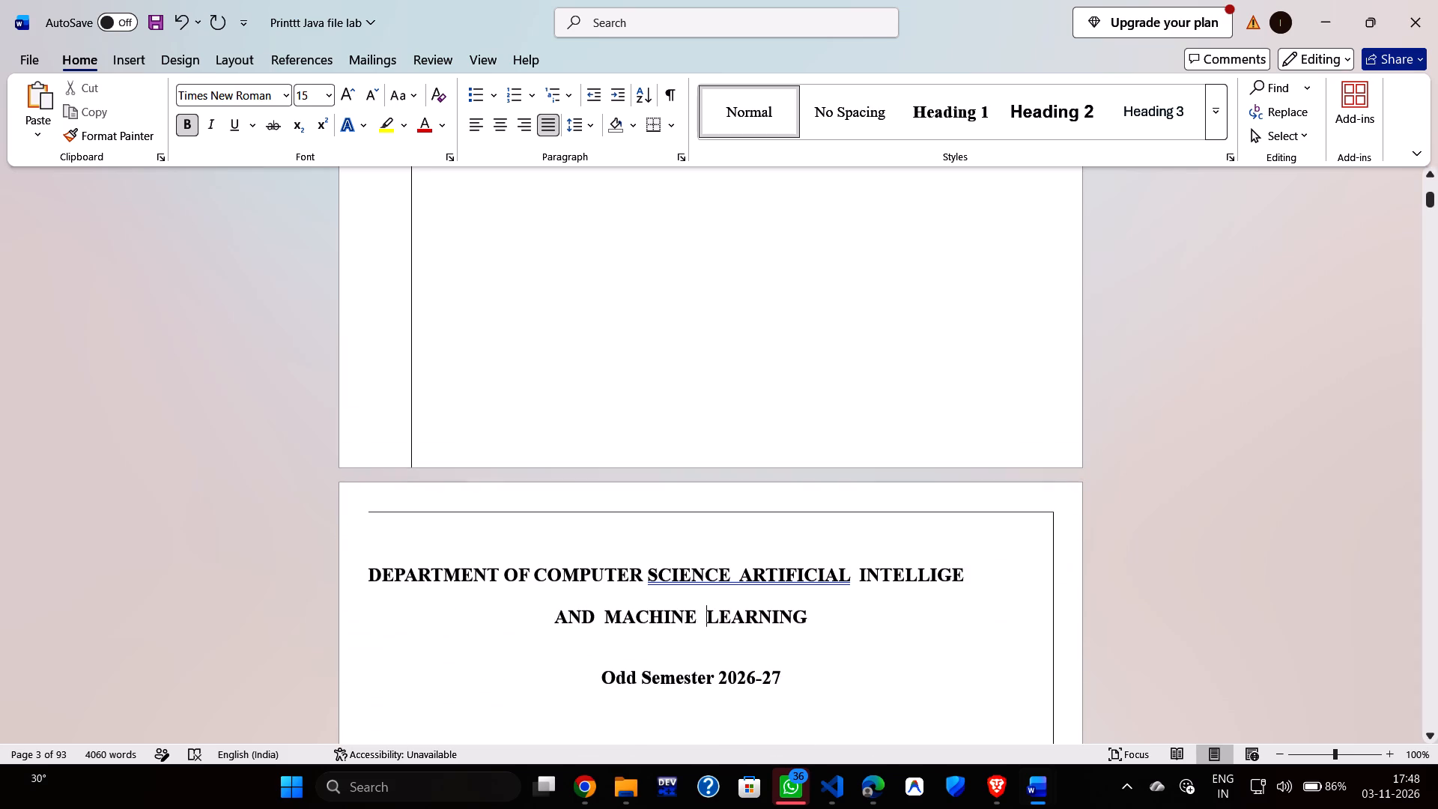
pyautogui.click(380, 545)
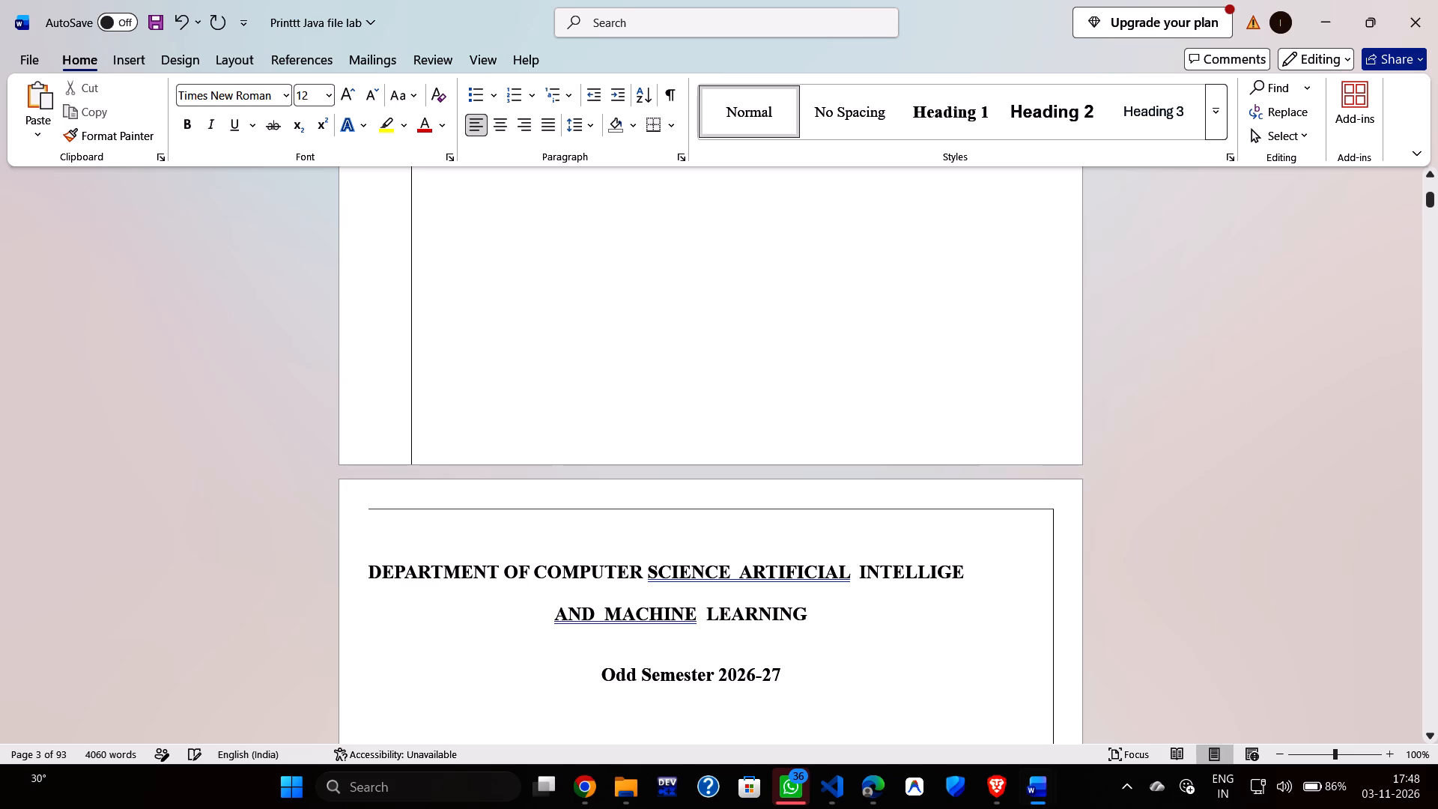
pyautogui.press('p')
pyautogui.press('BackSpace')
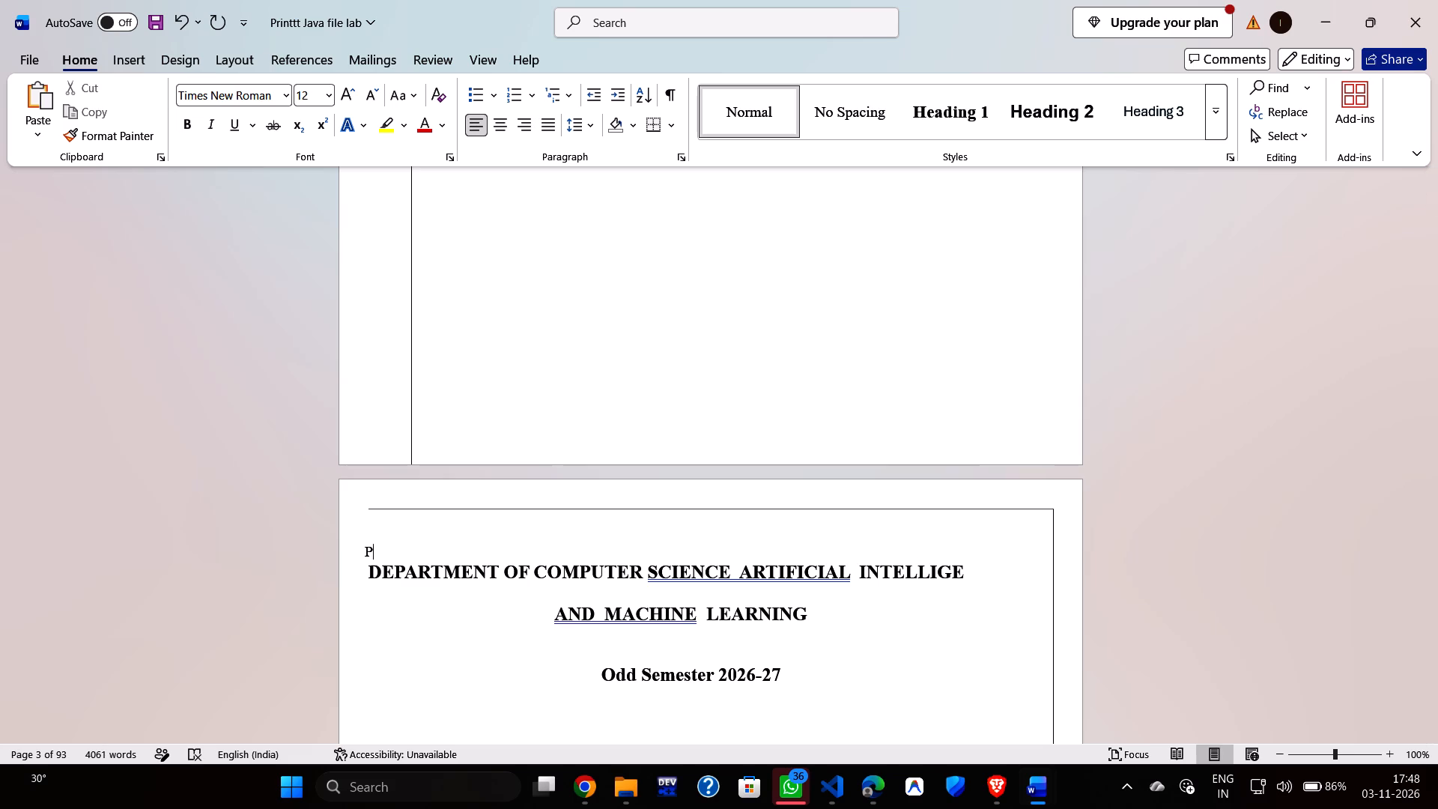
pyautogui.click(324, 97)
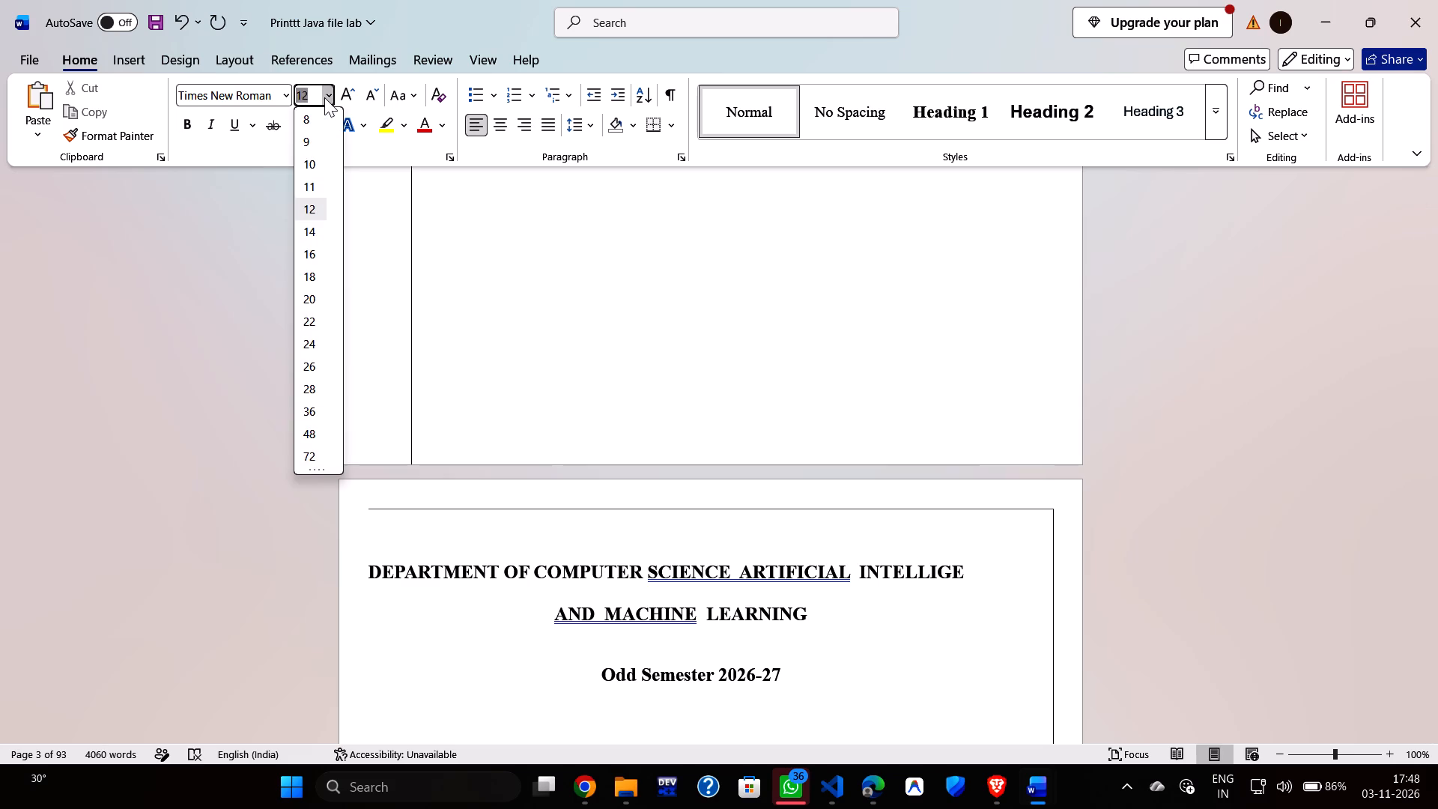
pyautogui.click(321, 228)
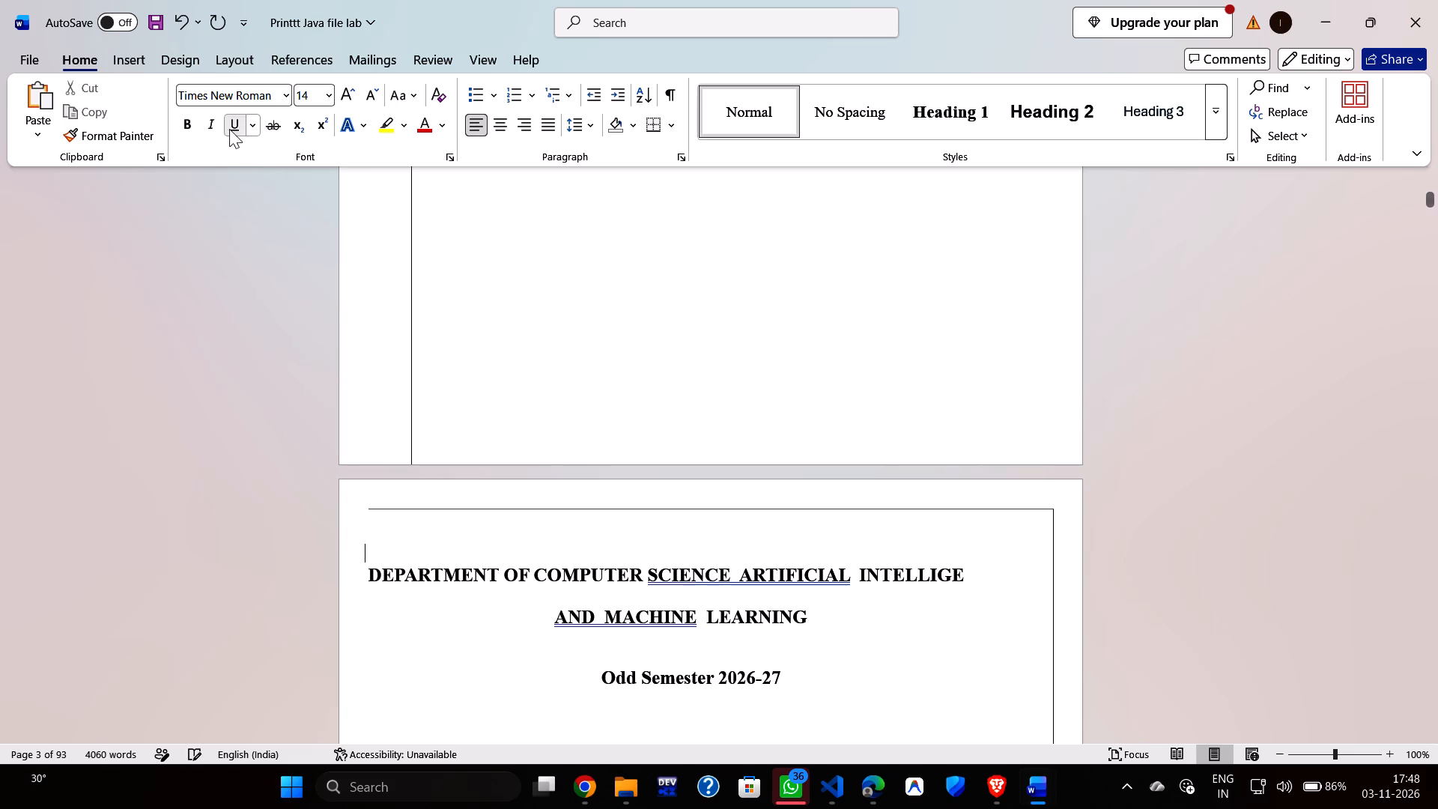
pyautogui.click(193, 124)
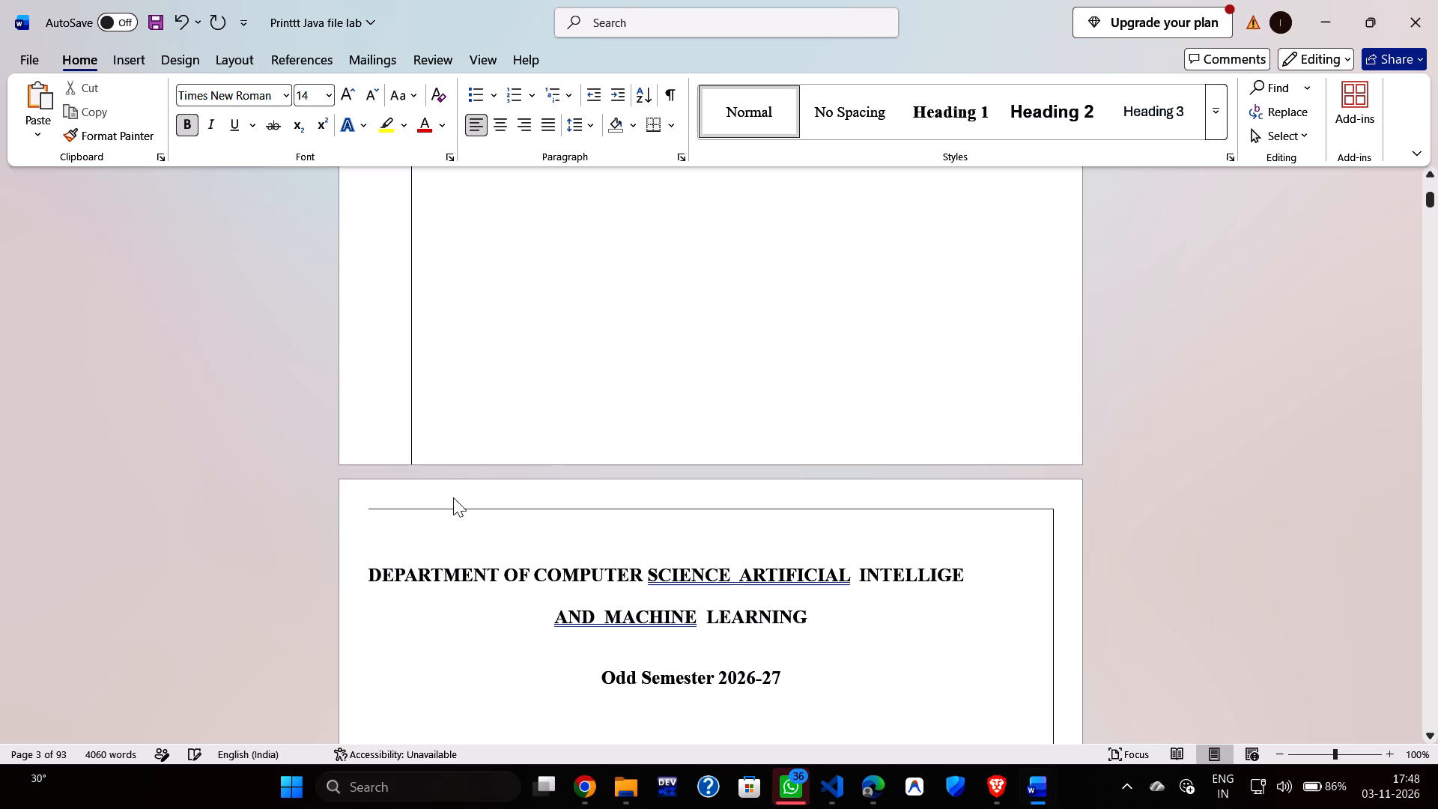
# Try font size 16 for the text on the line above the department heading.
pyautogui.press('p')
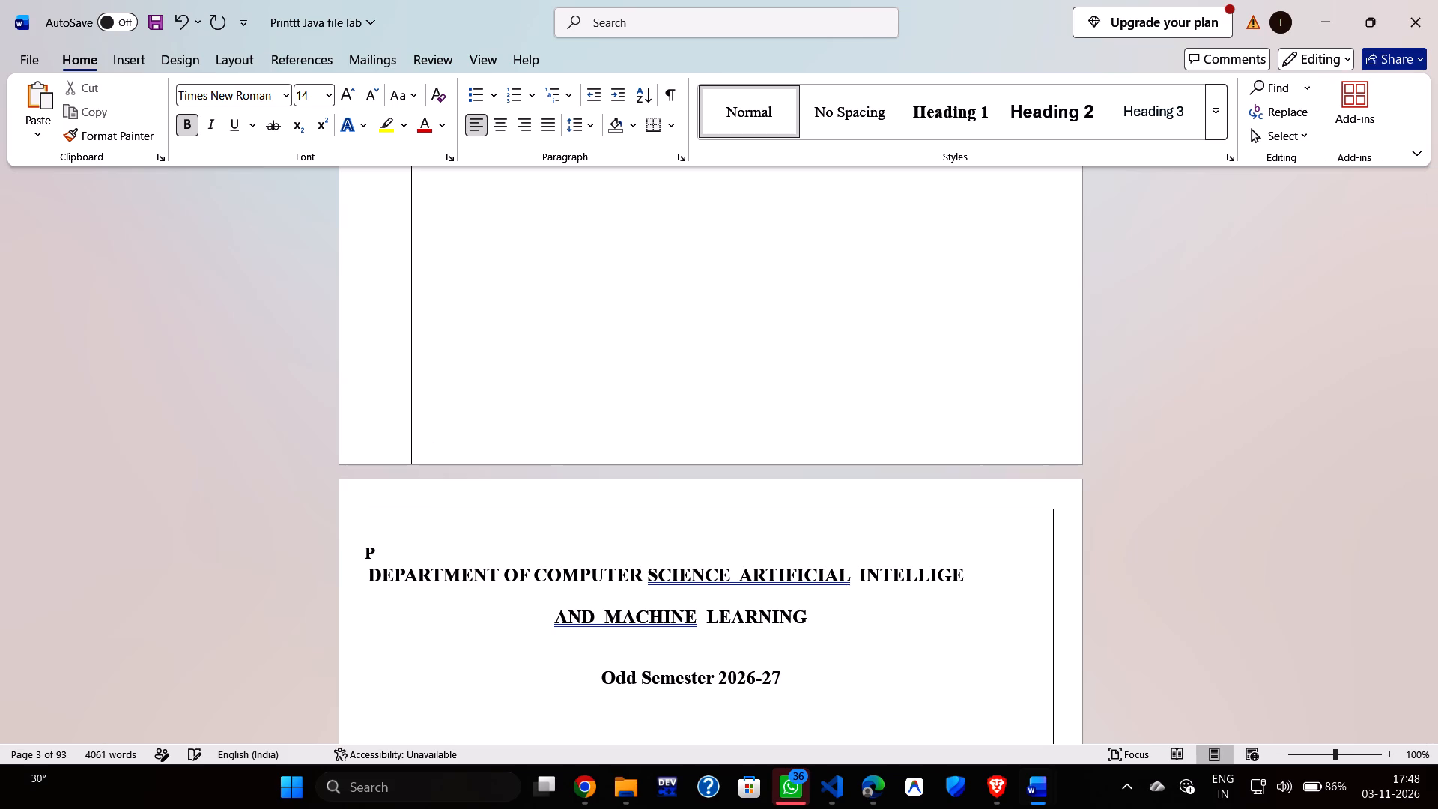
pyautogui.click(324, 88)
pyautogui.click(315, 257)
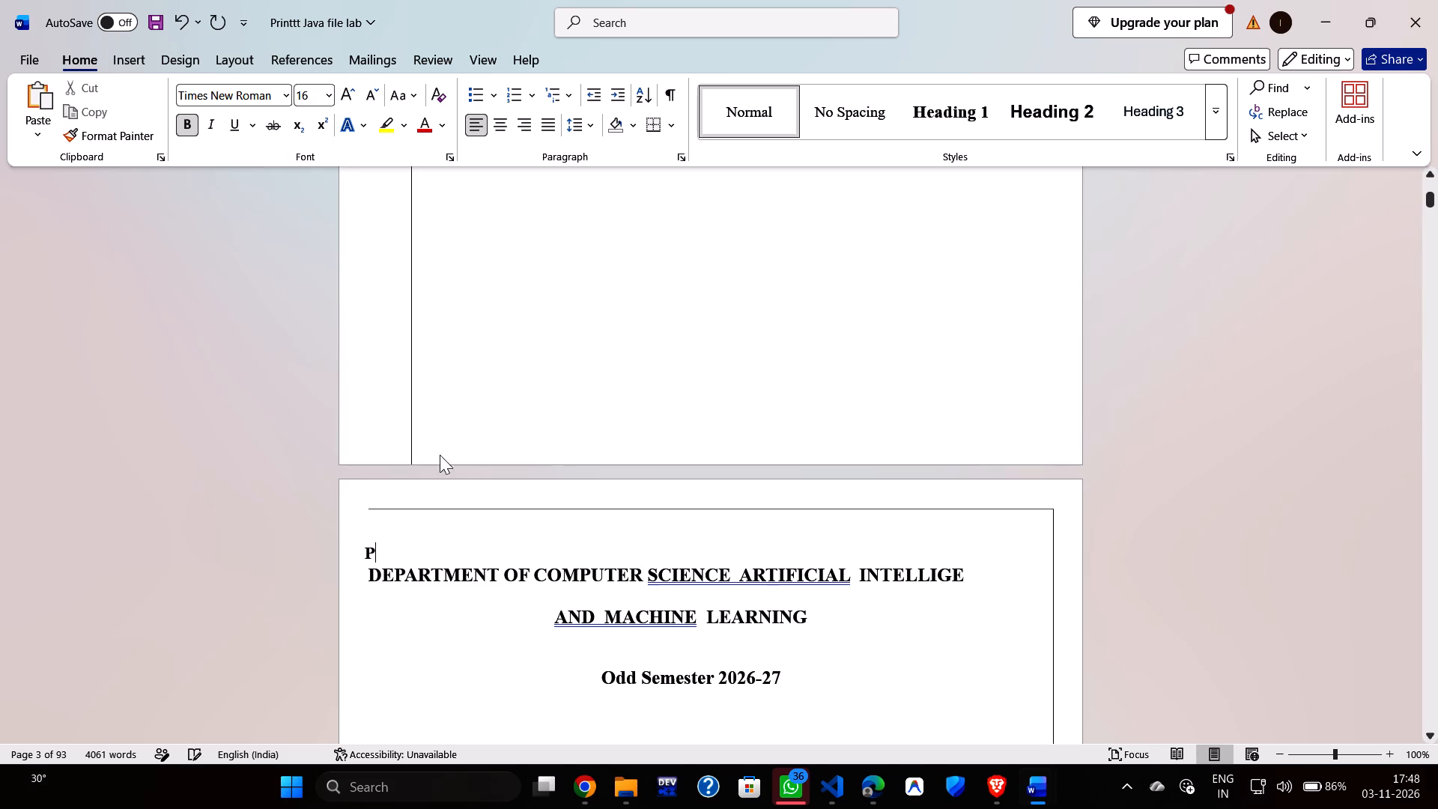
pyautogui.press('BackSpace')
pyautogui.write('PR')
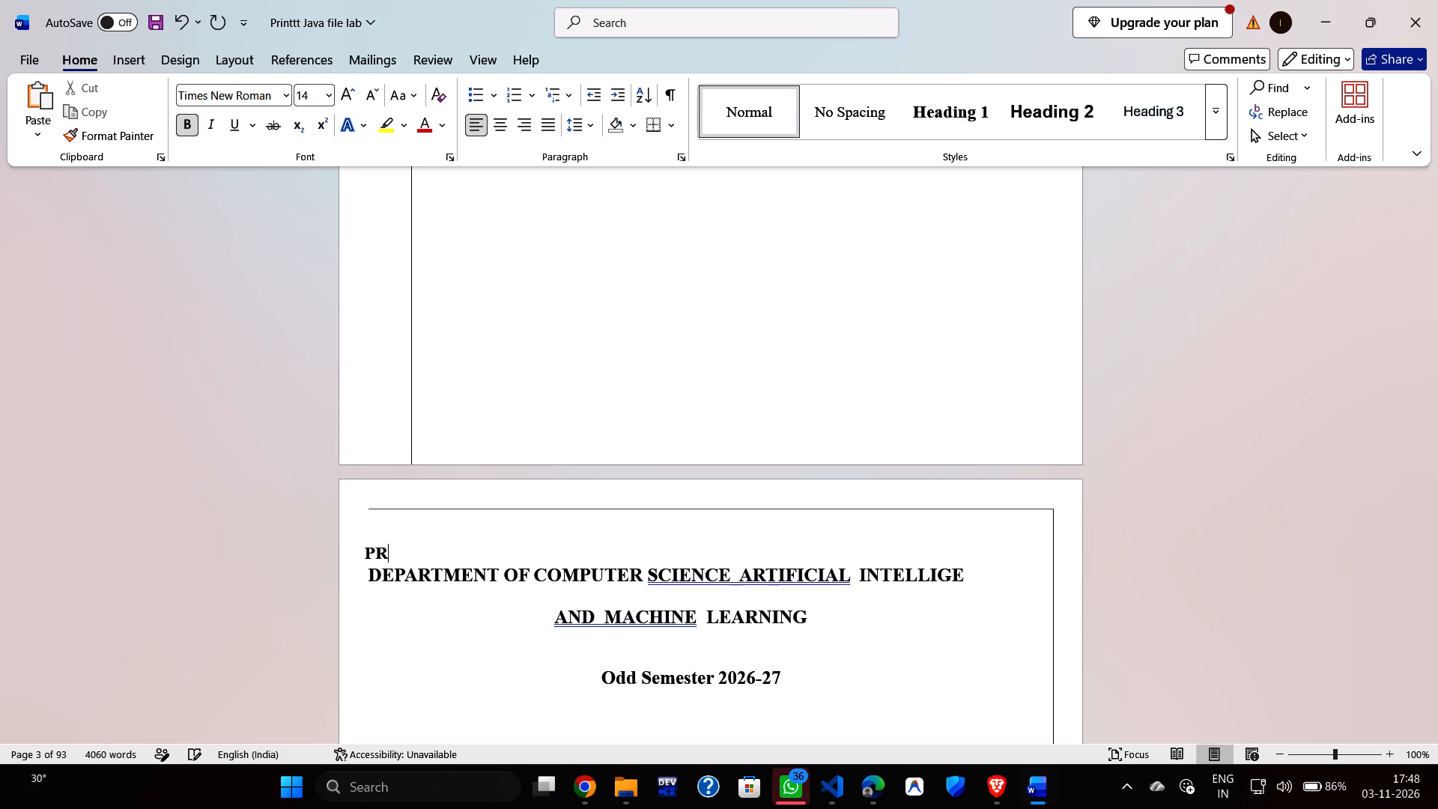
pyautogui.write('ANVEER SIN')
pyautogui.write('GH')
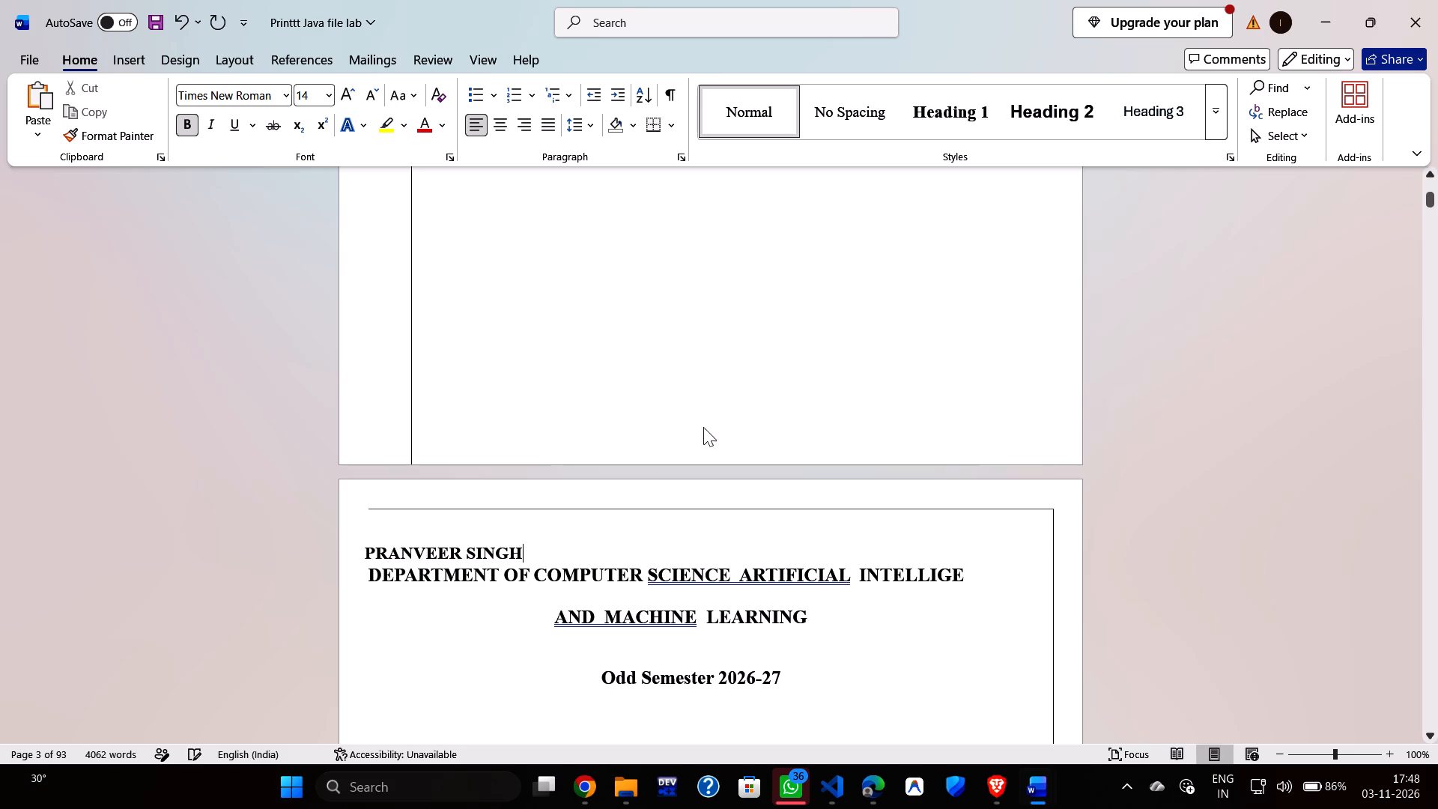
# Copy INSTITUTE OF TECHNOLOGY, KANPUR from the institute title on page two.
pyautogui.scroll(4, 692, 418)
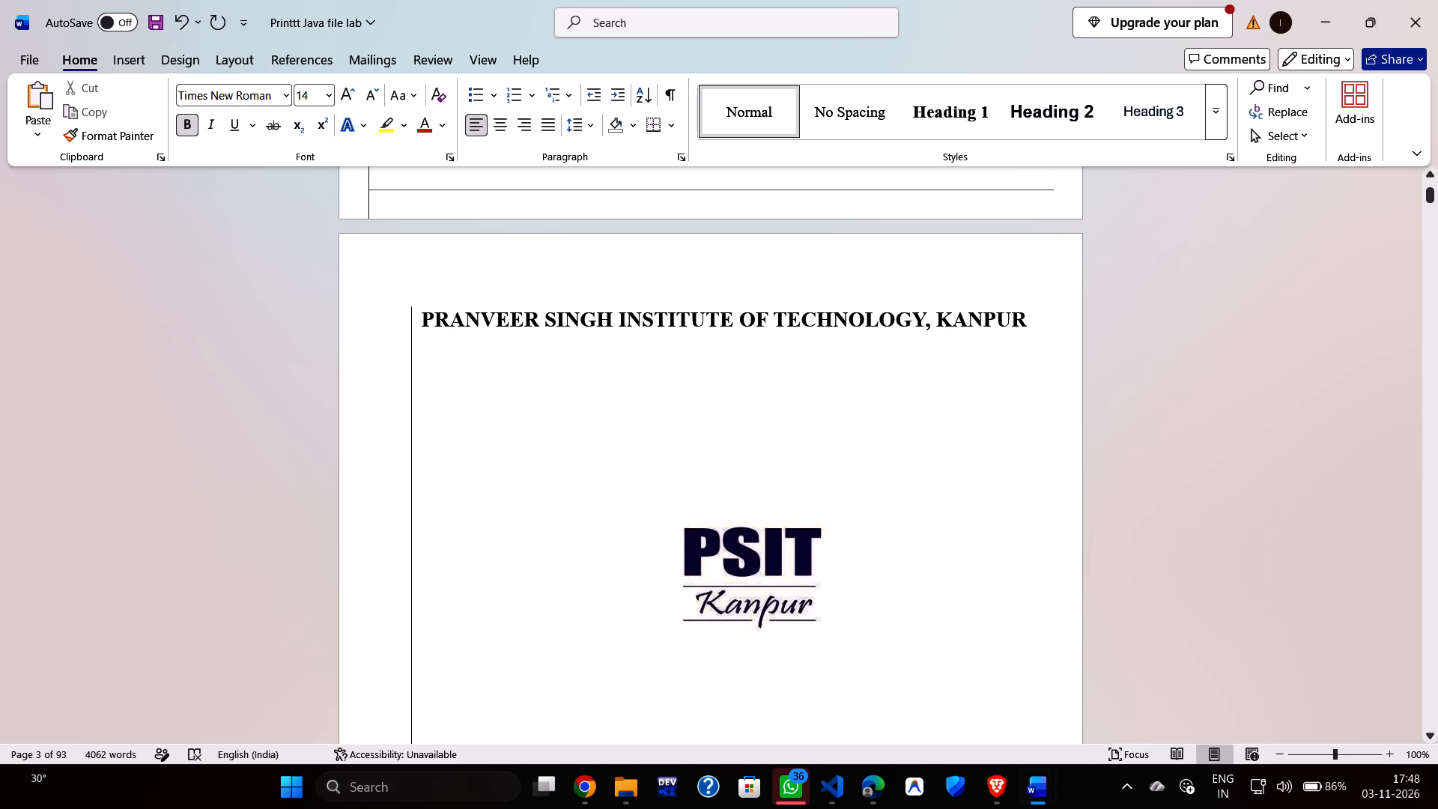
pyautogui.scroll(-2, 634, 396)
pyautogui.scroll(1, 634, 396)
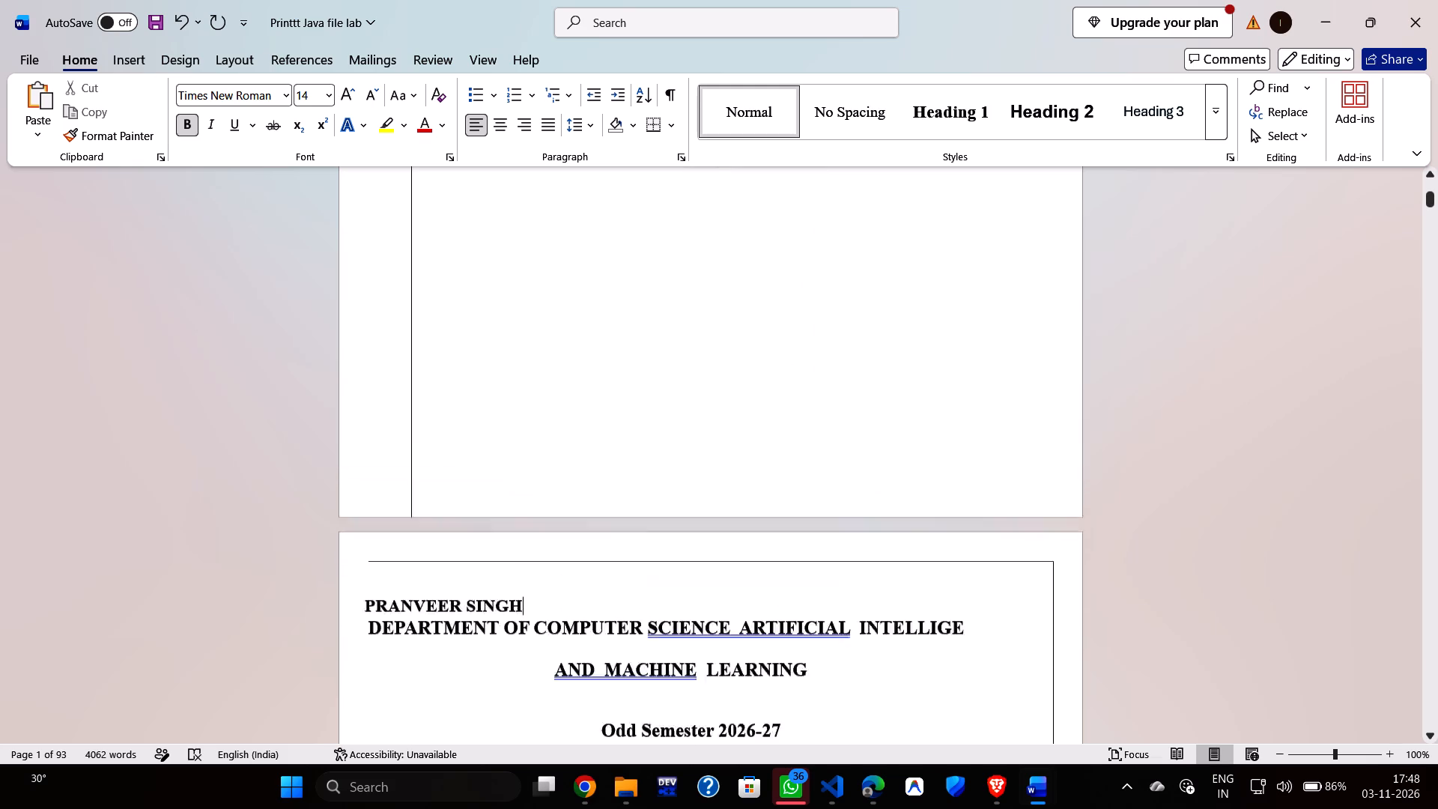
pyautogui.scroll(3, 634, 396)
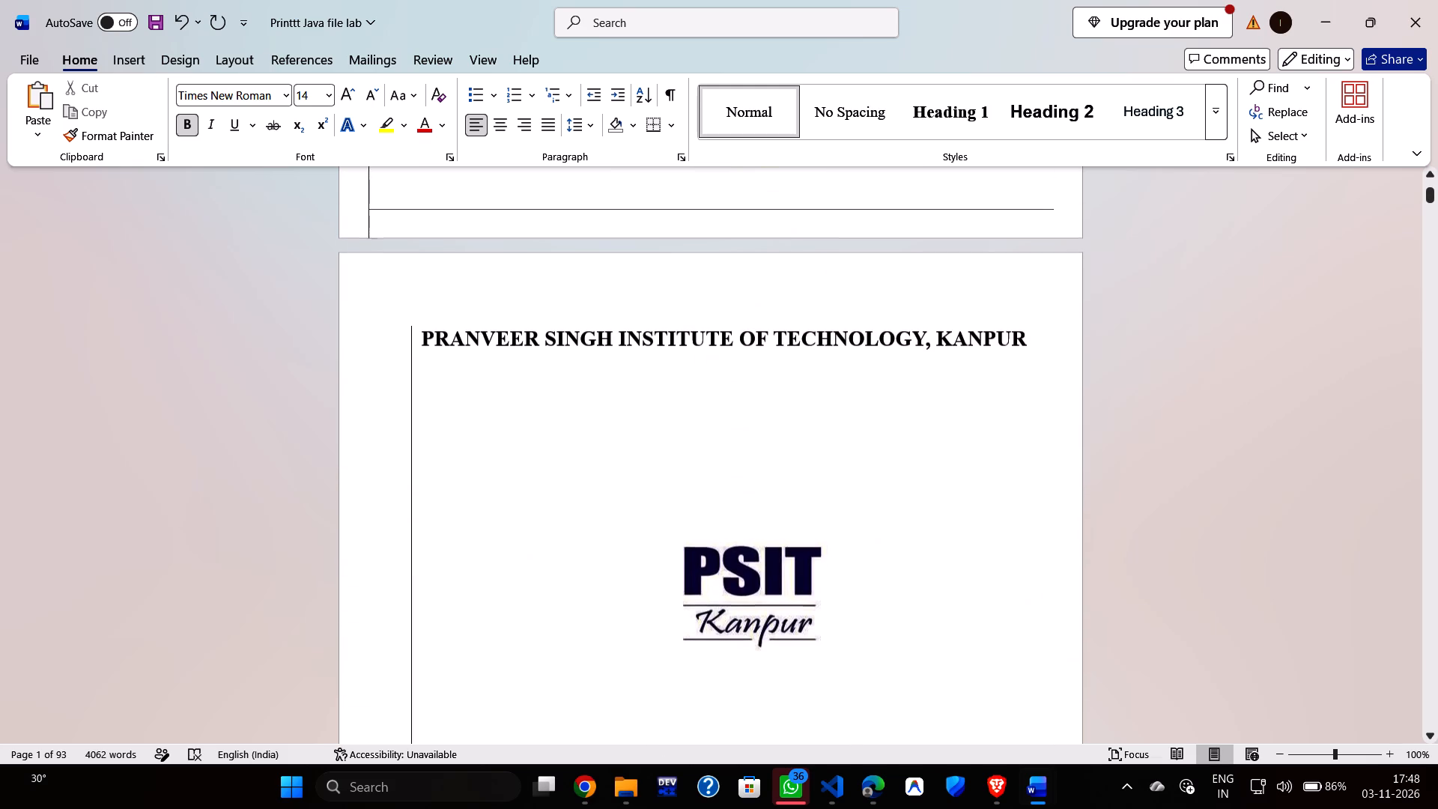
pyautogui.moveTo(617, 335); pyautogui.dragTo(947, 336)
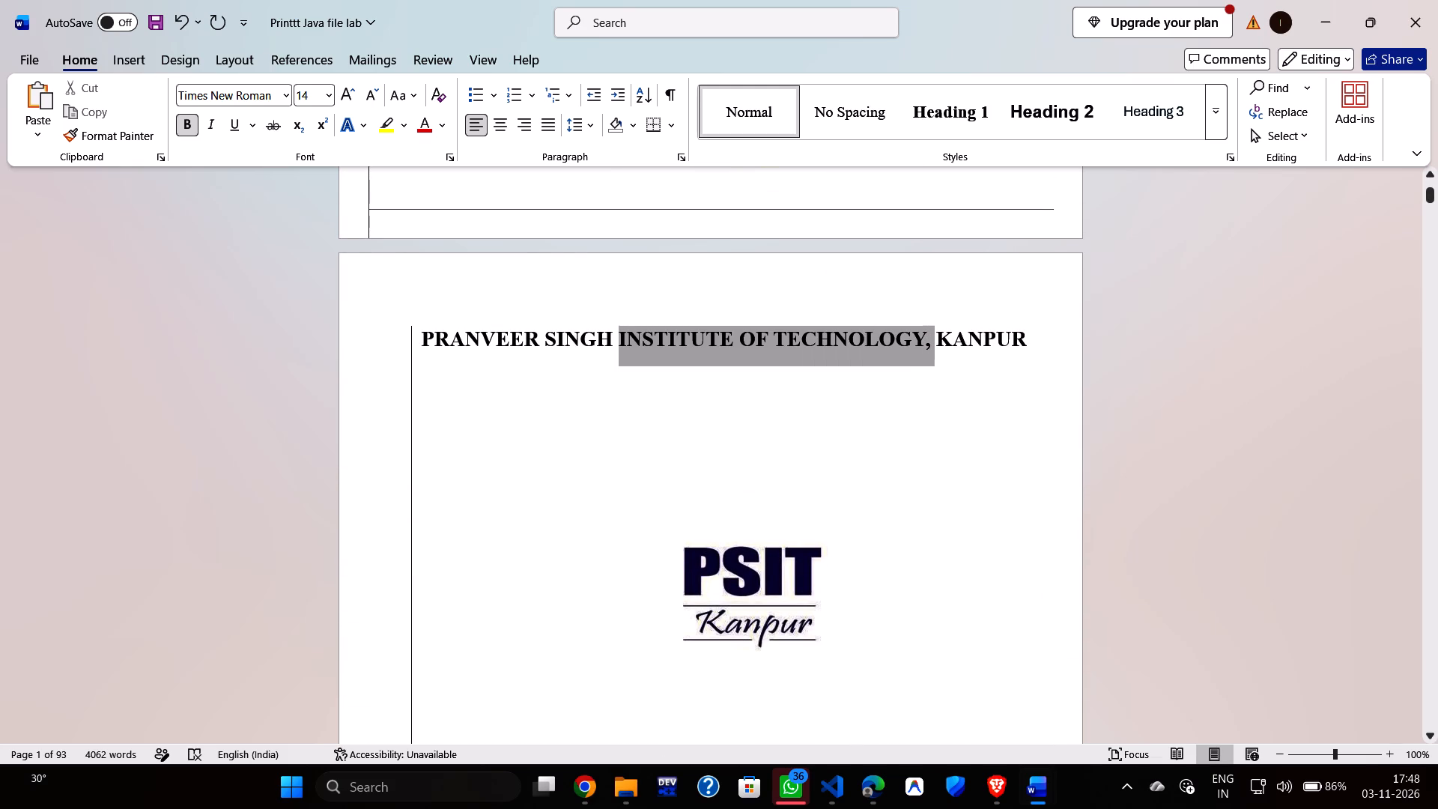
pyautogui.moveTo(947, 336); pyautogui.dragTo(953, 336)
pyautogui.rightClick(953, 336)
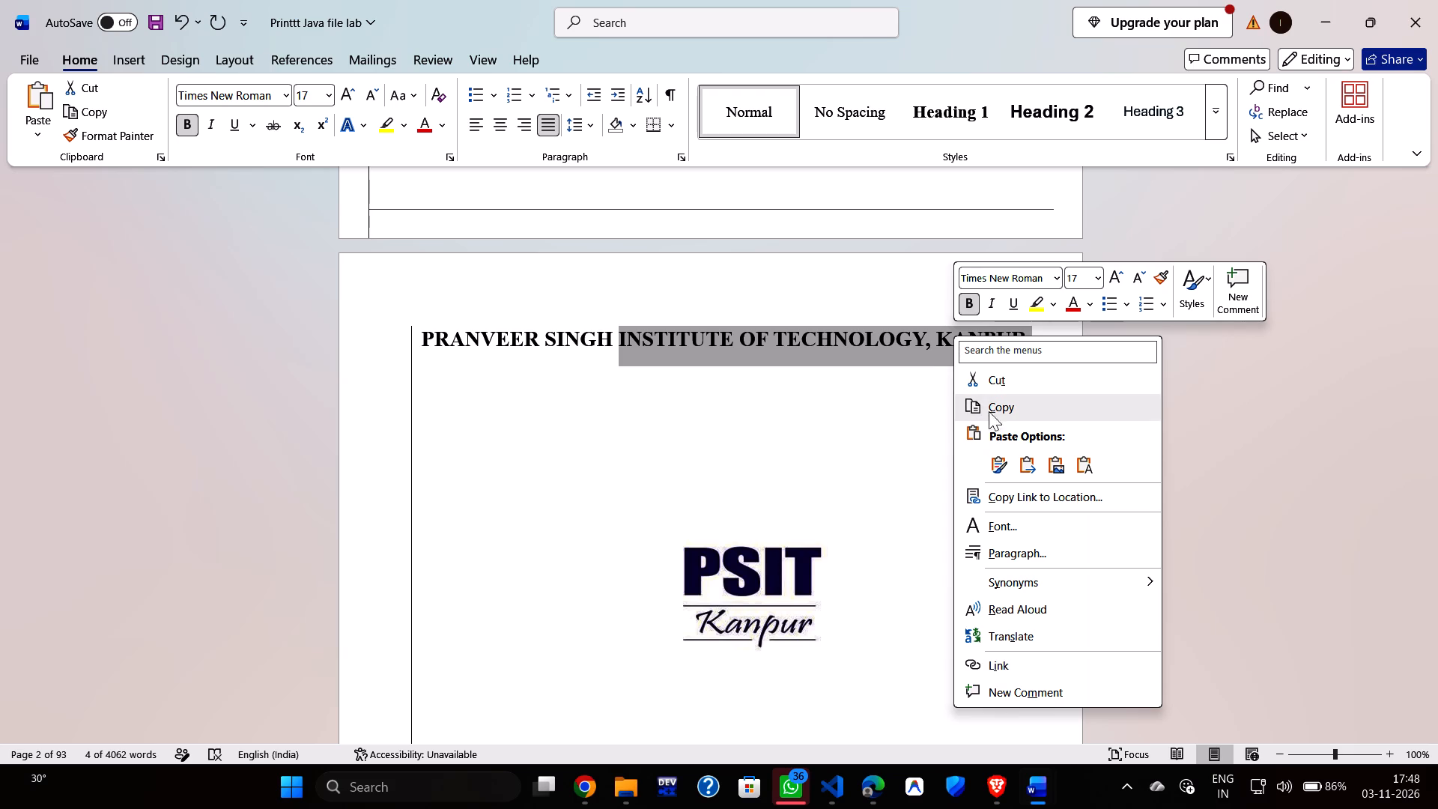
pyautogui.click(988, 406)
pyautogui.scroll(-5, 824, 460)
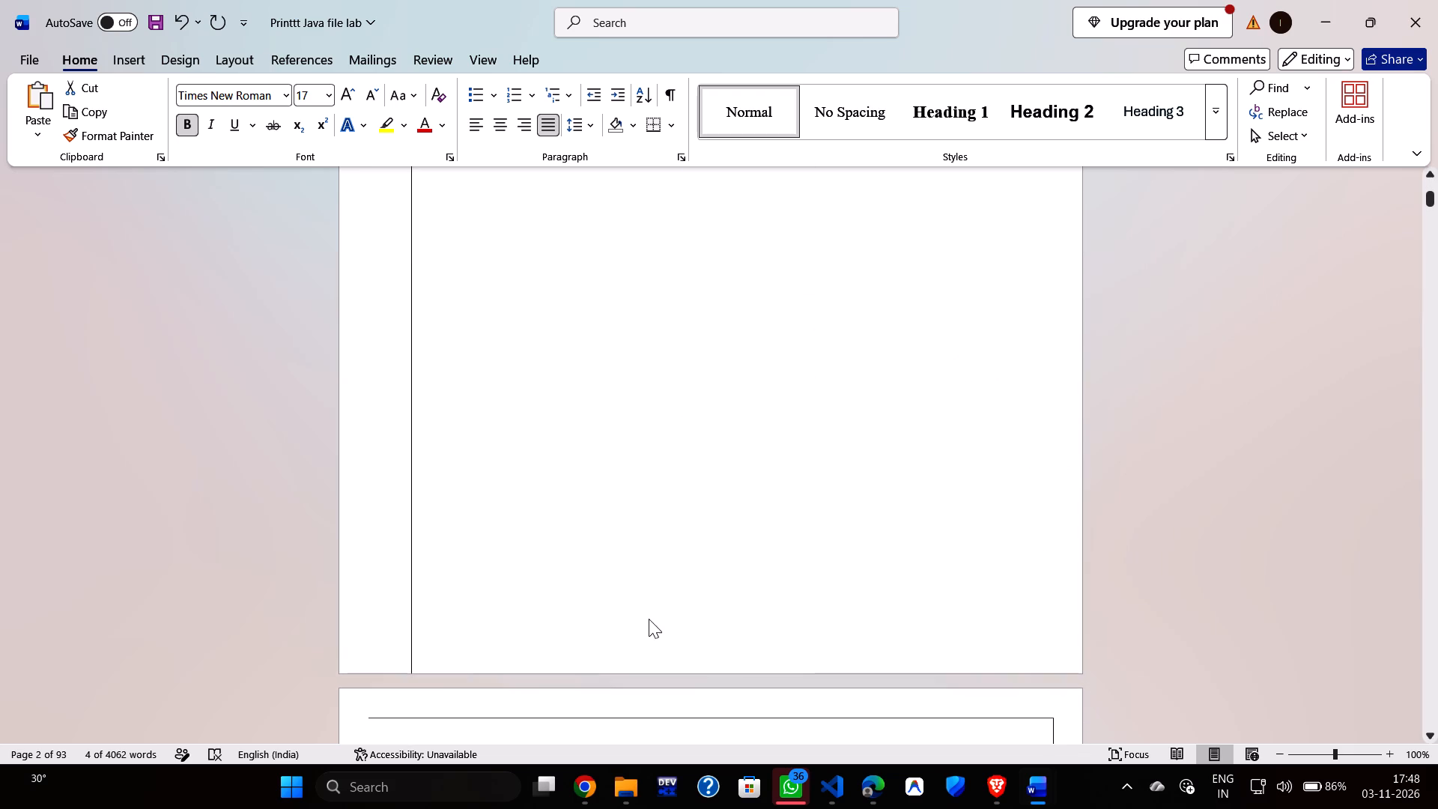
pyautogui.scroll(-1, 649, 619)
pyautogui.click(533, 390)
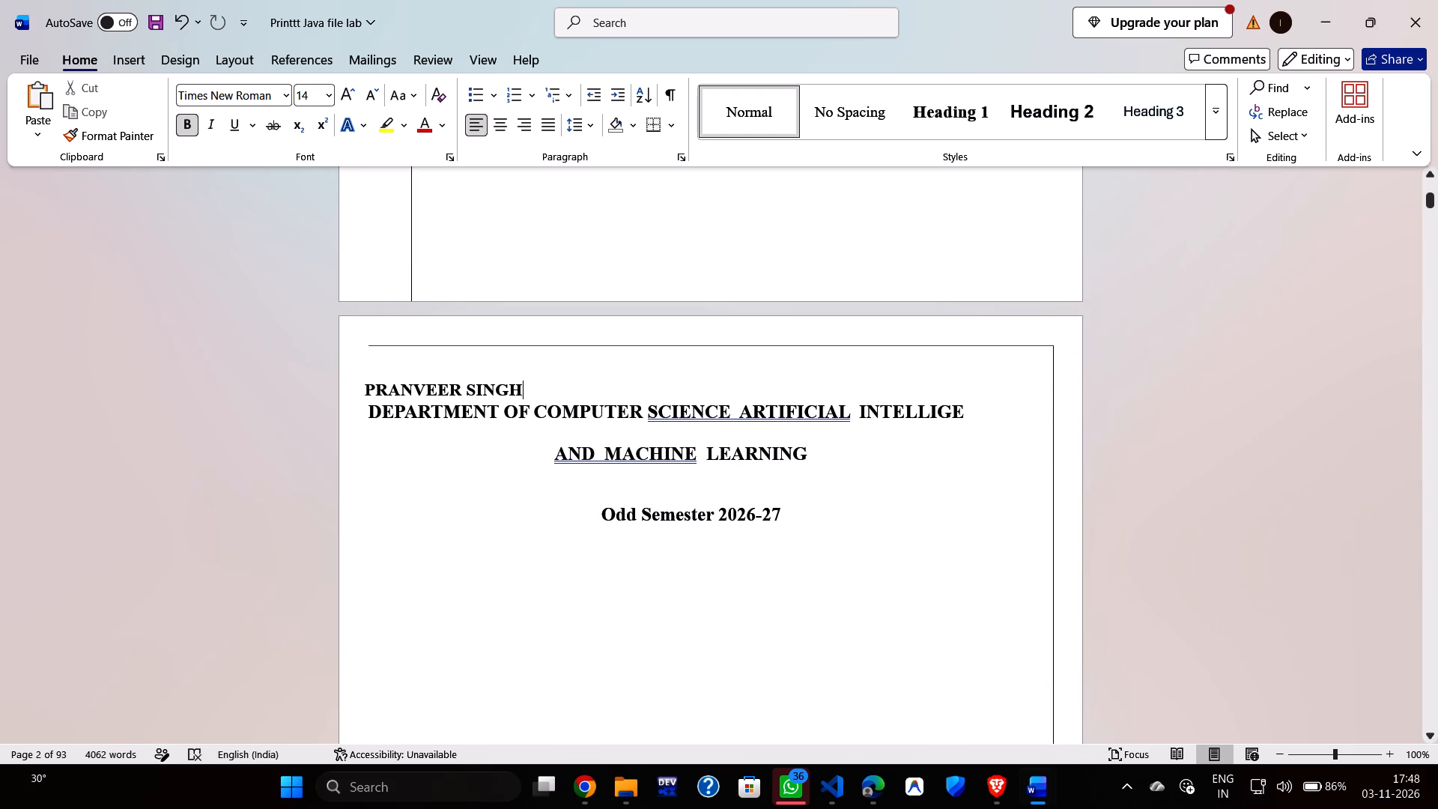
pyautogui.press('space')
pyautogui.press('space')
pyautogui.press('space')
pyautogui.press('space')
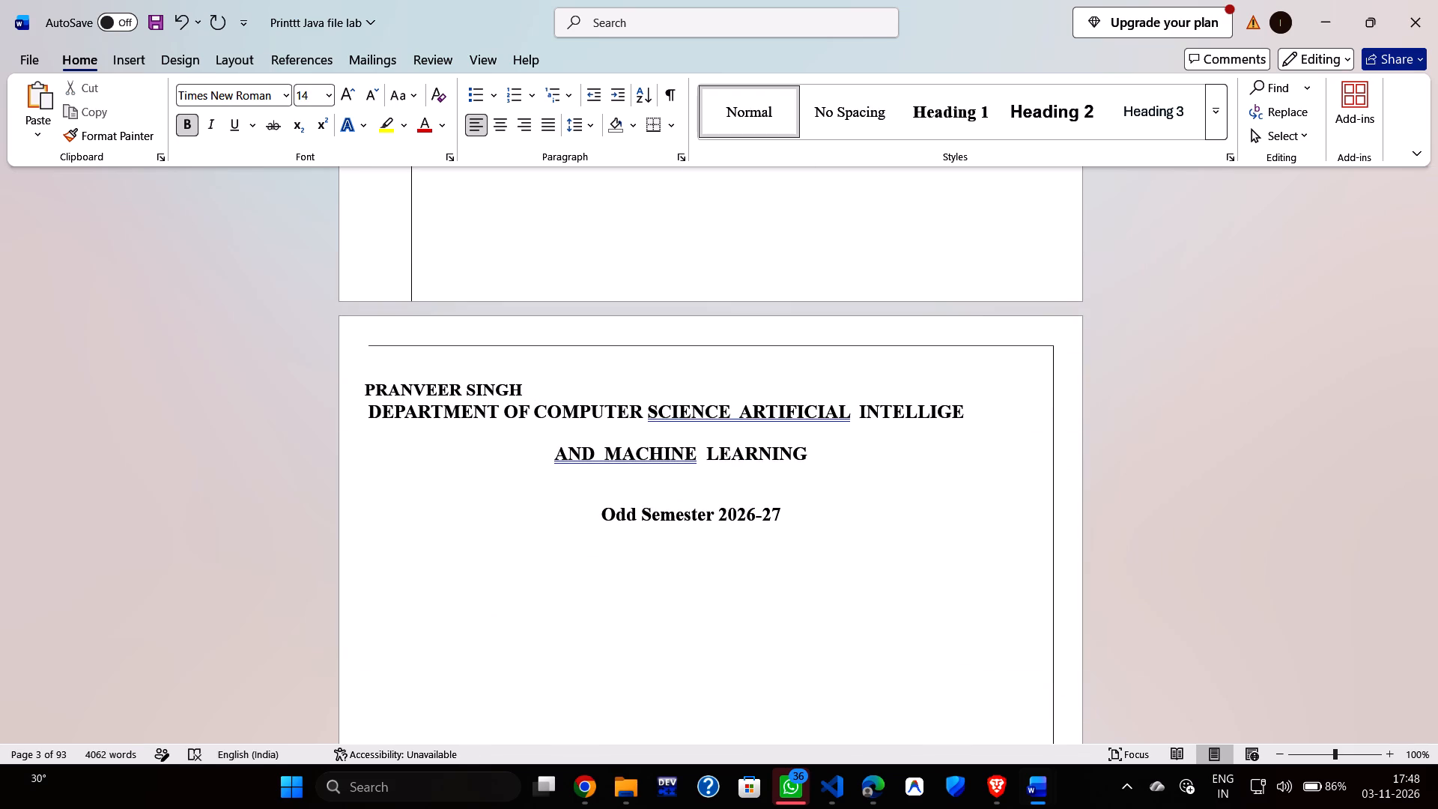
pyautogui.hotkey('ctrl', 'v')
pyautogui.click(539, 393)
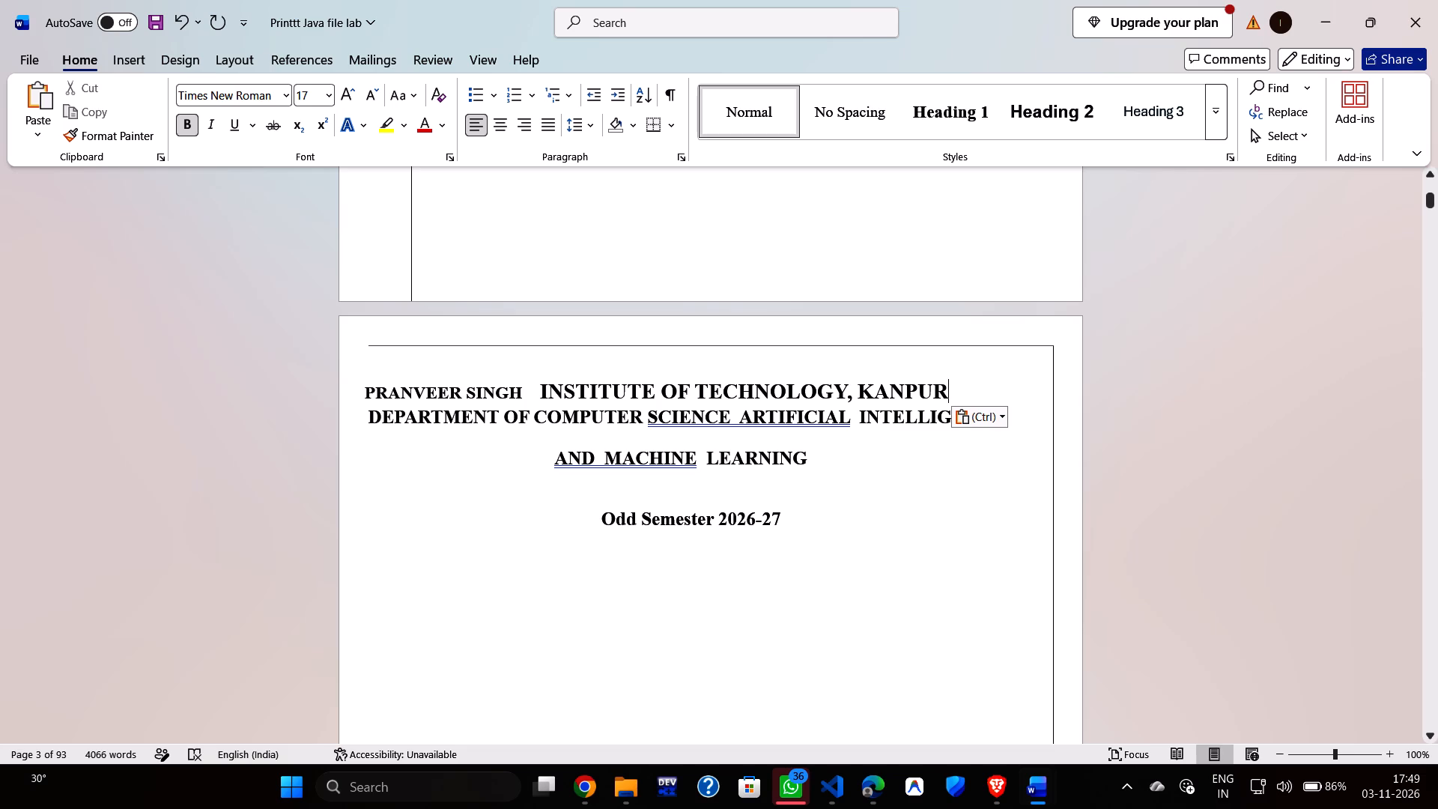
pyautogui.press('BackSpace')
pyautogui.press('BackSpace')
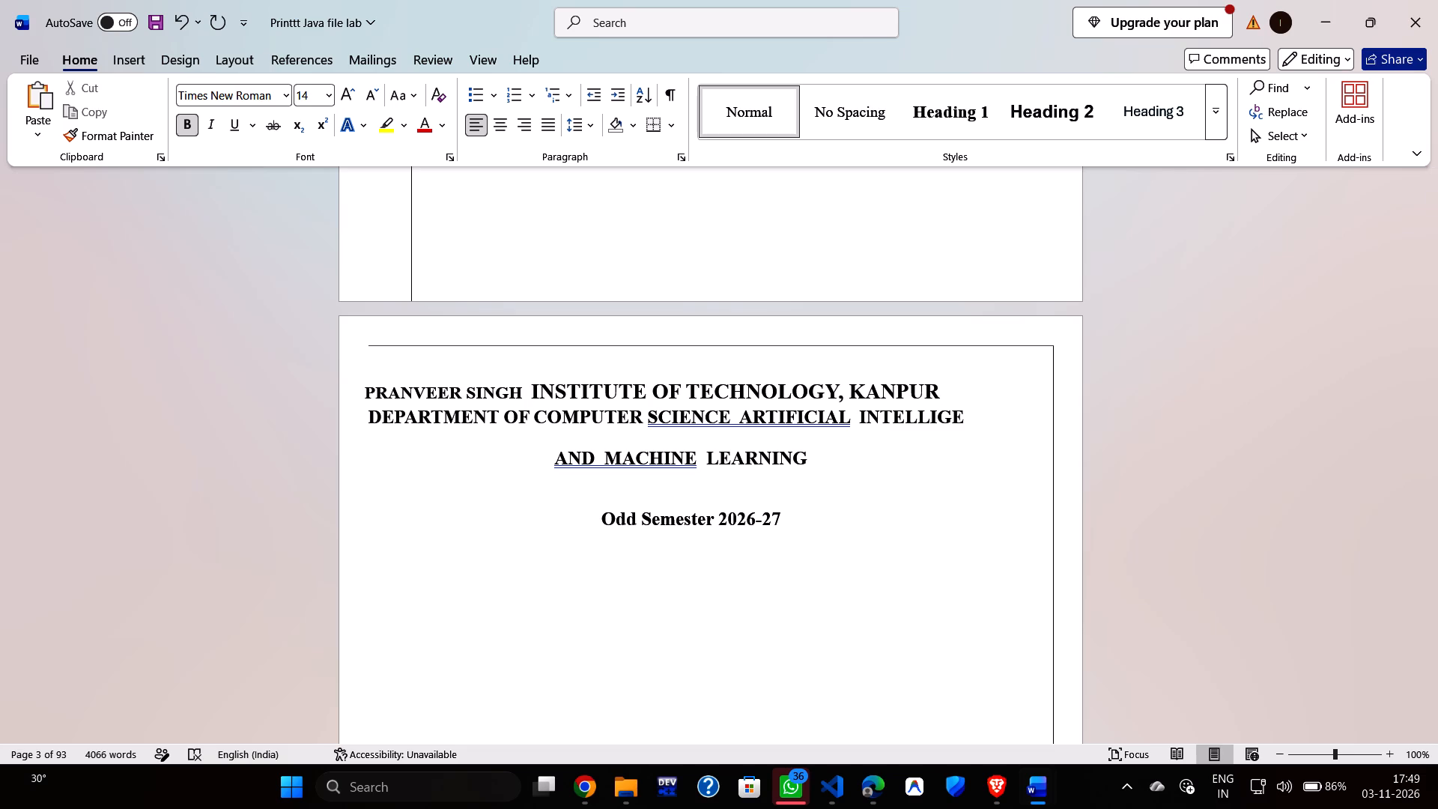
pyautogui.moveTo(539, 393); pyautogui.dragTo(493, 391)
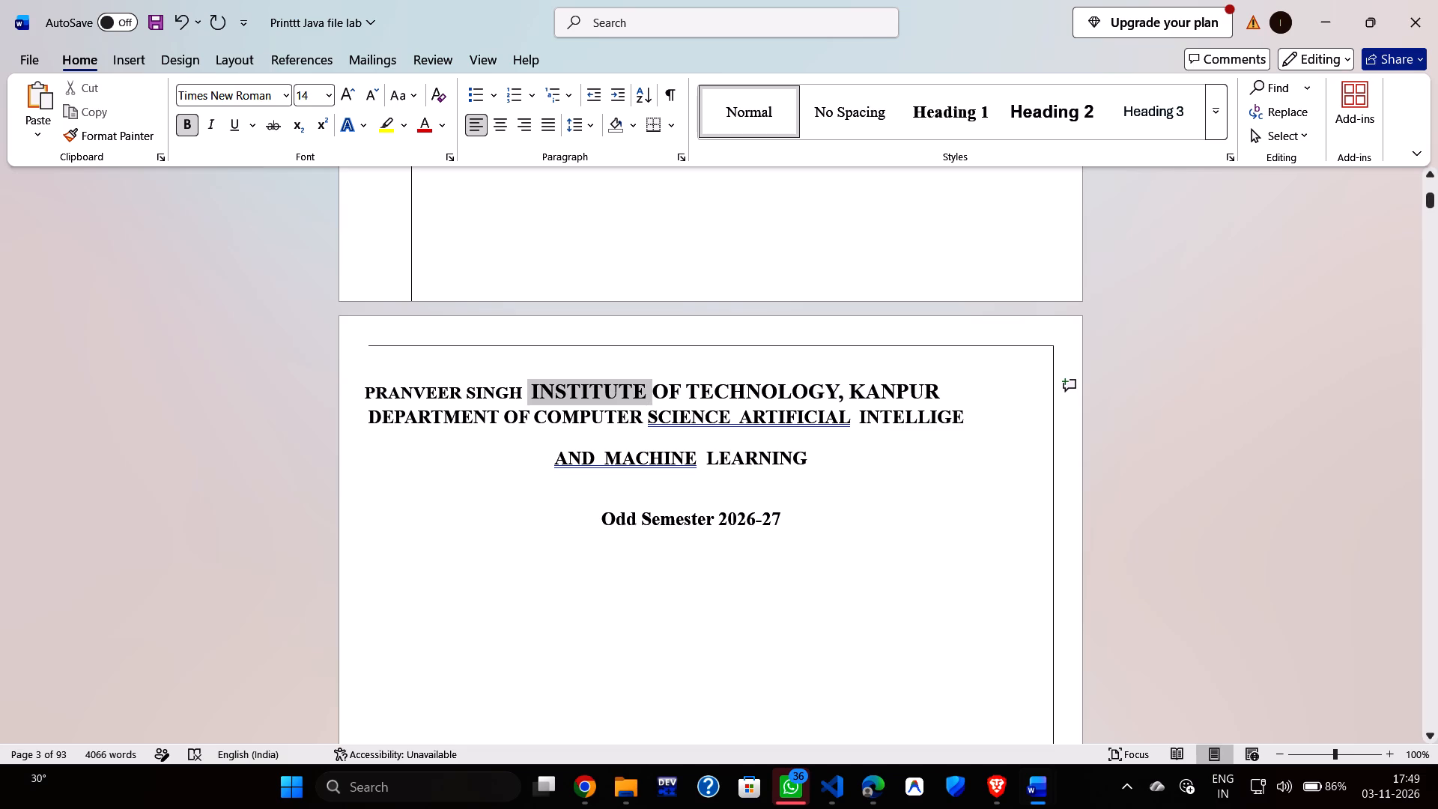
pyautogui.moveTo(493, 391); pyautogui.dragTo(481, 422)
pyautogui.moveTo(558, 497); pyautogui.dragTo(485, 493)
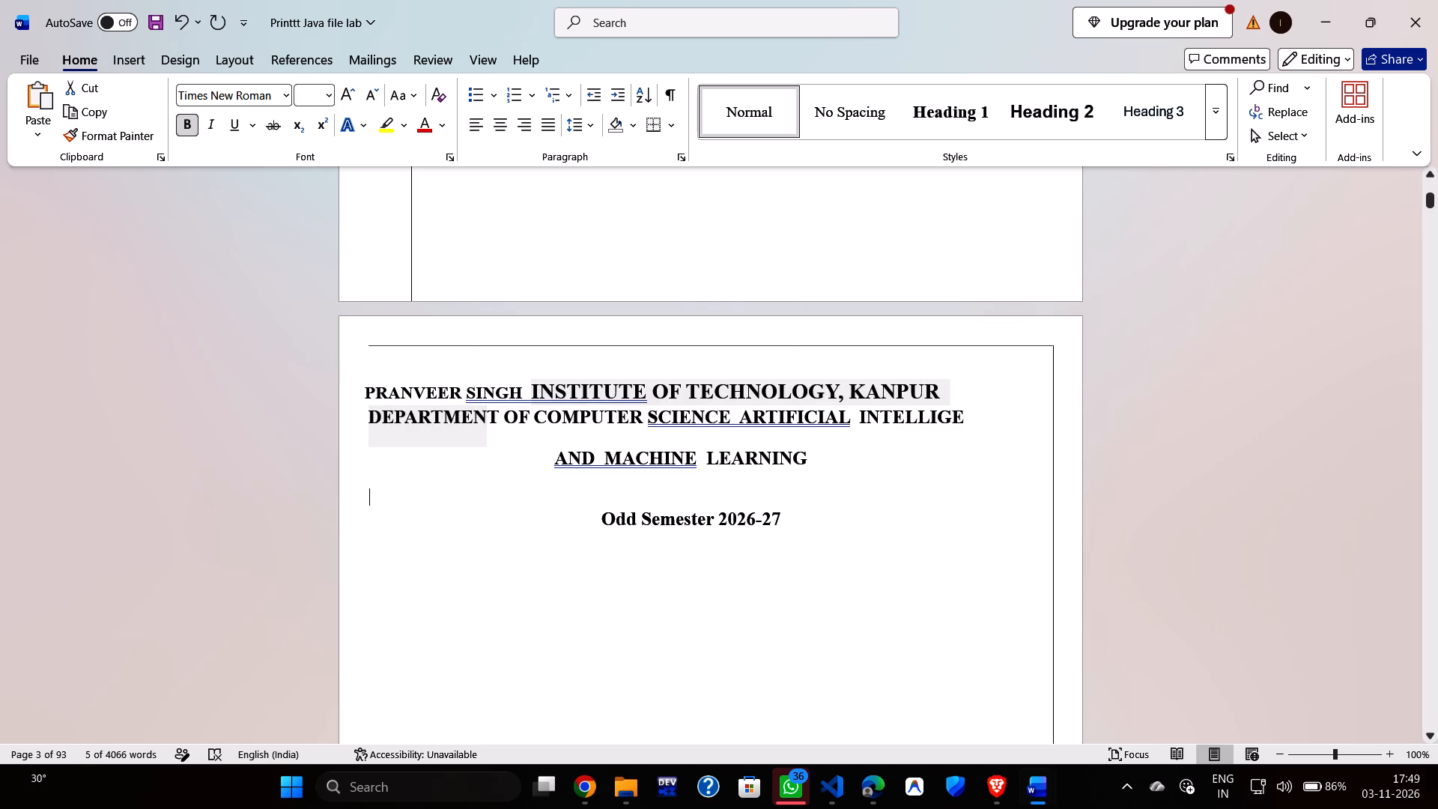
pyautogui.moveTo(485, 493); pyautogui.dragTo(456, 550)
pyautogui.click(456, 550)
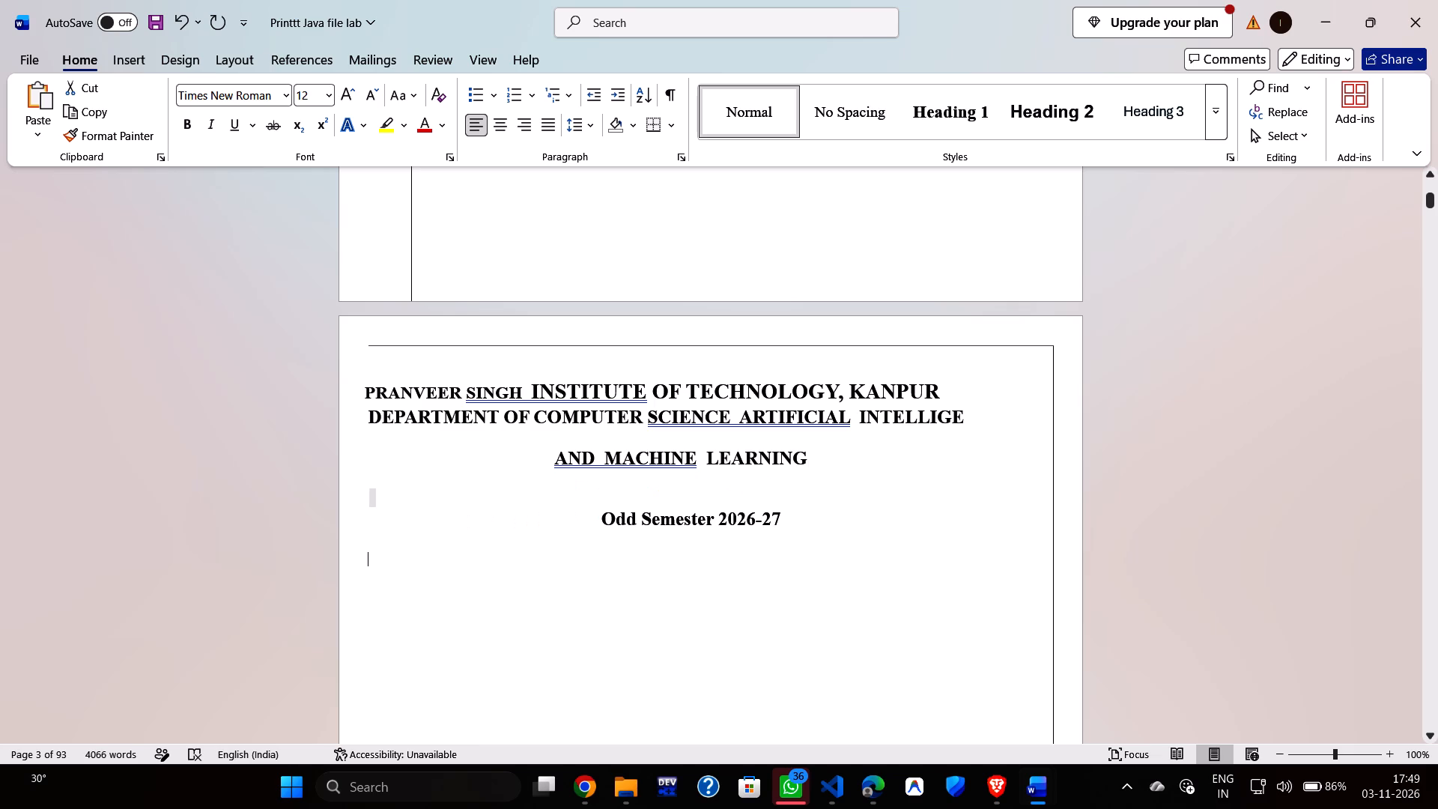
pyautogui.moveTo(363, 390); pyautogui.dragTo(510, 390)
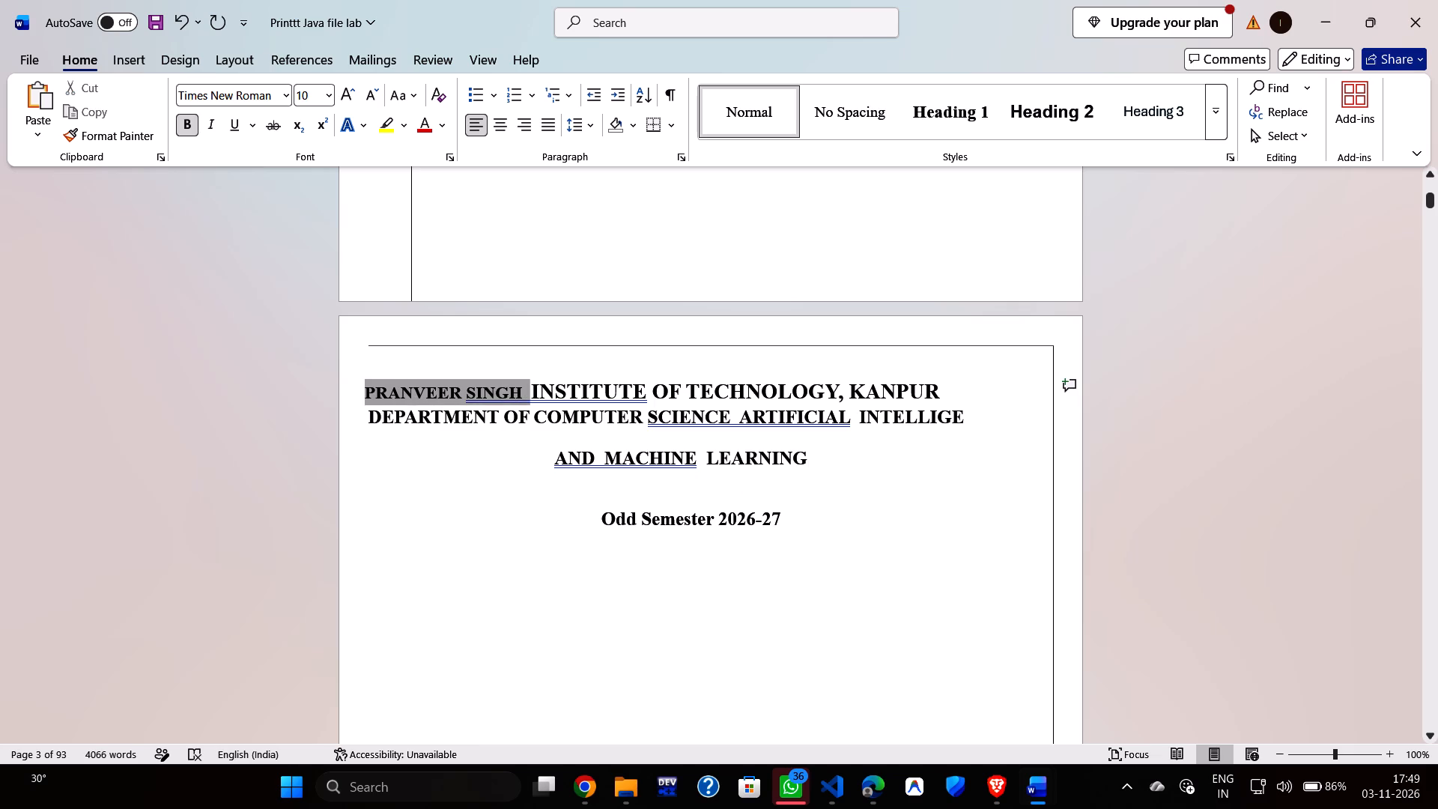
pyautogui.moveTo(510, 390); pyautogui.dragTo(513, 390)
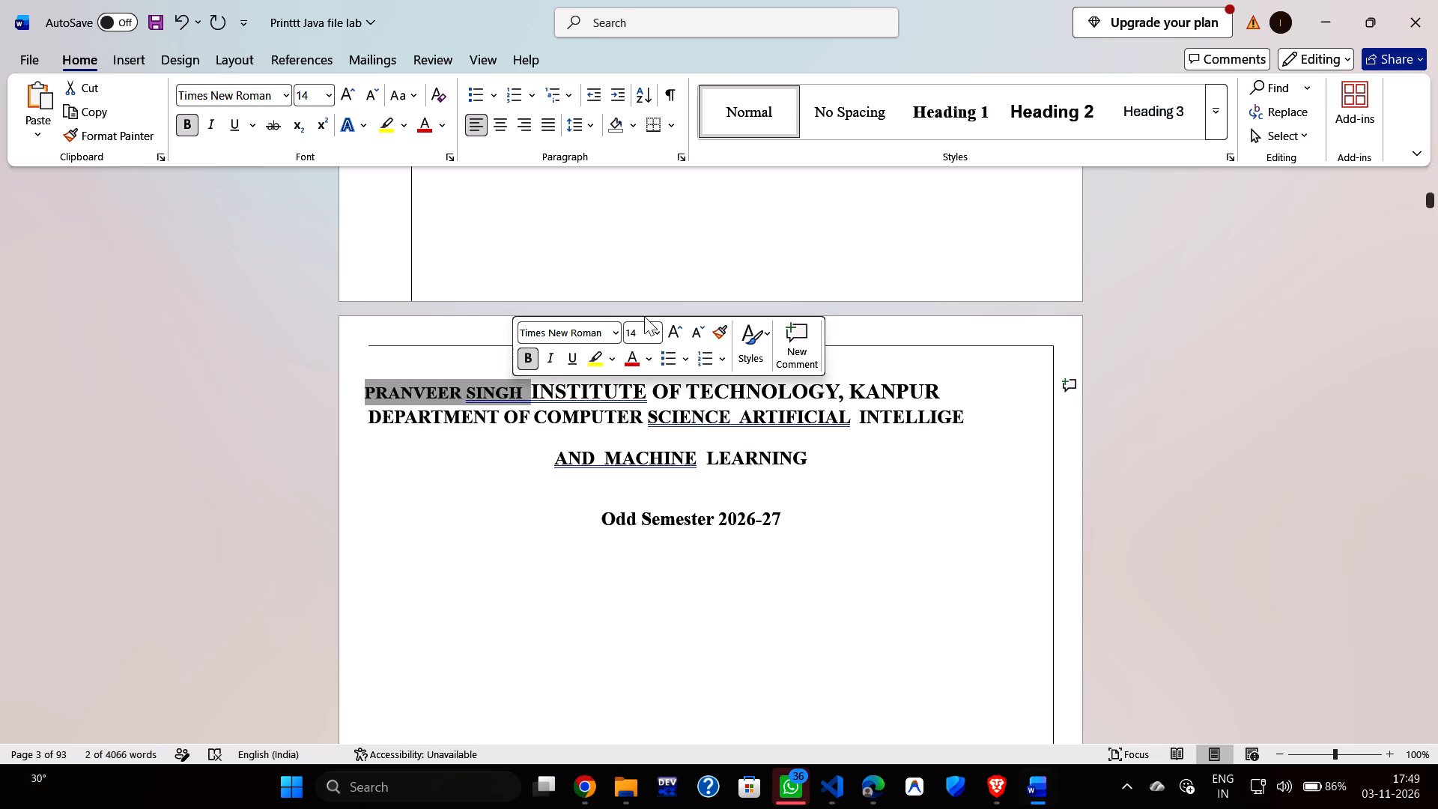
pyautogui.click(650, 329)
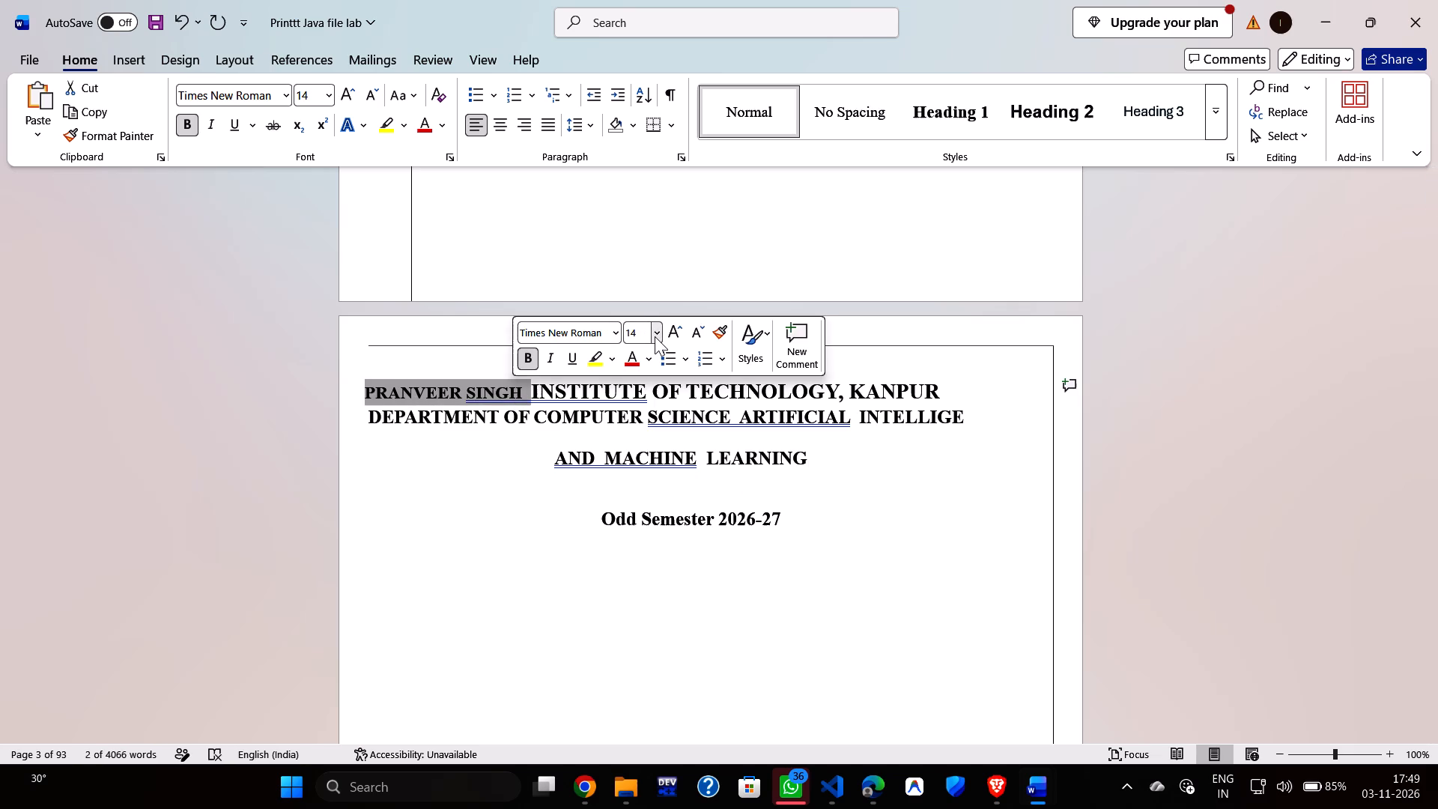
pyautogui.click(655, 336)
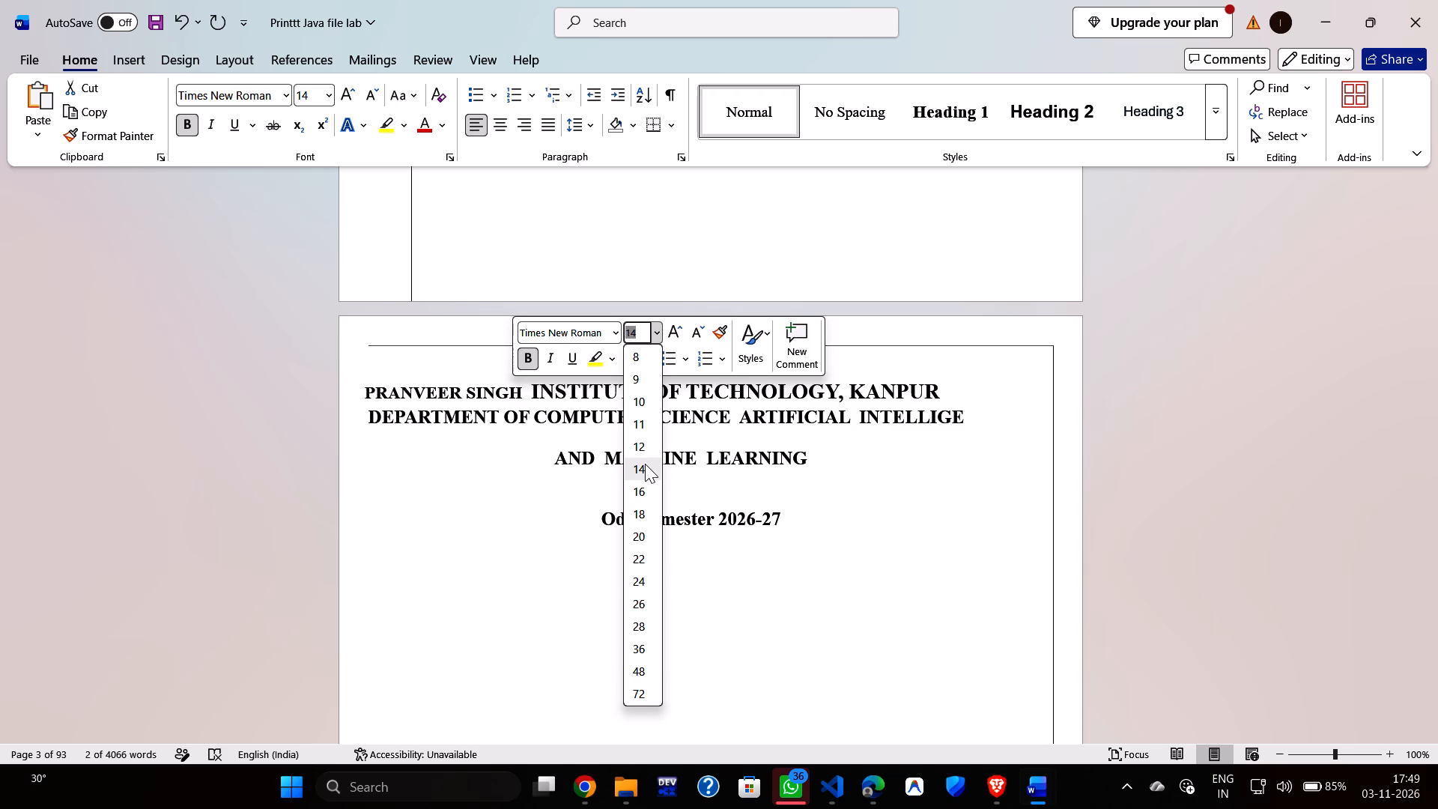
pyautogui.click(645, 506)
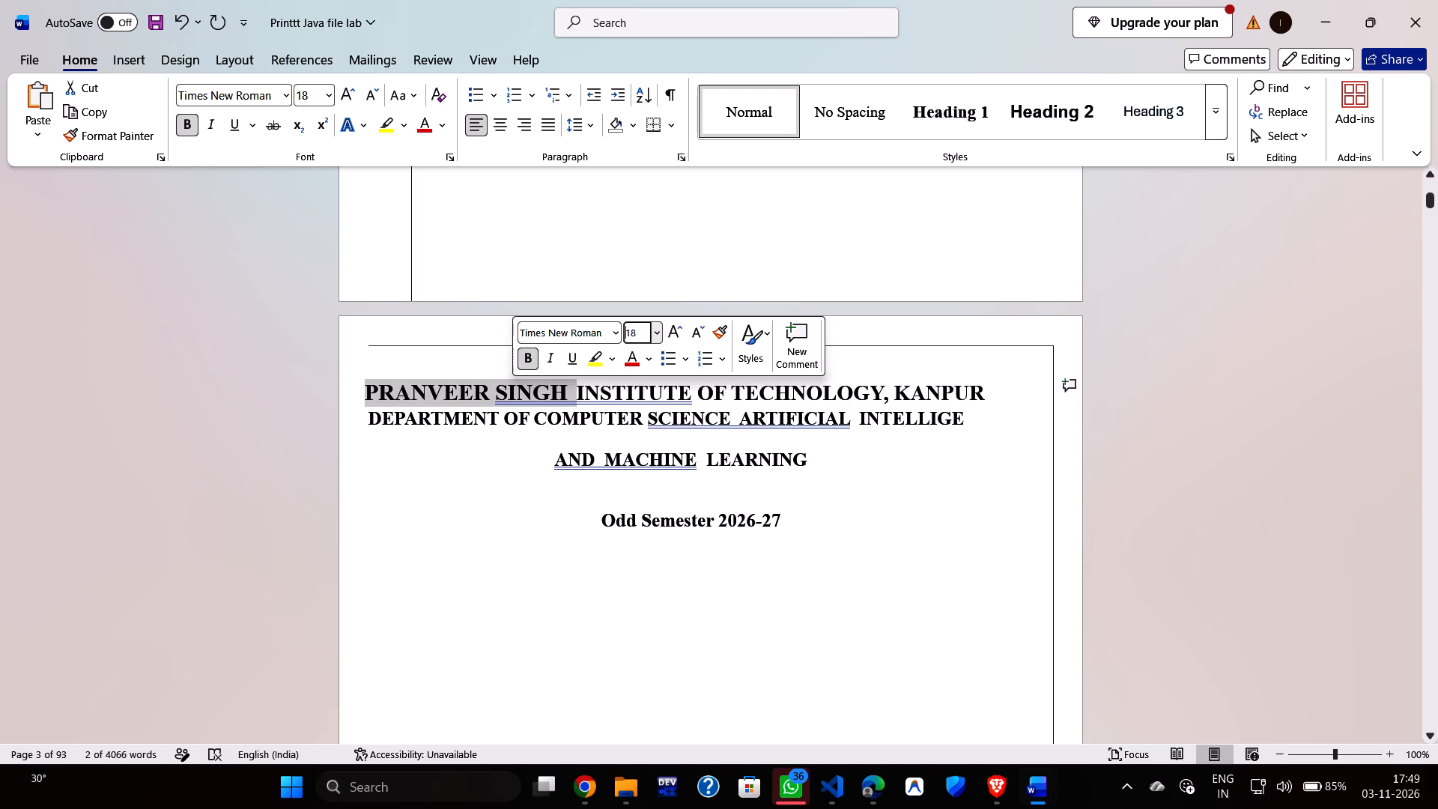
pyautogui.click(804, 526)
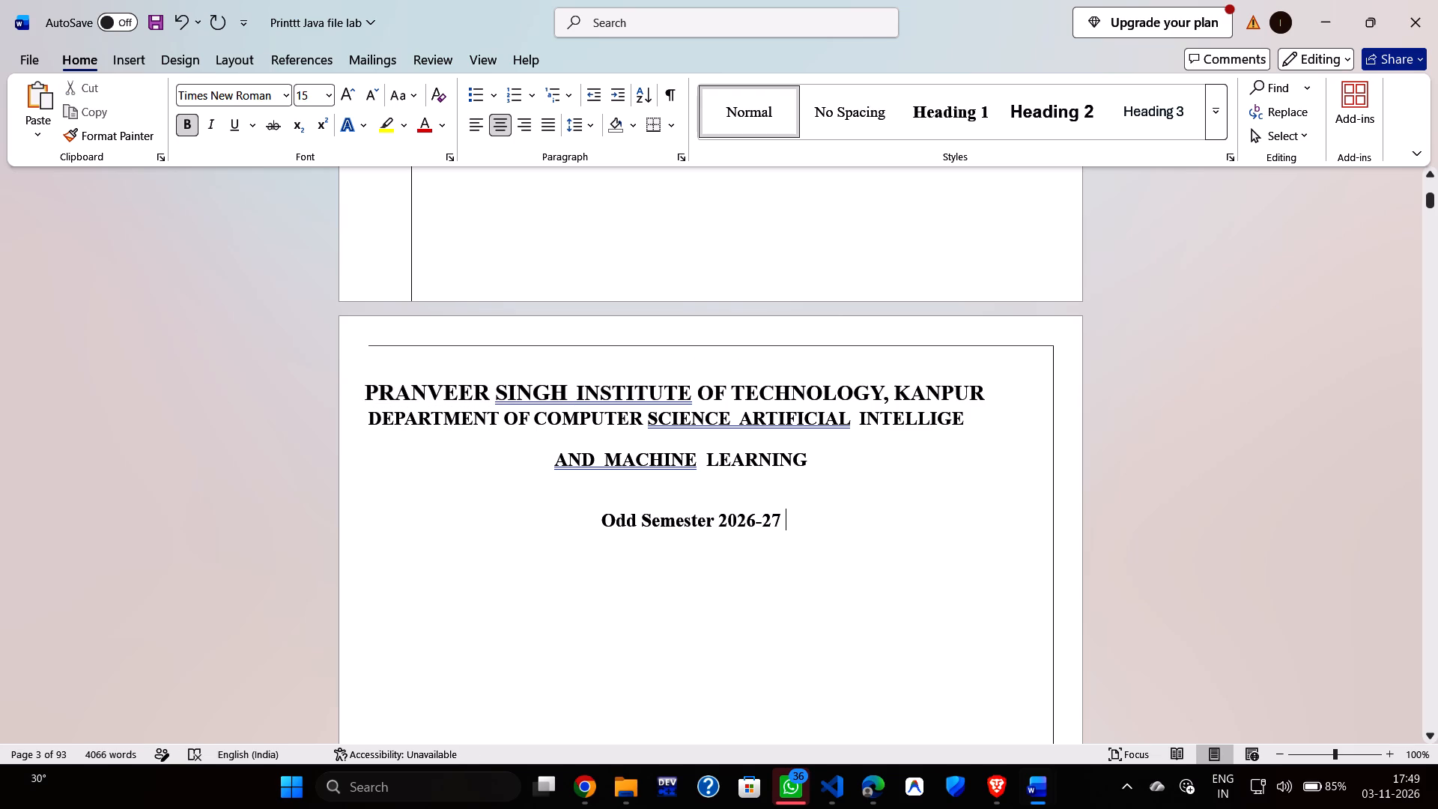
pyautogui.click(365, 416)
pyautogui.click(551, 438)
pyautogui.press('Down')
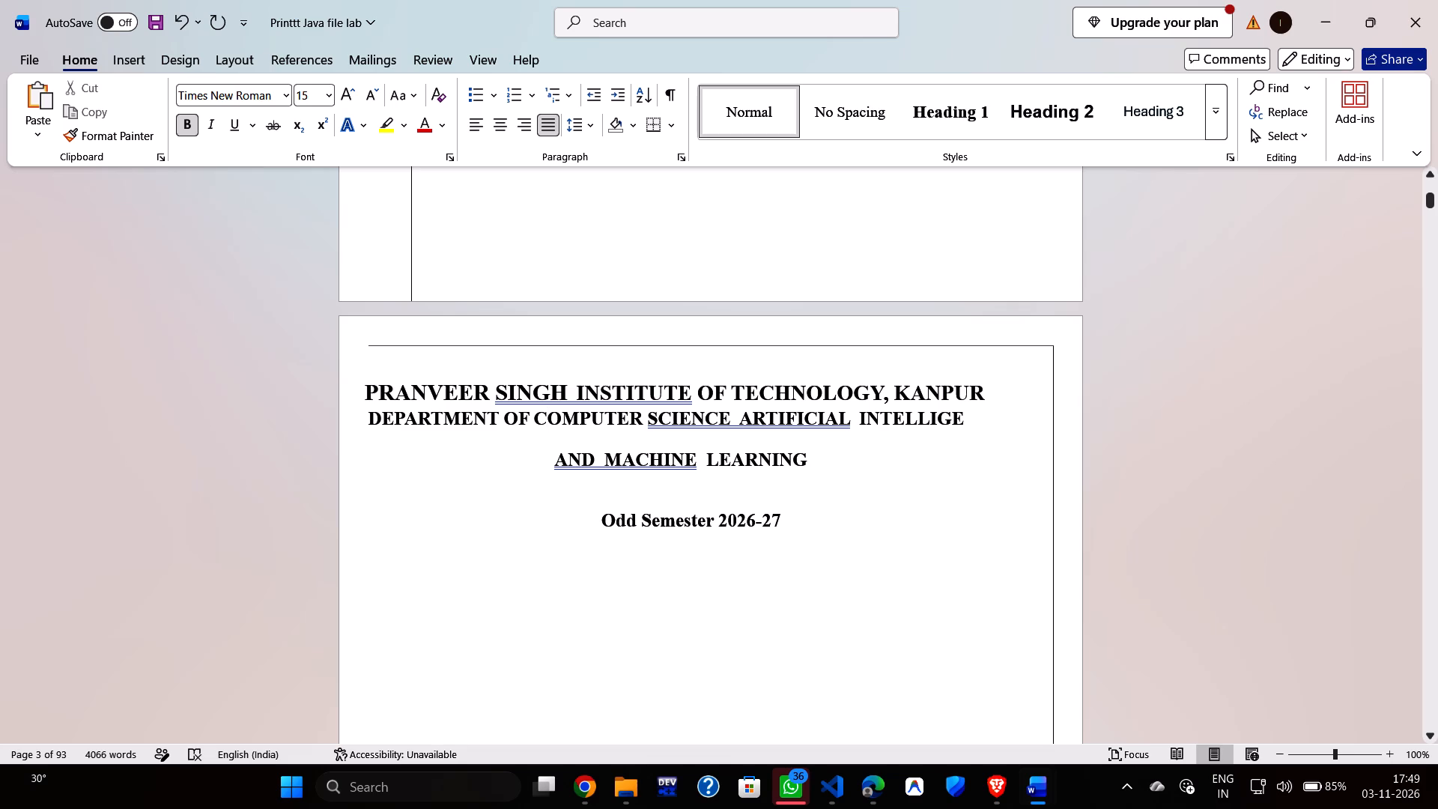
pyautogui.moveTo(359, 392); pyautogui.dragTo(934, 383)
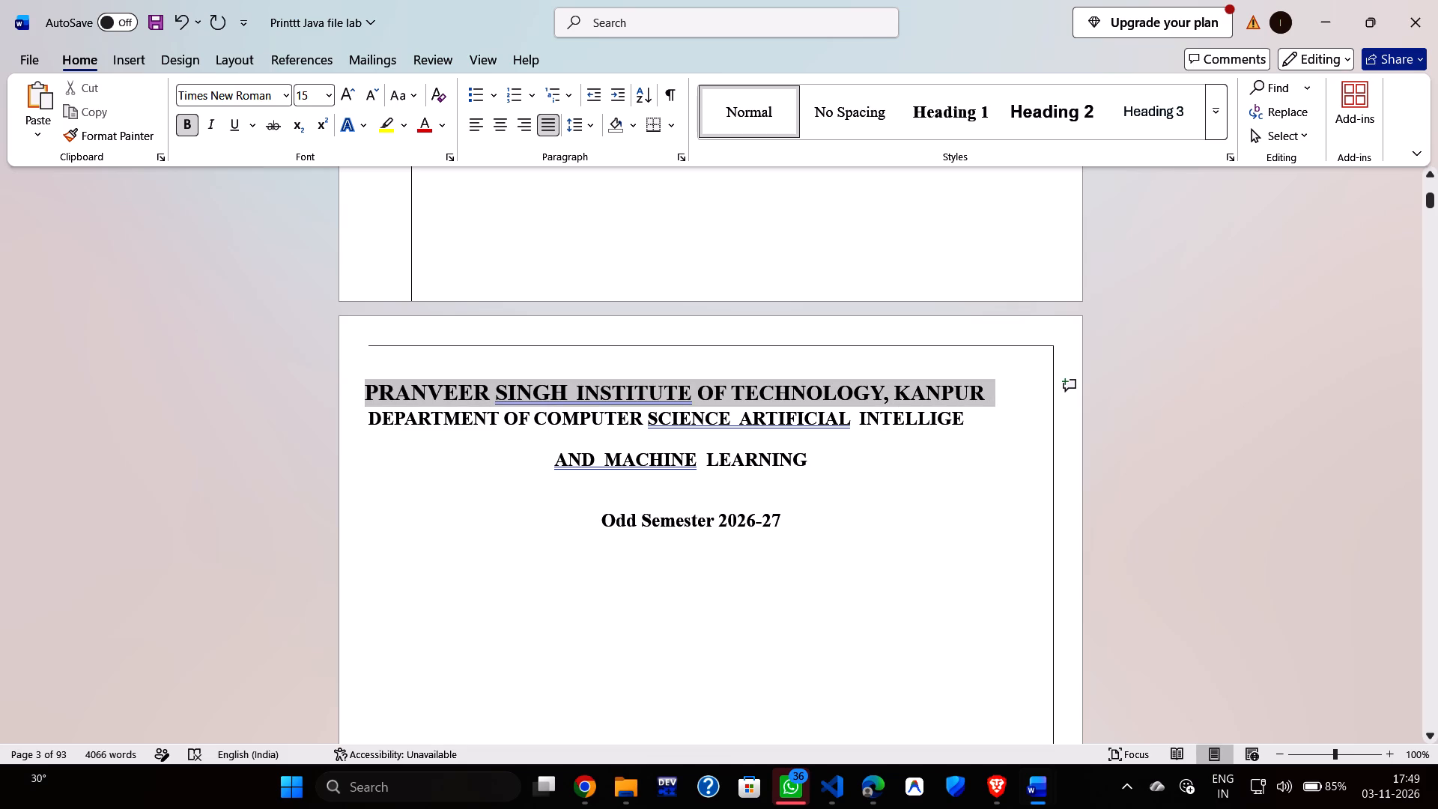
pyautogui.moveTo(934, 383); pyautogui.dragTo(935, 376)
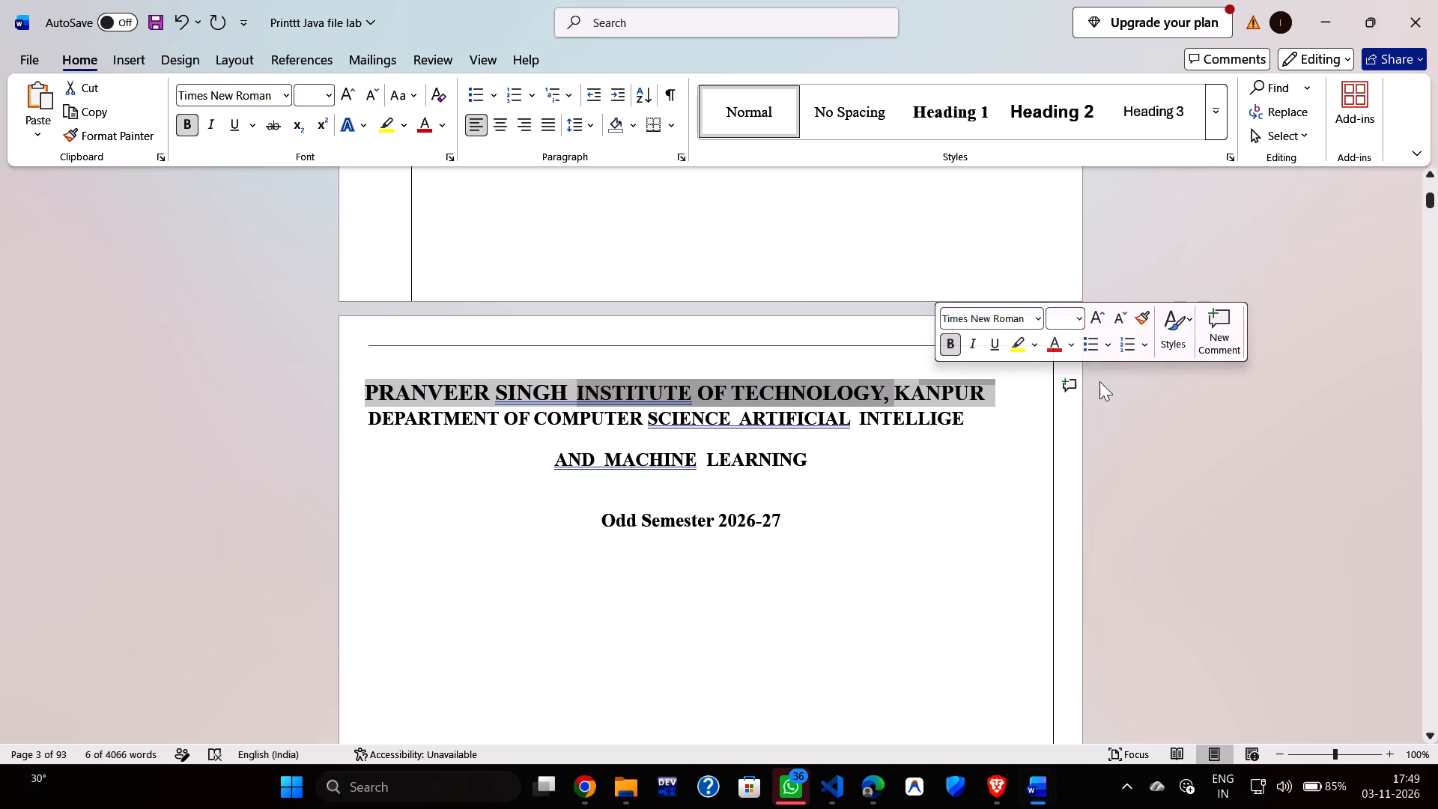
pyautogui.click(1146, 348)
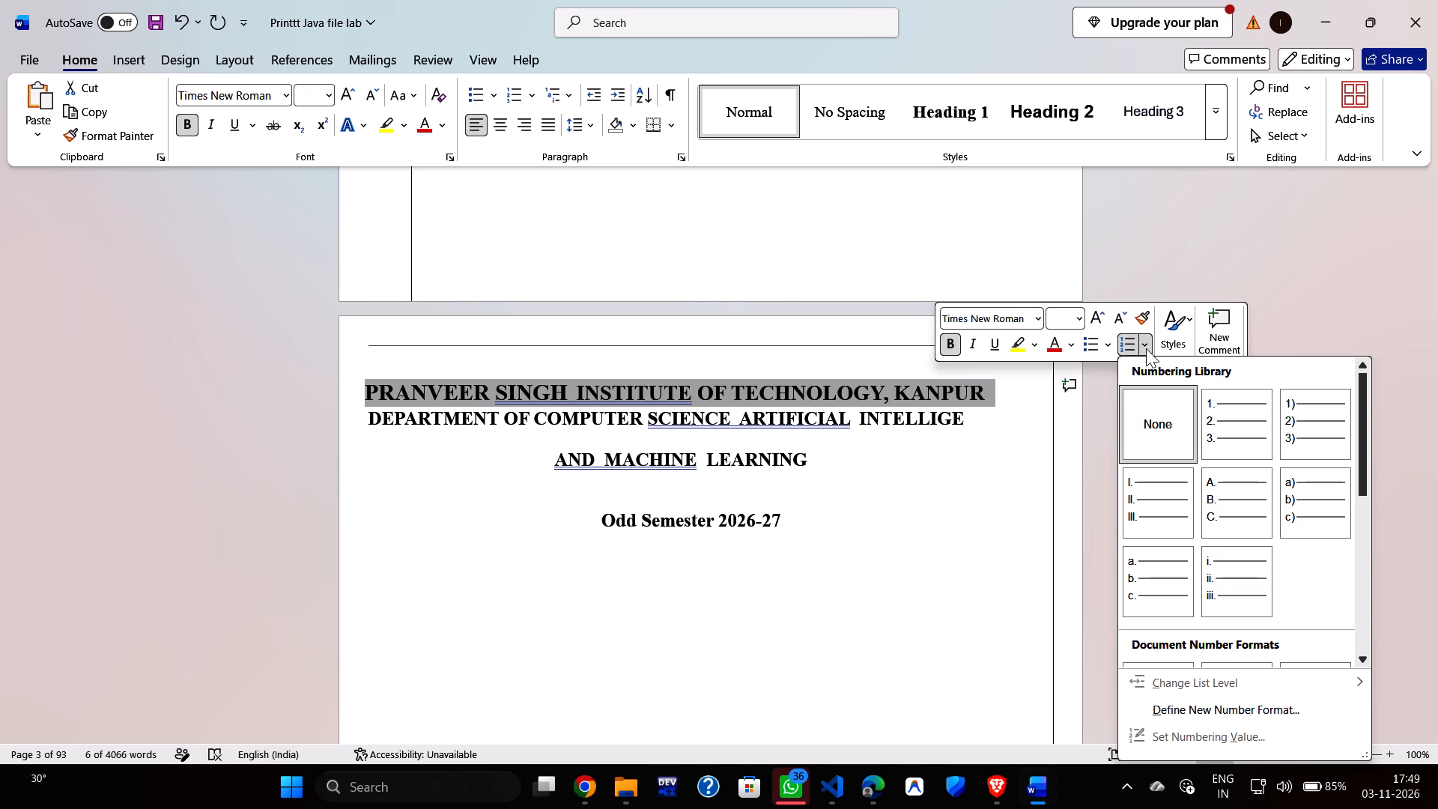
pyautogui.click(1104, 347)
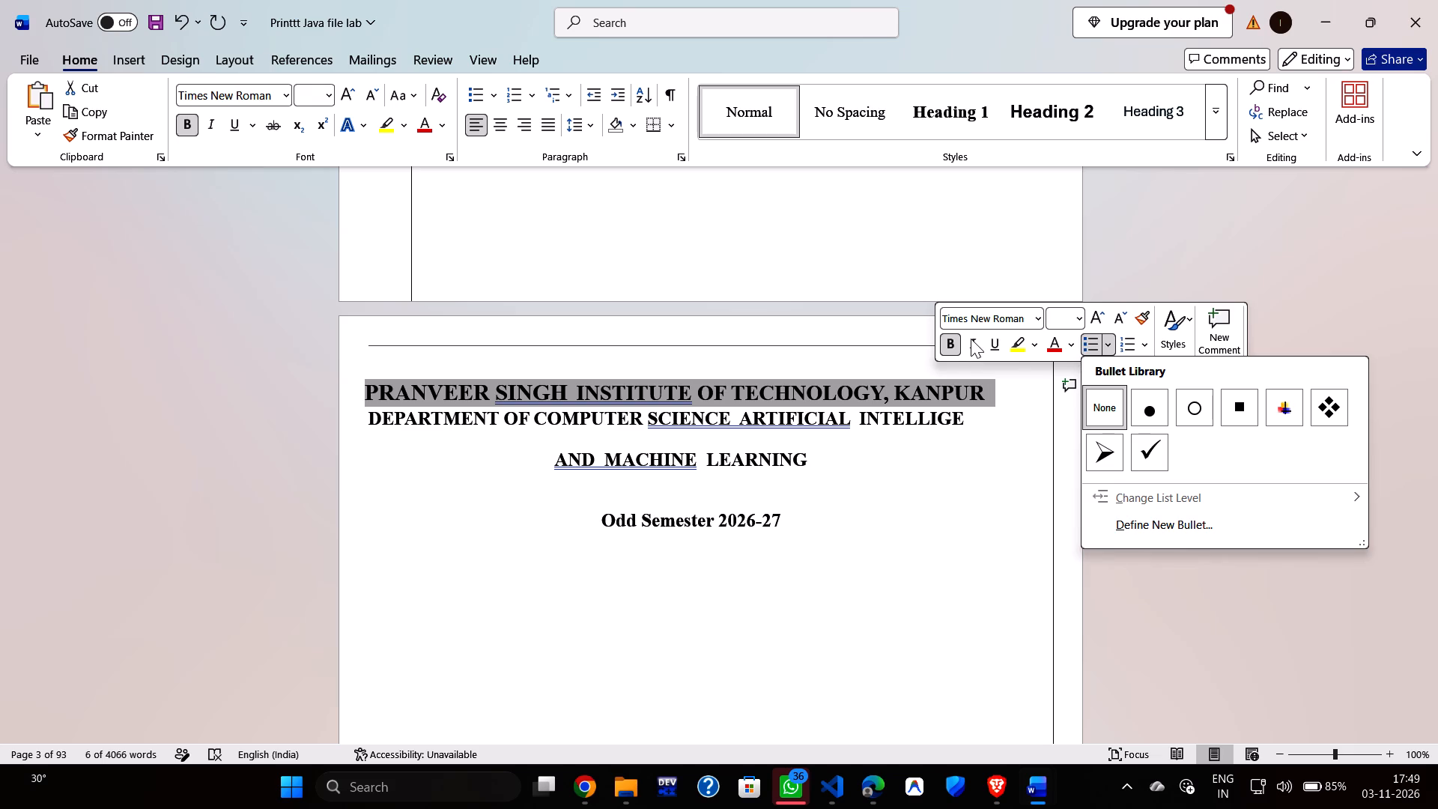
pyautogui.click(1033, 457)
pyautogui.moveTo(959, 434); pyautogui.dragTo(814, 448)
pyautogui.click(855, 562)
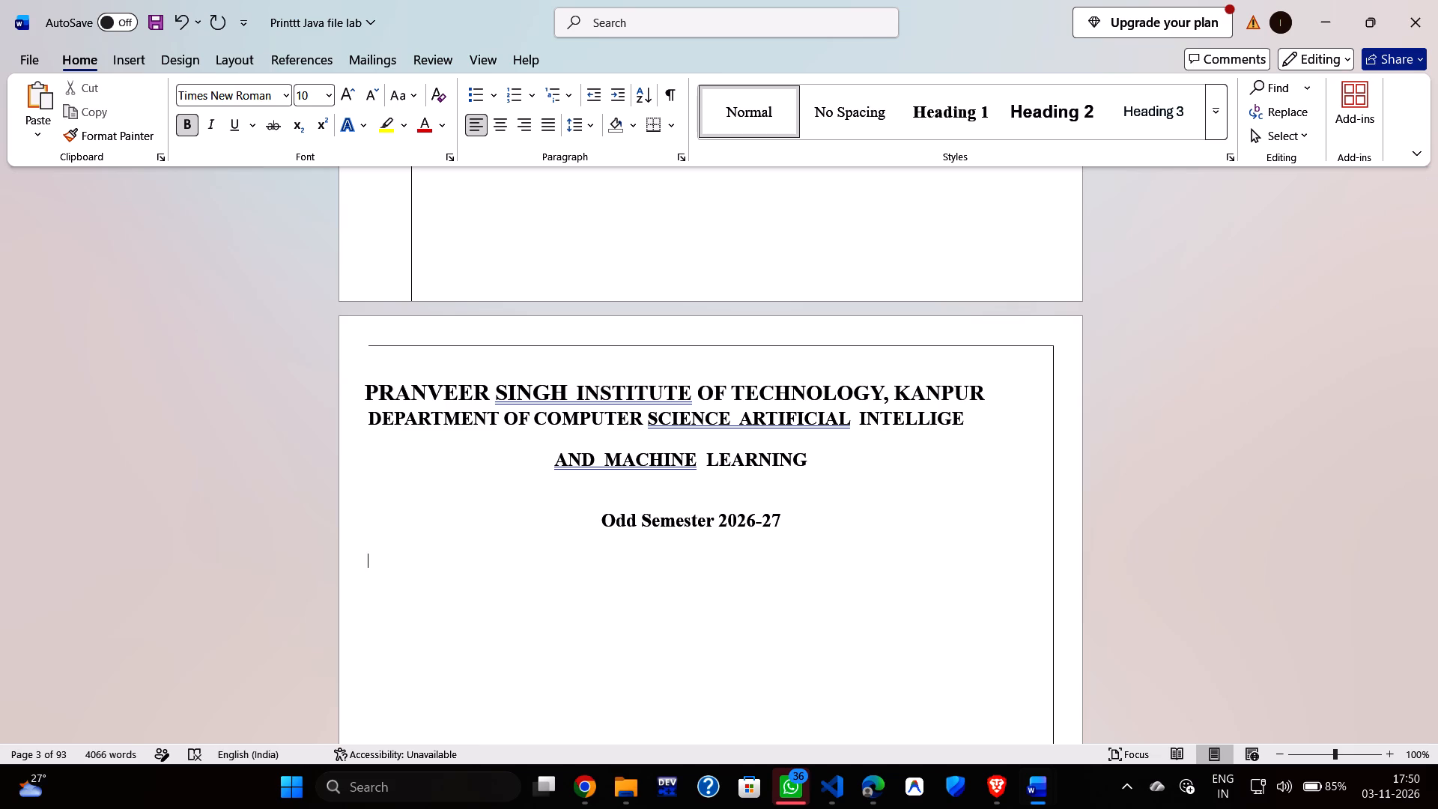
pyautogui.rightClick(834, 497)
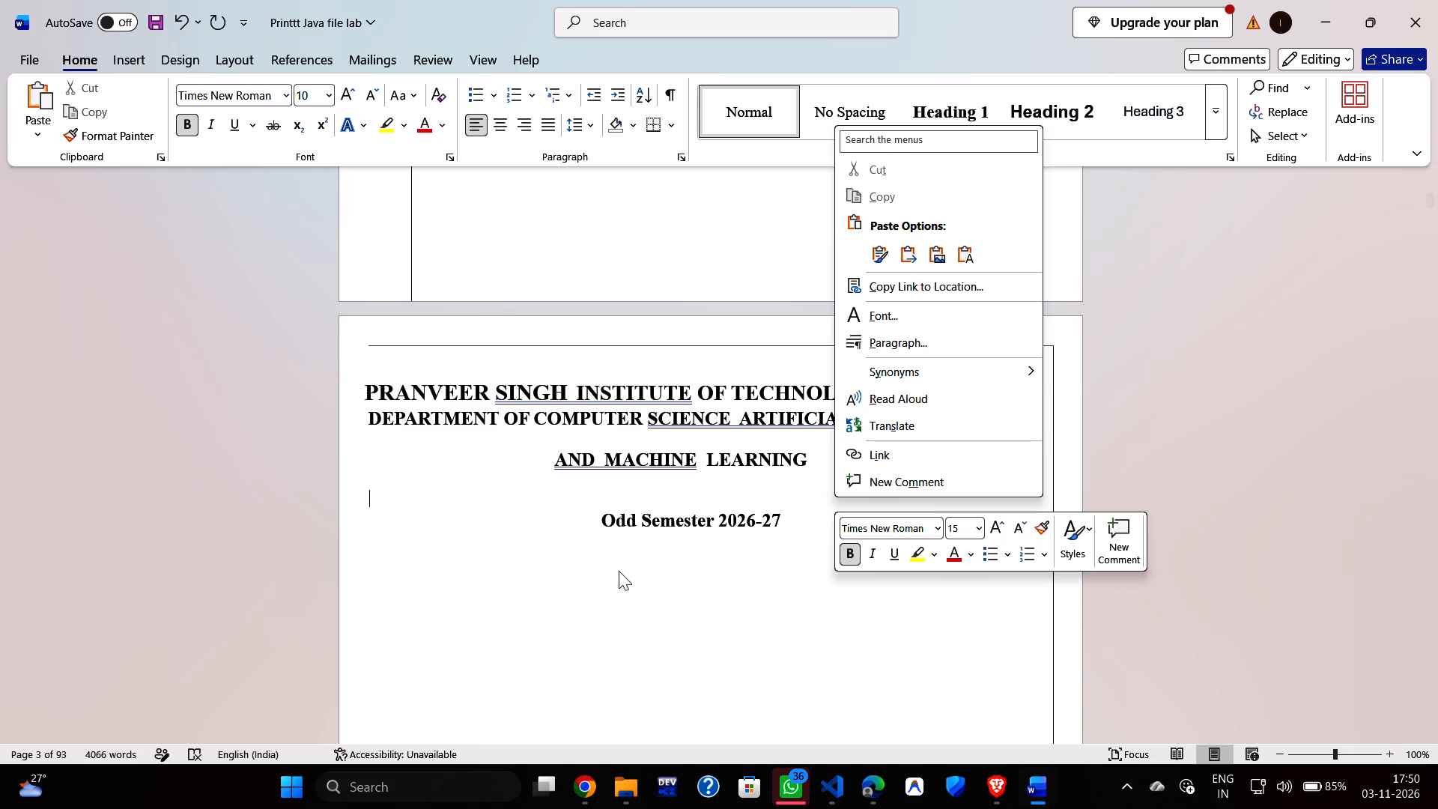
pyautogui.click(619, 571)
# Move the PSIT Kanpur logo on page two lower and slightly further left on the page.
pyautogui.scroll(2, 706, 354)
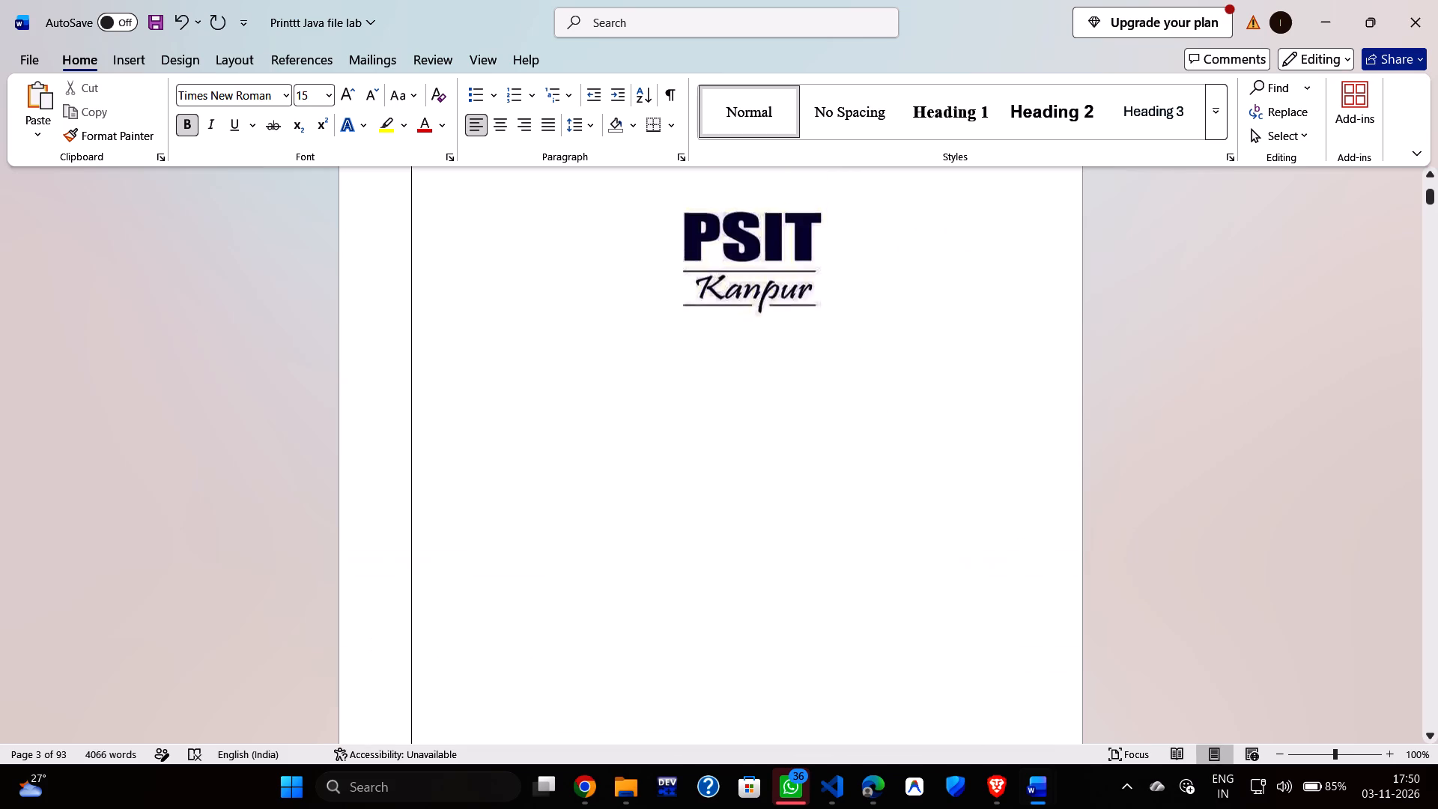
pyautogui.scroll(2, 706, 354)
pyautogui.moveTo(670, 446); pyautogui.dragTo(810, 530)
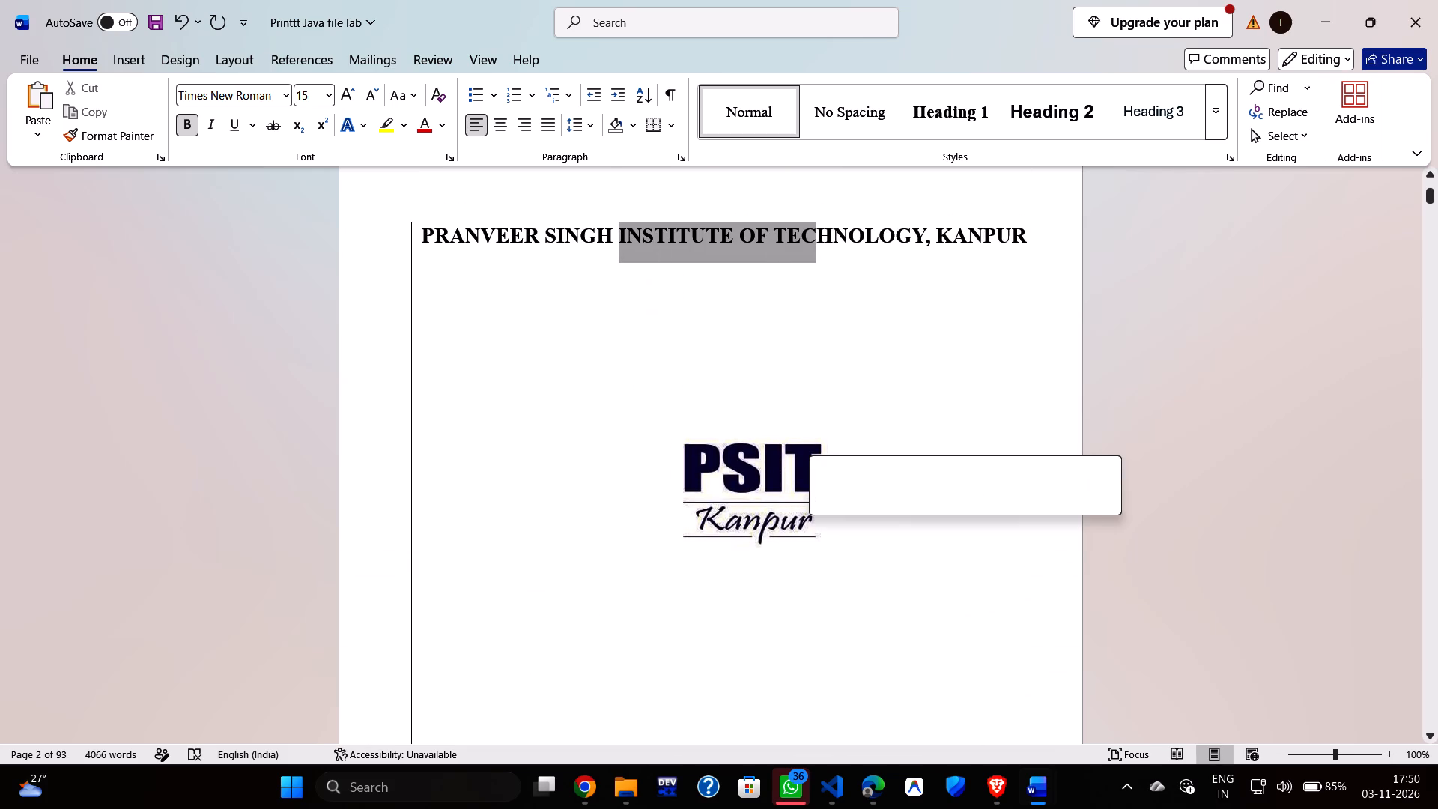
pyautogui.click(832, 532)
pyautogui.moveTo(832, 532); pyautogui.dragTo(694, 479)
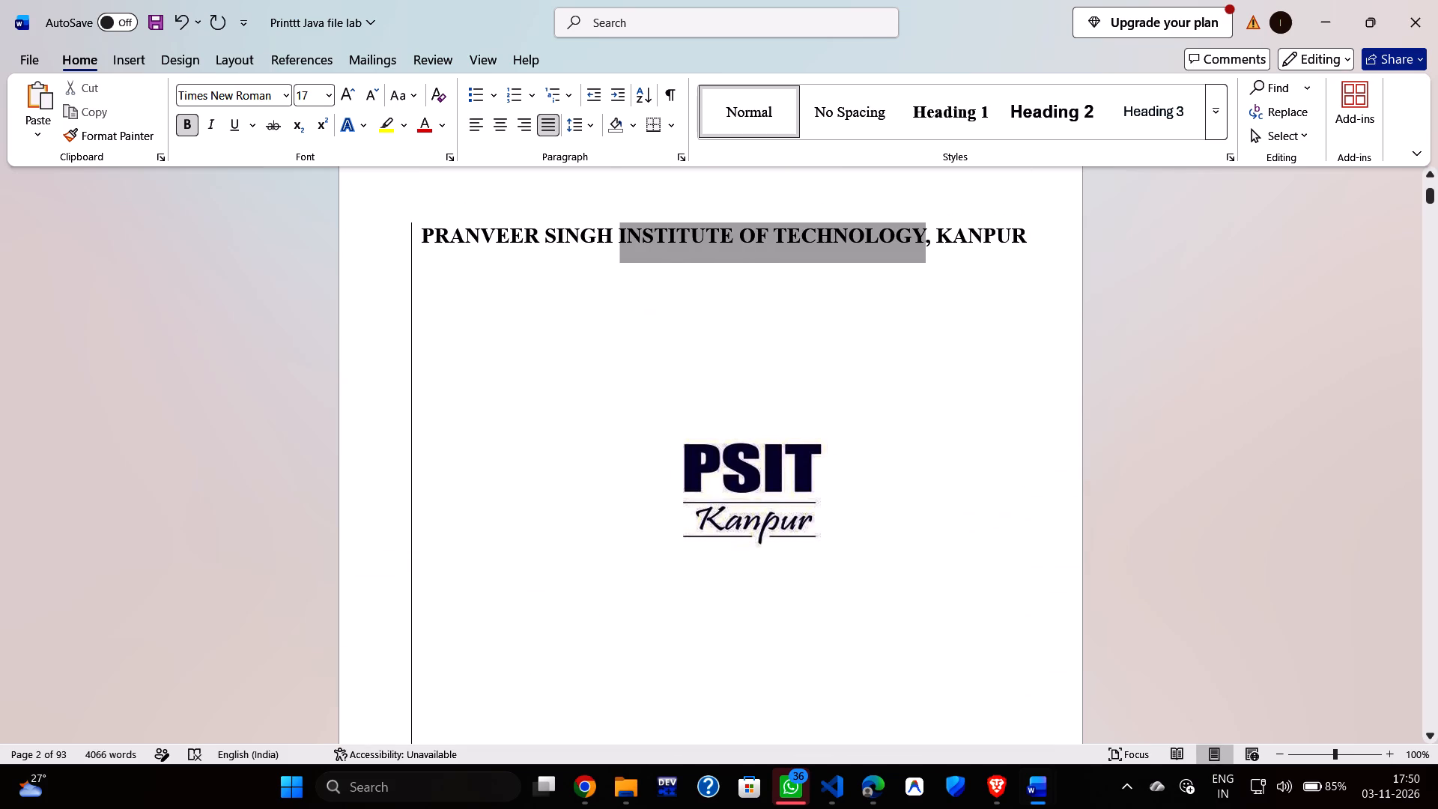
pyautogui.moveTo(694, 479); pyautogui.dragTo(752, 519)
pyautogui.moveTo(743, 537); pyautogui.dragTo(575, 500)
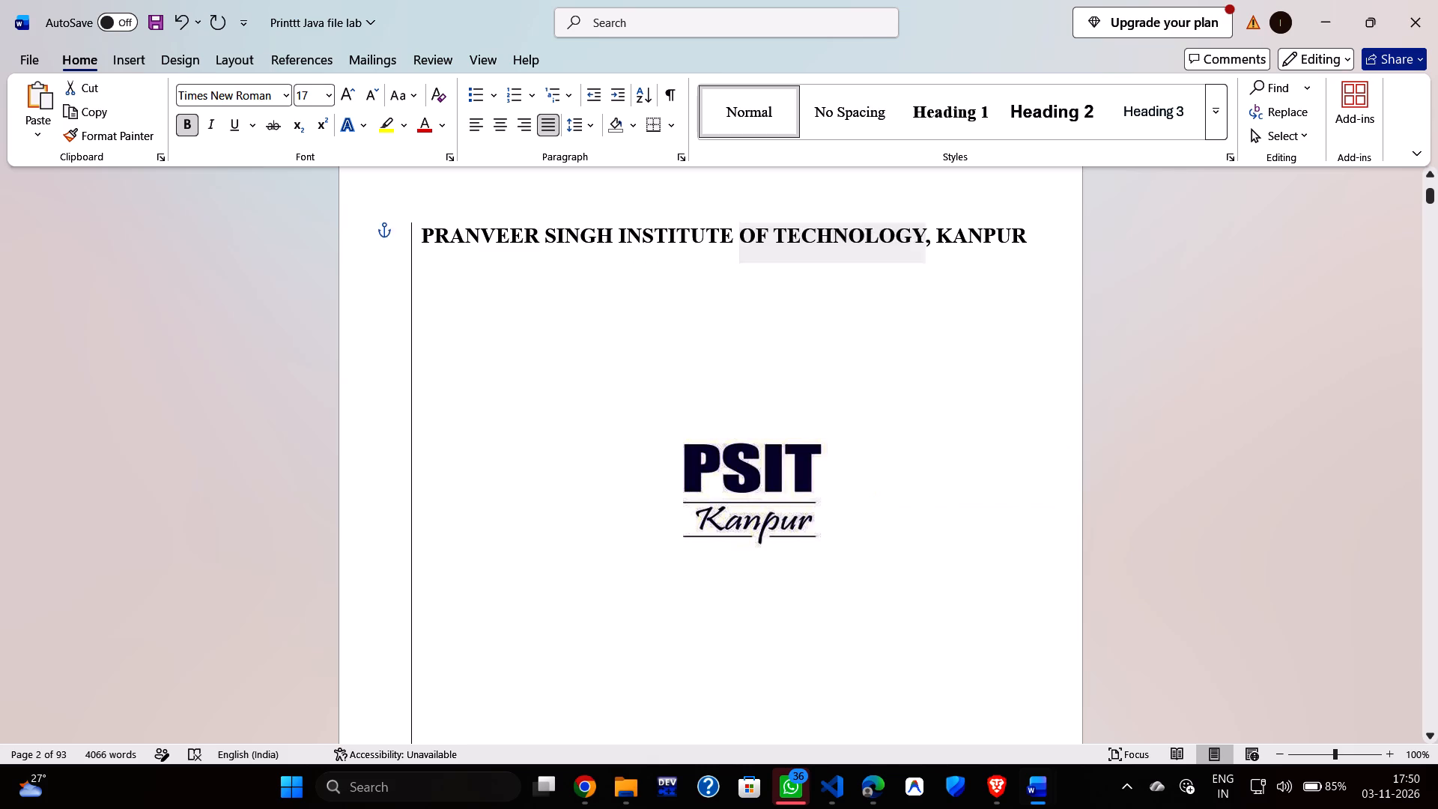
pyautogui.moveTo(575, 500); pyautogui.dragTo(677, 644)
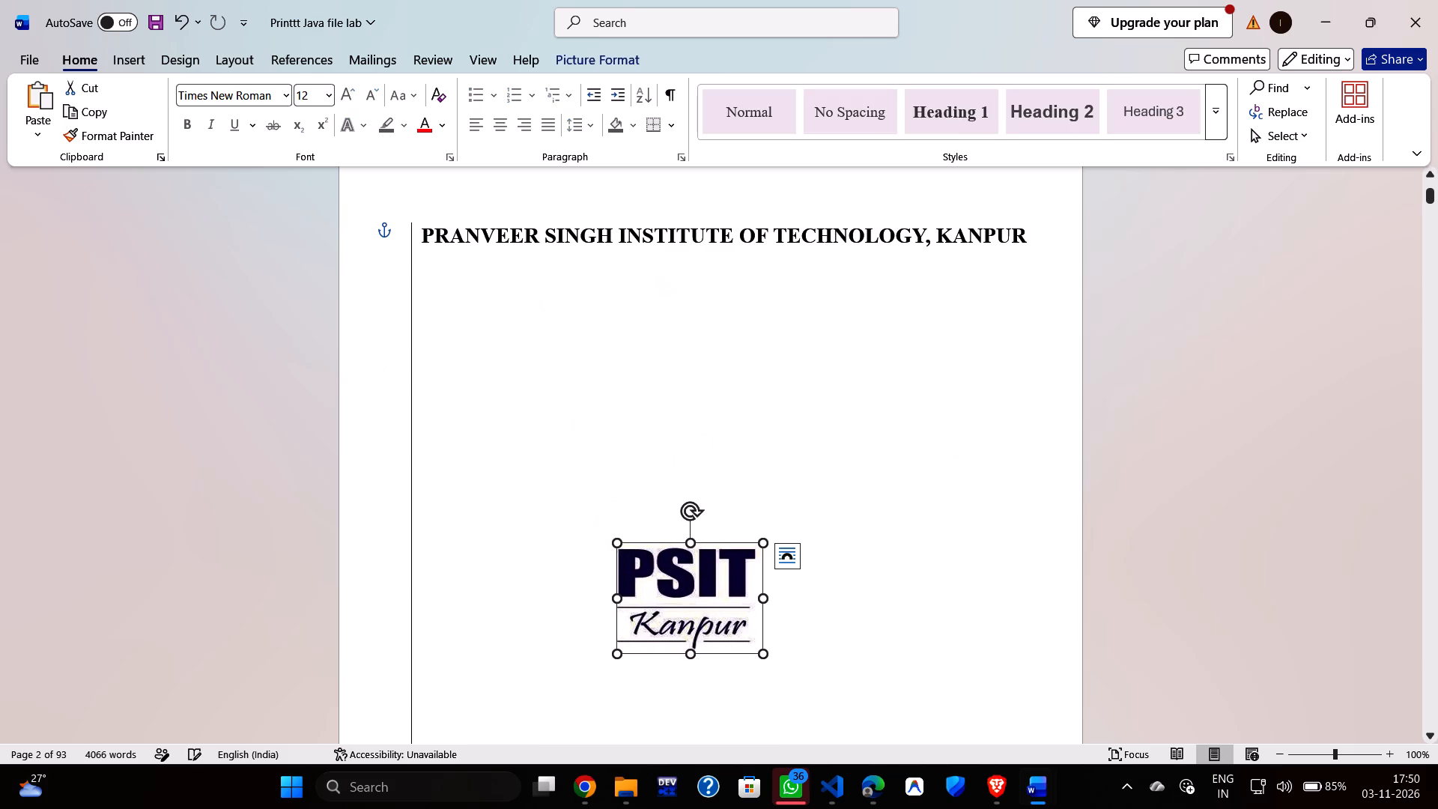
# Stretch the PSIT Kanpur logo on page two taller from its bottom edge, keeping its width.
pyautogui.moveTo(686, 653); pyautogui.dragTo(700, 703)
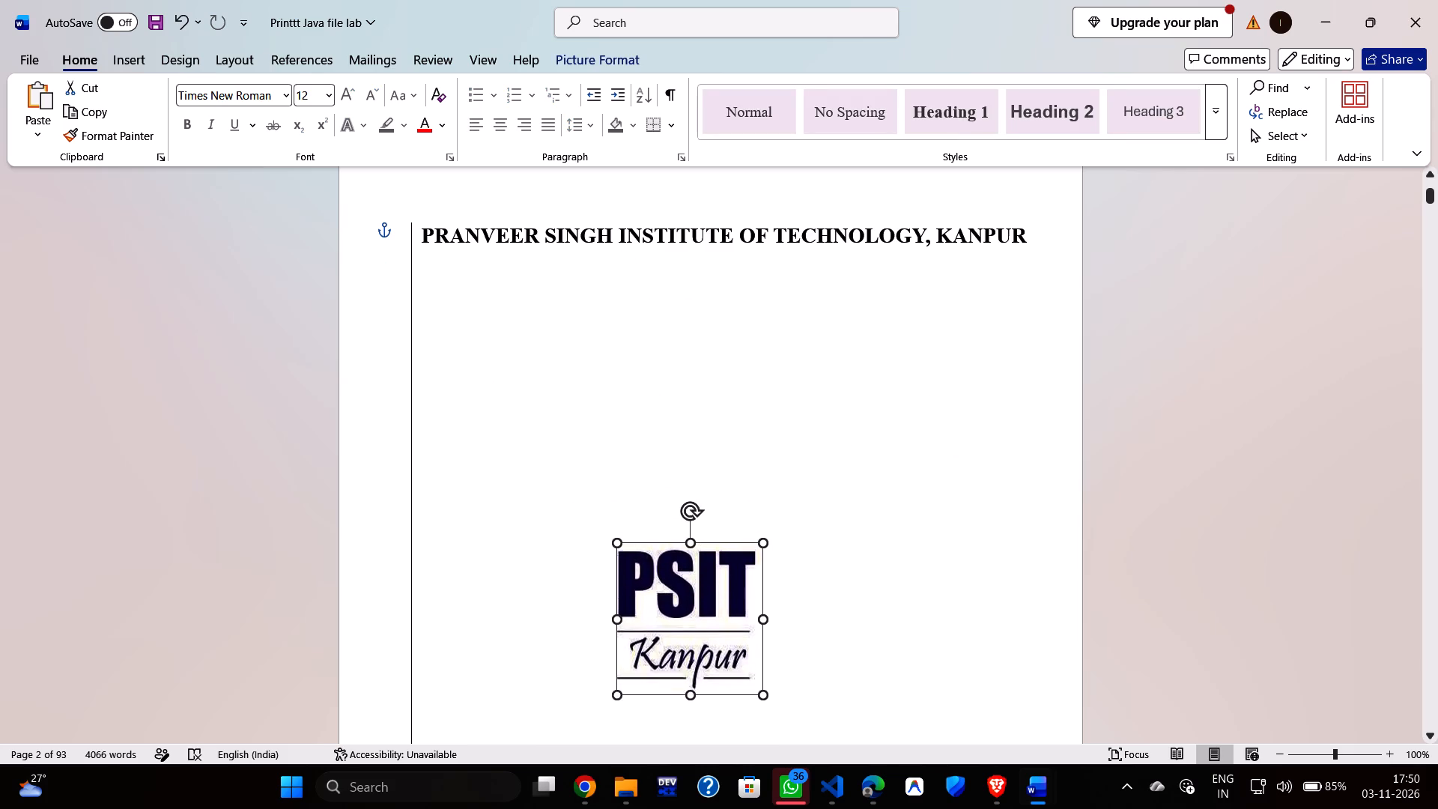
pyautogui.moveTo(700, 703); pyautogui.dragTo(703, 642)
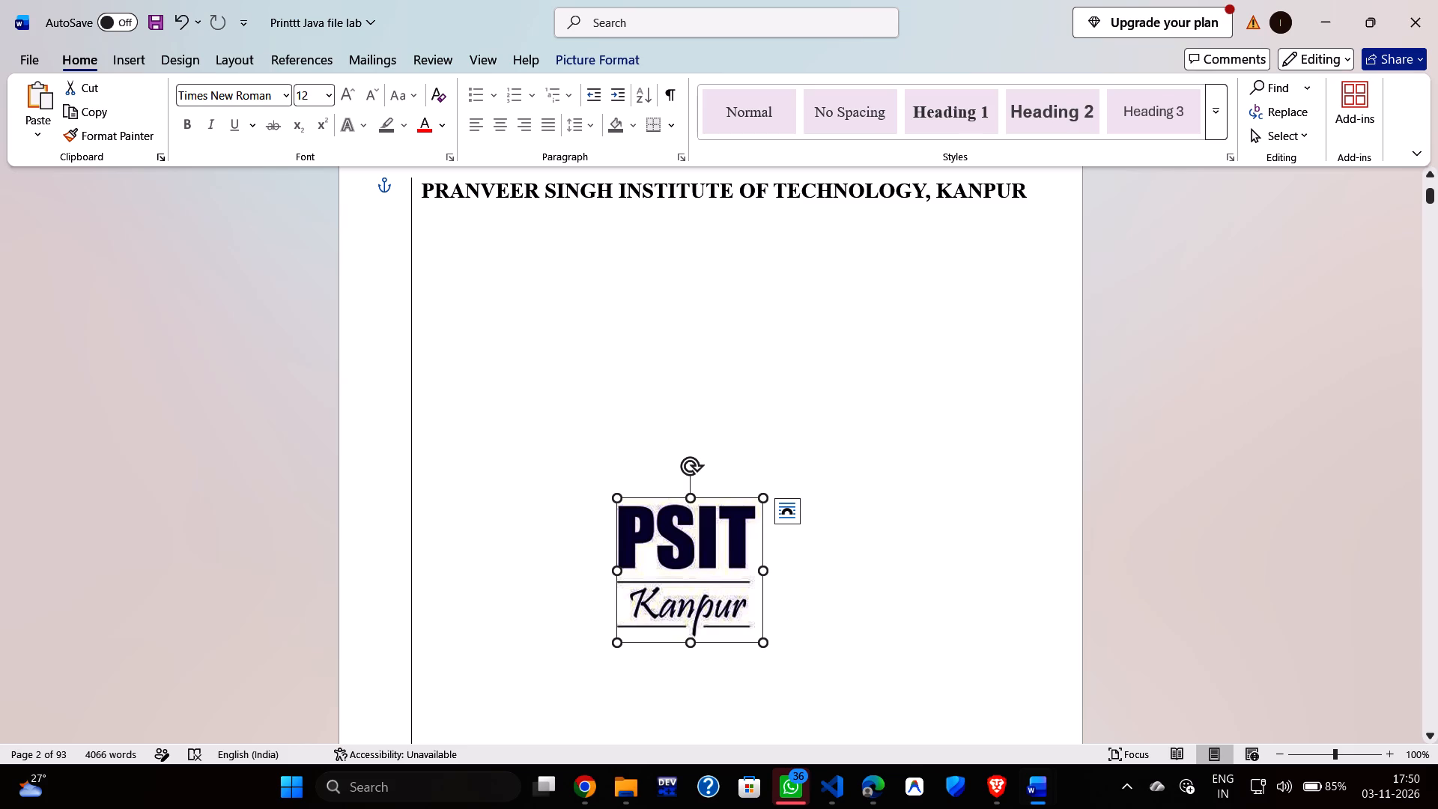
# Rotate the PSIT Kanpur logo on page two, leaving it tilted slightly counterclockwise.
pyautogui.moveTo(696, 467); pyautogui.dragTo(741, 632, button='right')
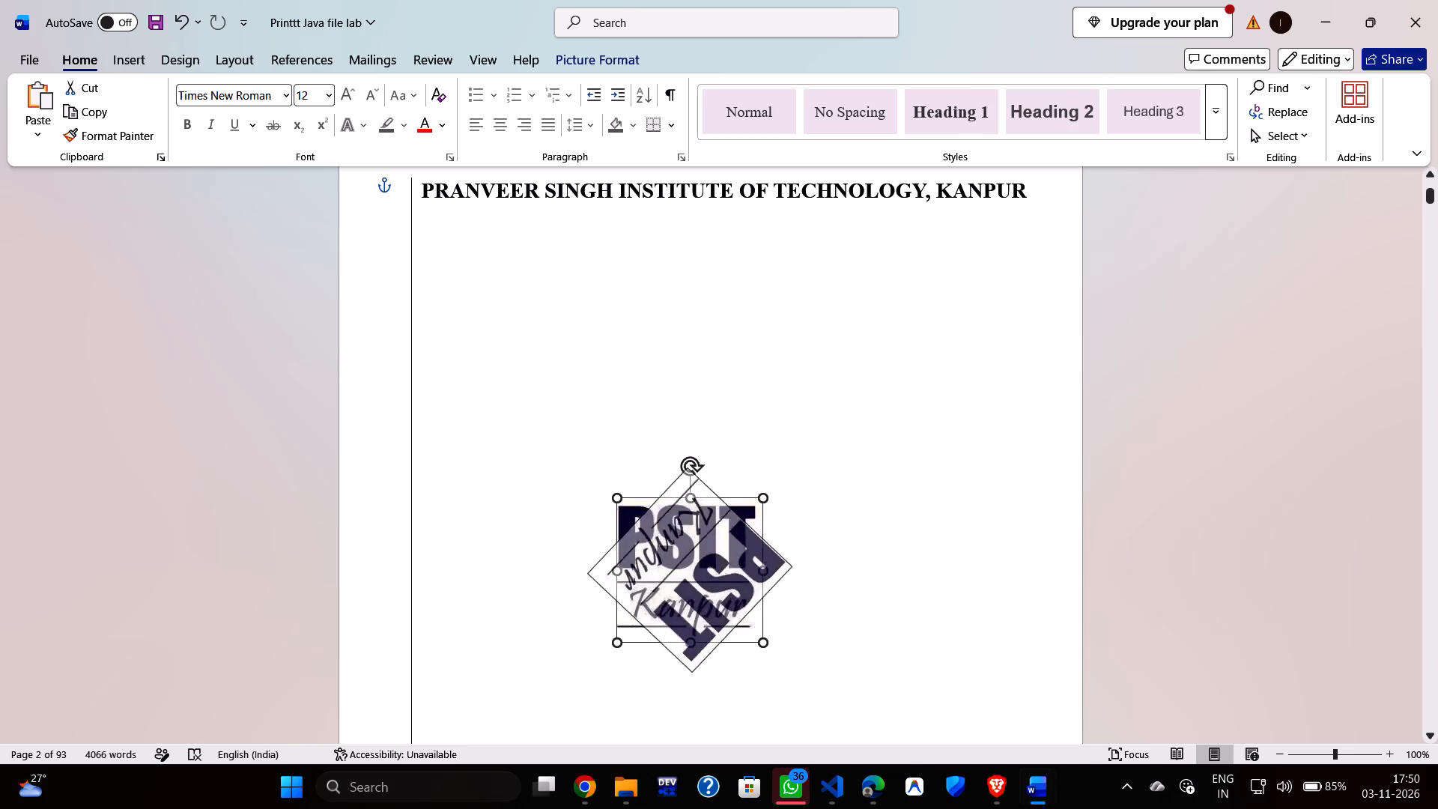
pyautogui.moveTo(741, 632); pyautogui.dragTo(706, 504, button='right')
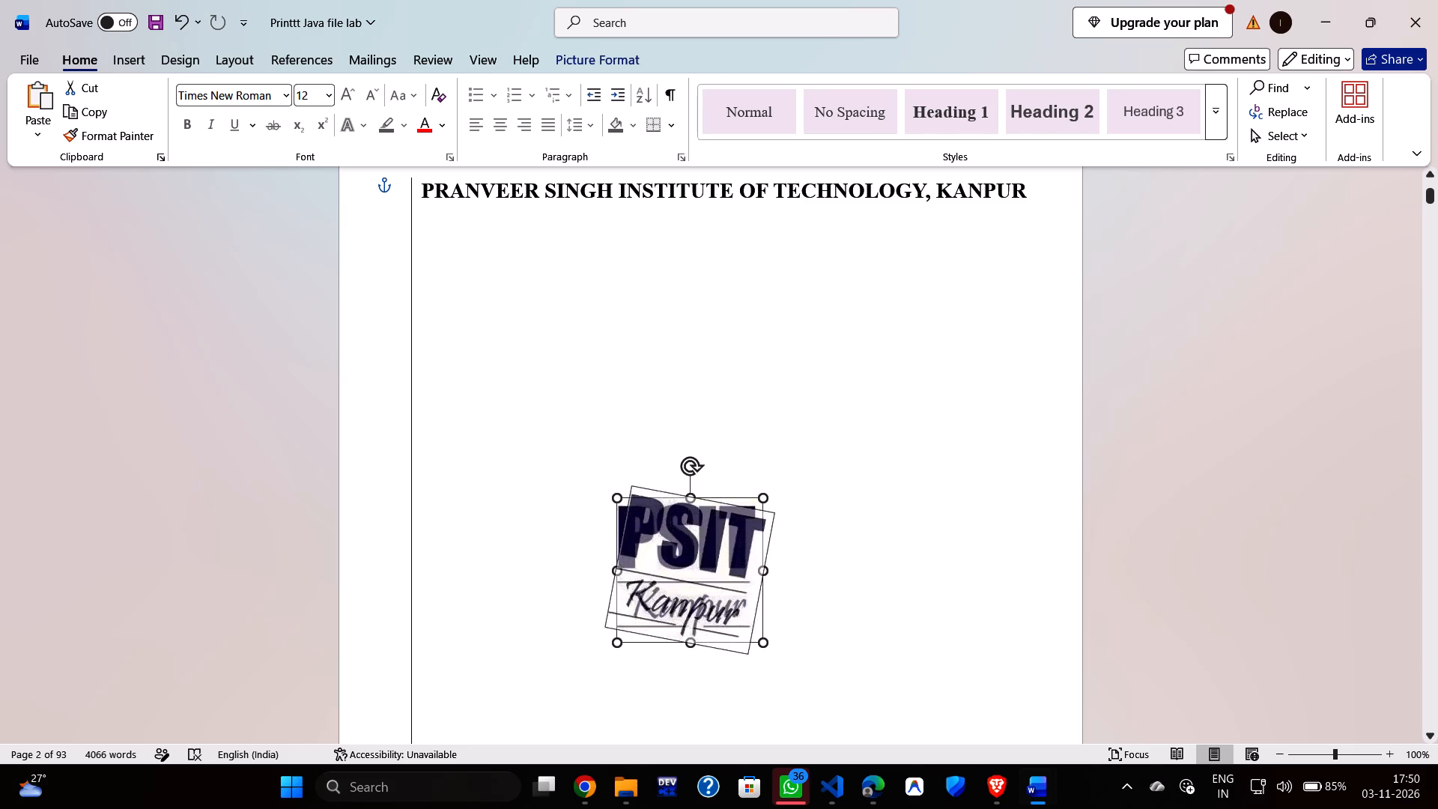
pyautogui.moveTo(706, 504); pyautogui.dragTo(689, 494, button='right')
pyautogui.click(689, 494)
pyautogui.click(689, 494)
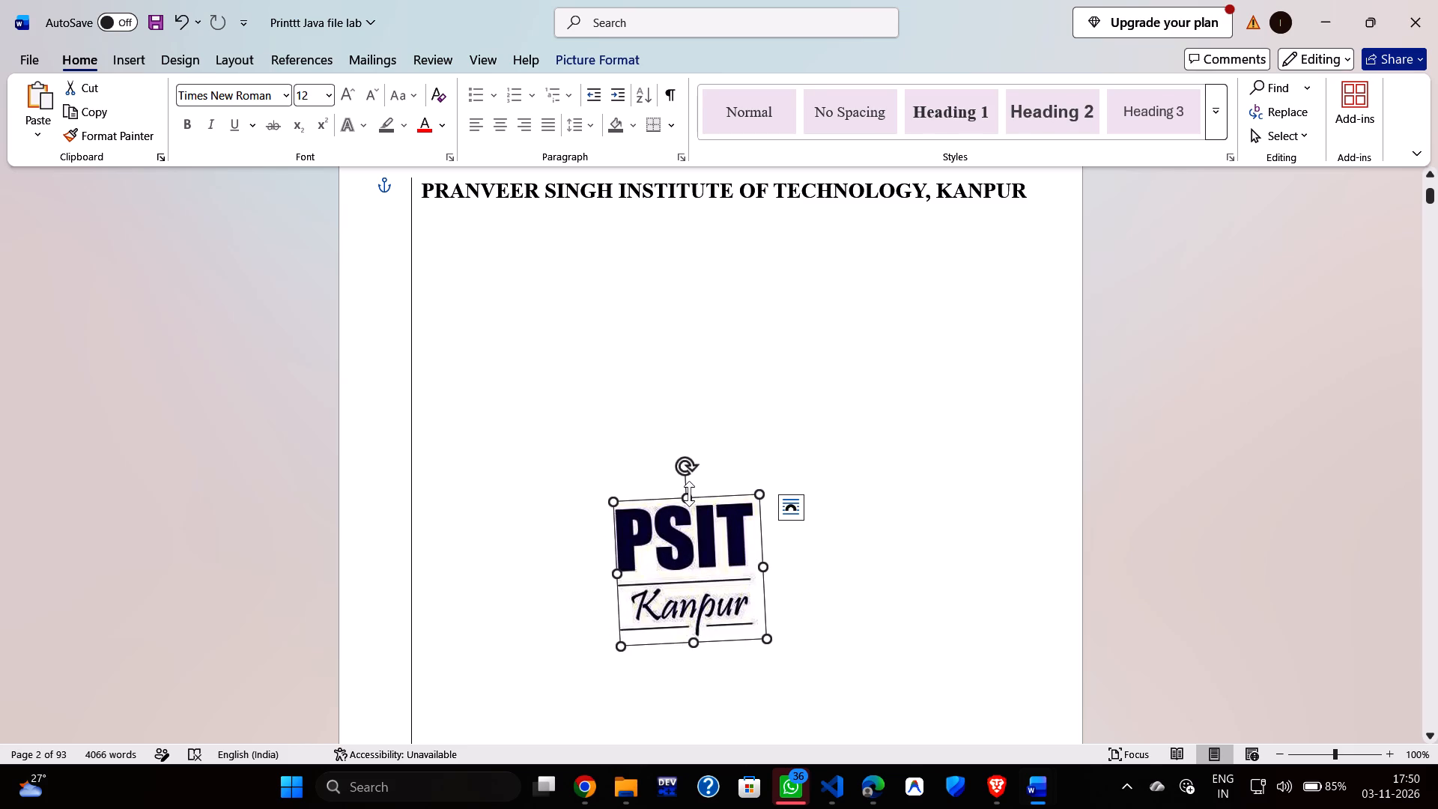
pyautogui.moveTo(685, 471); pyautogui.dragTo(696, 494)
pyautogui.moveTo(691, 497); pyautogui.dragTo(702, 533)
pyautogui.moveTo(702, 533); pyautogui.dragTo(706, 625)
pyautogui.moveTo(697, 640); pyautogui.dragTo(698, 618)
pyautogui.click(684, 470)
# Copy the PSIT Kanpur logo from page two and paste it on page three in the blank area below Odd Semester 2026-27.
pyautogui.rightClick(682, 530)
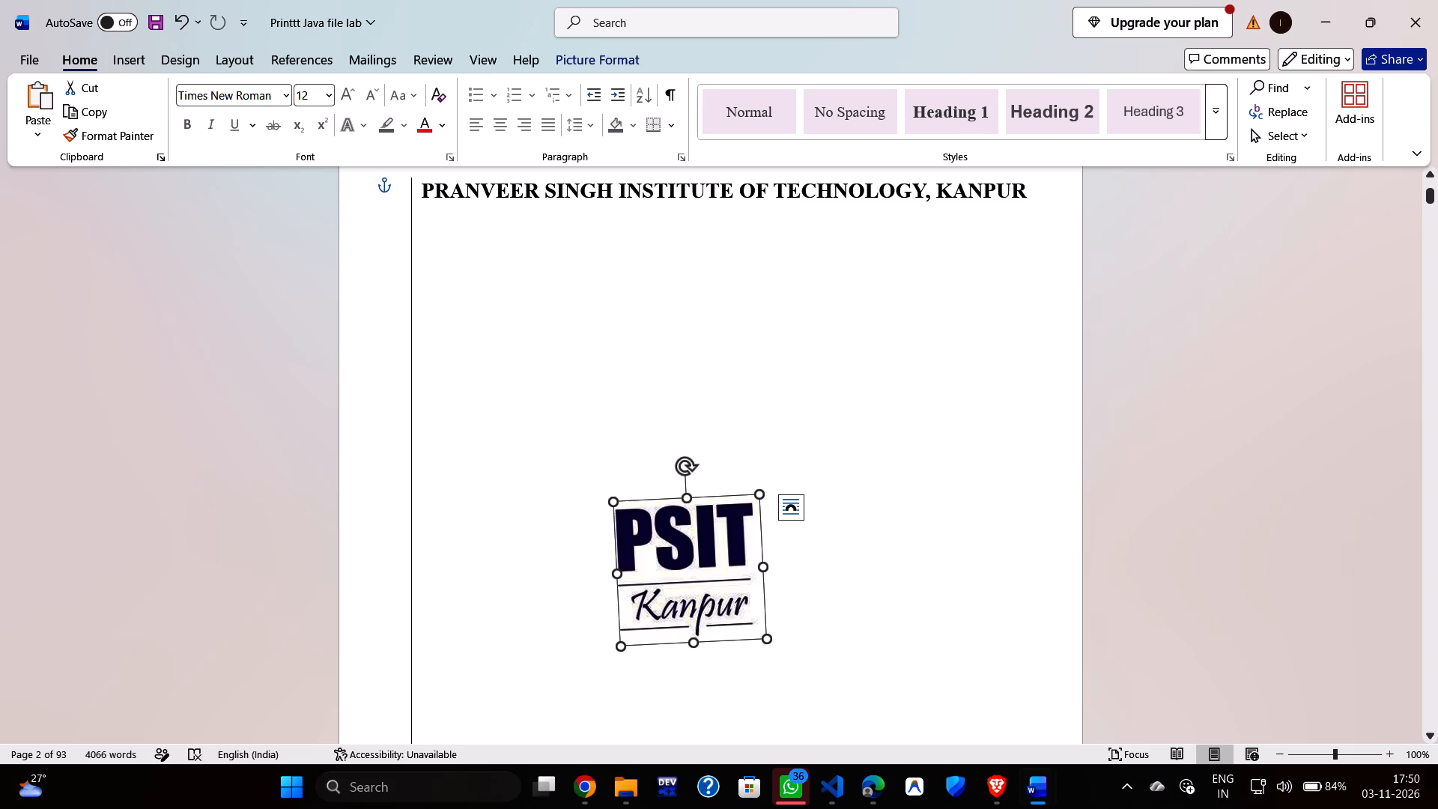
pyautogui.rightClick(682, 530)
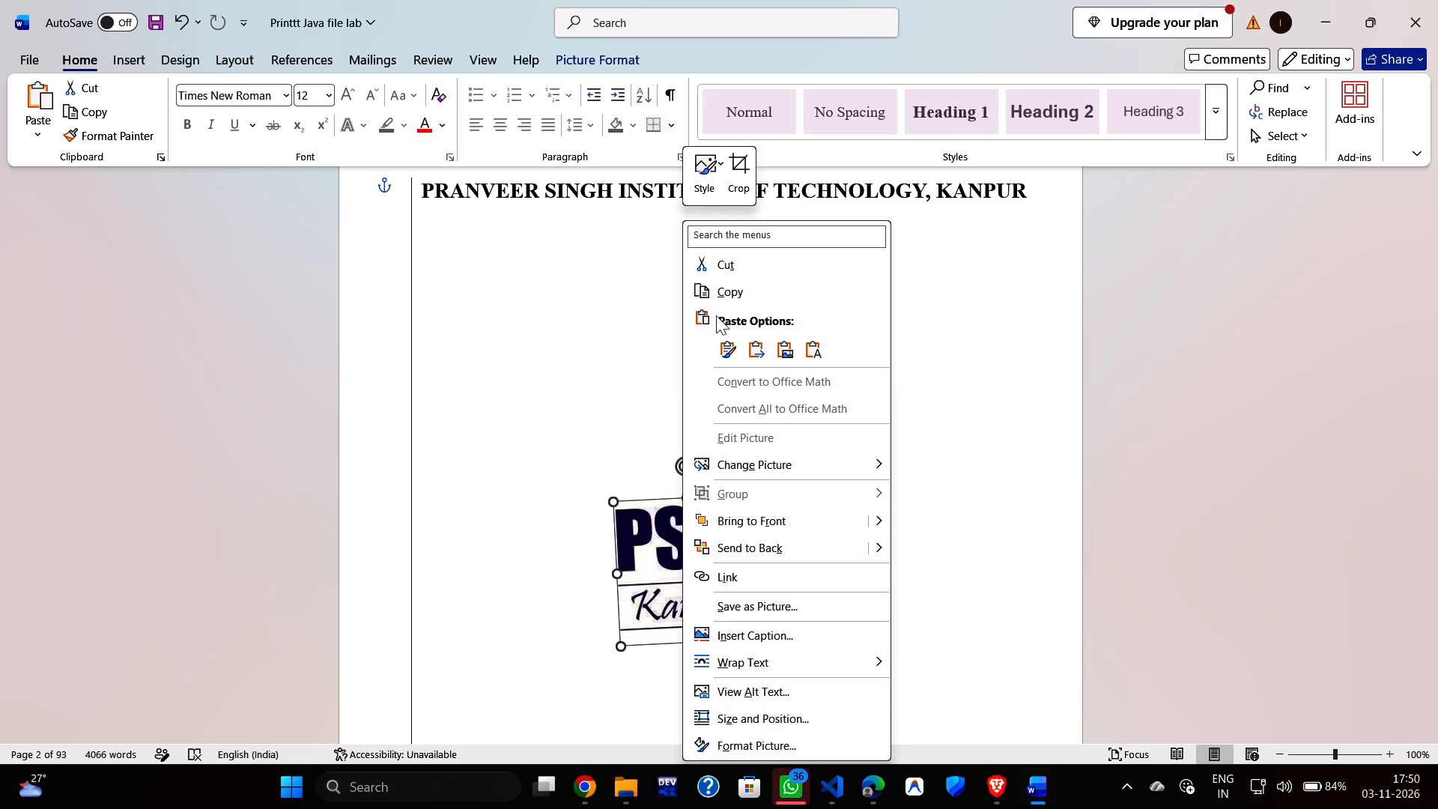
pyautogui.click(709, 288)
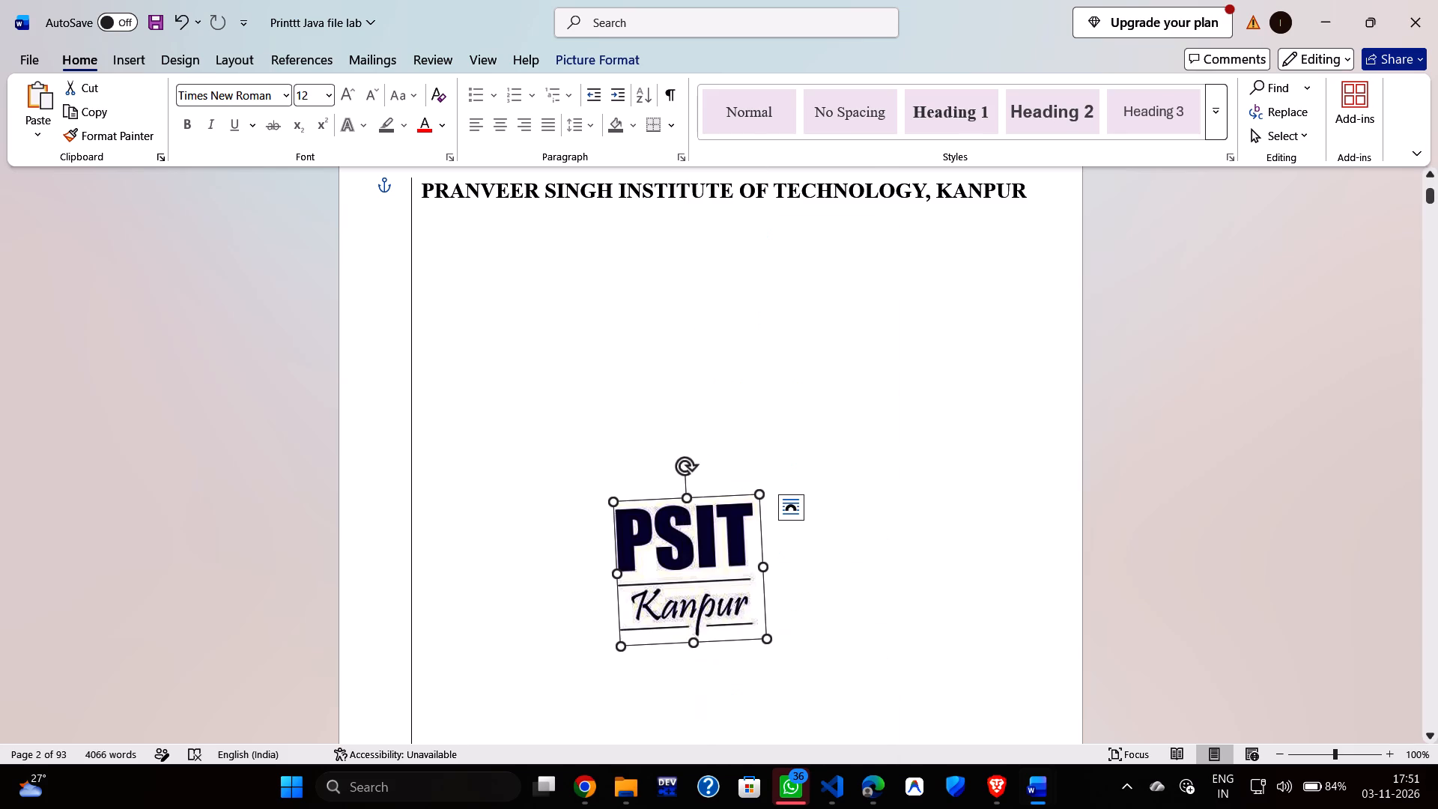
pyautogui.scroll(-3, 744, 445)
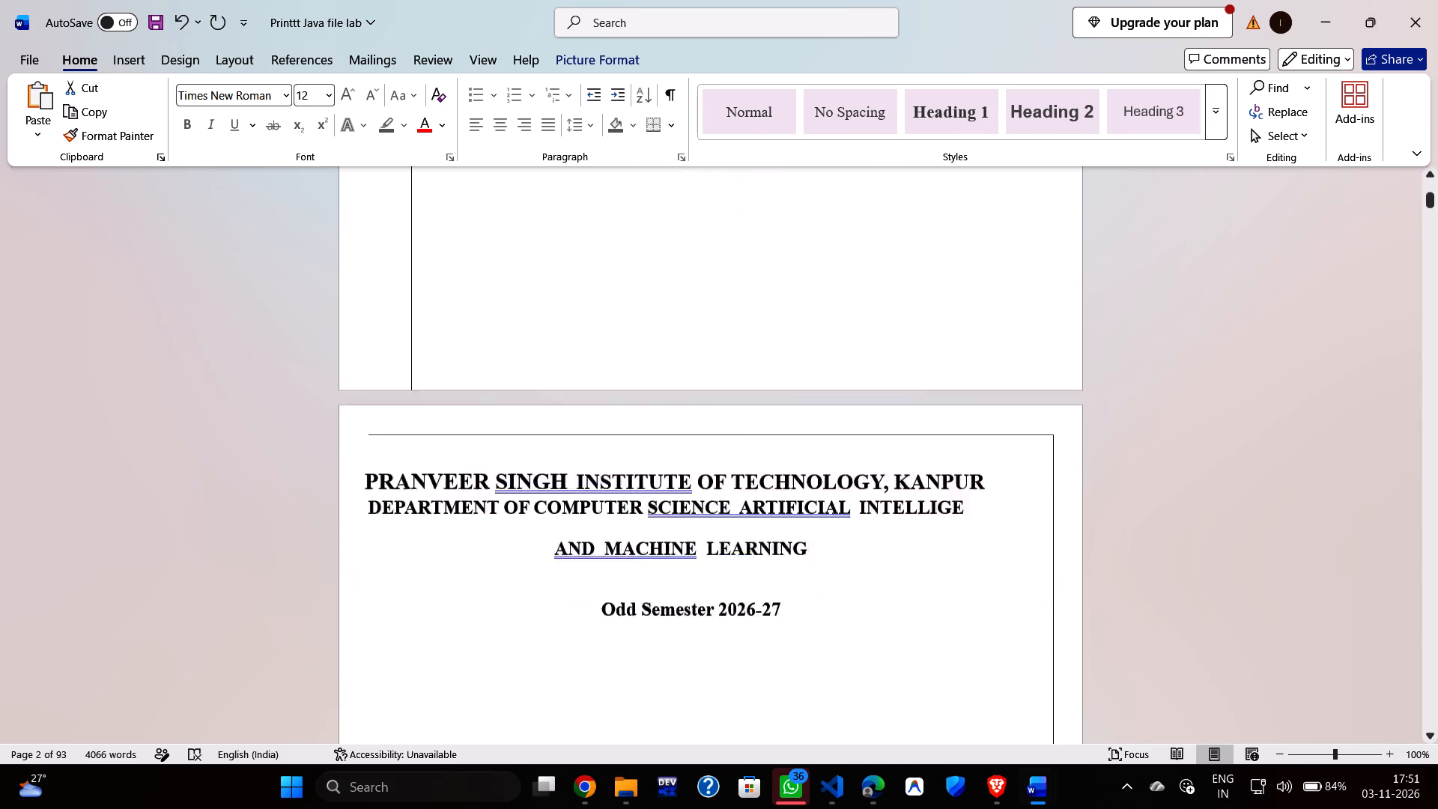
pyautogui.scroll(-3, 744, 445)
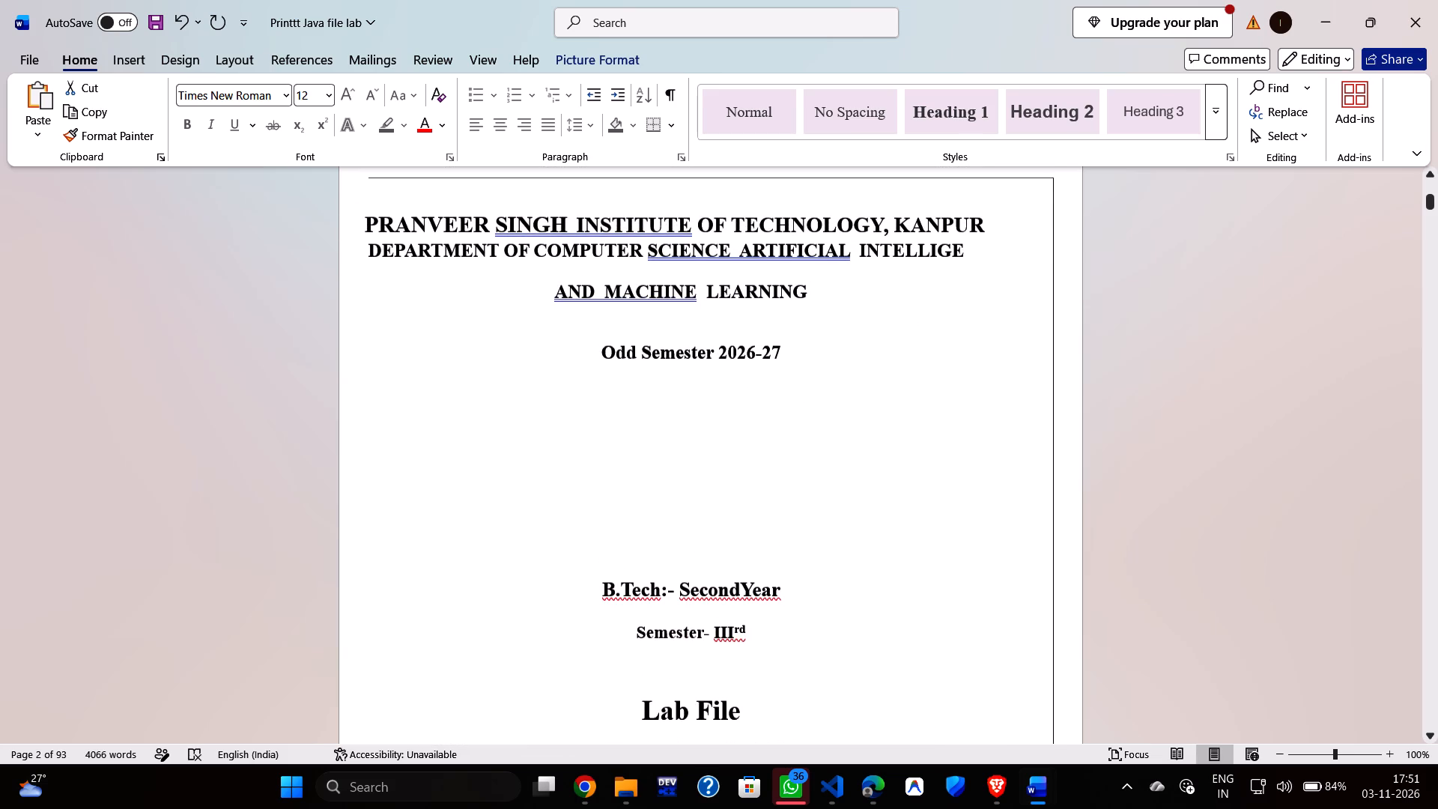
pyautogui.click(619, 438)
pyautogui.rightClick(619, 438)
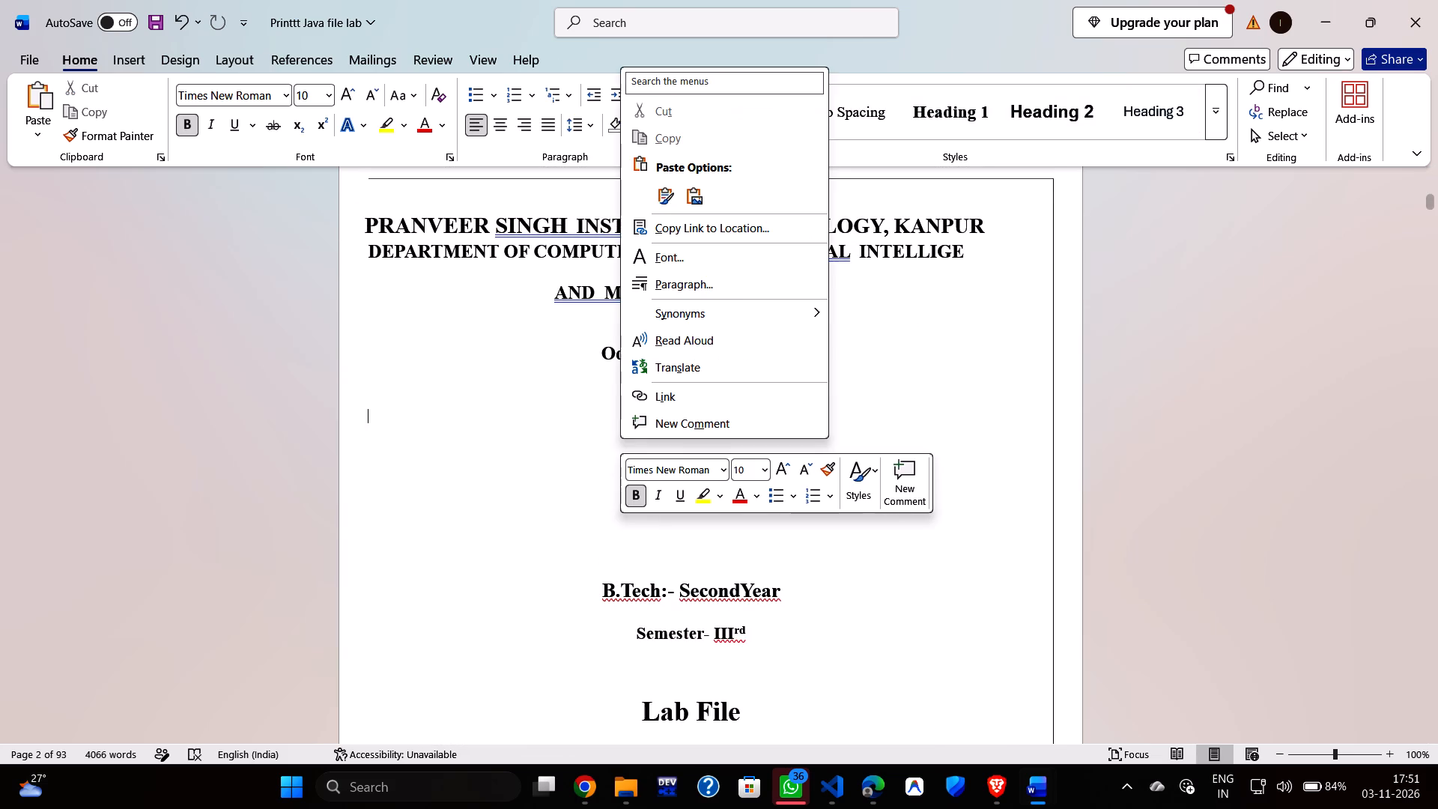
pyautogui.click(664, 164)
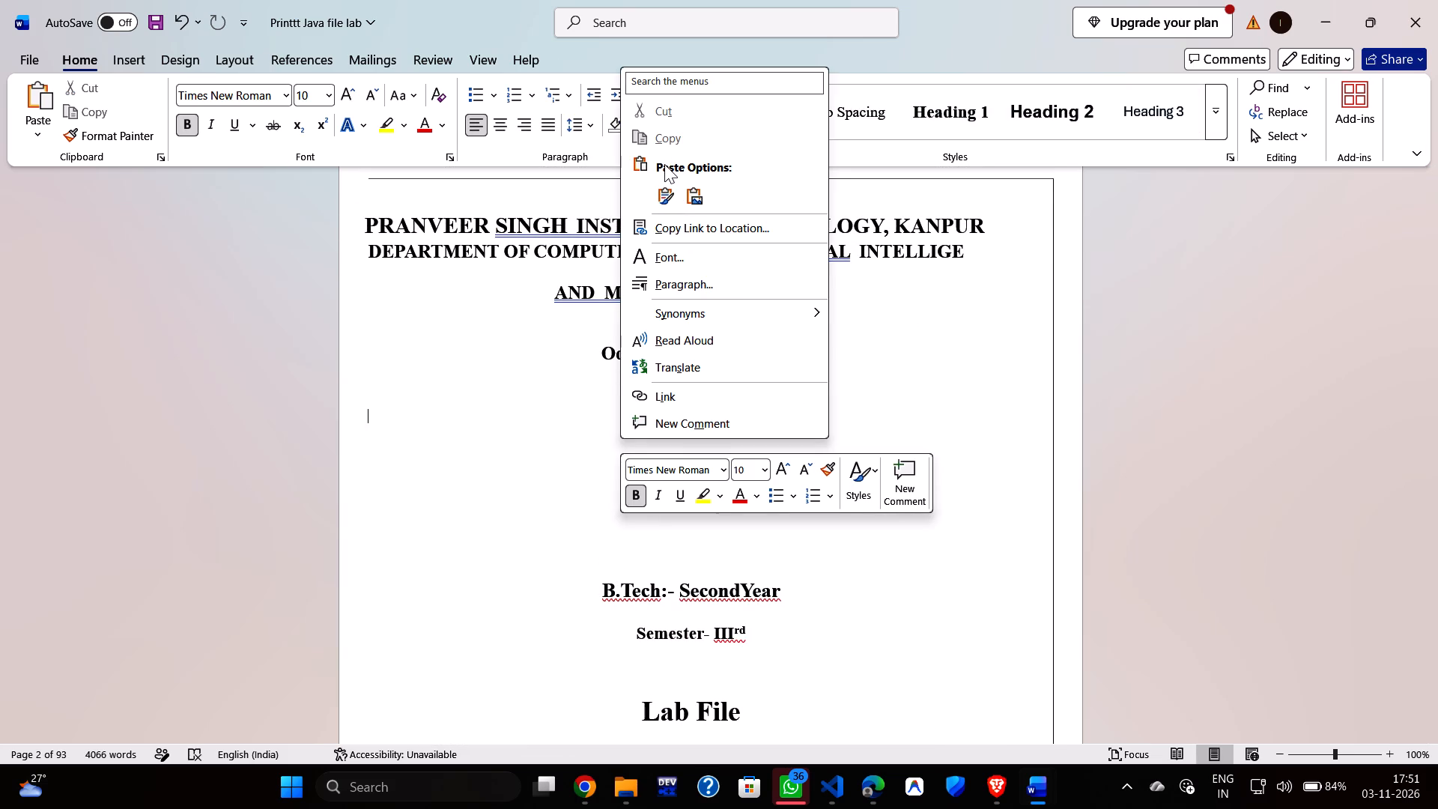
pyautogui.click(664, 164)
pyautogui.click(564, 476)
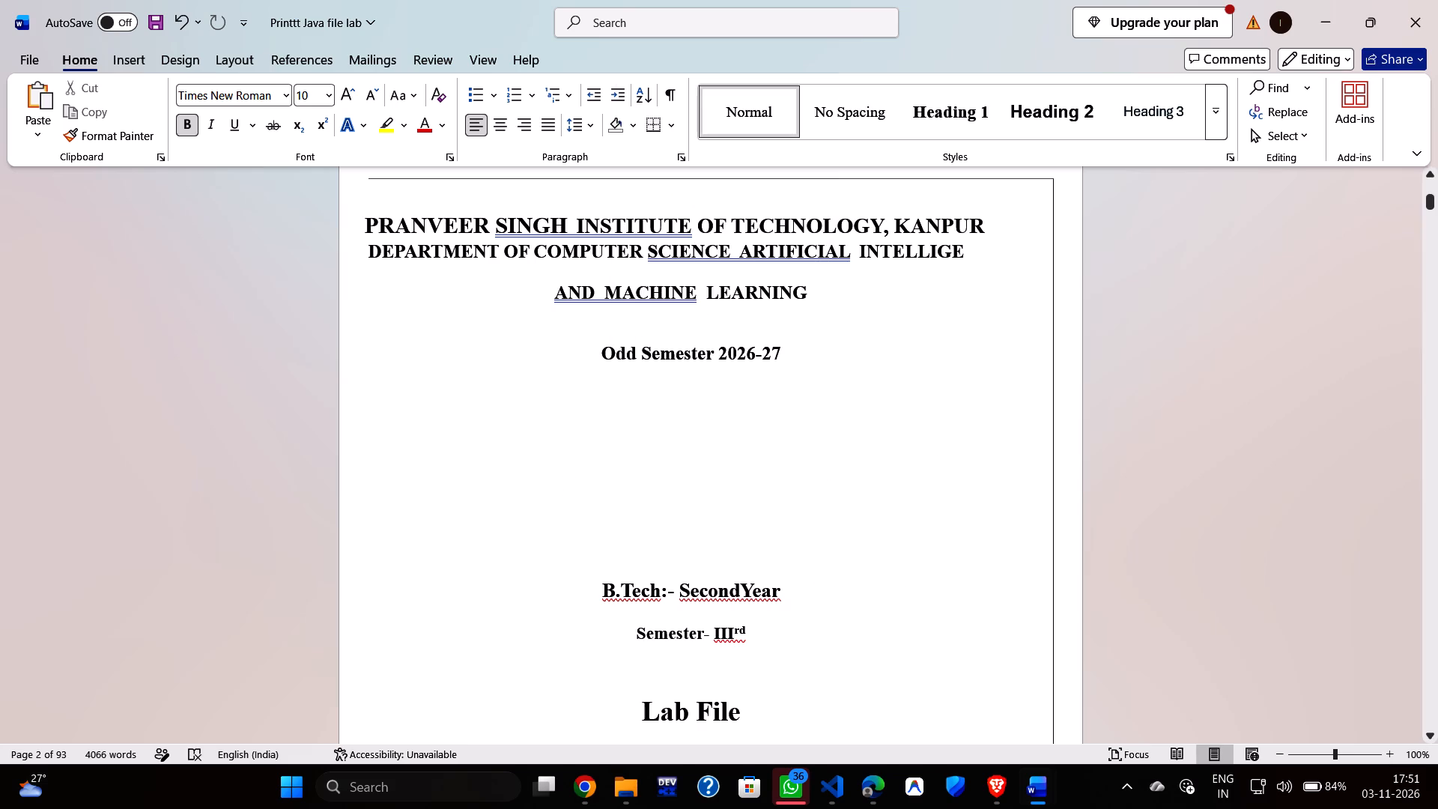
pyautogui.doubleClick(655, 462)
pyautogui.hotkey('ctrl', 'v')
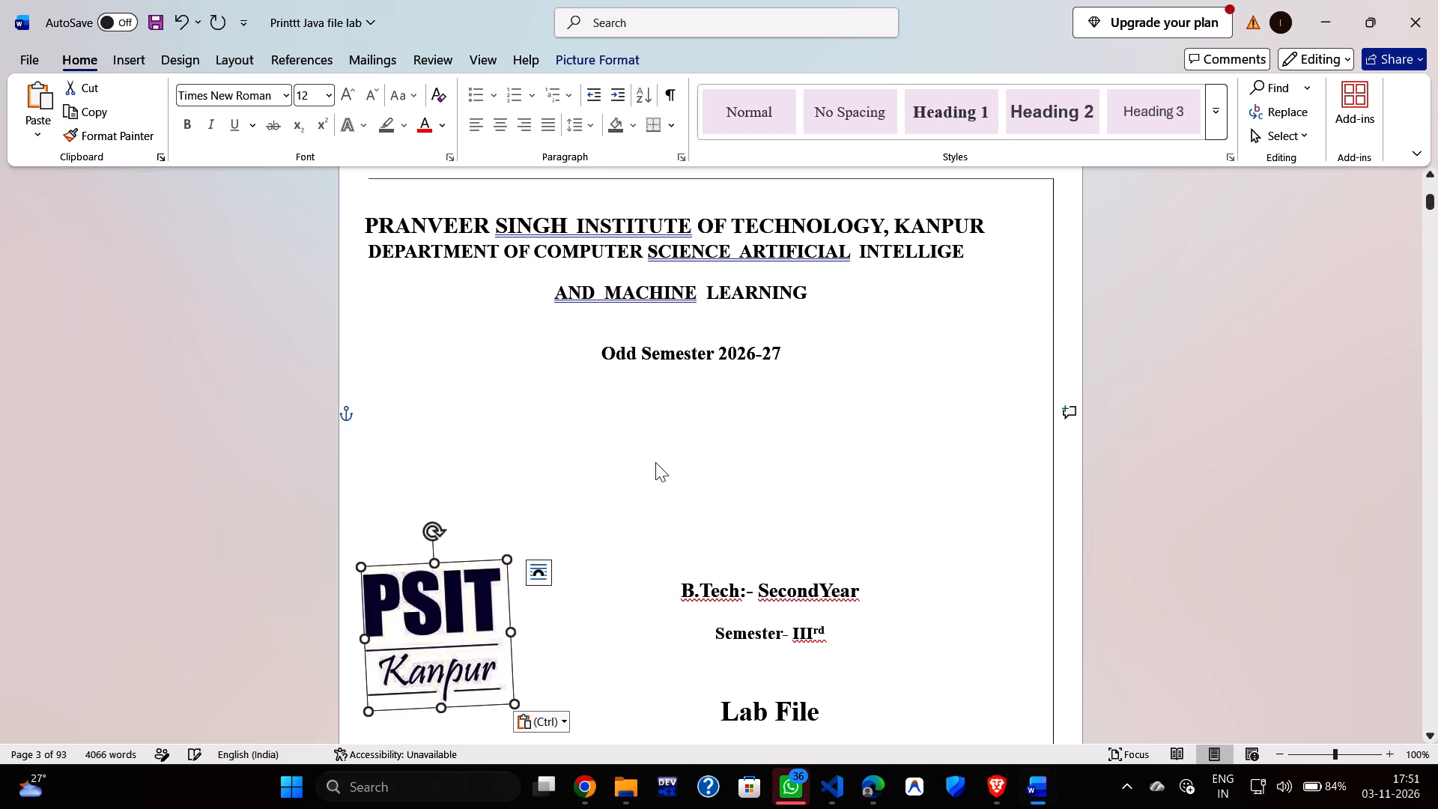
# Rotate the pasted PSIT Kanpur logo on page three upright.
pyautogui.moveTo(439, 565); pyautogui.dragTo(494, 548)
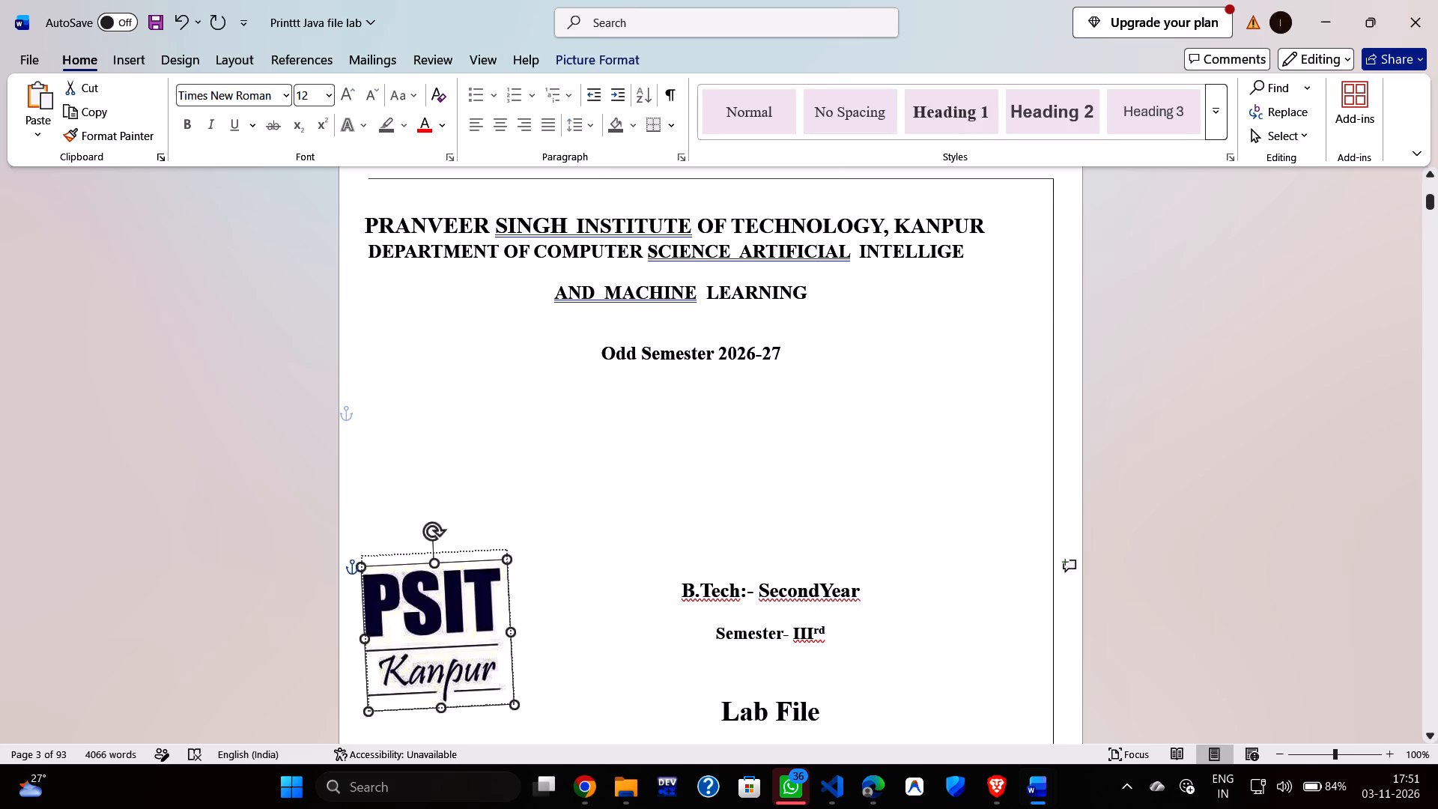
pyautogui.moveTo(494, 548); pyautogui.dragTo(505, 559)
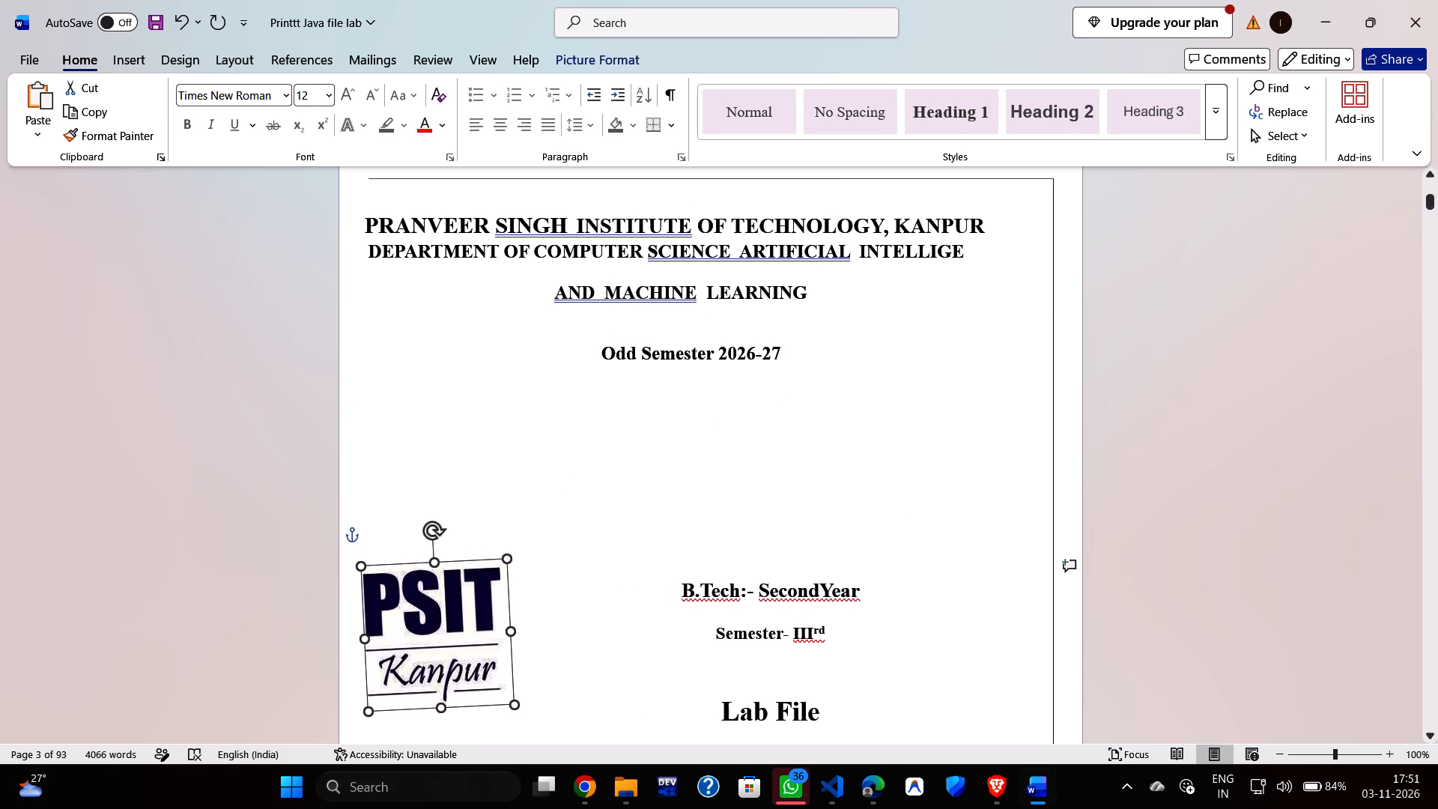
pyautogui.moveTo(505, 559); pyautogui.dragTo(506, 561)
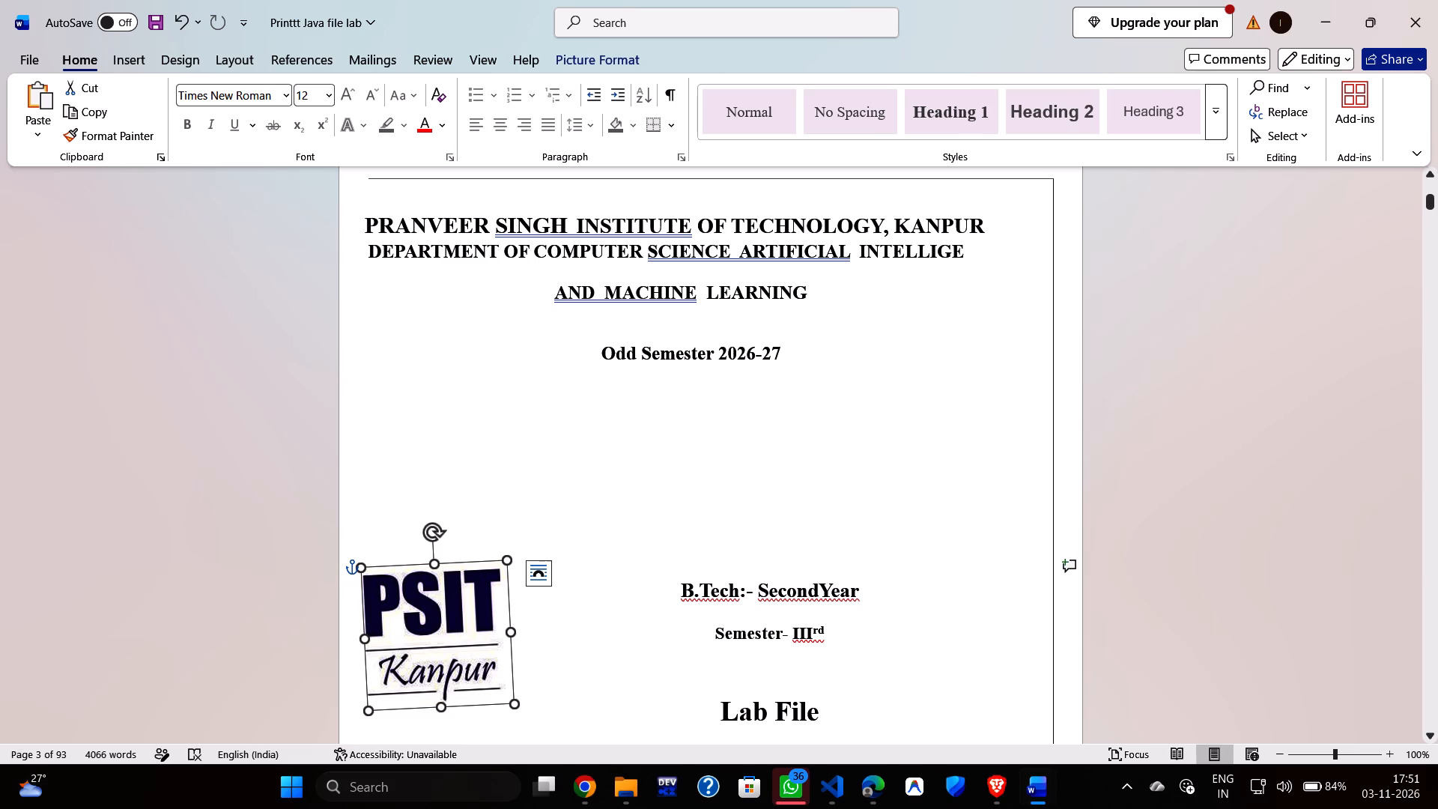
pyautogui.moveTo(431, 531); pyautogui.dragTo(431, 539, button='right')
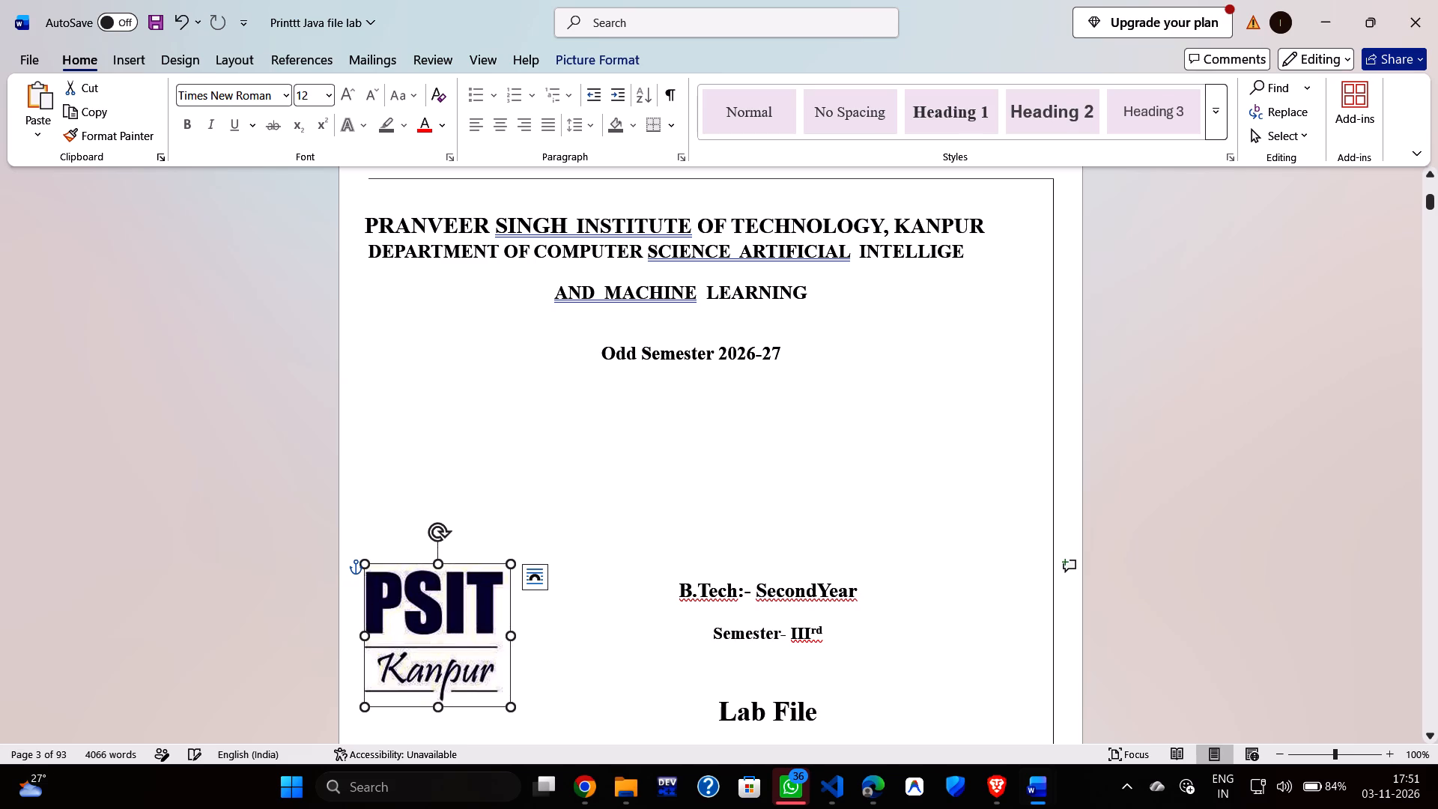
# Move the page three logo into the centred gap between Odd Semester 2026-27 and the B.Tech line.
pyautogui.moveTo(461, 619); pyautogui.dragTo(662, 461, button='right')
pyautogui.click(662, 461)
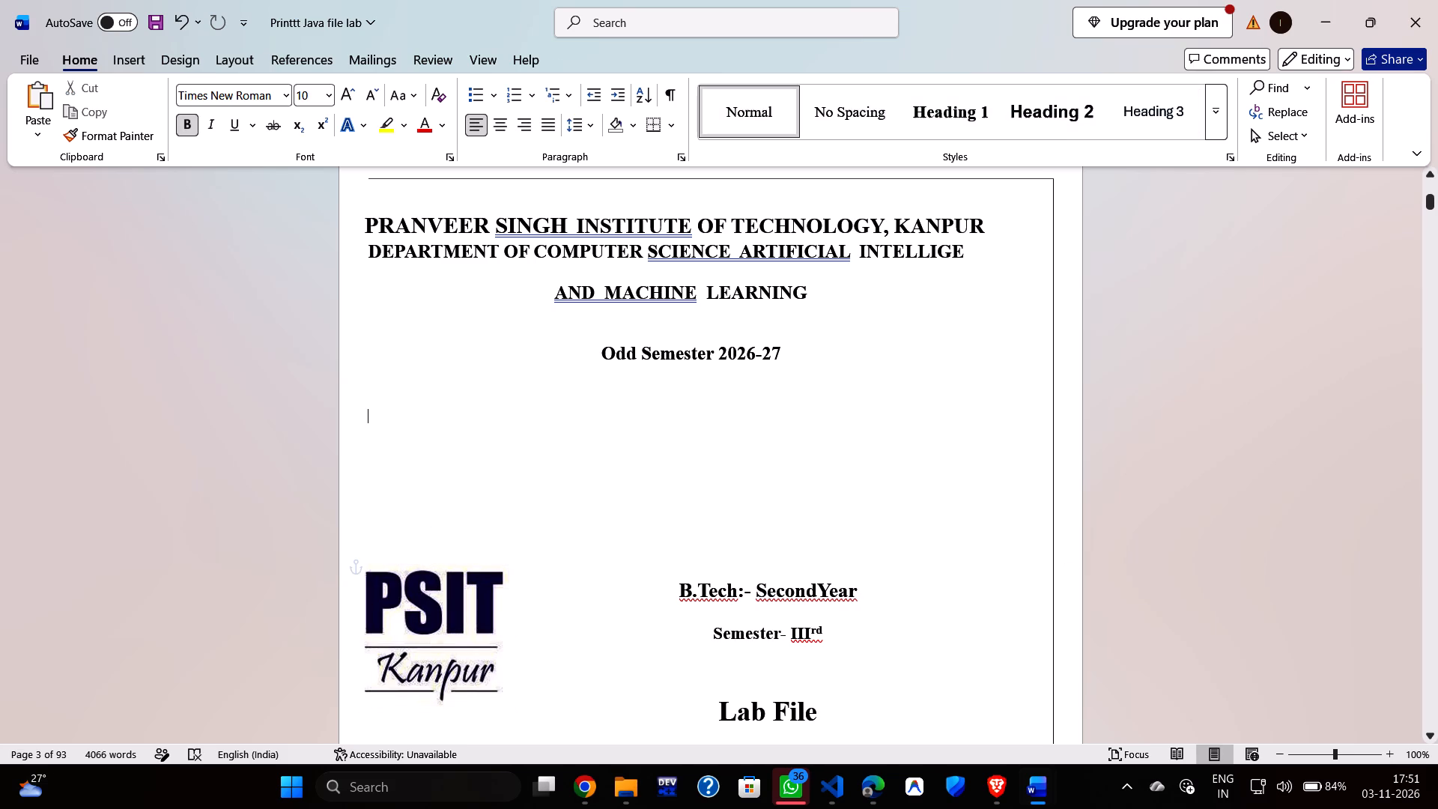
pyautogui.rightClick(466, 592)
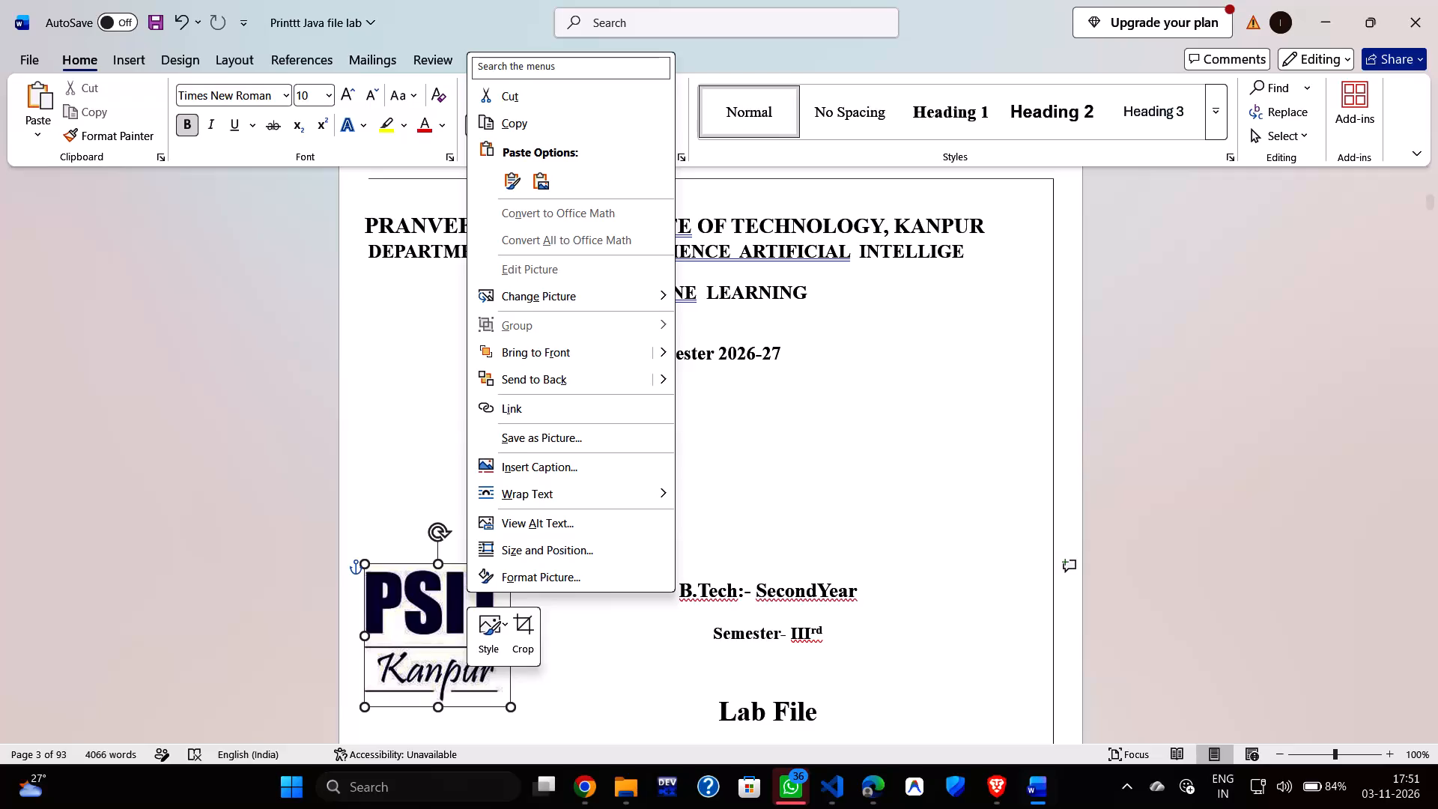
pyautogui.click(706, 472)
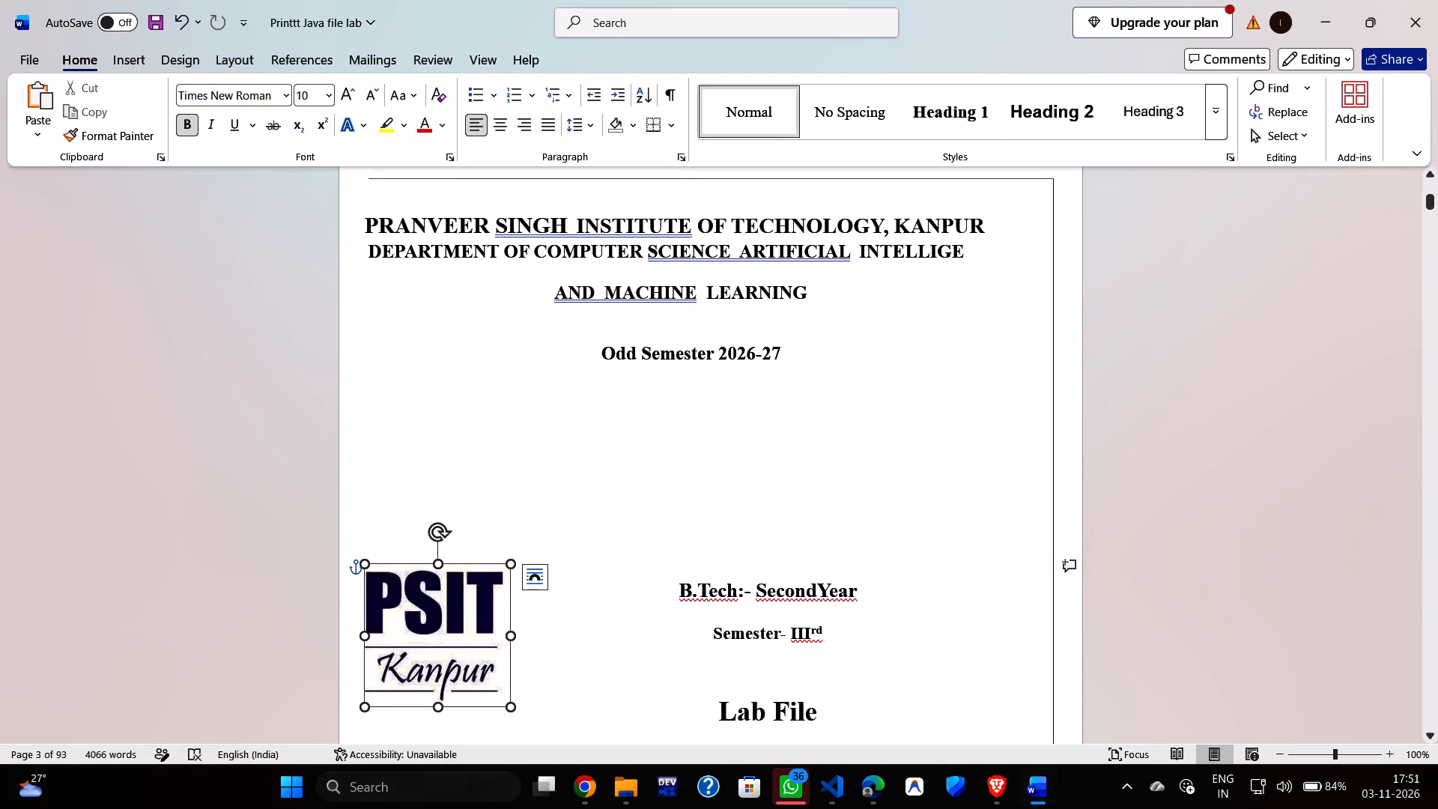
pyautogui.moveTo(459, 604); pyautogui.dragTo(788, 440, button='right')
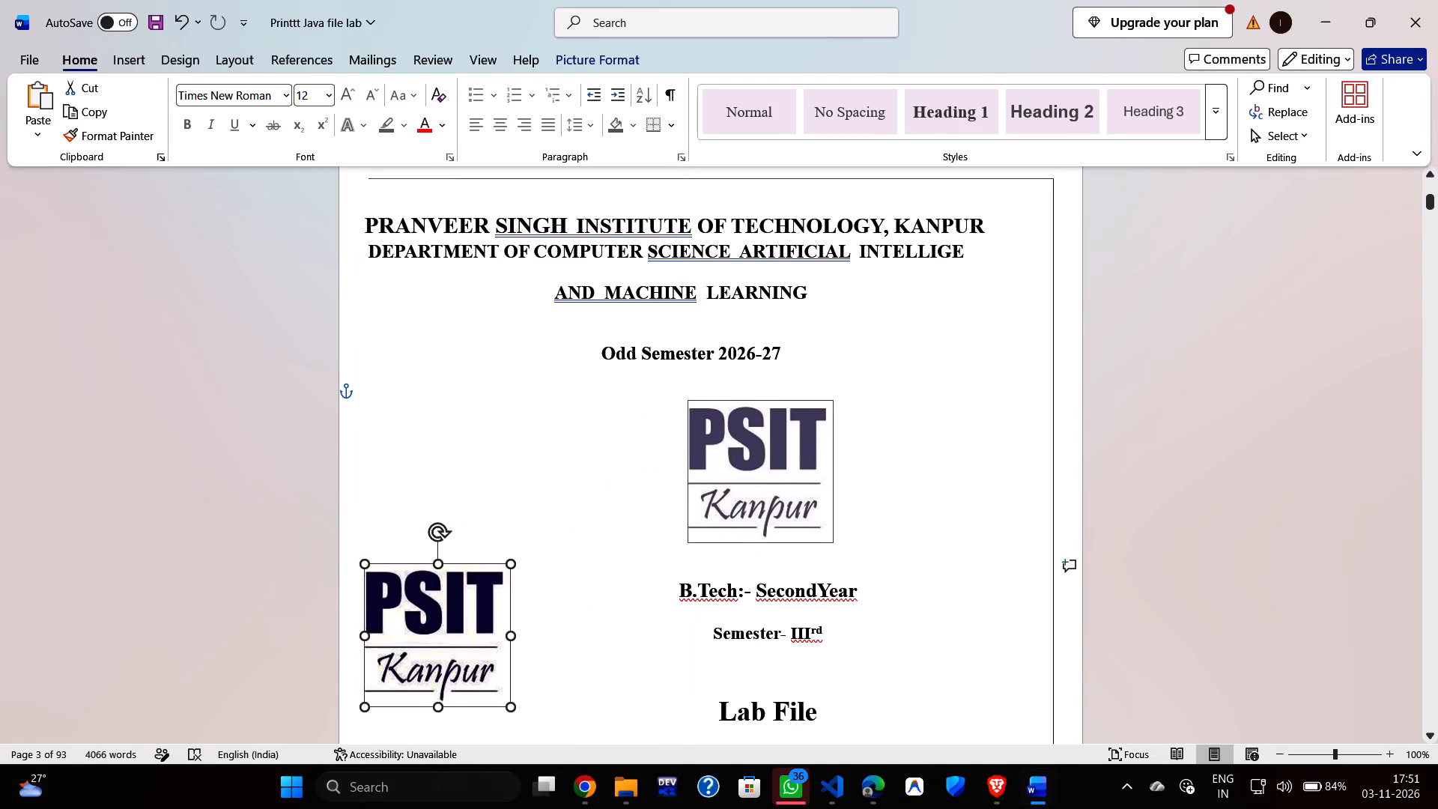
pyautogui.moveTo(788, 440); pyautogui.dragTo(703, 436, button='right')
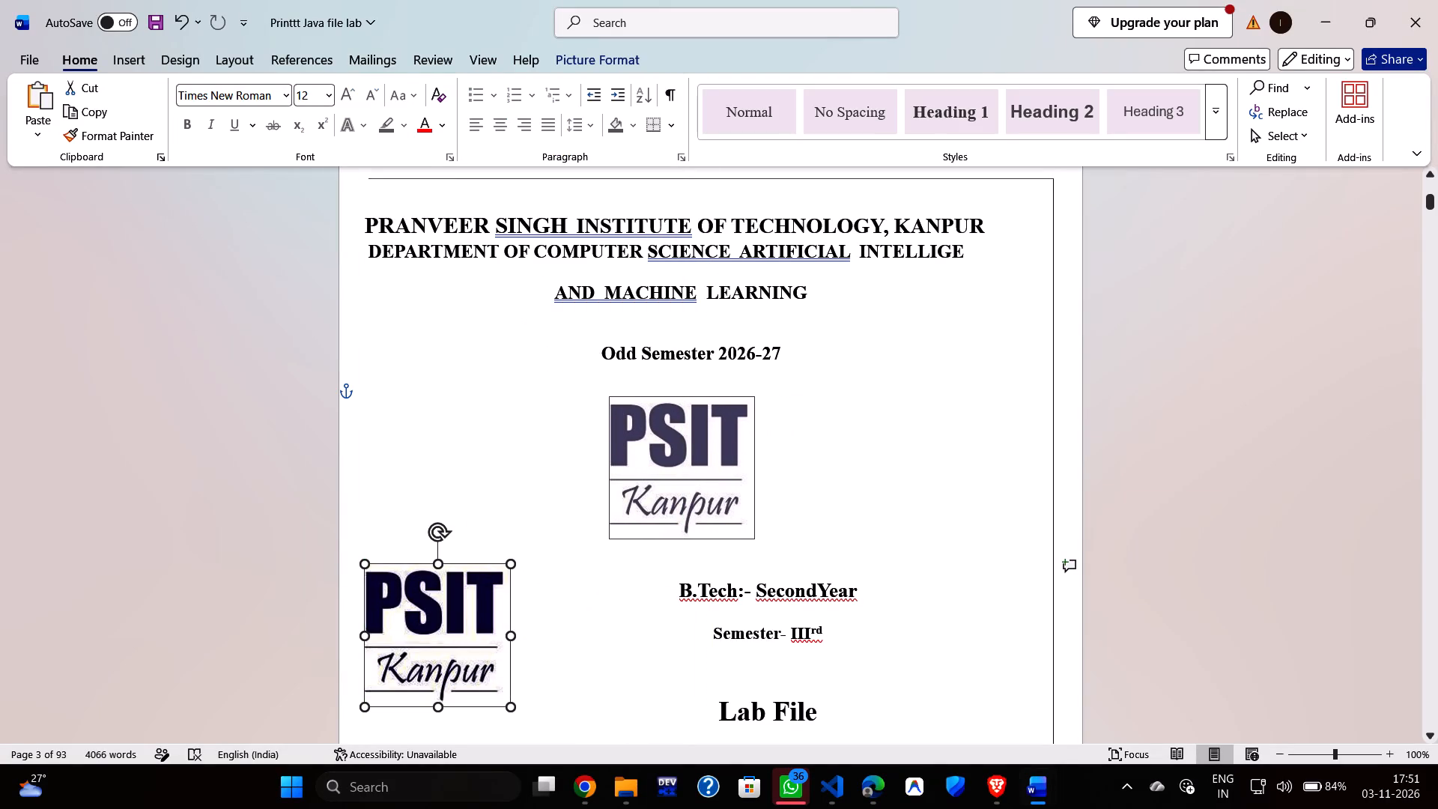
pyautogui.moveTo(703, 436); pyautogui.dragTo(699, 435, button='right')
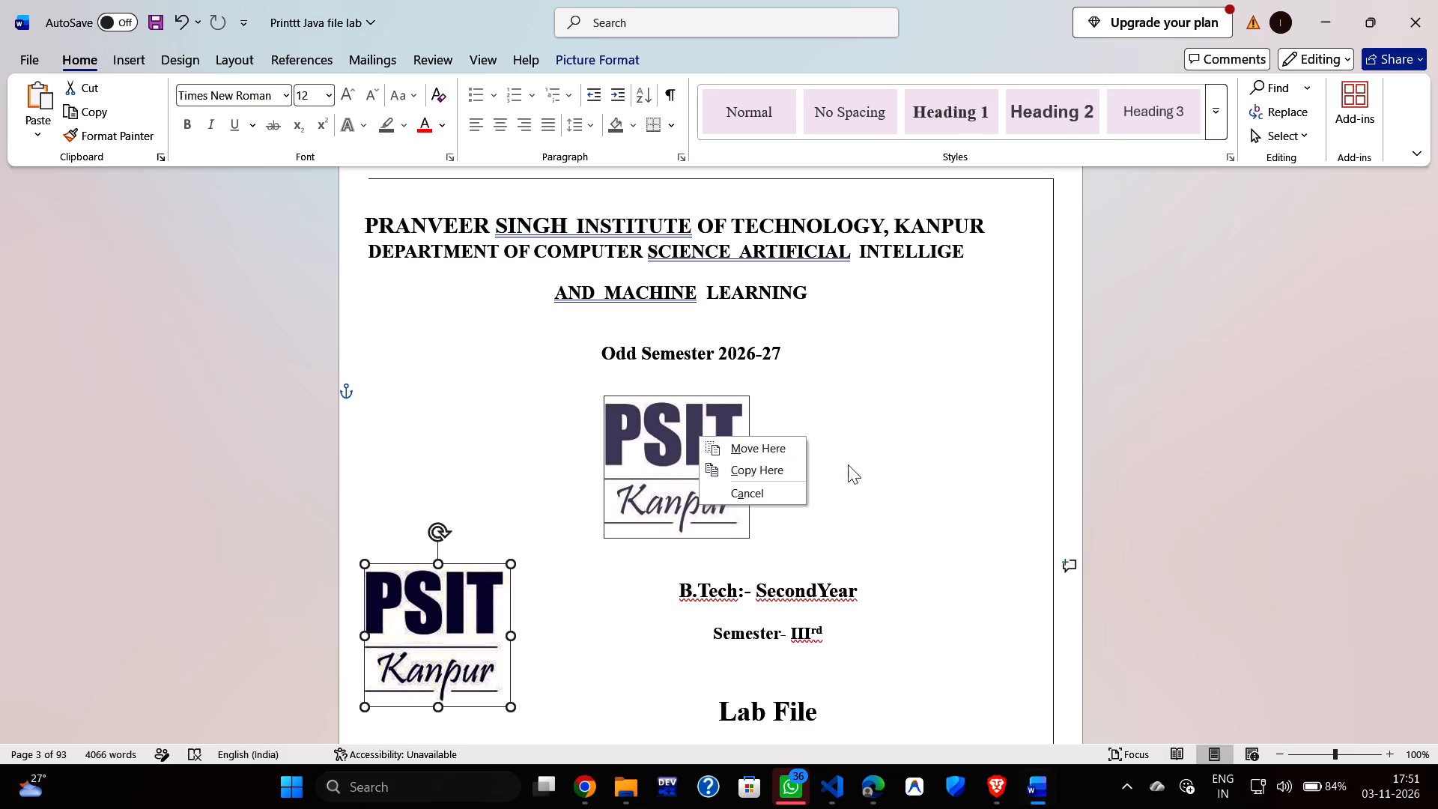
pyautogui.click(773, 448)
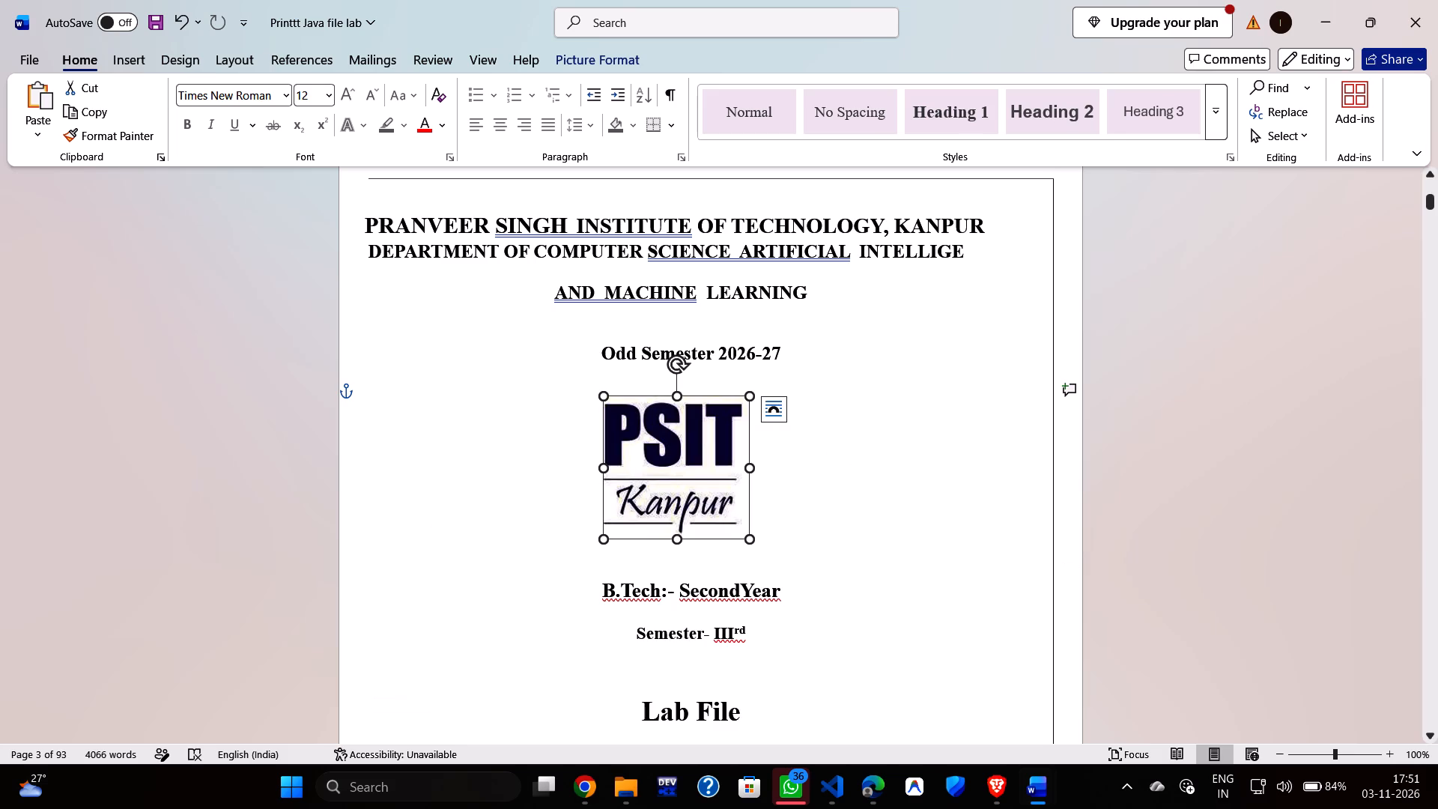
# Indent the Designation line on page three with spaces so it lines up under the Faculty Name label.
pyautogui.click(889, 494)
pyautogui.scroll(-1, 852, 531)
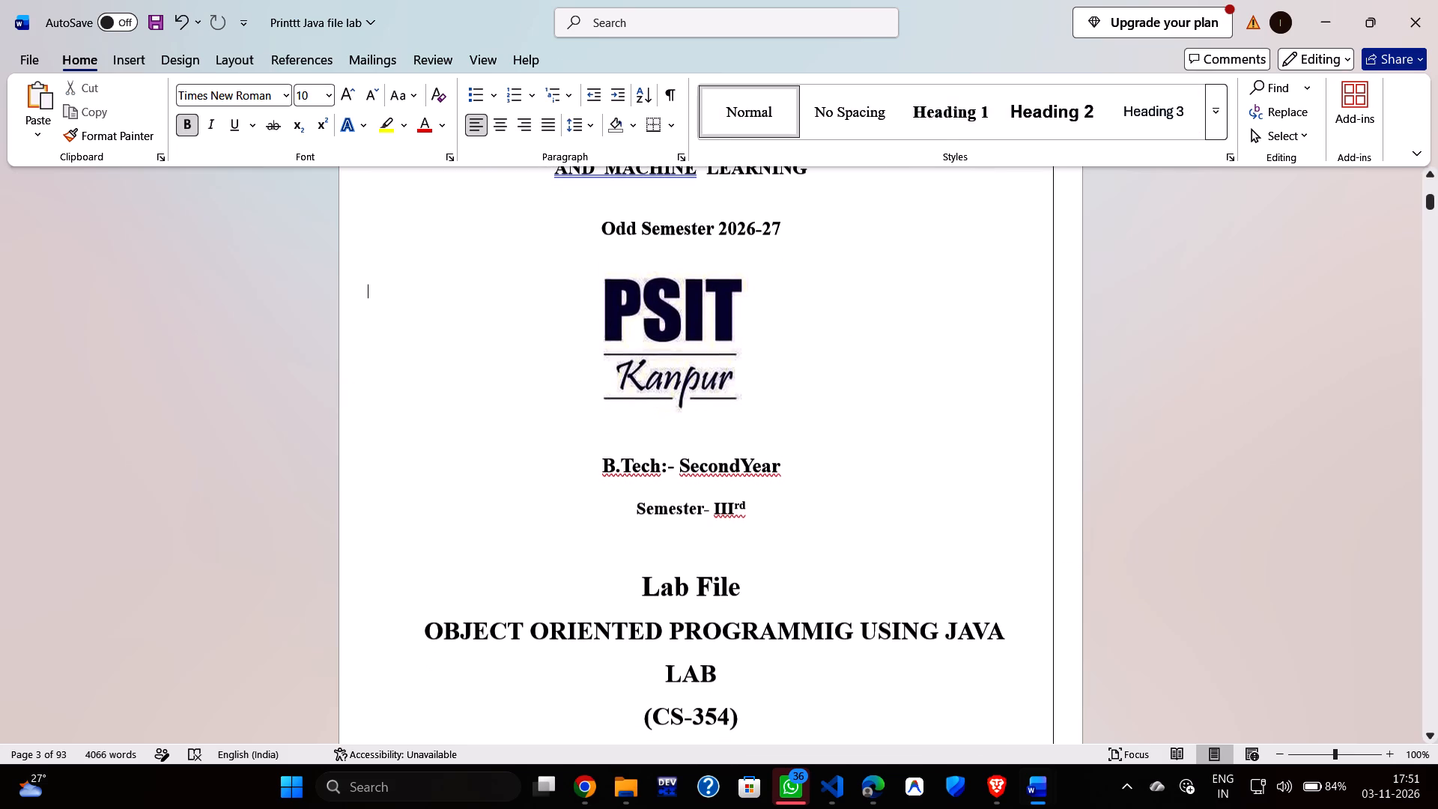
pyautogui.scroll(-2, 852, 531)
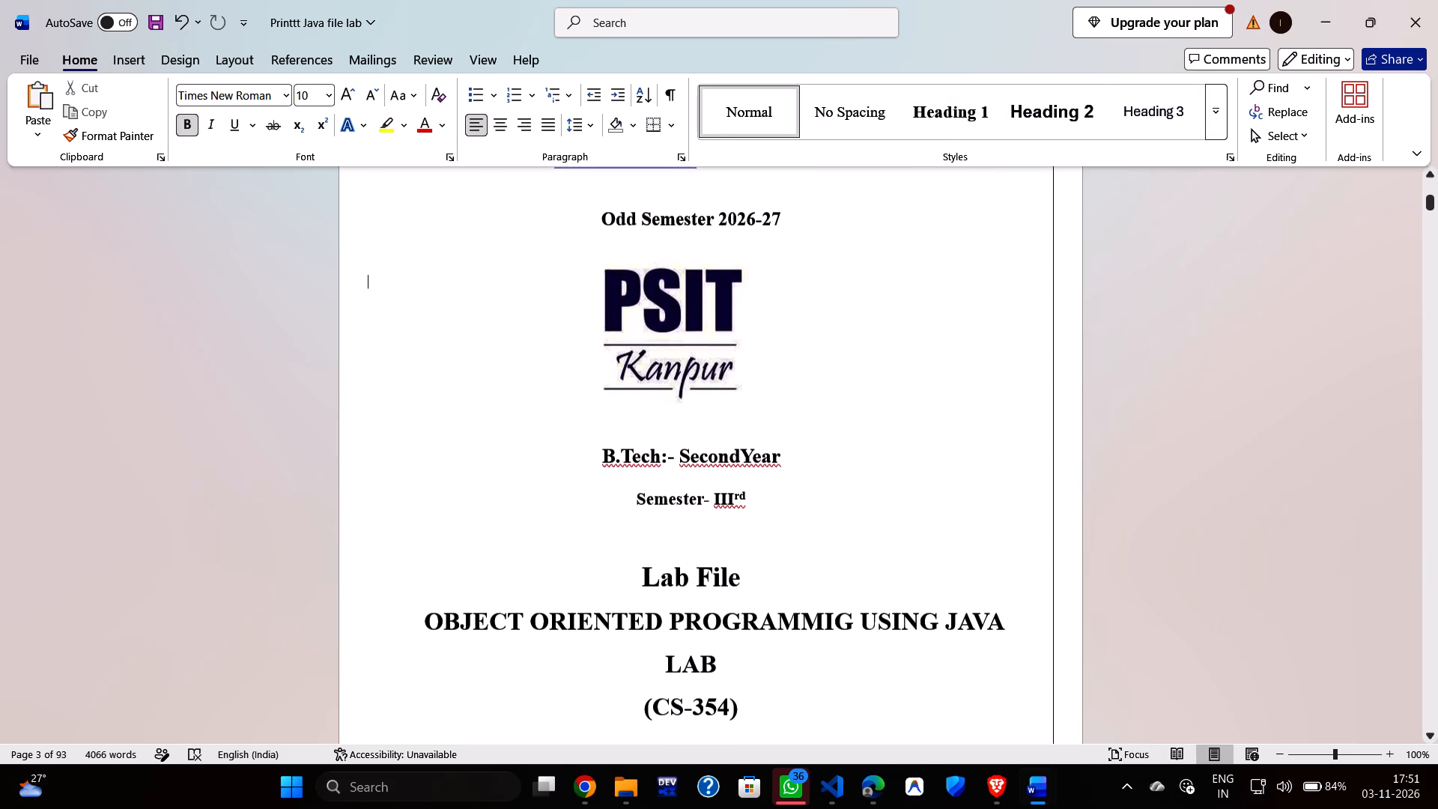
pyautogui.scroll(-2, 852, 531)
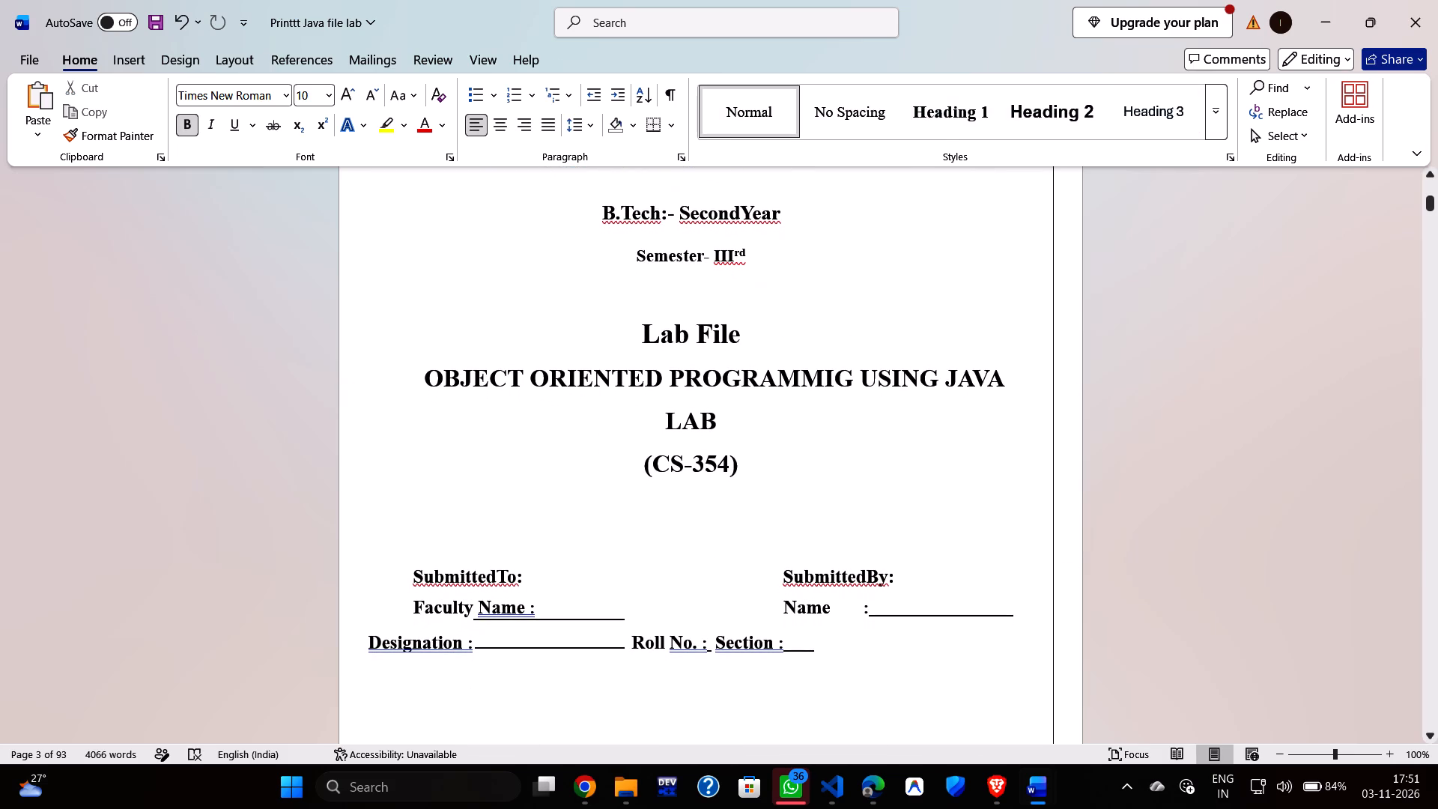
pyautogui.click(359, 640)
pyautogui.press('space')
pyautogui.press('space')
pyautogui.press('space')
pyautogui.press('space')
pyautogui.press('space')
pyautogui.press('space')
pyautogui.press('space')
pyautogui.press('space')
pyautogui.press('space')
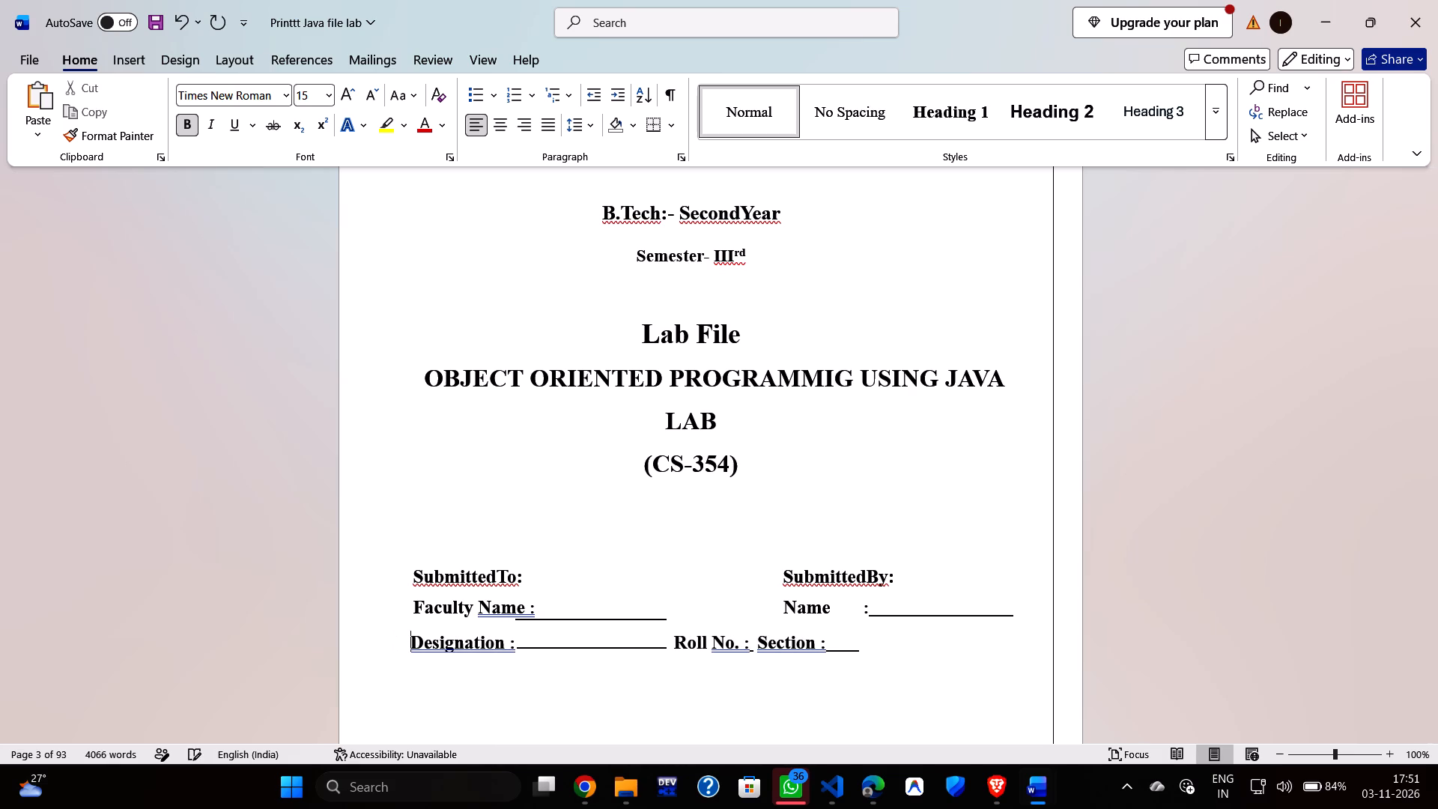
# Insert spaces before Roll No. on the Designation line so it lines up under the Name label.
pyautogui.click(670, 641)
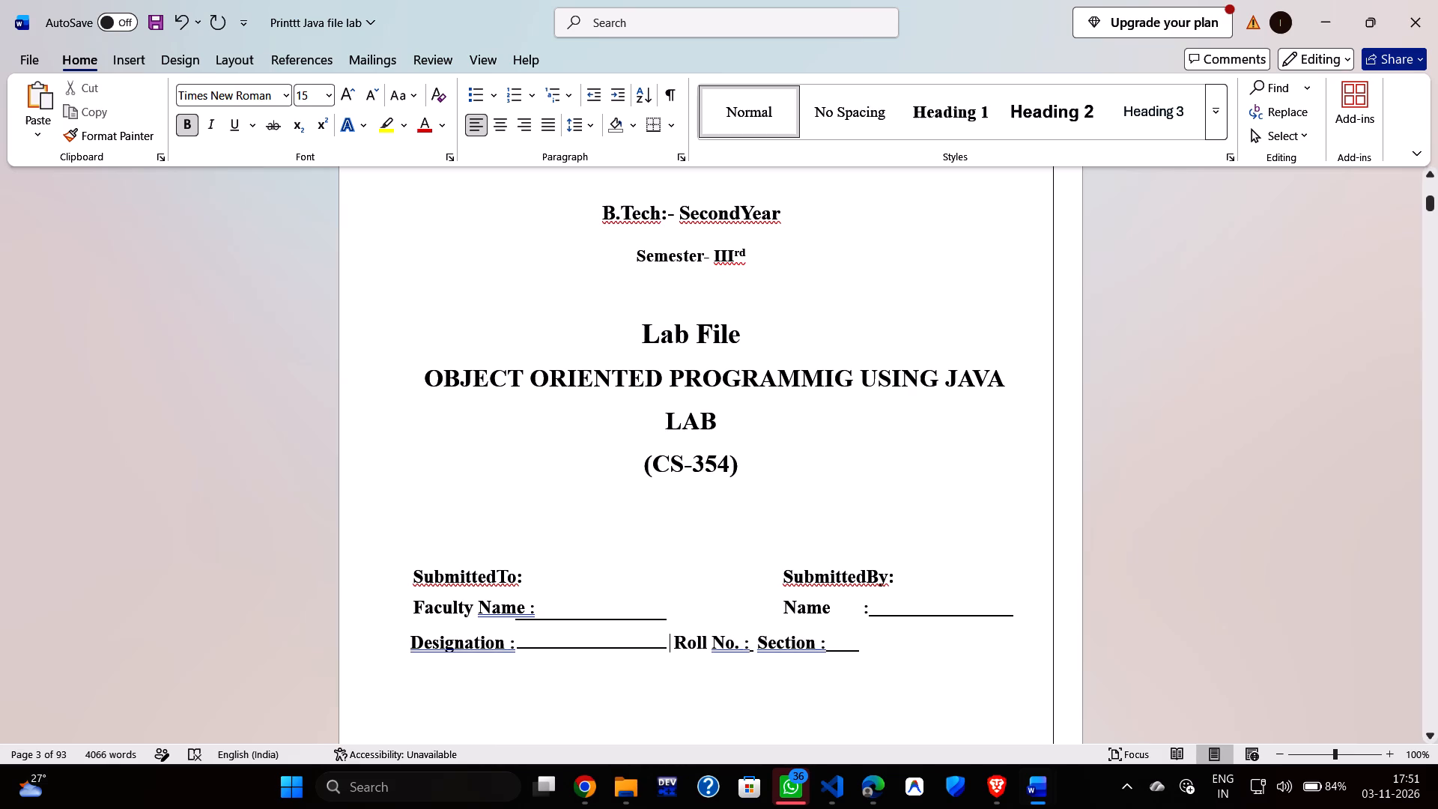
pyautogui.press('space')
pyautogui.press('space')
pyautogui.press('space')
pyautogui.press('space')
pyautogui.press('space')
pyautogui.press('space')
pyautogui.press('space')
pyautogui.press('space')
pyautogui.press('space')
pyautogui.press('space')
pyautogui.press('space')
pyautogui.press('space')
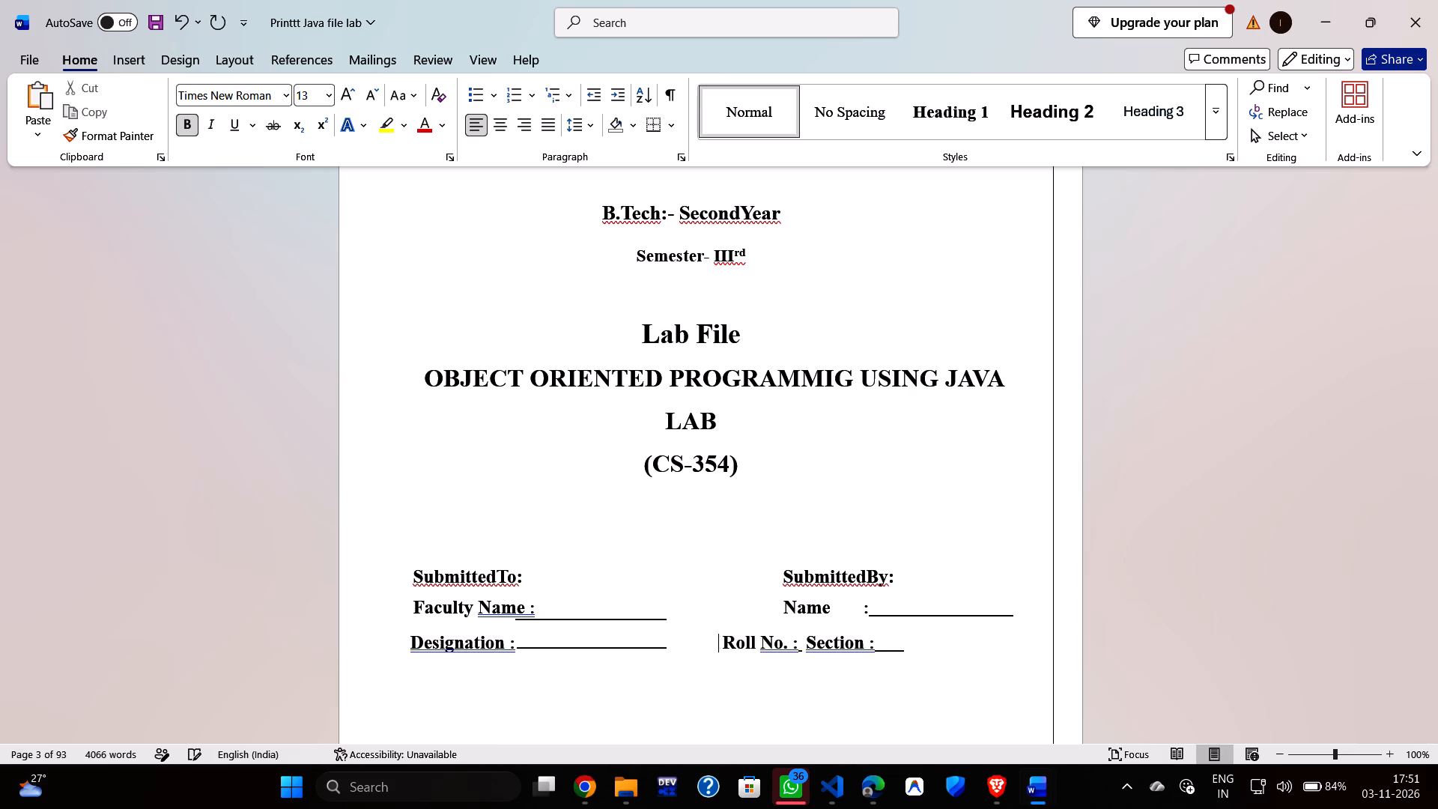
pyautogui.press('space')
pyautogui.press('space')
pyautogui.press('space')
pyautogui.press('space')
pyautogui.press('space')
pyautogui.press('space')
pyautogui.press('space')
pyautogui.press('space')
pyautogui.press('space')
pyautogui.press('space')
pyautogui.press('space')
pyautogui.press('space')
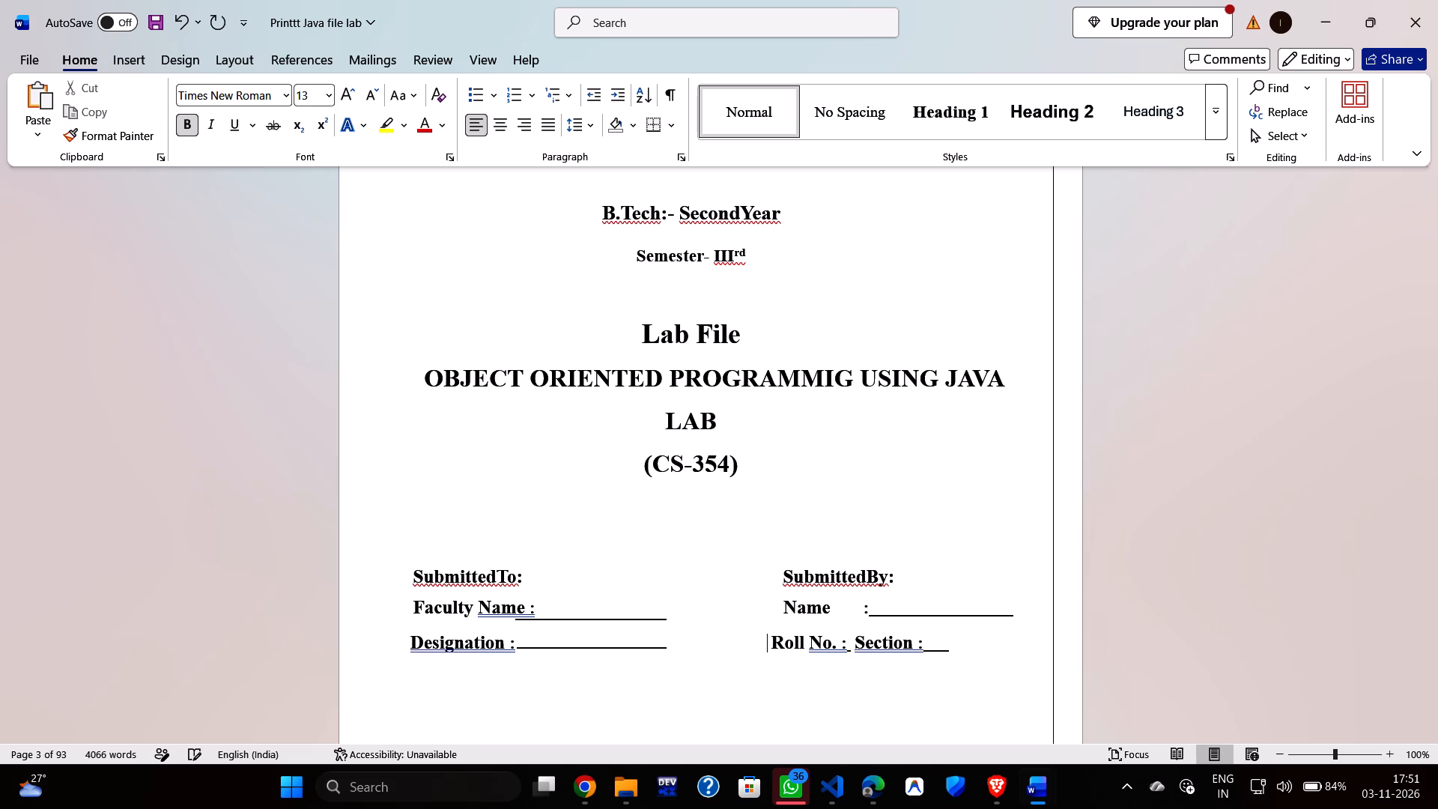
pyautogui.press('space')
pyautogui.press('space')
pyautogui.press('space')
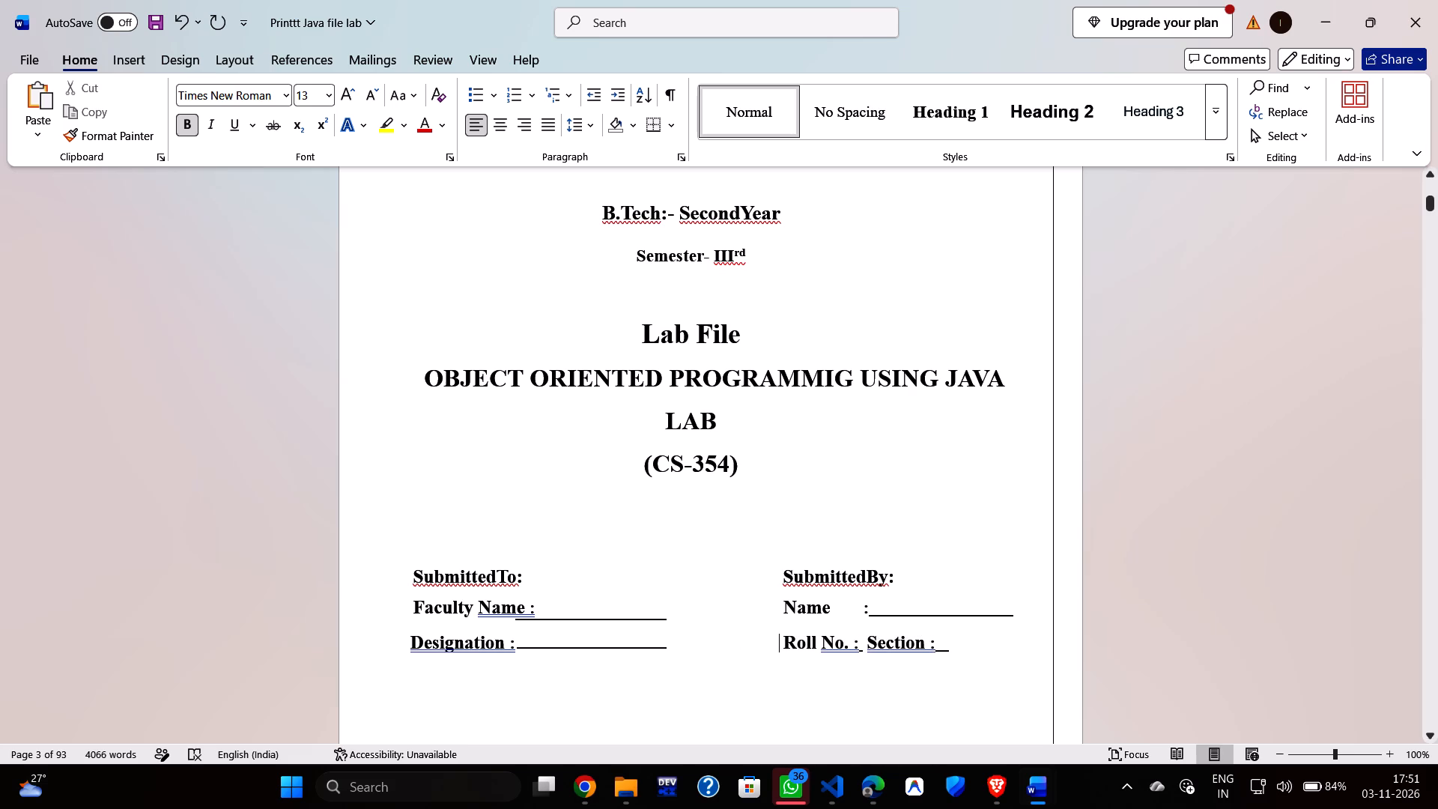
# Add spaces after Roll No. to widen its blank and push the Section label onto the following line.
pyautogui.click(864, 645)
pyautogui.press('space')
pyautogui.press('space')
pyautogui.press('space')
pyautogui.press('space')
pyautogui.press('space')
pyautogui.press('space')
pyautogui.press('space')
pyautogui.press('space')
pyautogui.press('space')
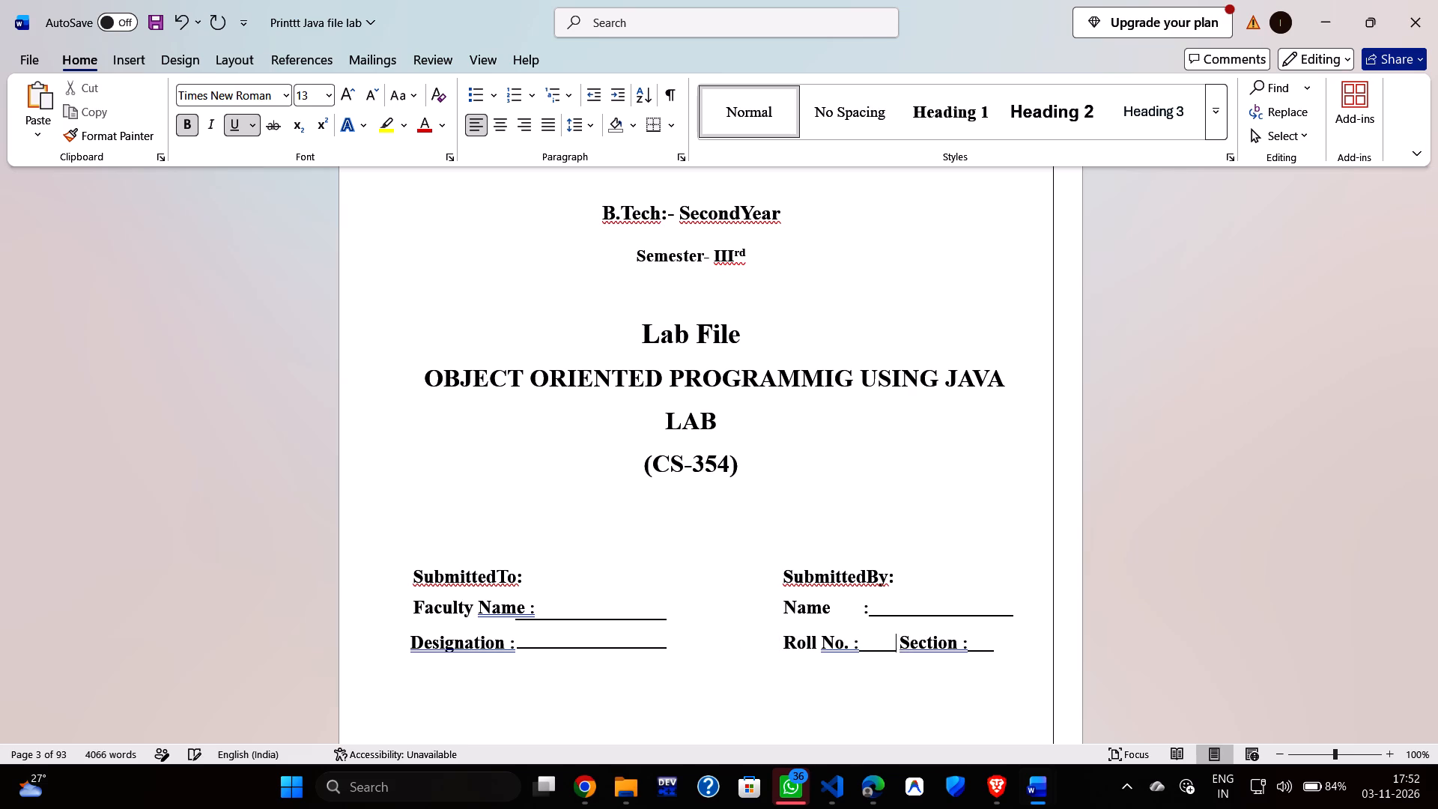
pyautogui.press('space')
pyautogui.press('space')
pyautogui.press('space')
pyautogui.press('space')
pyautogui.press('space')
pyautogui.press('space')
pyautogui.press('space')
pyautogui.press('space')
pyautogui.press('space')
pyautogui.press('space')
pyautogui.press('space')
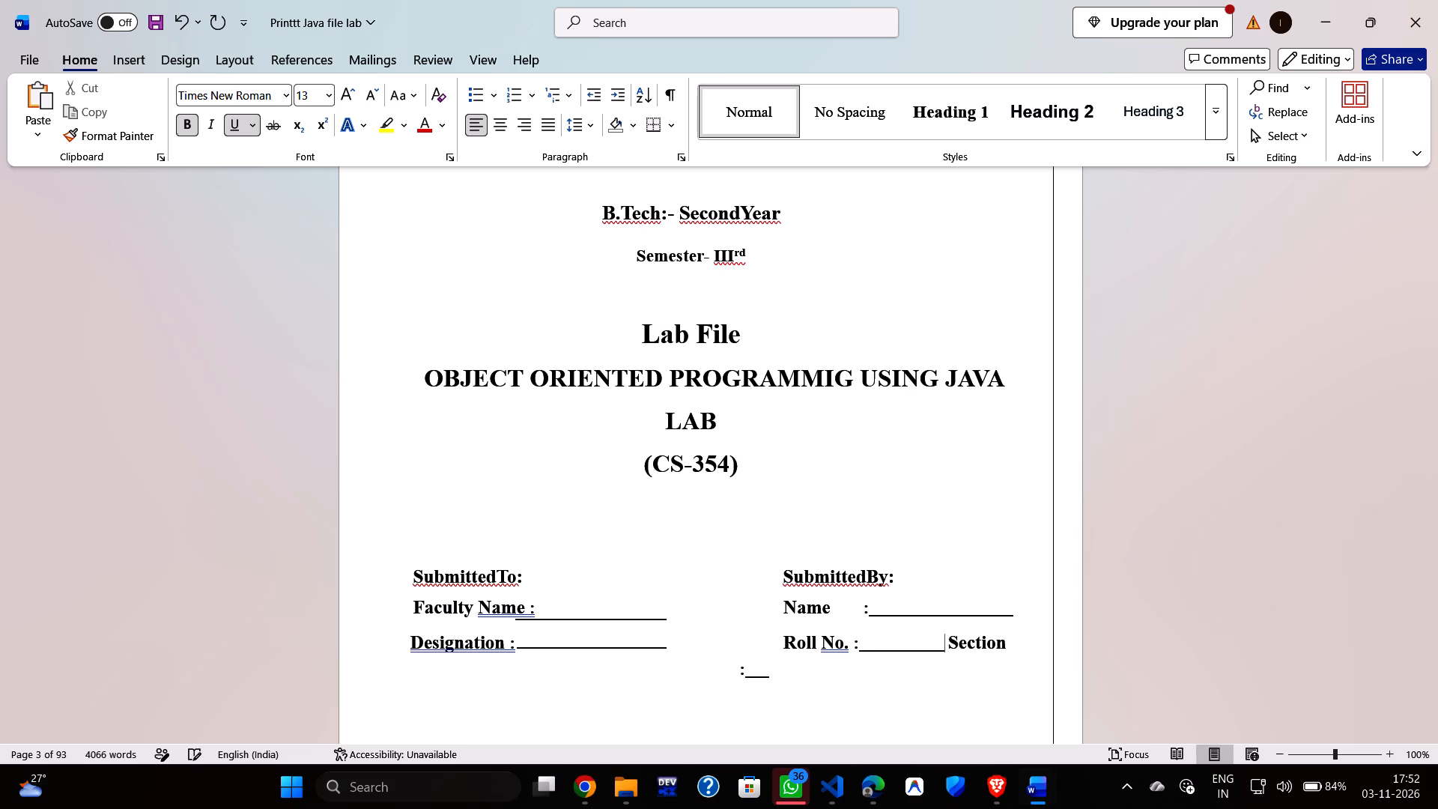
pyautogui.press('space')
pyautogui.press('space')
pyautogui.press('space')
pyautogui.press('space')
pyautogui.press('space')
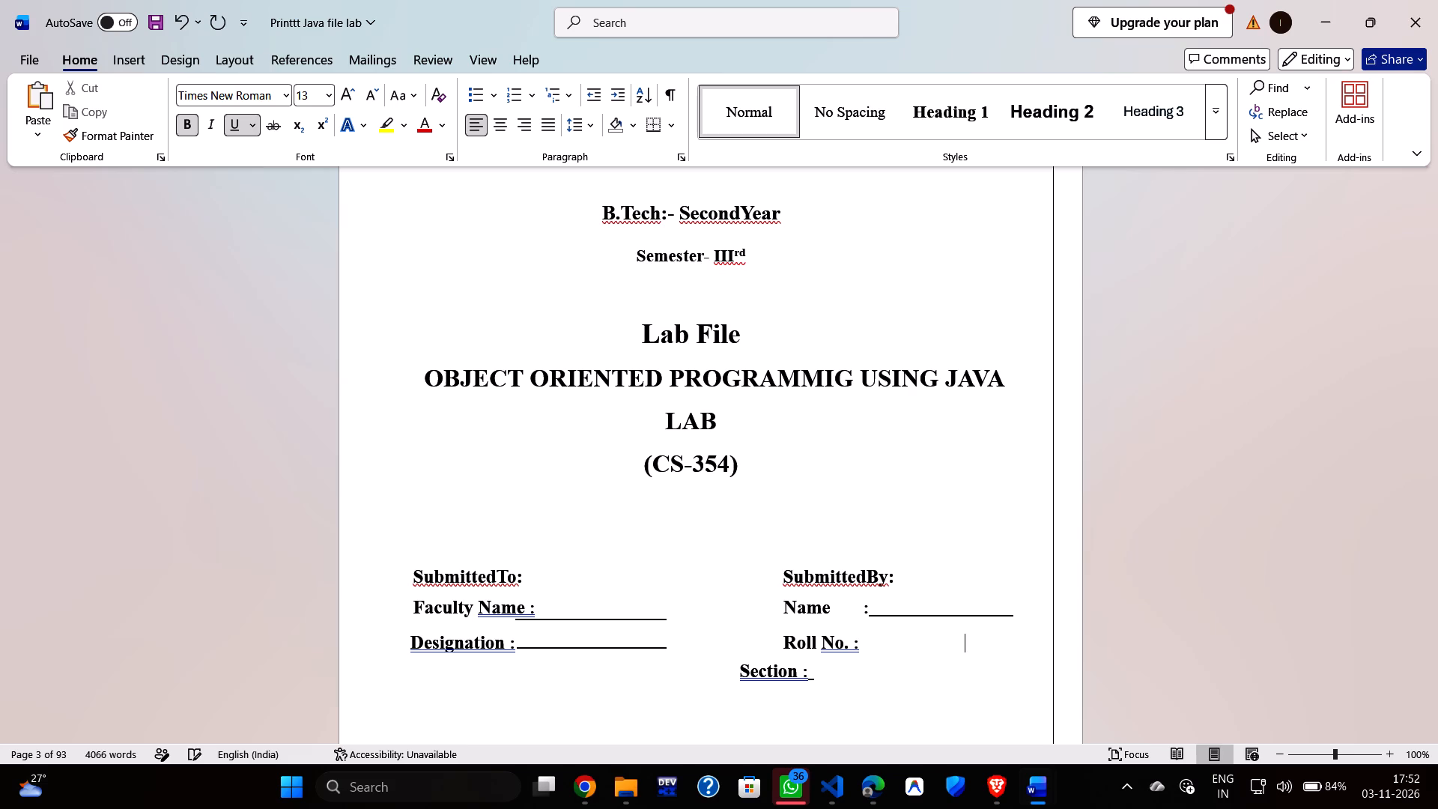
# Try to shift the Section label with leading spaces so it lines up under Roll No.
pyautogui.click(733, 671)
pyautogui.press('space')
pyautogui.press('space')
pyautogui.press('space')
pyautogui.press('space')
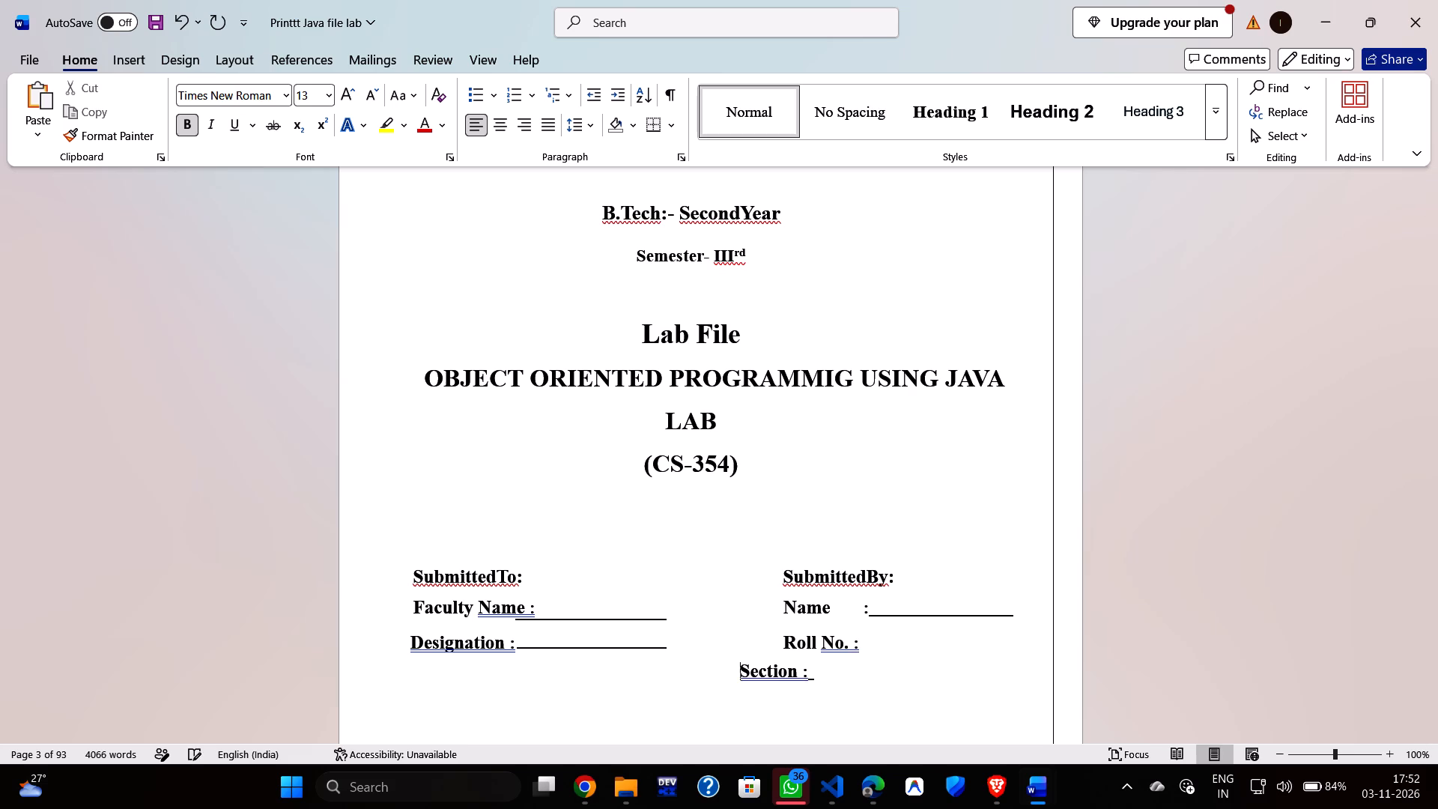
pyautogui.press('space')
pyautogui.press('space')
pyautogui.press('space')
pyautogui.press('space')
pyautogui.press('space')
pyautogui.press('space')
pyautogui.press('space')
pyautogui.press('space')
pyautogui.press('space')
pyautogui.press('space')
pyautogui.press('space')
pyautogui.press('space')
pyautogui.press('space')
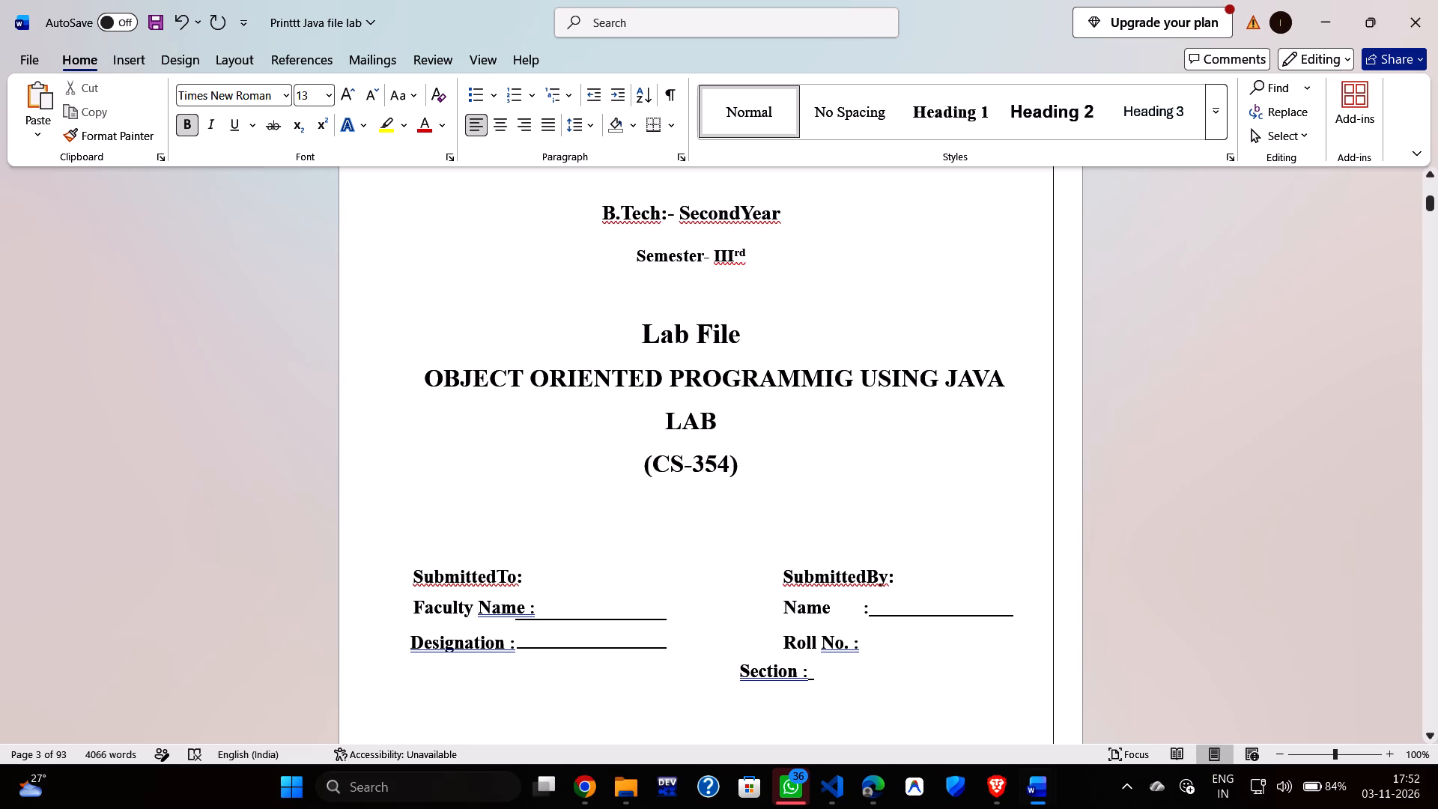
# Select the Section label below the Roll No. line and bring up the text editing options.
pyautogui.moveTo(723, 664); pyautogui.dragTo(841, 672)
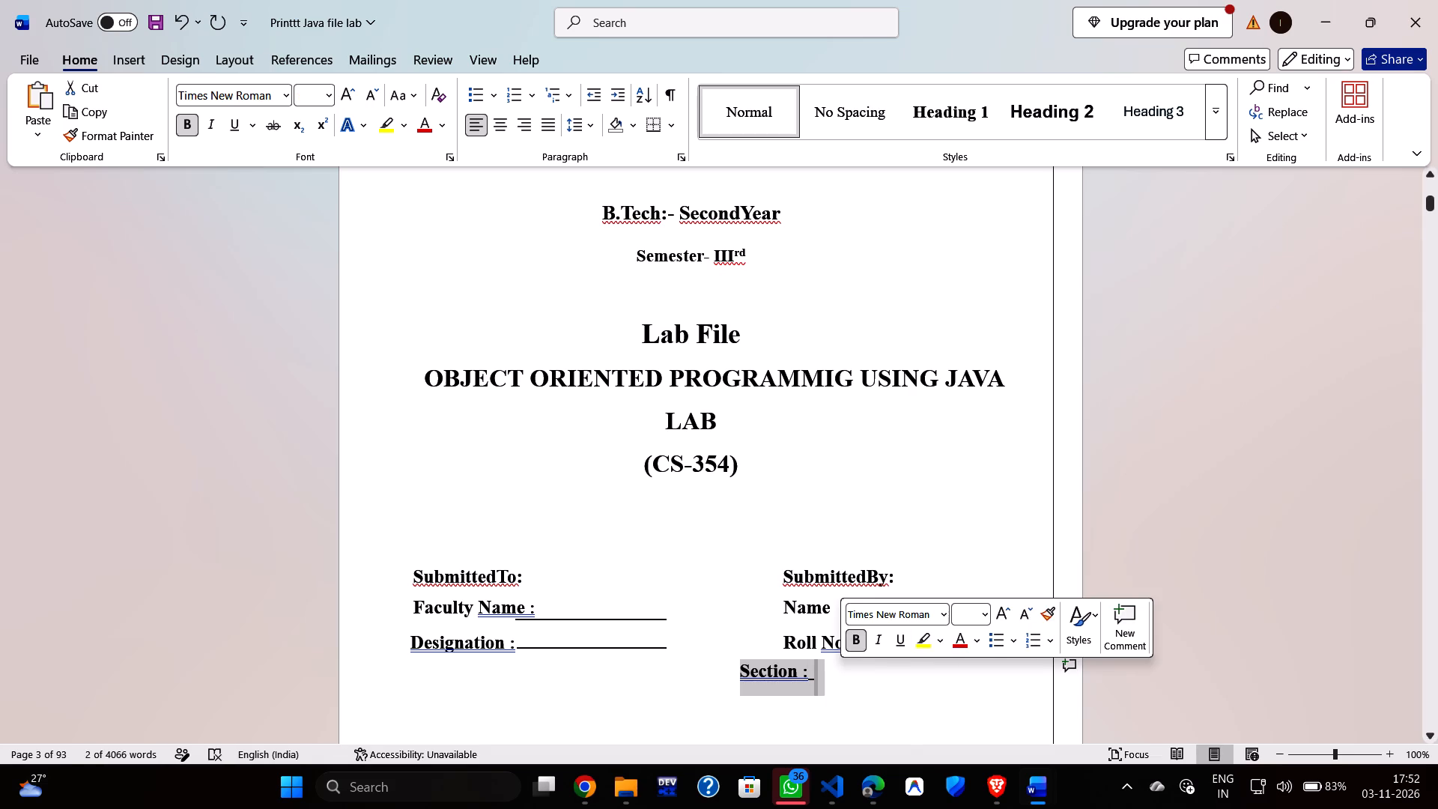
pyautogui.rightClick(850, 709)
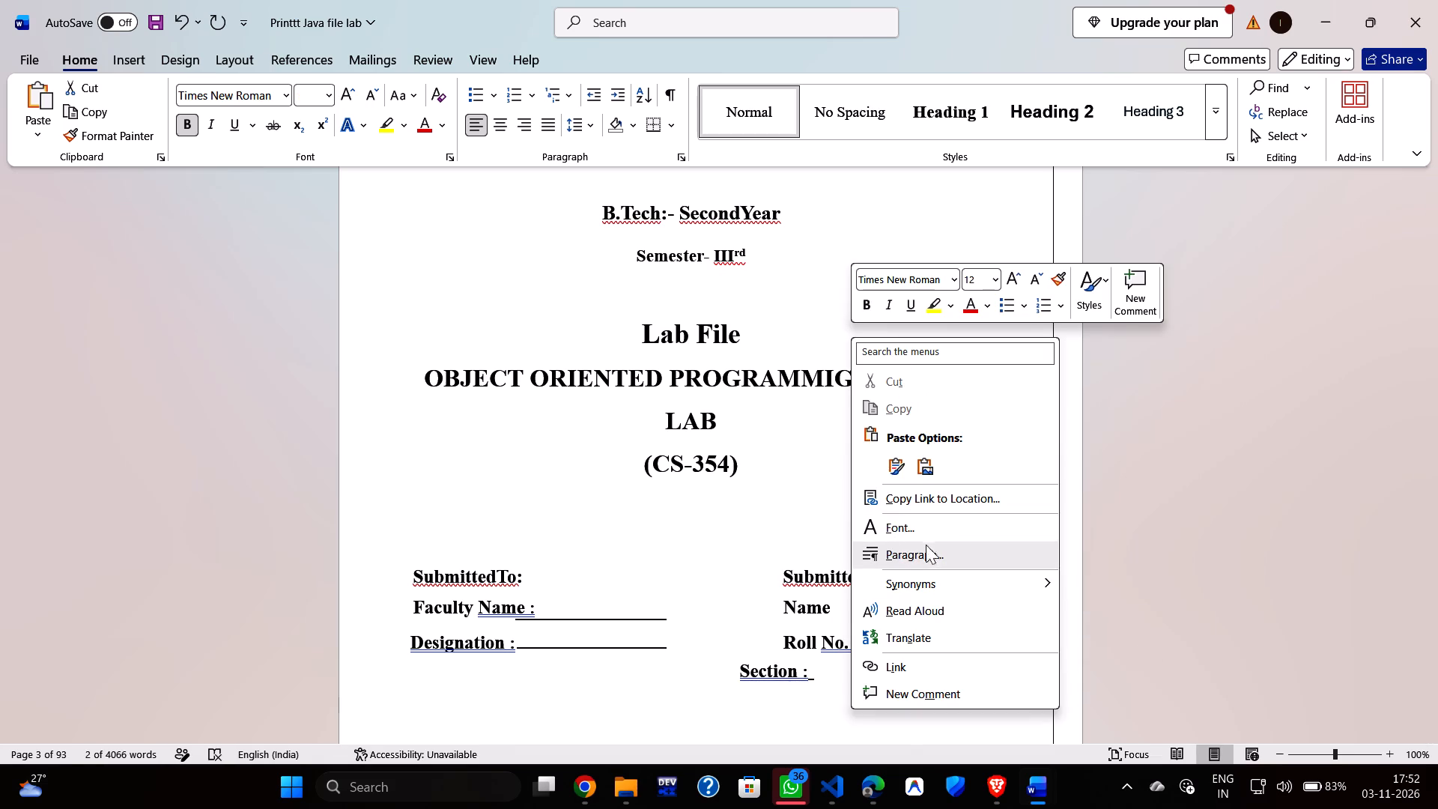
# Shift the Section line on page three towards the right margin with five spaces before it and right alignment.
pyautogui.moveTo(734, 688); pyautogui.dragTo(744, 682)
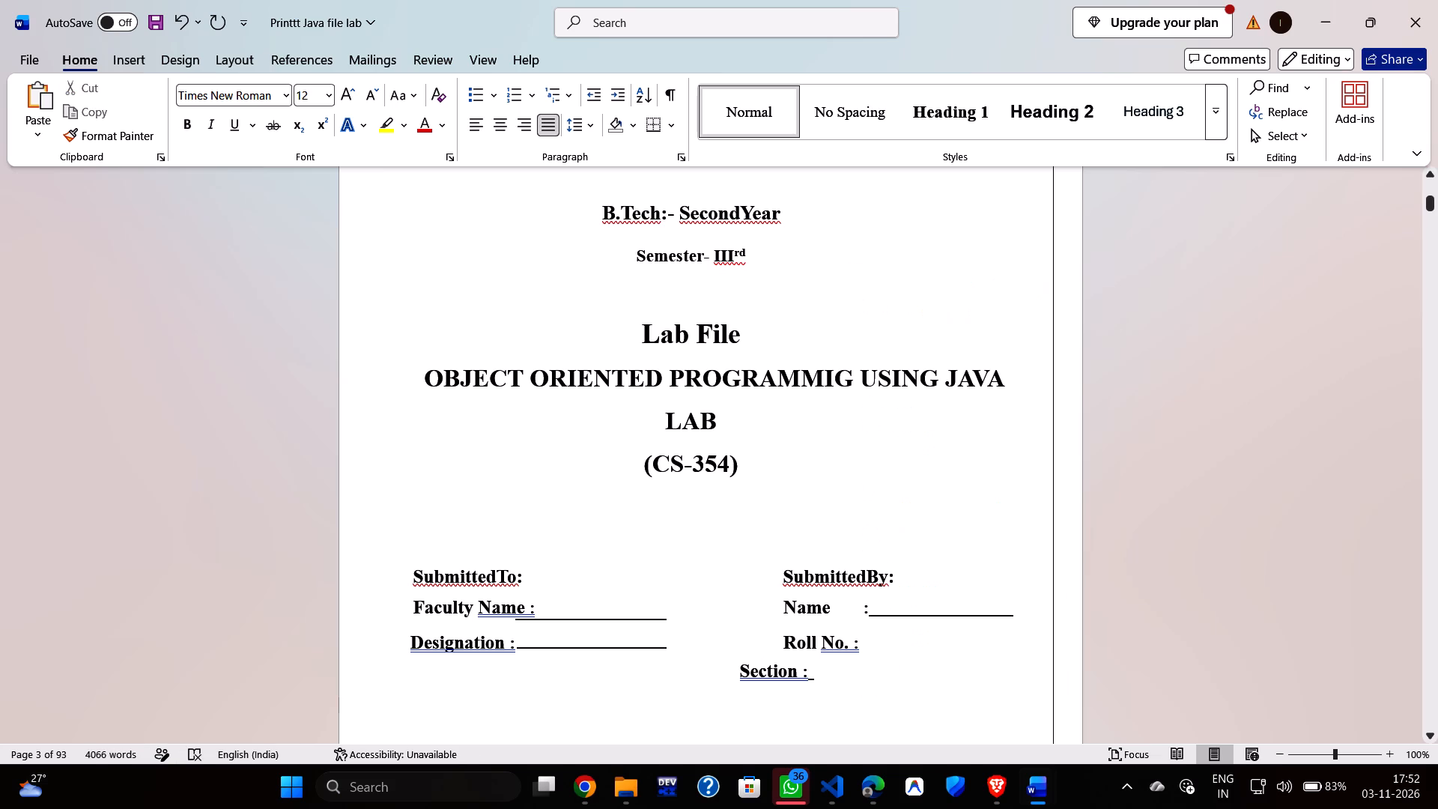
pyautogui.moveTo(744, 682); pyautogui.dragTo(729, 660)
pyautogui.moveTo(729, 660); pyautogui.dragTo(726, 701)
pyautogui.click(726, 701)
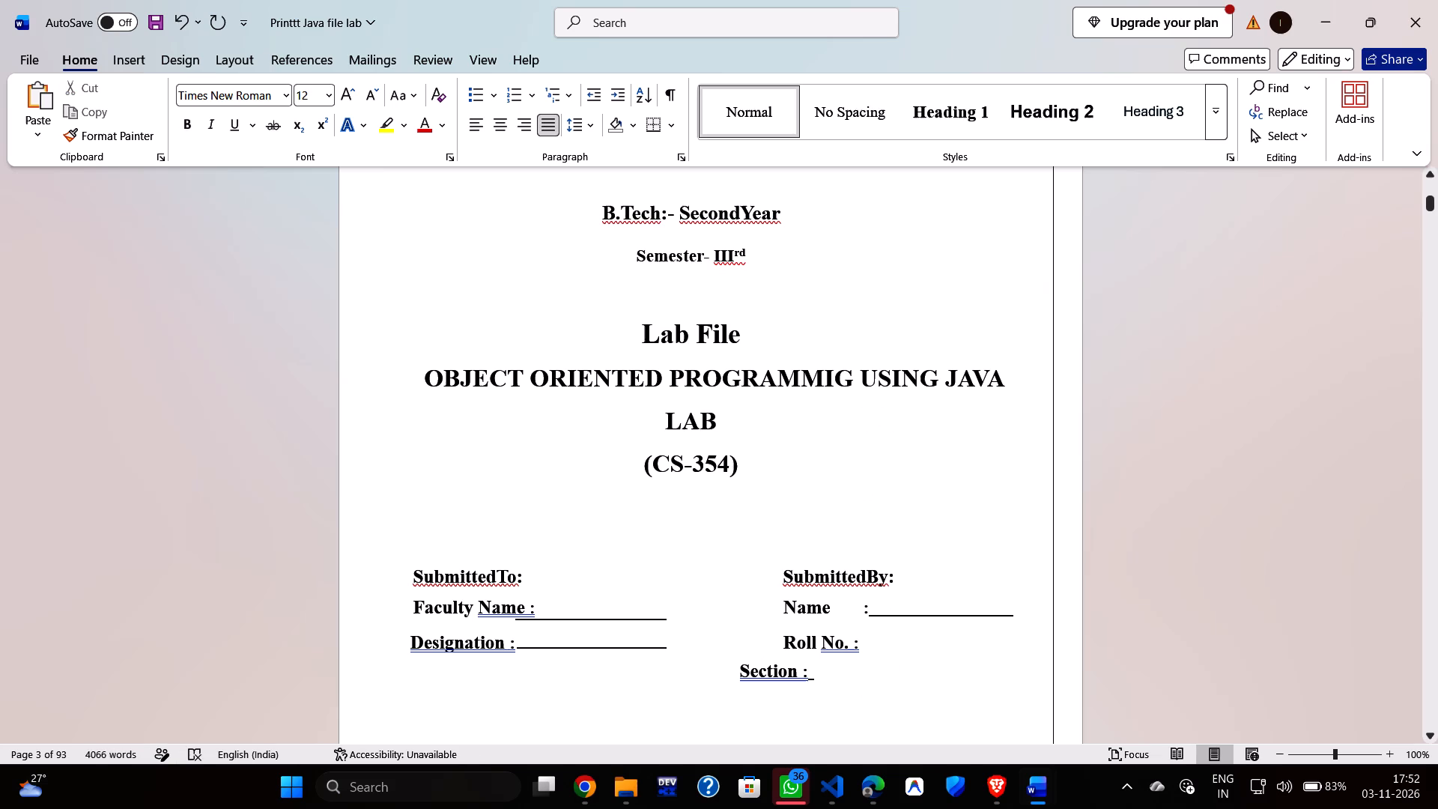
pyautogui.click(733, 675)
pyautogui.press('space')
pyautogui.press('space')
pyautogui.press('space')
pyautogui.press('space')
pyautogui.press('space')
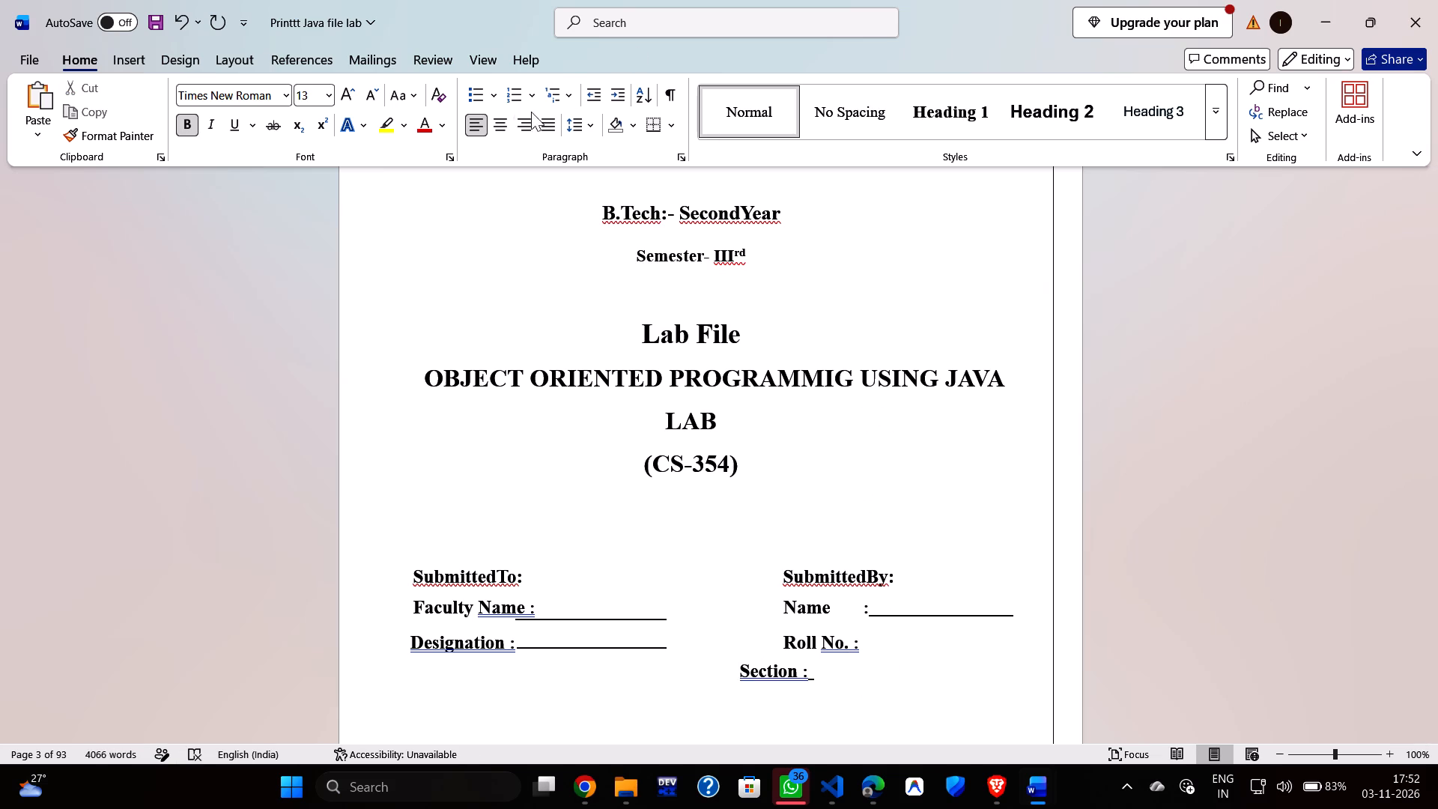
pyautogui.click(522, 118)
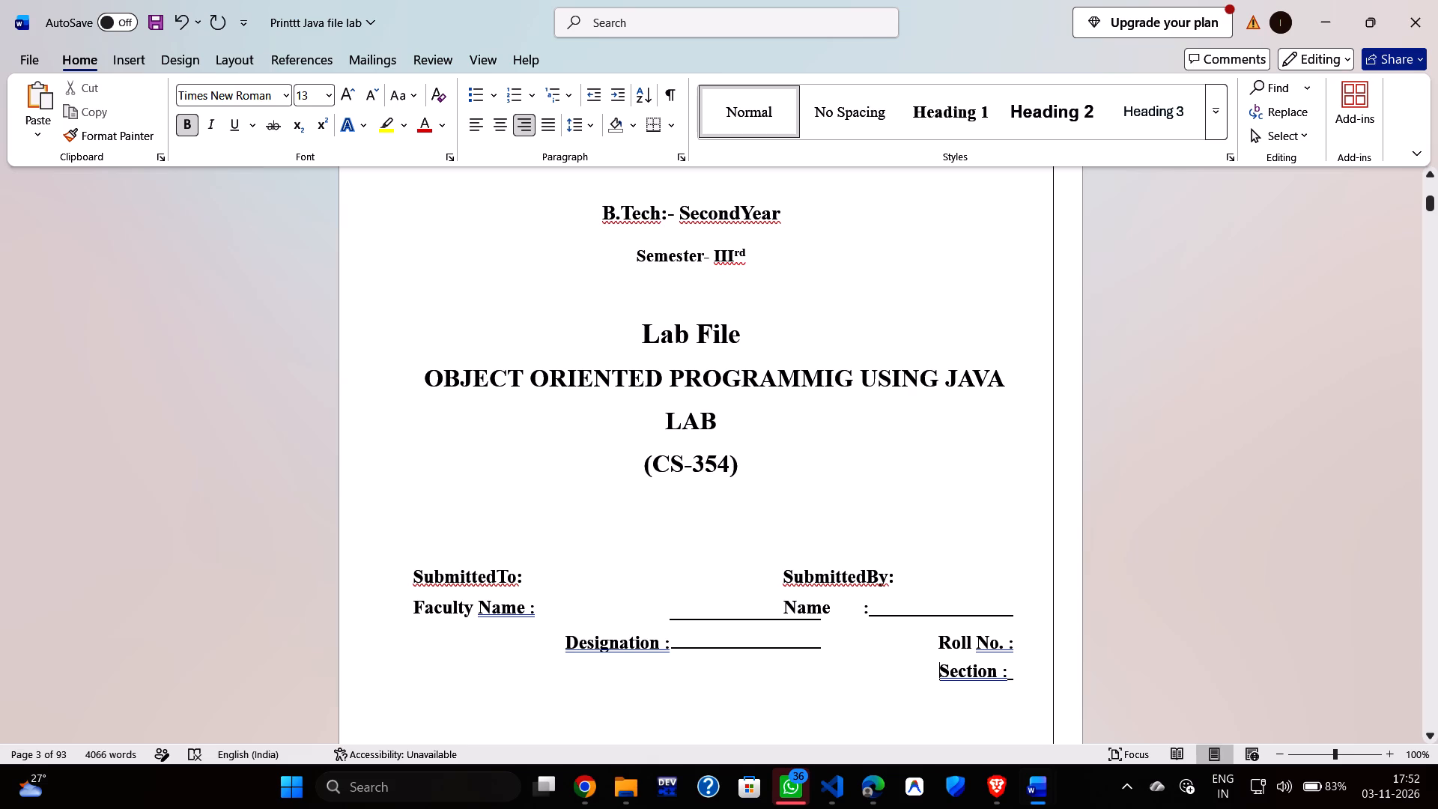
# Try to remove the blank space in front of Designation on page three.
pyautogui.rightClick(550, 642)
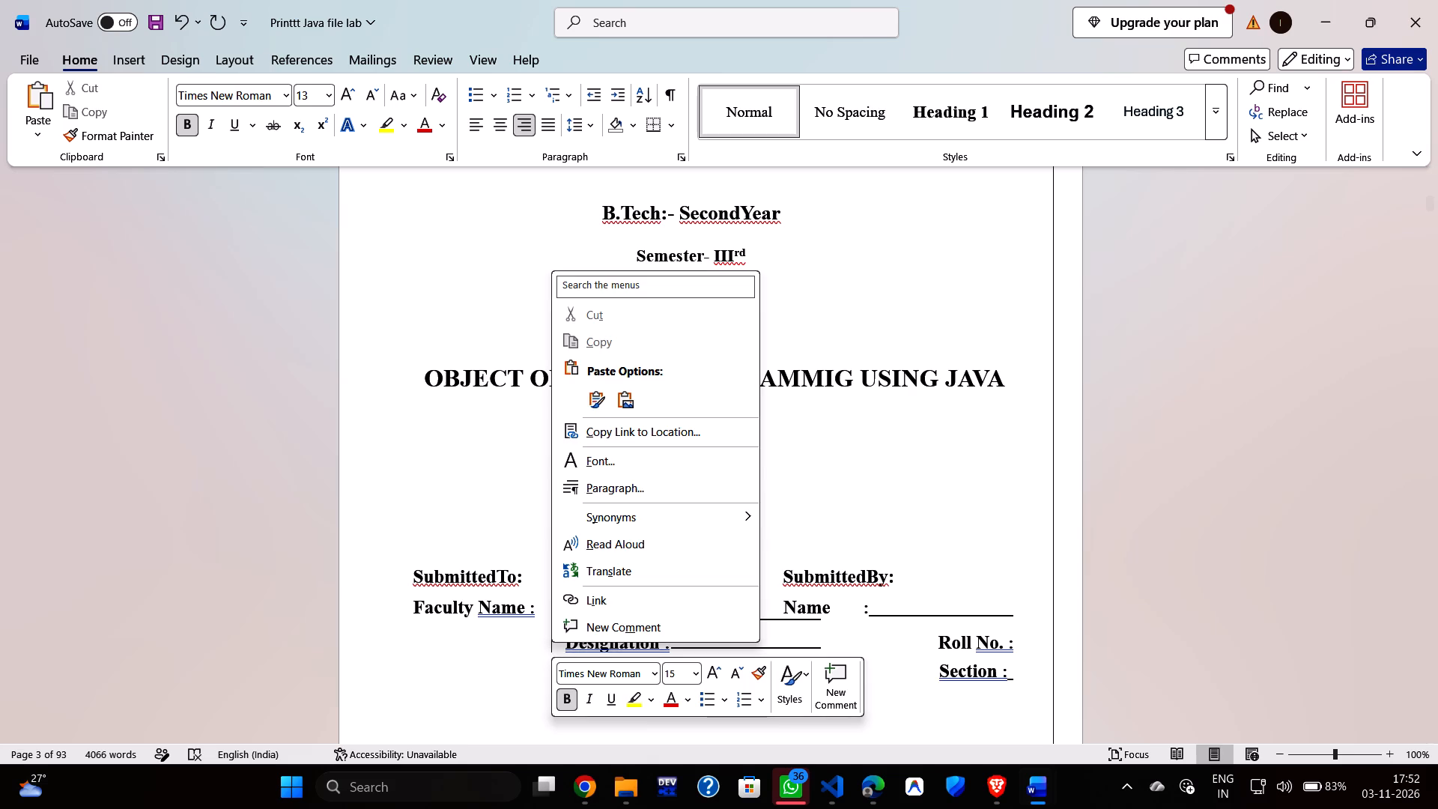
pyautogui.click(550, 642)
pyautogui.press('BackSpace')
pyautogui.press('BackSpace')
pyautogui.press('BackSpace')
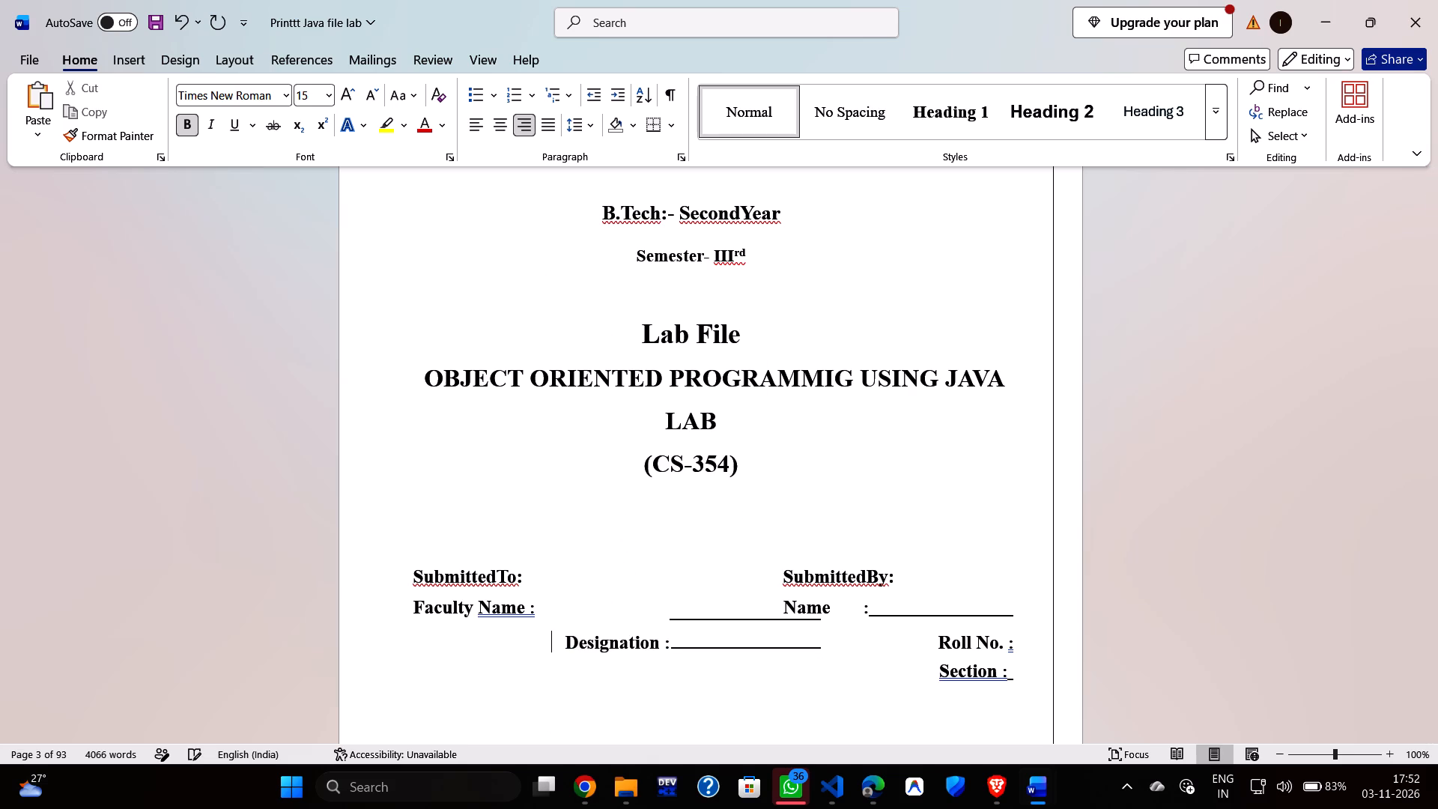
pyautogui.press('BackSpace')
pyautogui.press('BackSpace')
pyautogui.press('BackSpace')
# Justify the empty paragraph beside the PSIT Kanpur logo on page three.
pyautogui.moveTo(550, 642); pyautogui.dragTo(546, 661)
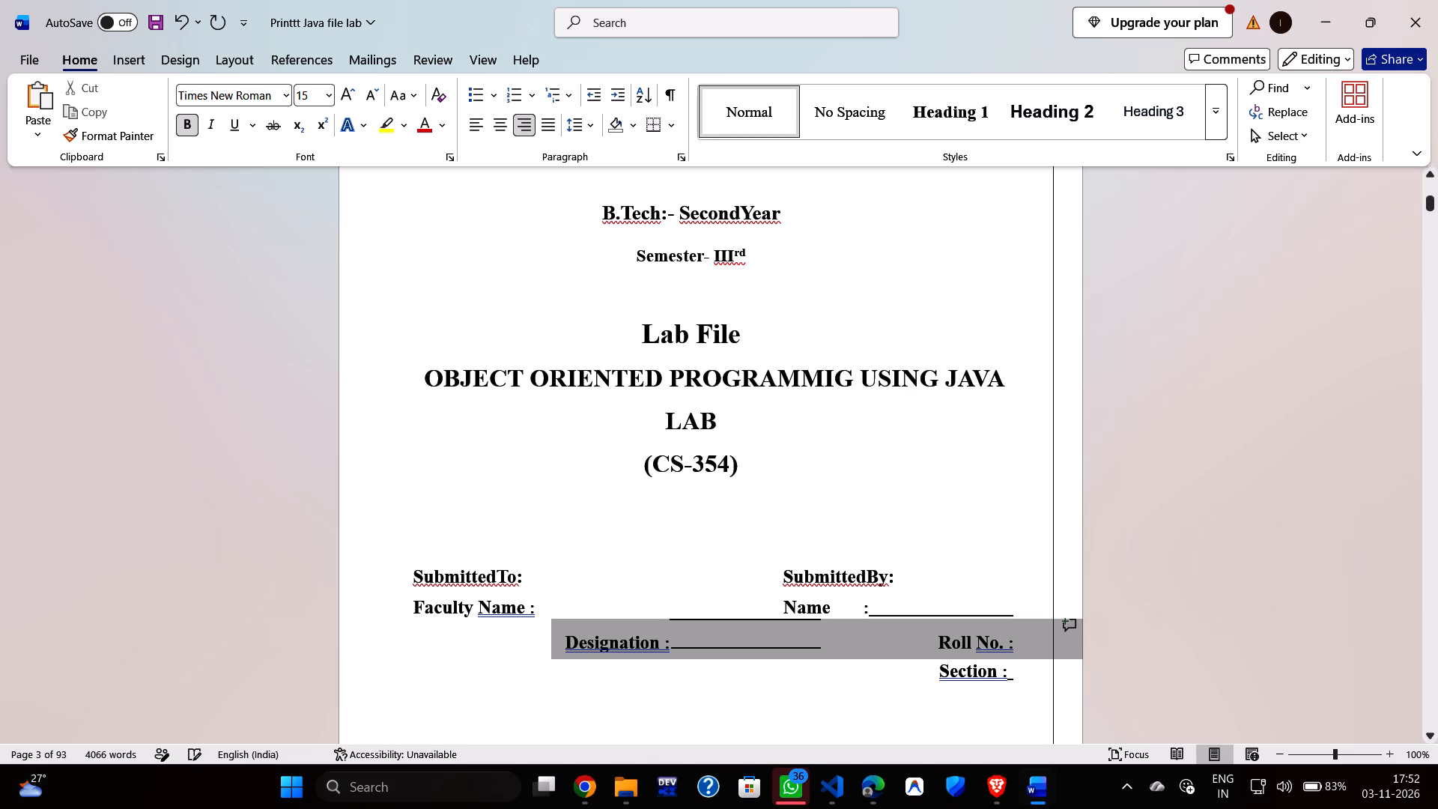
pyautogui.moveTo(546, 661); pyautogui.dragTo(410, 689)
pyautogui.moveTo(455, 697); pyautogui.dragTo(577, 286)
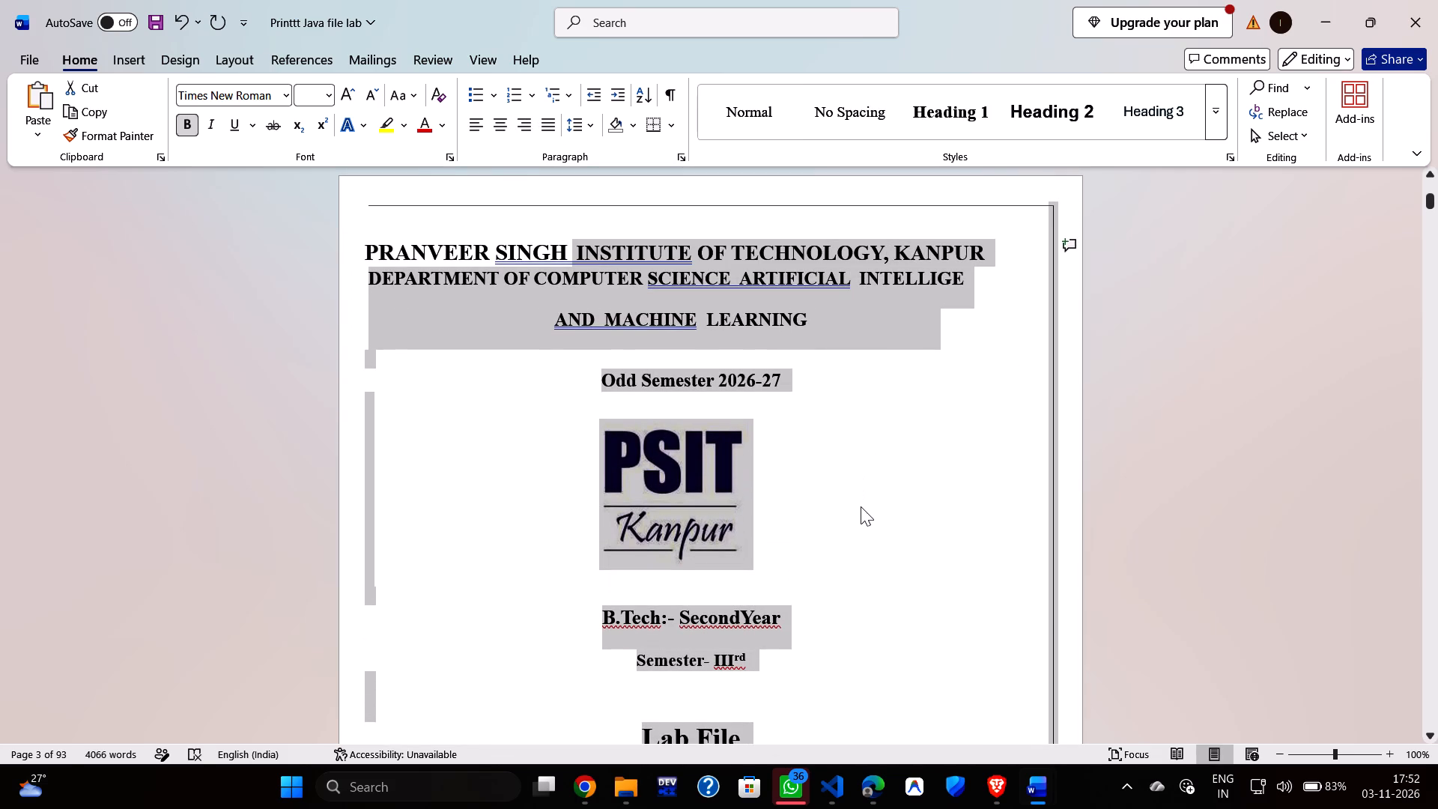
pyautogui.click(861, 506)
pyautogui.click(551, 126)
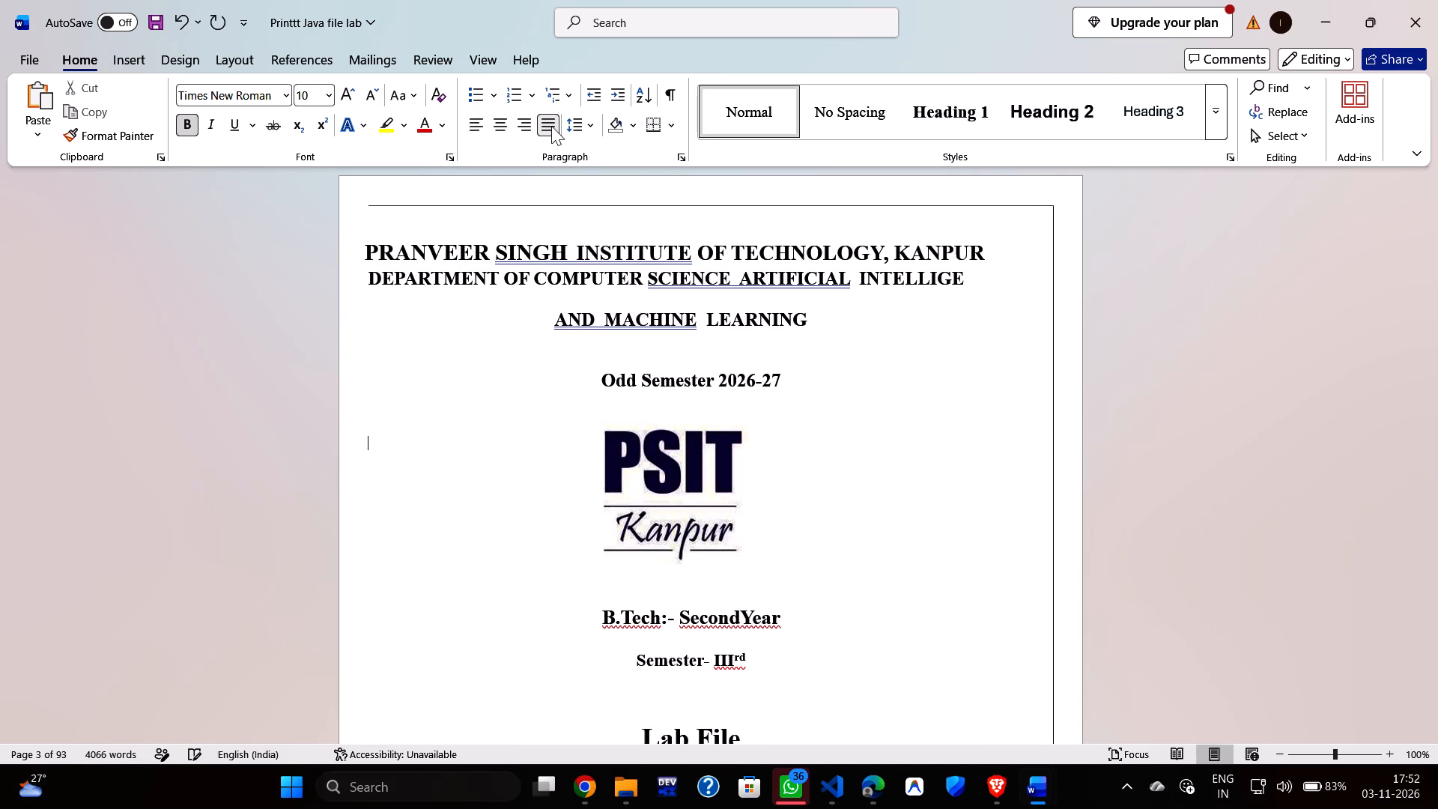
# Remove the gap and right alignment before Designation on page three, and indent it seven spaces so it starts beneath Faculty Name.
pyautogui.scroll(-3, 801, 377)
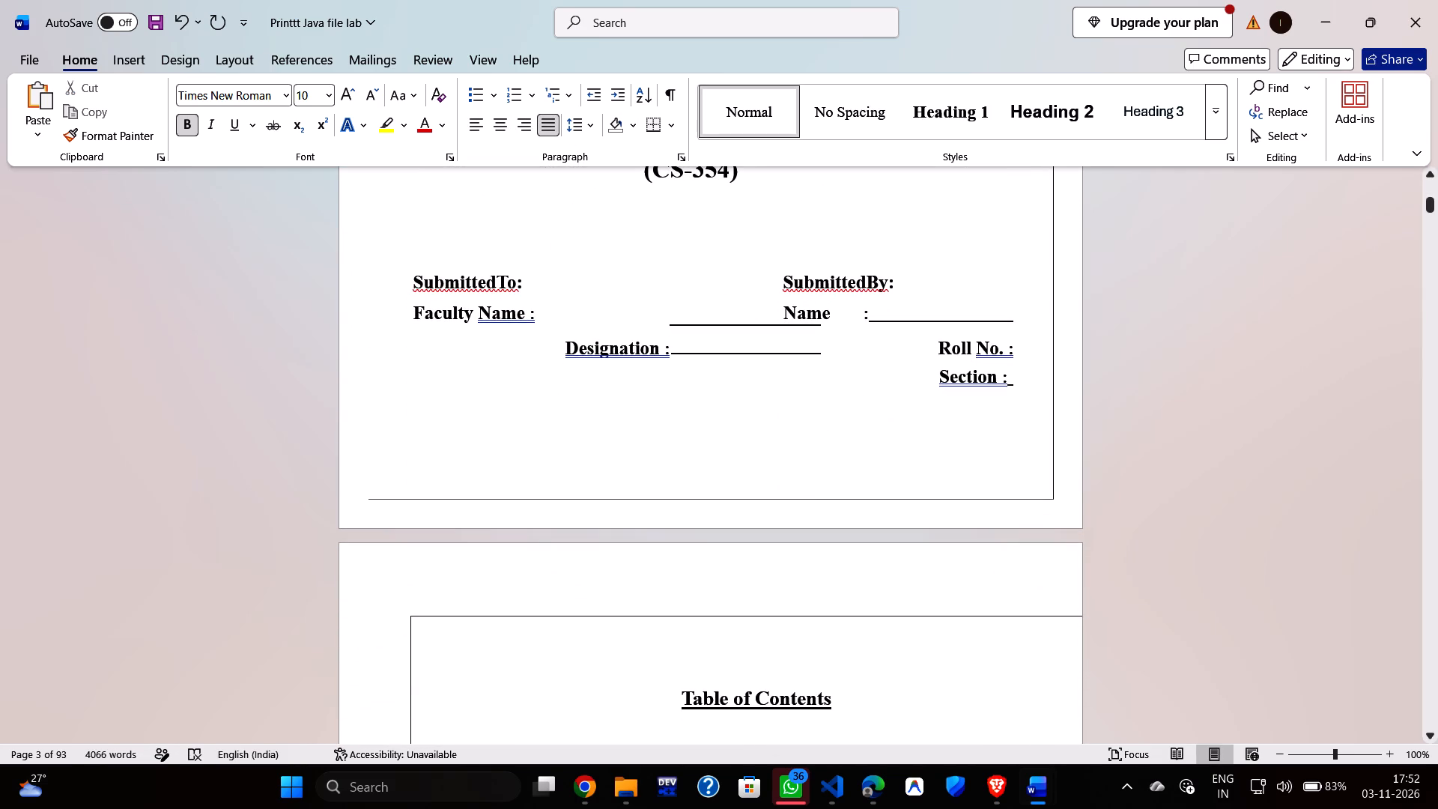
pyautogui.click(556, 359)
pyautogui.press('BackSpace')
pyautogui.press('BackSpace')
pyautogui.press('BackSpace')
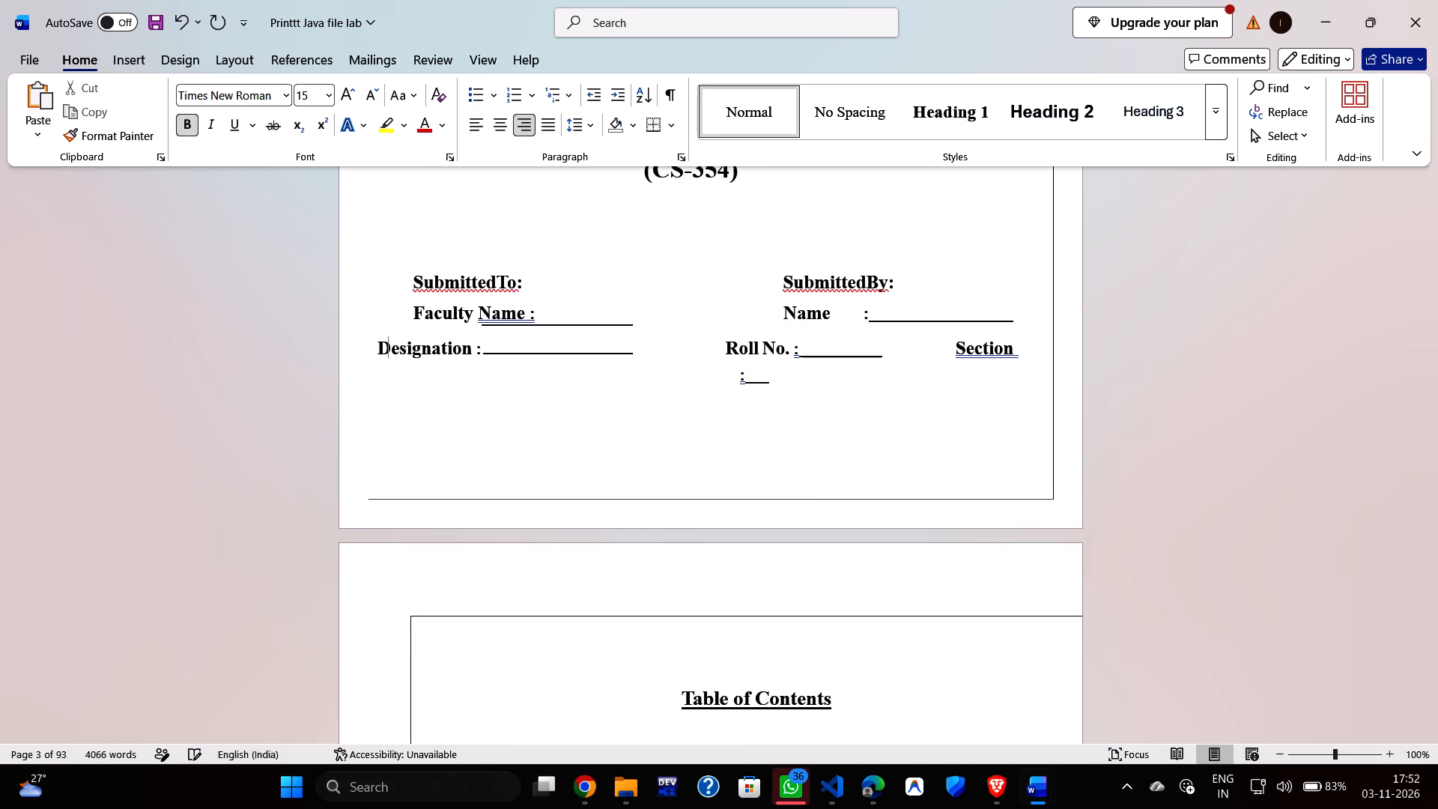
pyautogui.press('BackSpace')
pyautogui.press('space')
pyautogui.press('space')
pyautogui.press('space')
pyautogui.press('space')
pyautogui.press('space')
pyautogui.press('space')
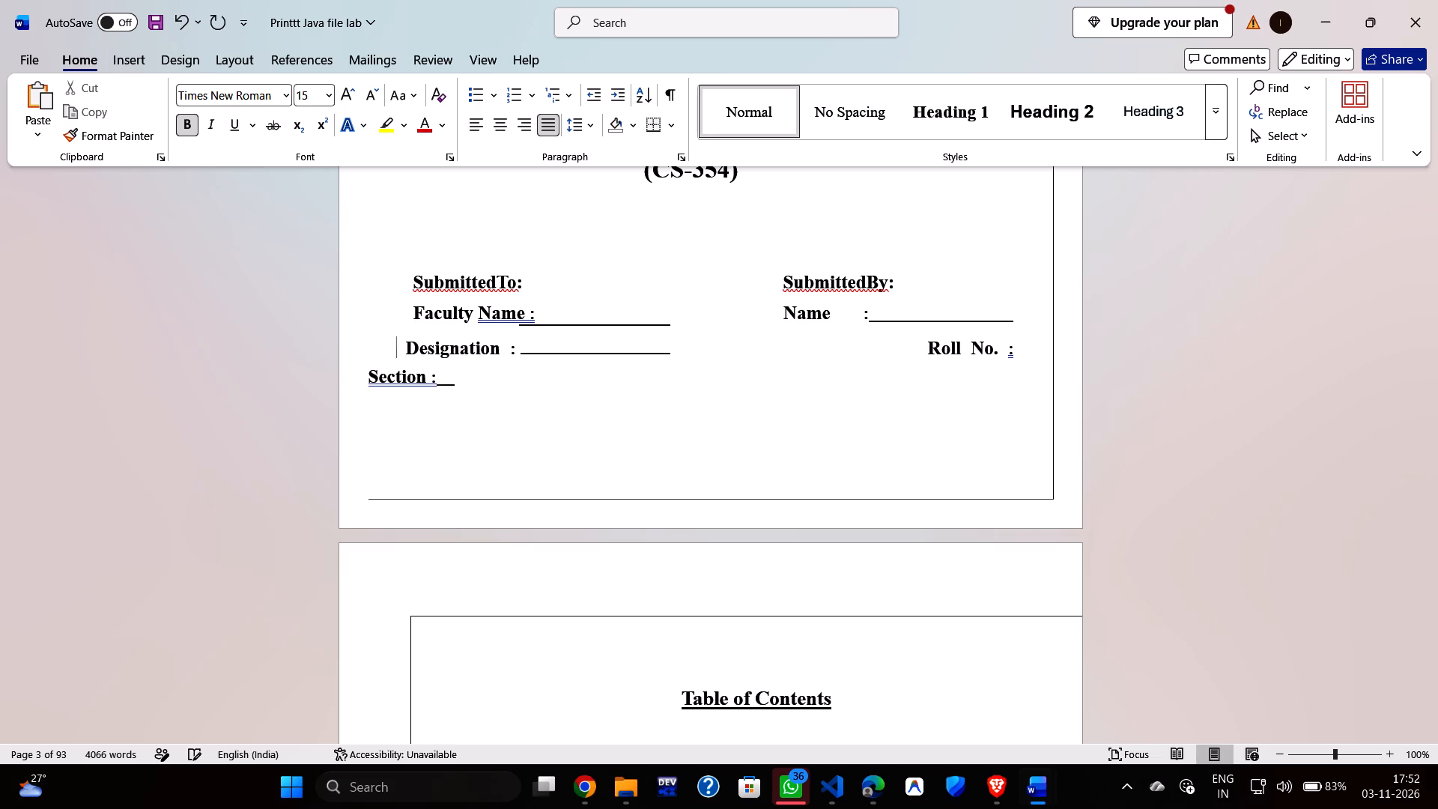
pyautogui.press('space')
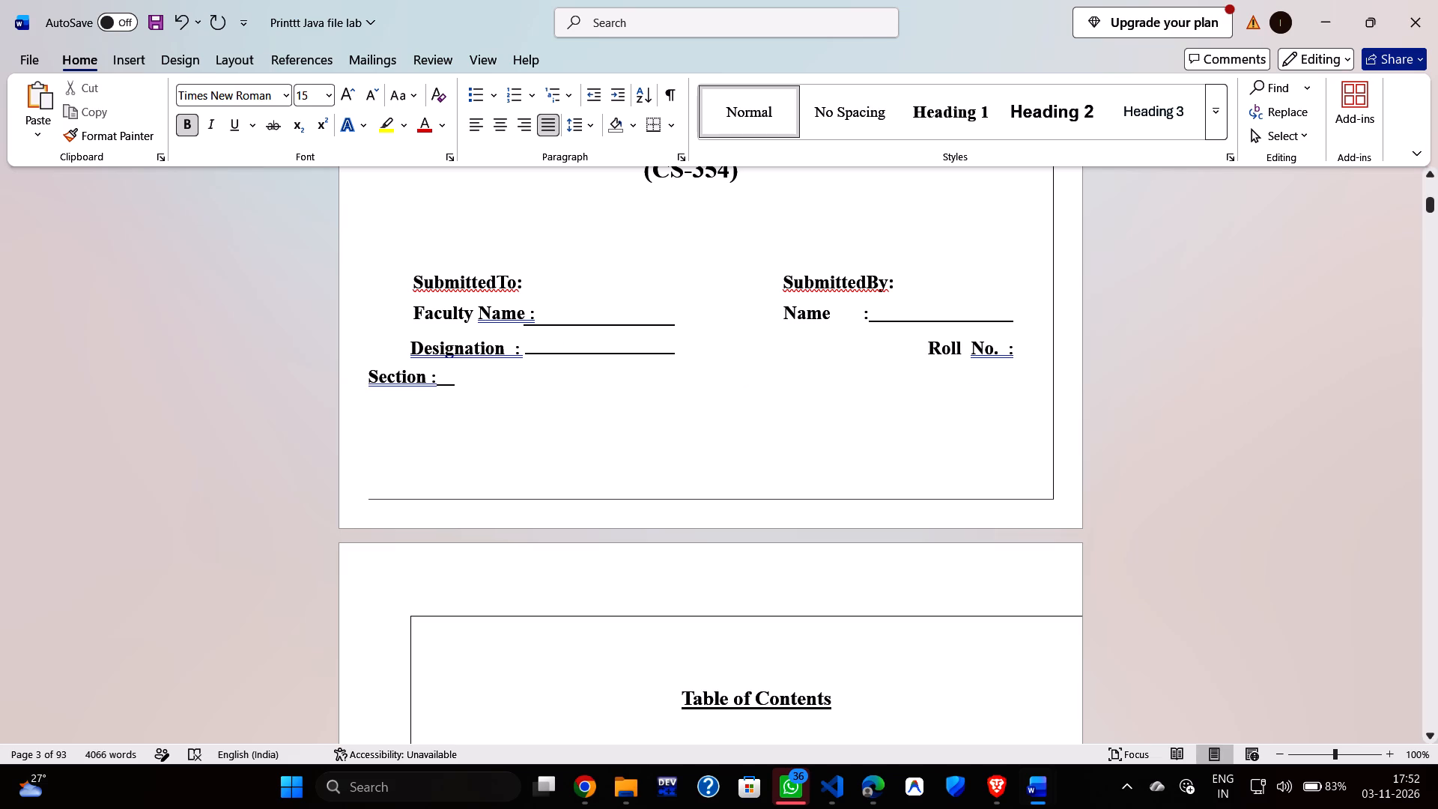
# Try to shift the Section line on page three away from the left margin by inserting 18 spaces before it.
pyautogui.click(363, 376)
pyautogui.press('space')
pyautogui.press('space')
pyautogui.press('space')
pyautogui.press('space')
pyautogui.press('space')
pyautogui.press('space')
pyautogui.press('space')
pyautogui.press('space')
pyautogui.press('space')
pyautogui.press('space')
pyautogui.press('space')
pyautogui.press('space')
pyautogui.press('space')
pyautogui.press('space')
pyautogui.press('space')
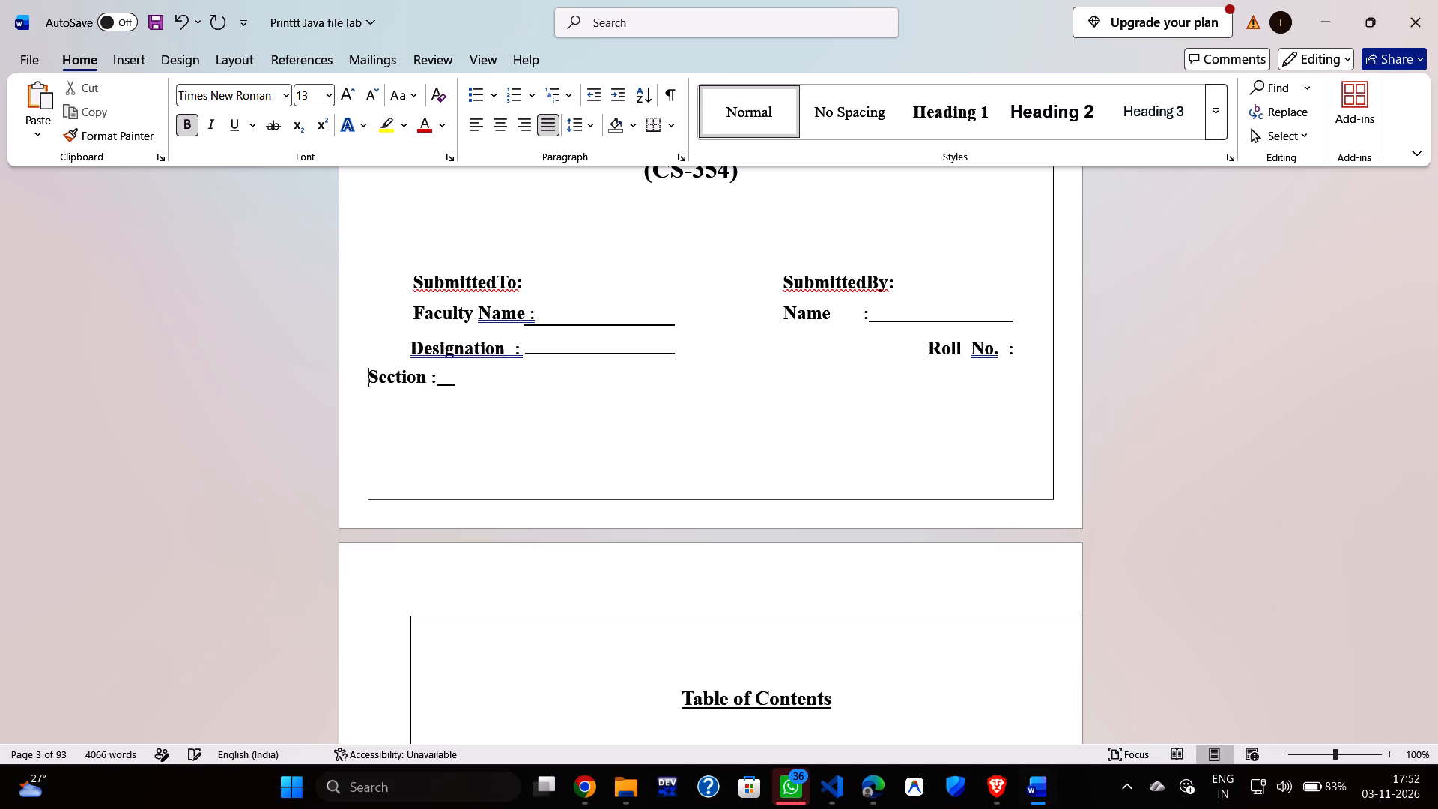
pyautogui.press('space')
pyautogui.press('space')
pyautogui.press('space')
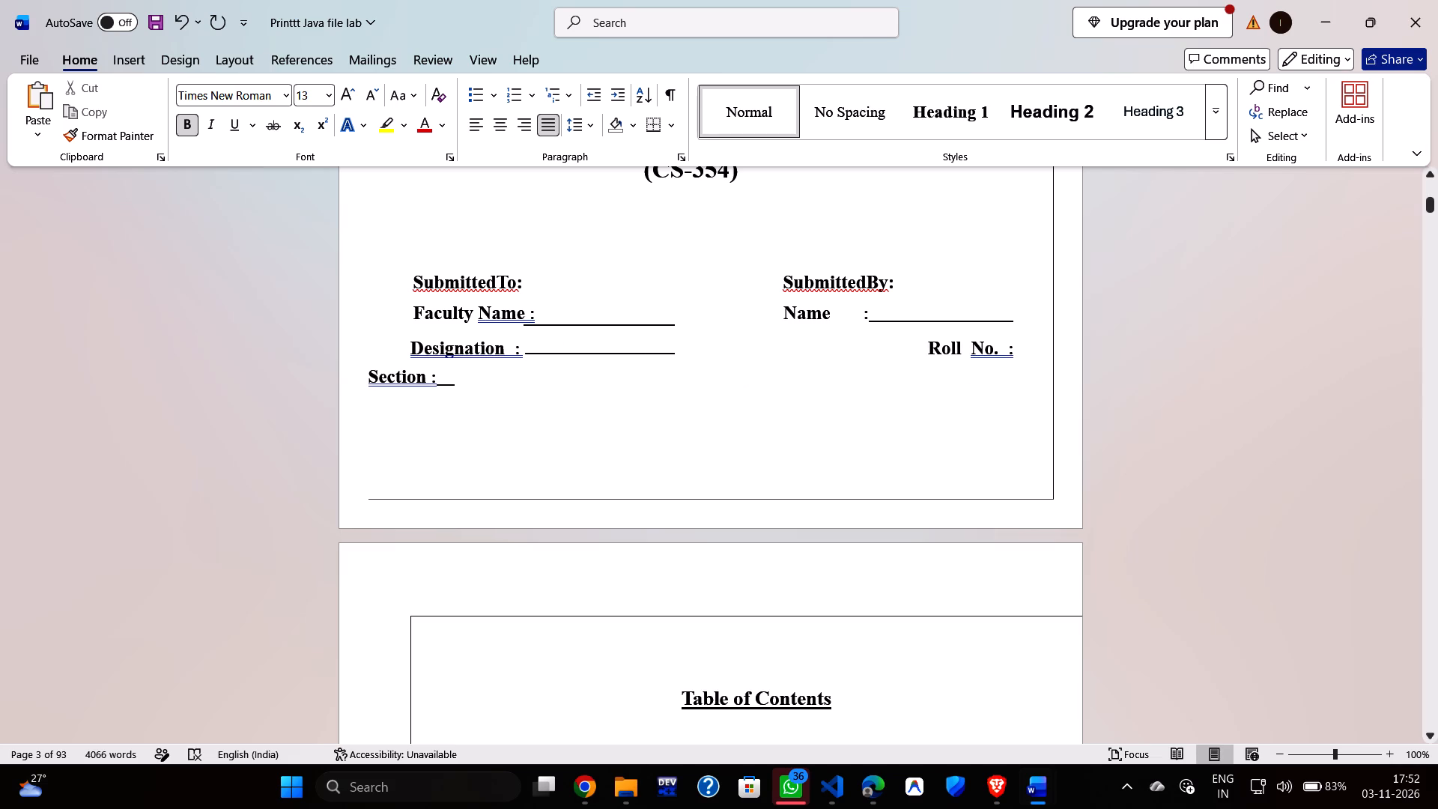
# Delete the gap before Roll No. back through the end of Designation, leaving Designati directly in front of Roll No.
pyautogui.click(923, 348)
pyautogui.press('BackSpace')
pyautogui.press('BackSpace')
pyautogui.press('BackSpace')
pyautogui.press('BackSpace')
pyautogui.press('BackSpace')
pyautogui.press('BackSpace')
pyautogui.press('BackSpace')
pyautogui.press('BackSpace')
pyautogui.press('BackSpace')
pyautogui.press('BackSpace')
pyautogui.press('BackSpace')
pyautogui.press('BackSpace')
pyautogui.press('BackSpace')
pyautogui.press('BackSpace')
pyautogui.press('BackSpace')
pyautogui.press('BackSpace')
pyautogui.press('BackSpace')
pyautogui.press('BackSpace')
pyautogui.press('BackSpace')
pyautogui.press('BackSpace')
pyautogui.press('BackSpace')
pyautogui.press('BackSpace')
pyautogui.press('BackSpace')
pyautogui.press('BackSpace')
pyautogui.press('BackSpace')
pyautogui.press('BackSpace')
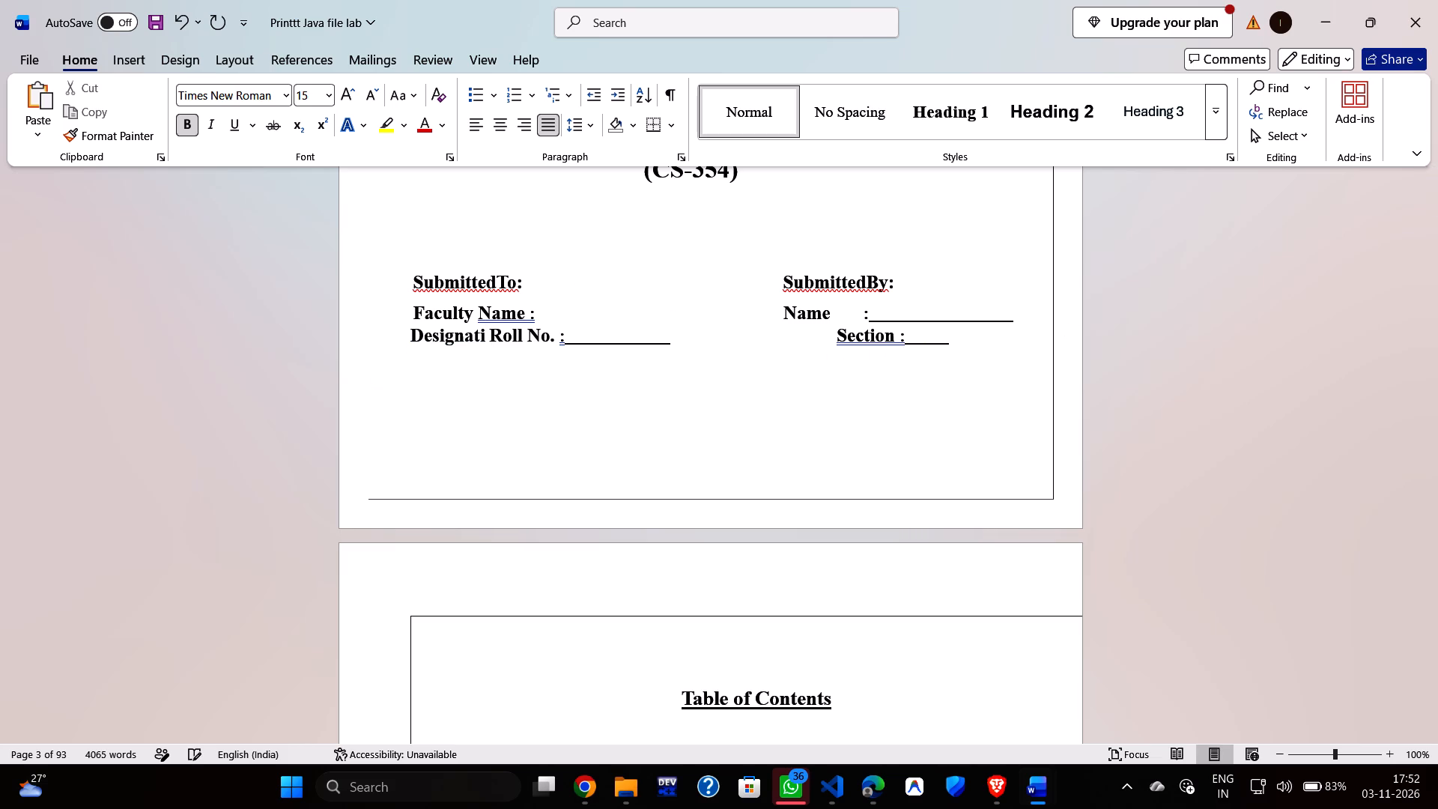
# Insert 21 spaces between Designati and Roll No. to separate the two labels.
pyautogui.press('space')
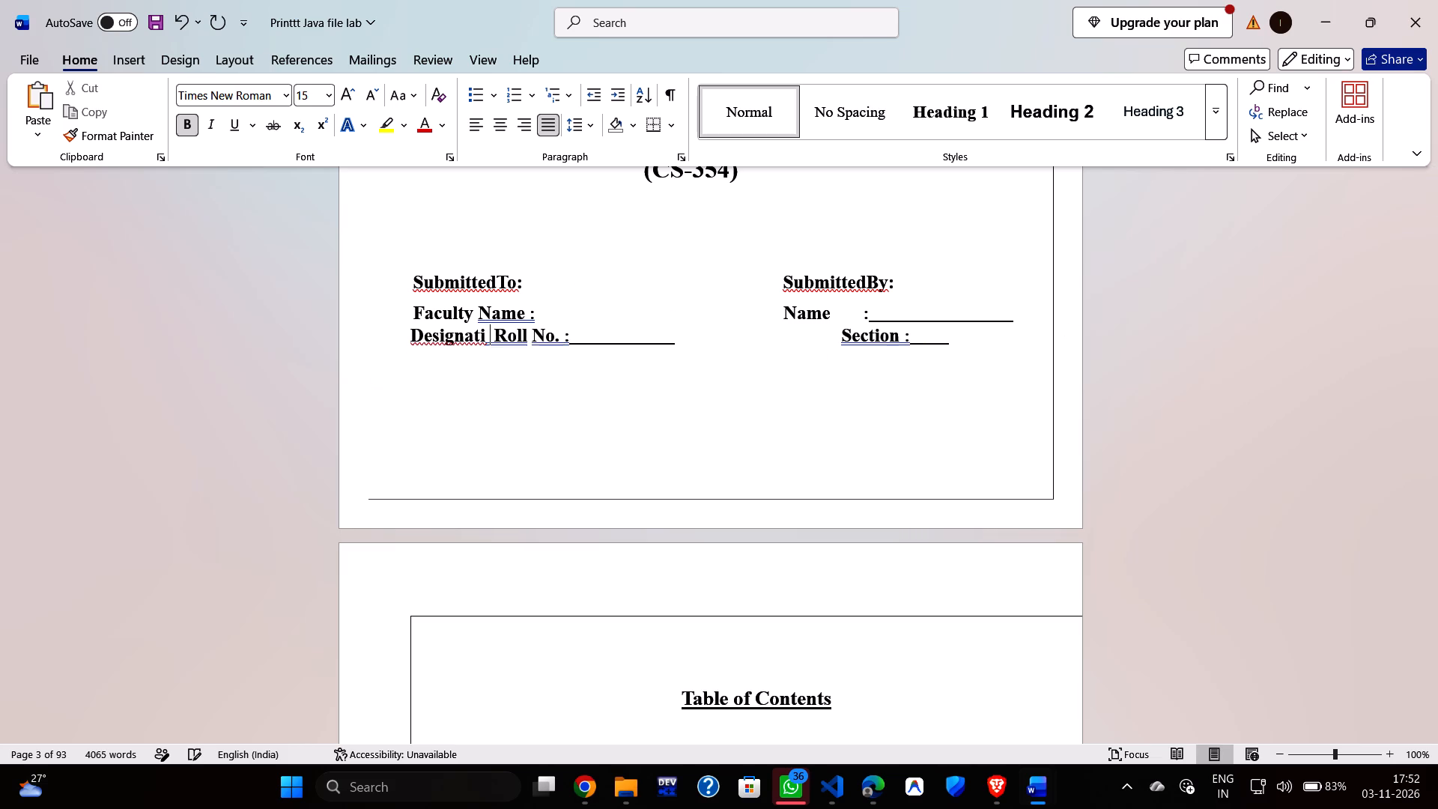
pyautogui.press('space')
pyautogui.press('space')
pyautogui.press('space')
pyautogui.press('space')
pyautogui.press('space')
pyautogui.press('space')
pyautogui.press('space')
pyautogui.press('space')
pyautogui.press('space')
pyautogui.press('space')
pyautogui.press('space')
pyautogui.press('space')
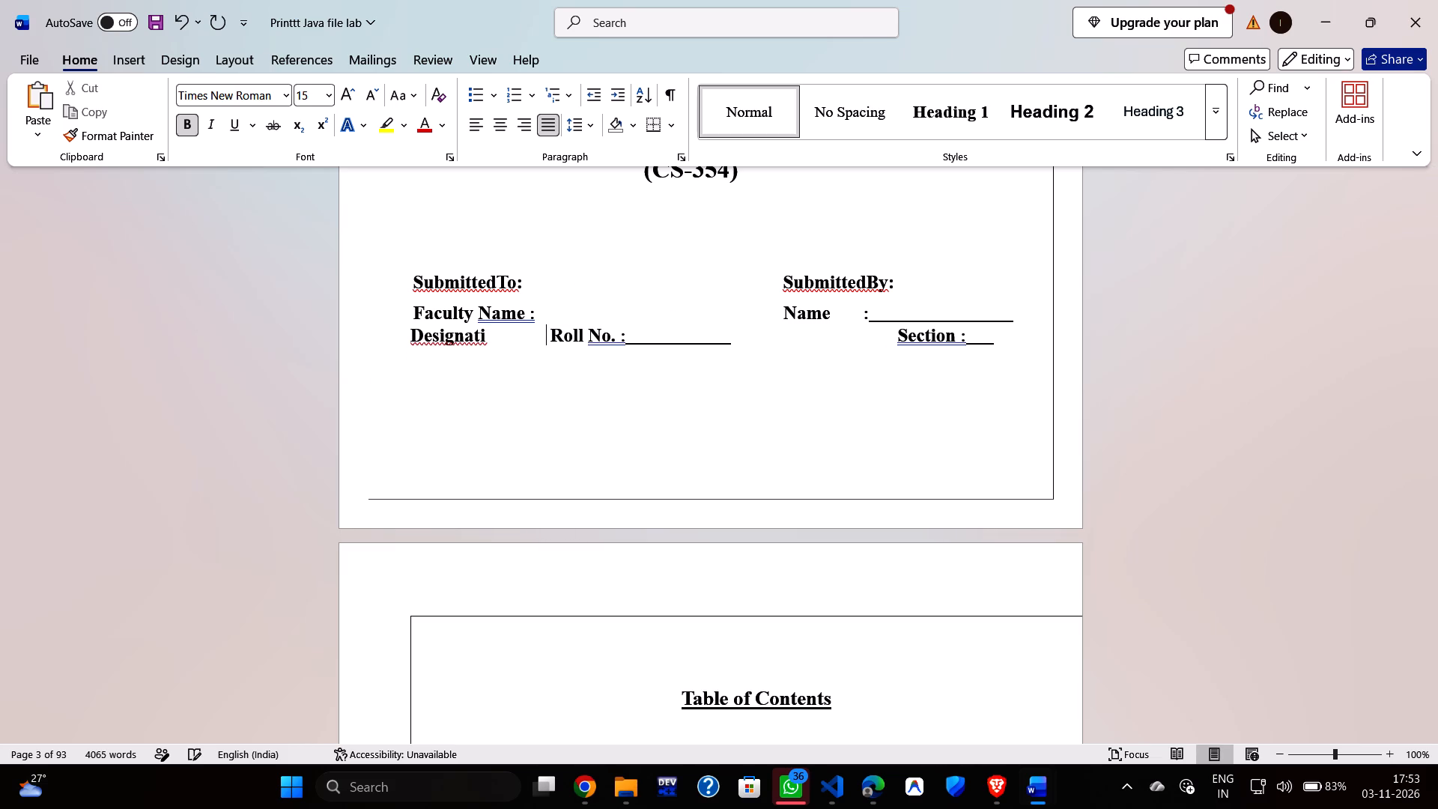
pyautogui.press('space')
pyautogui.press('space')
pyautogui.press('space')
pyautogui.press('space')
pyautogui.press('space')
pyautogui.press('space')
pyautogui.press('space')
pyautogui.press('space')
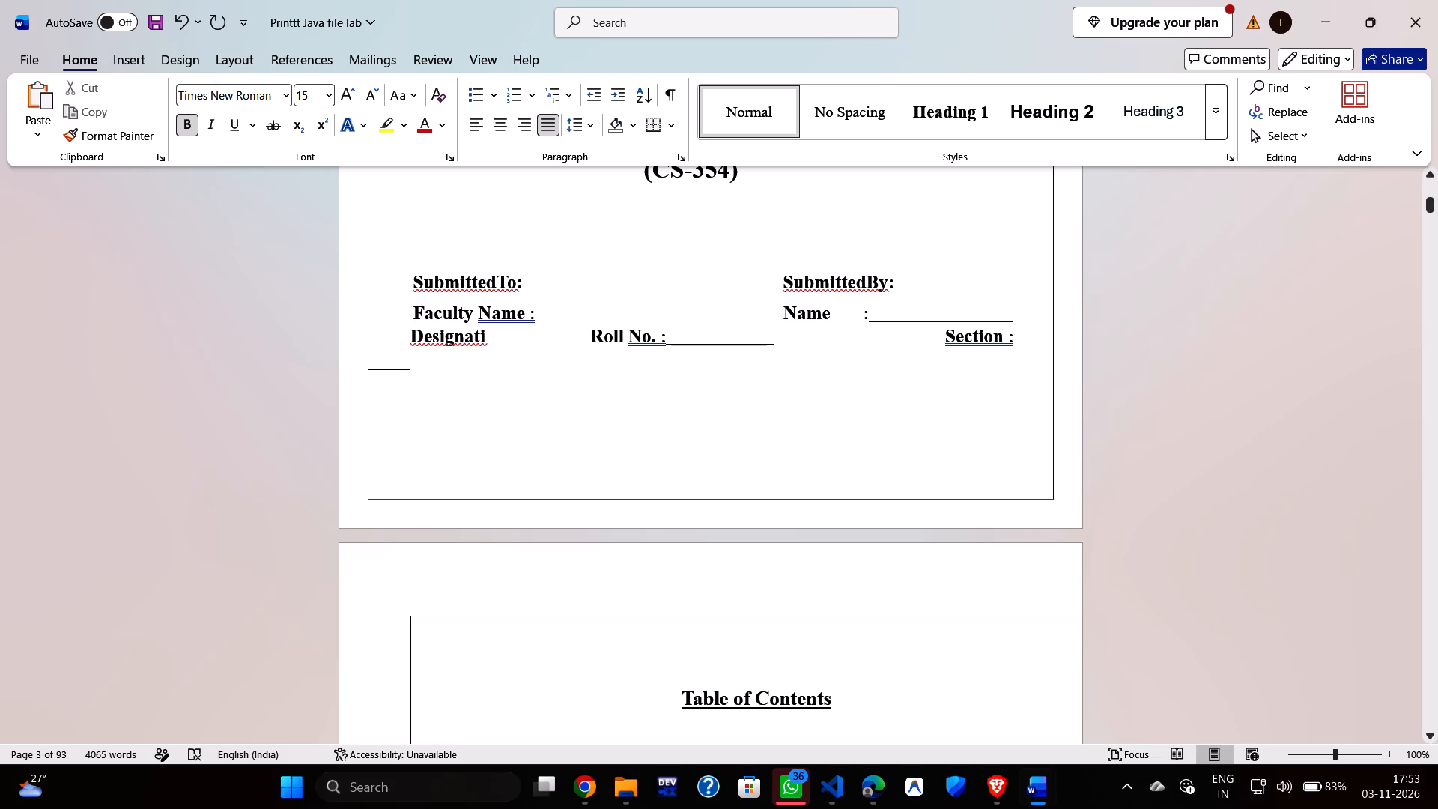
# Push Roll No. further towards the Name column with 19 more spaces in front of it.
pyautogui.scroll(1, 562, 346)
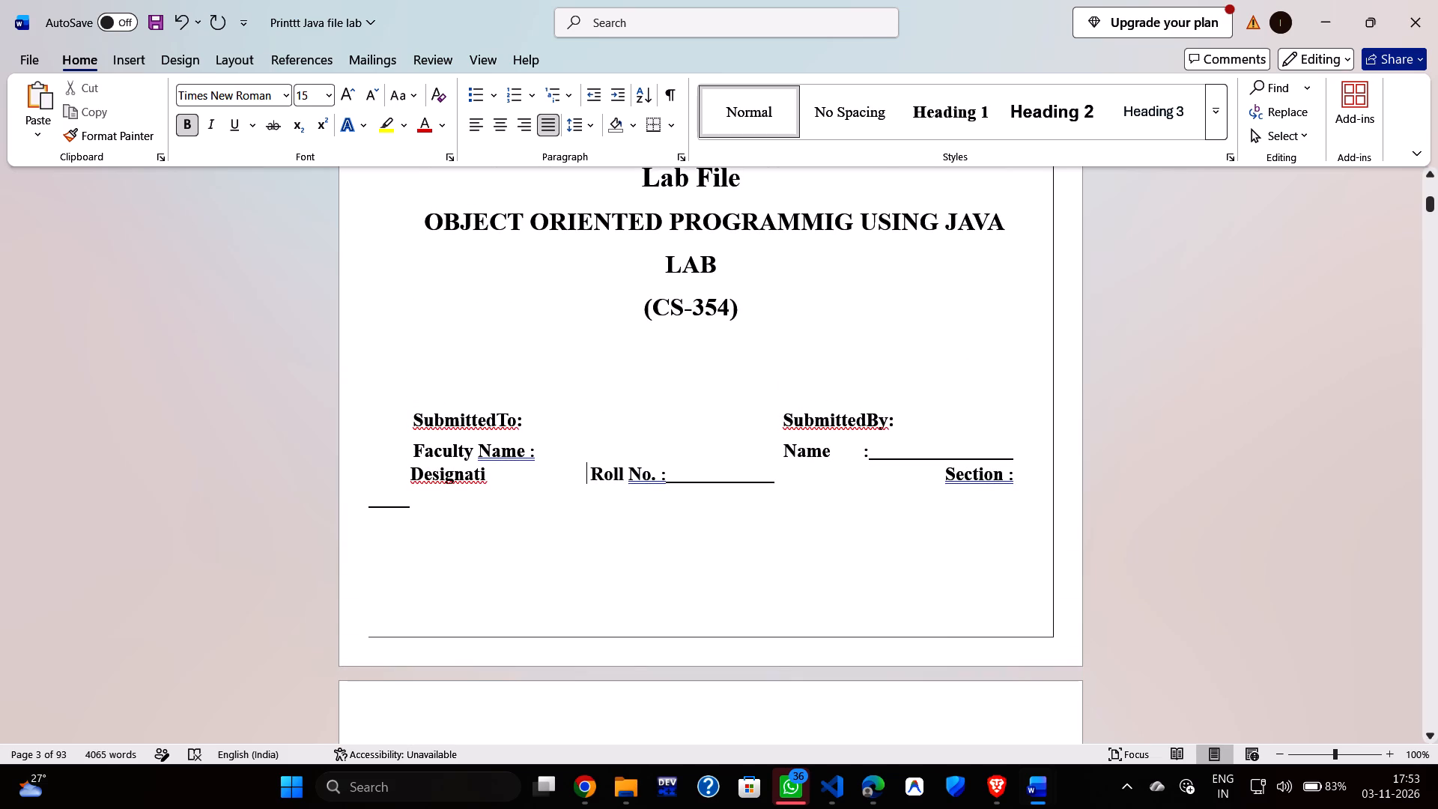
pyautogui.moveTo(356, 504); pyautogui.dragTo(581, 475)
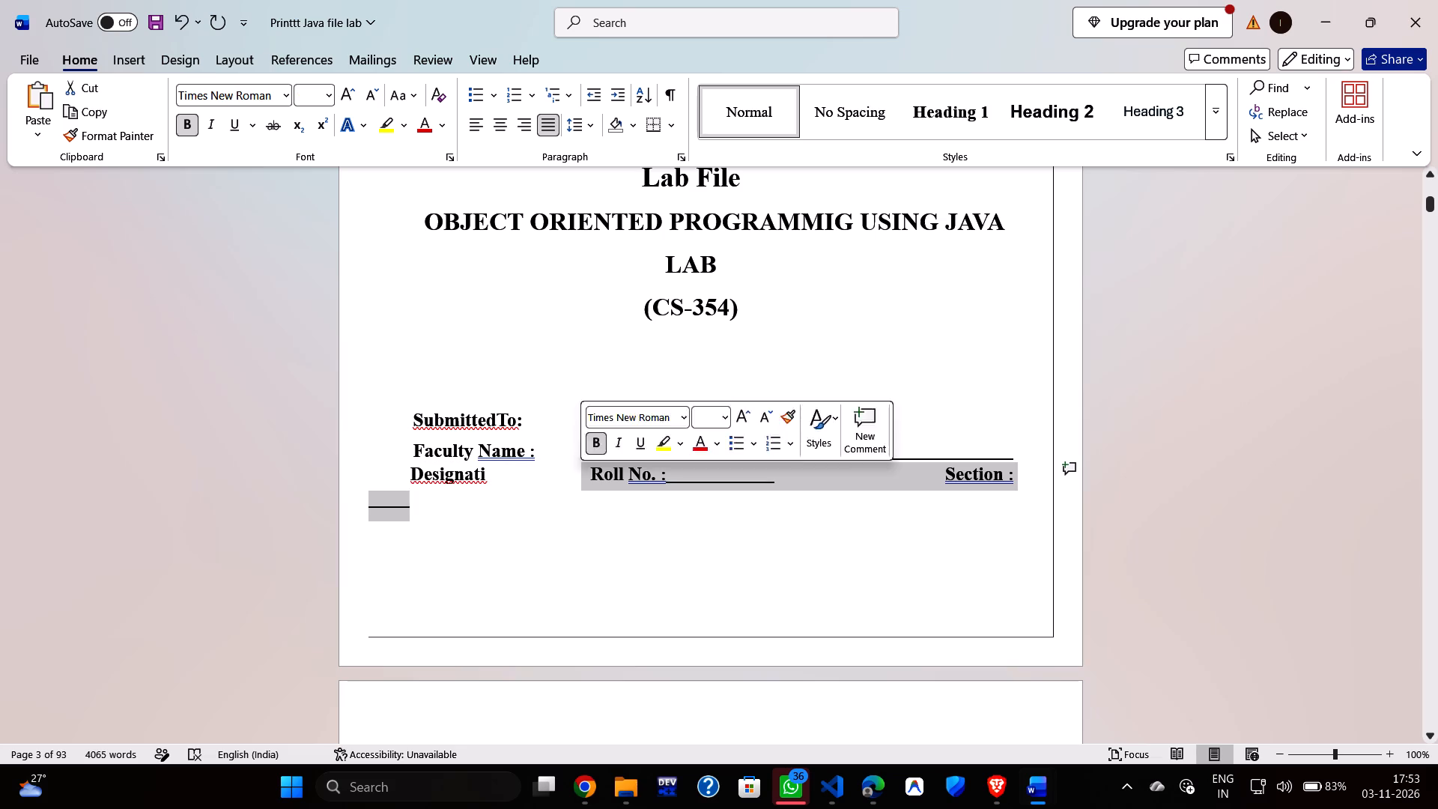
pyautogui.click(581, 475)
pyautogui.click(581, 475)
pyautogui.press('space')
pyautogui.press('space')
pyautogui.press('space')
pyautogui.press('space')
pyautogui.press('space')
pyautogui.press('space')
pyautogui.press('space')
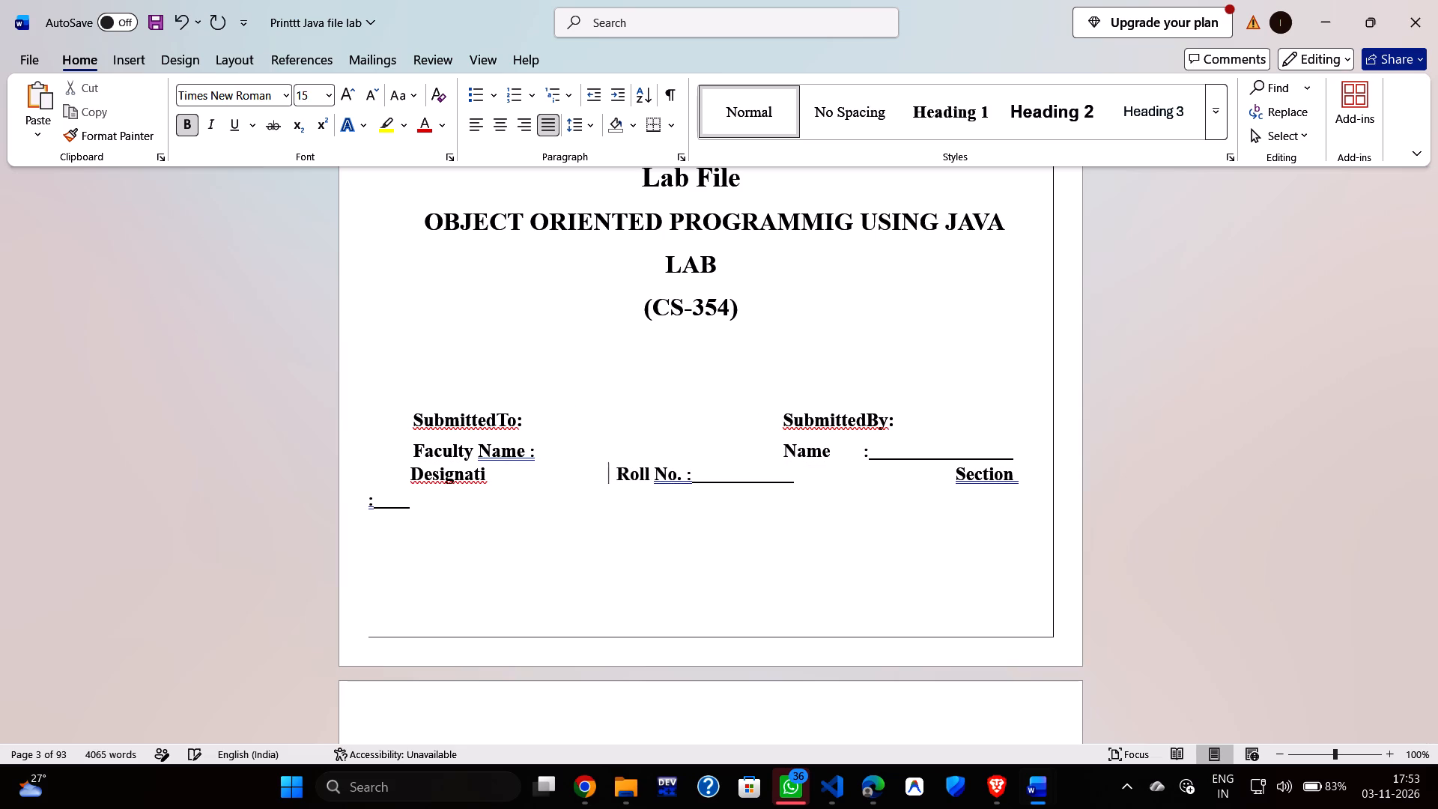
pyautogui.press('space')
pyautogui.press('space')
pyautogui.press('space')
pyautogui.press('space')
pyautogui.press('space')
pyautogui.press('space')
pyautogui.press('space')
pyautogui.press('space')
pyautogui.press('space')
pyautogui.press('space')
pyautogui.press('space')
pyautogui.press('space')
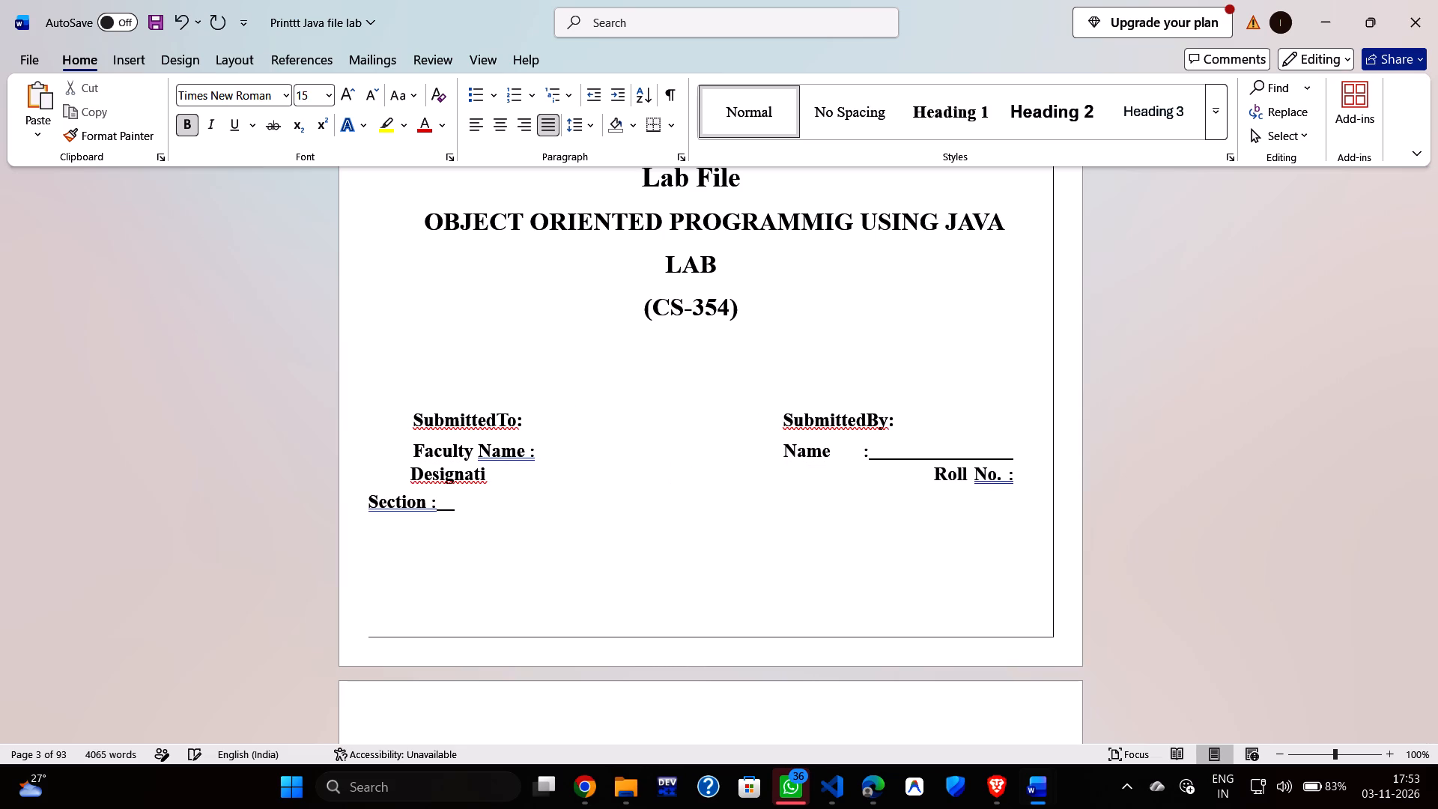
# Trim the spaces before Roll No. so that part of the Section label returns to the same line.
pyautogui.press('BackSpace')
pyautogui.press('BackSpace')
pyautogui.press('BackSpace')
pyautogui.press('BackSpace')
pyautogui.press('BackSpace')
pyautogui.press('BackSpace')
pyautogui.press('BackSpace')
pyautogui.press('BackSpace')
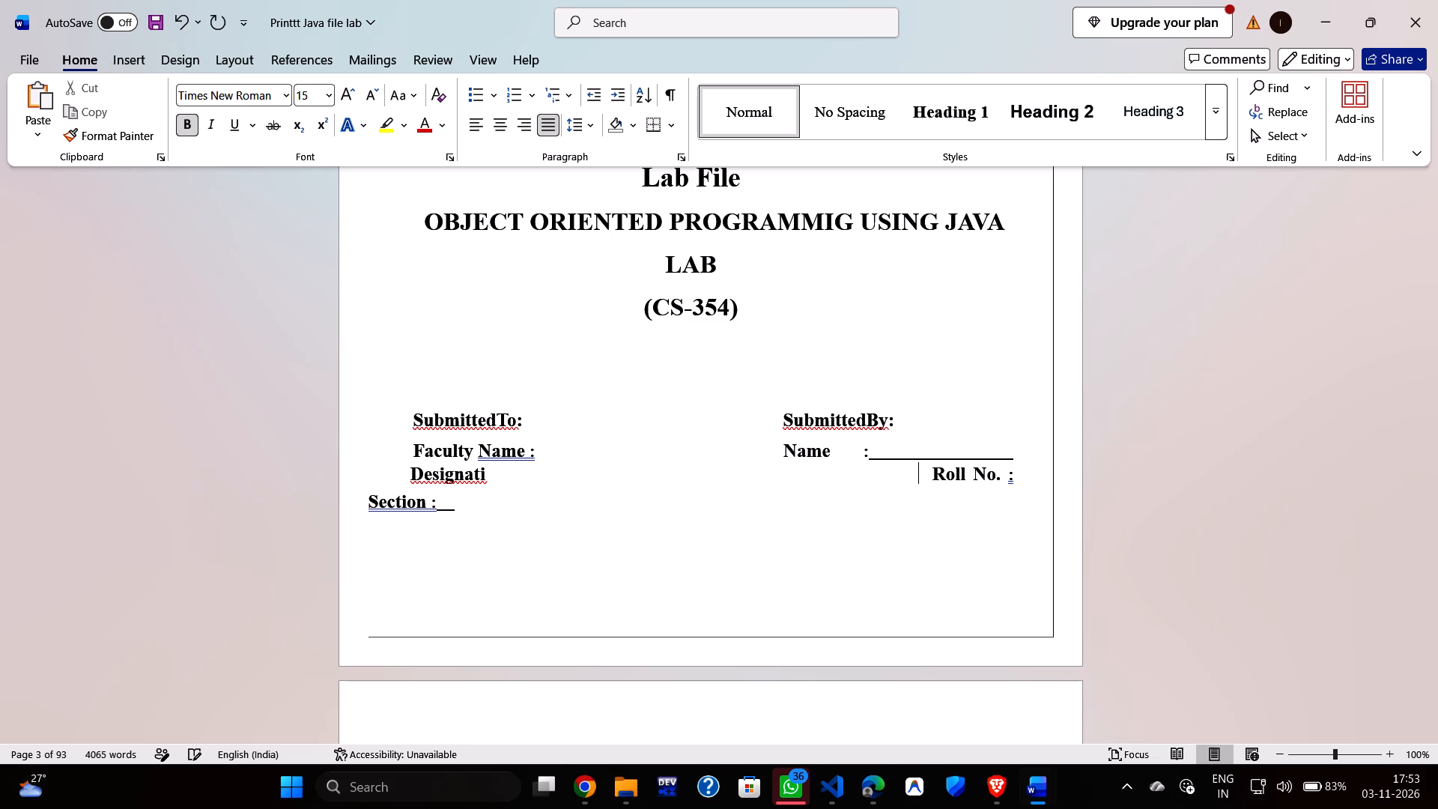
pyautogui.press('BackSpace')
pyautogui.press('BackSpace')
pyautogui.press('BackSpace')
pyautogui.press('BackSpace')
pyautogui.press('BackSpace')
pyautogui.press('space')
pyautogui.press('space')
pyautogui.press('space')
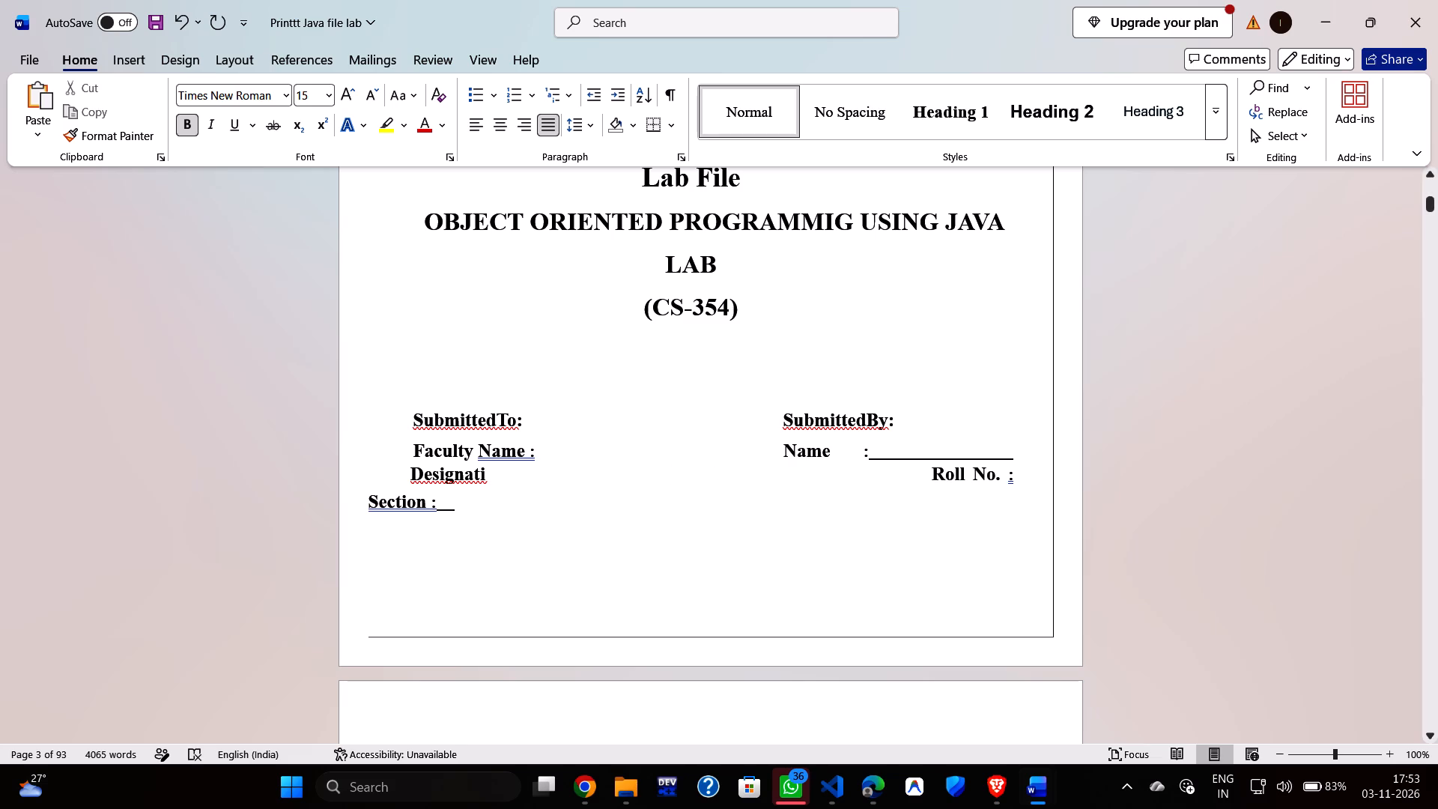
pyautogui.click(796, 484)
pyautogui.press('BackSpace')
pyautogui.press('BackSpace')
pyautogui.press('BackSpace')
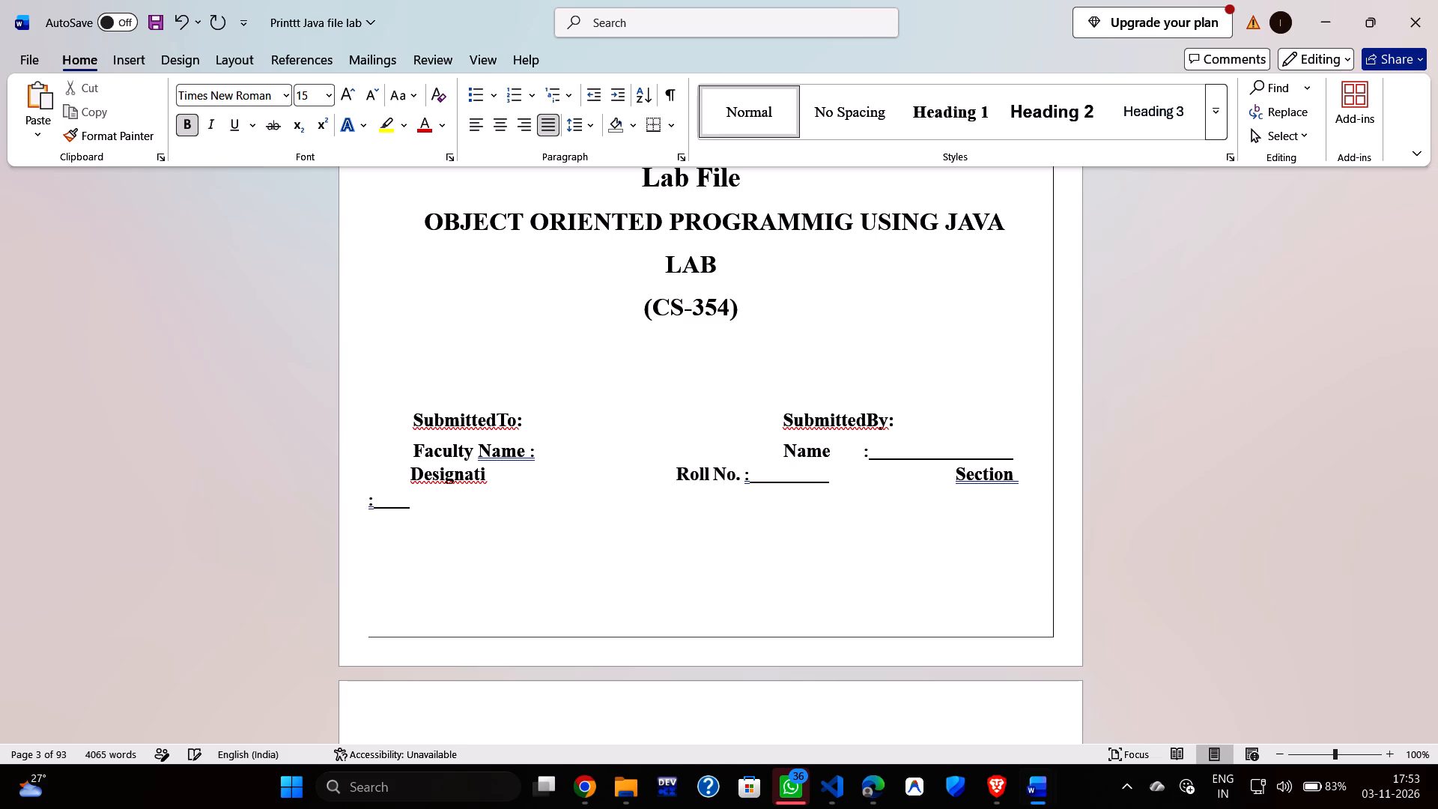
pyautogui.press('space')
# Right-align the paragraph holding Designati, Roll No. and Section on page three.
pyautogui.moveTo(951, 476); pyautogui.dragTo(950, 475)
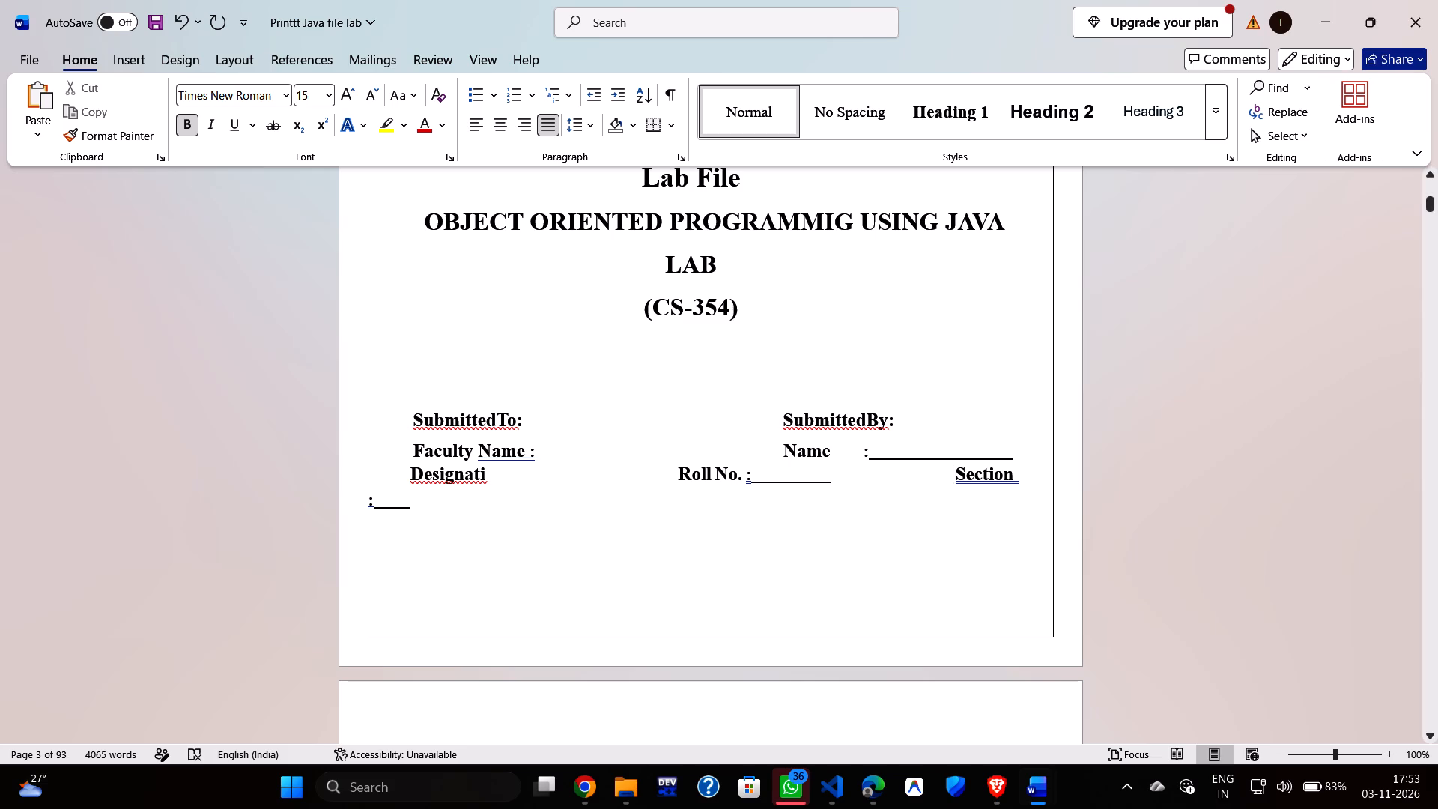
pyautogui.moveTo(950, 475); pyautogui.dragTo(791, 531)
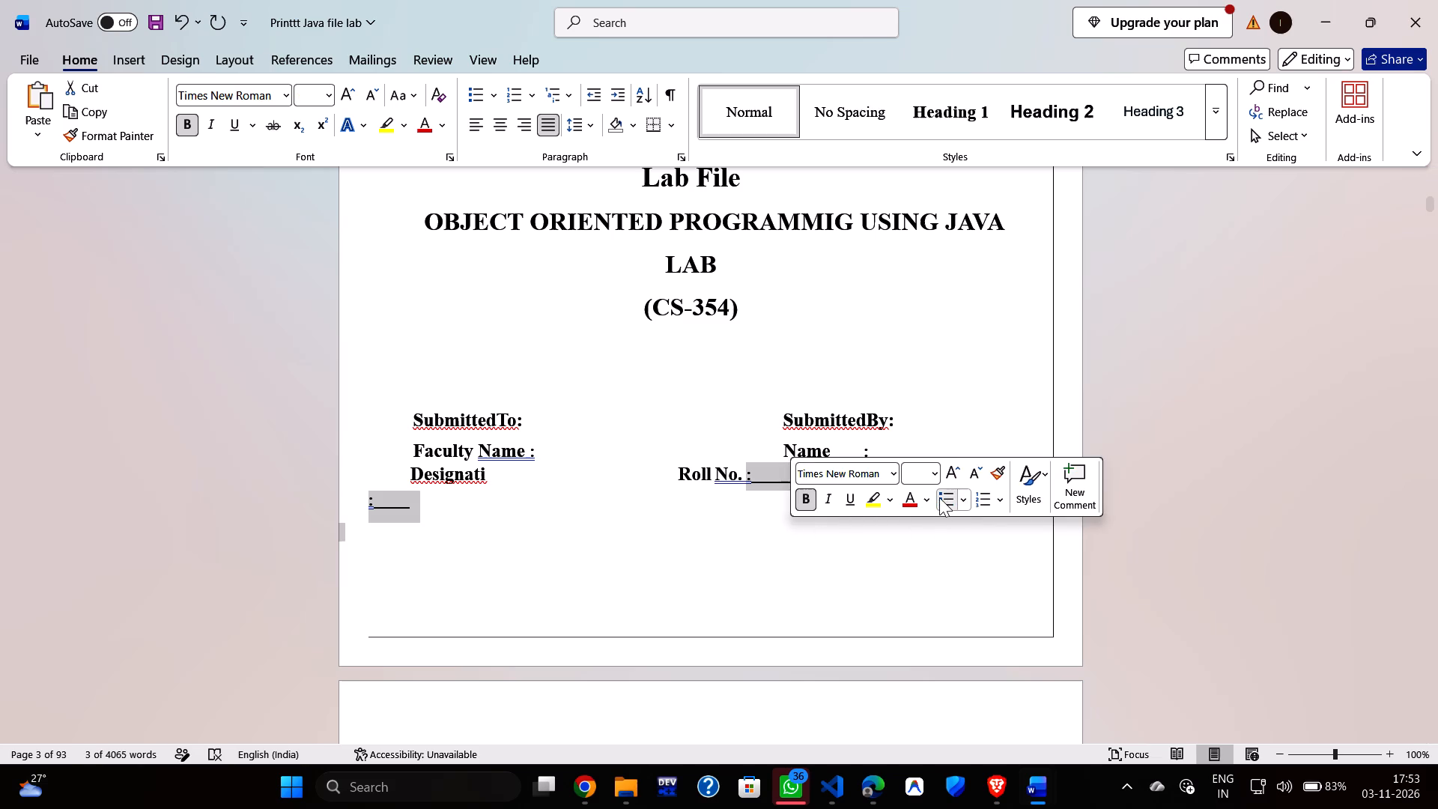
pyautogui.click(520, 127)
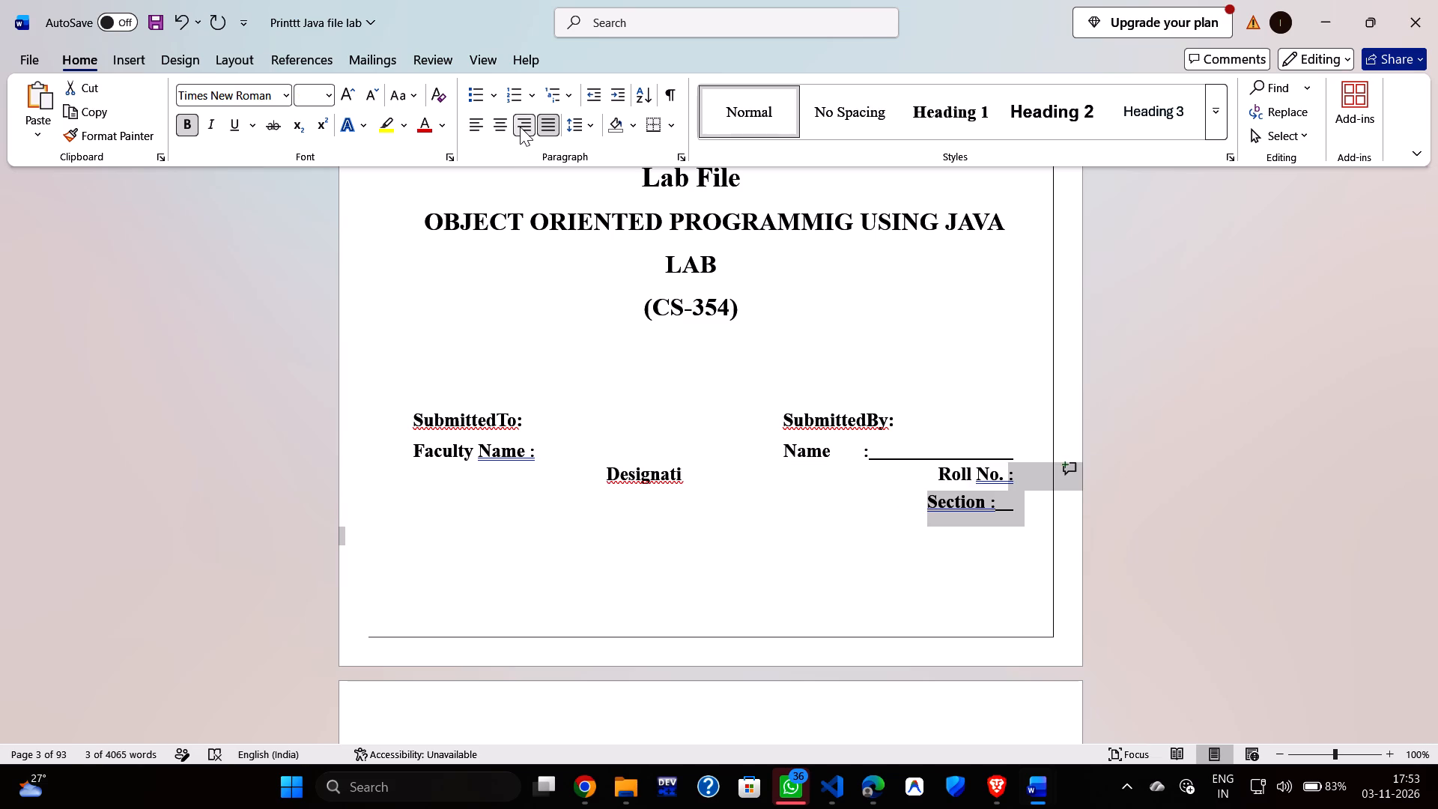
pyautogui.click(826, 491)
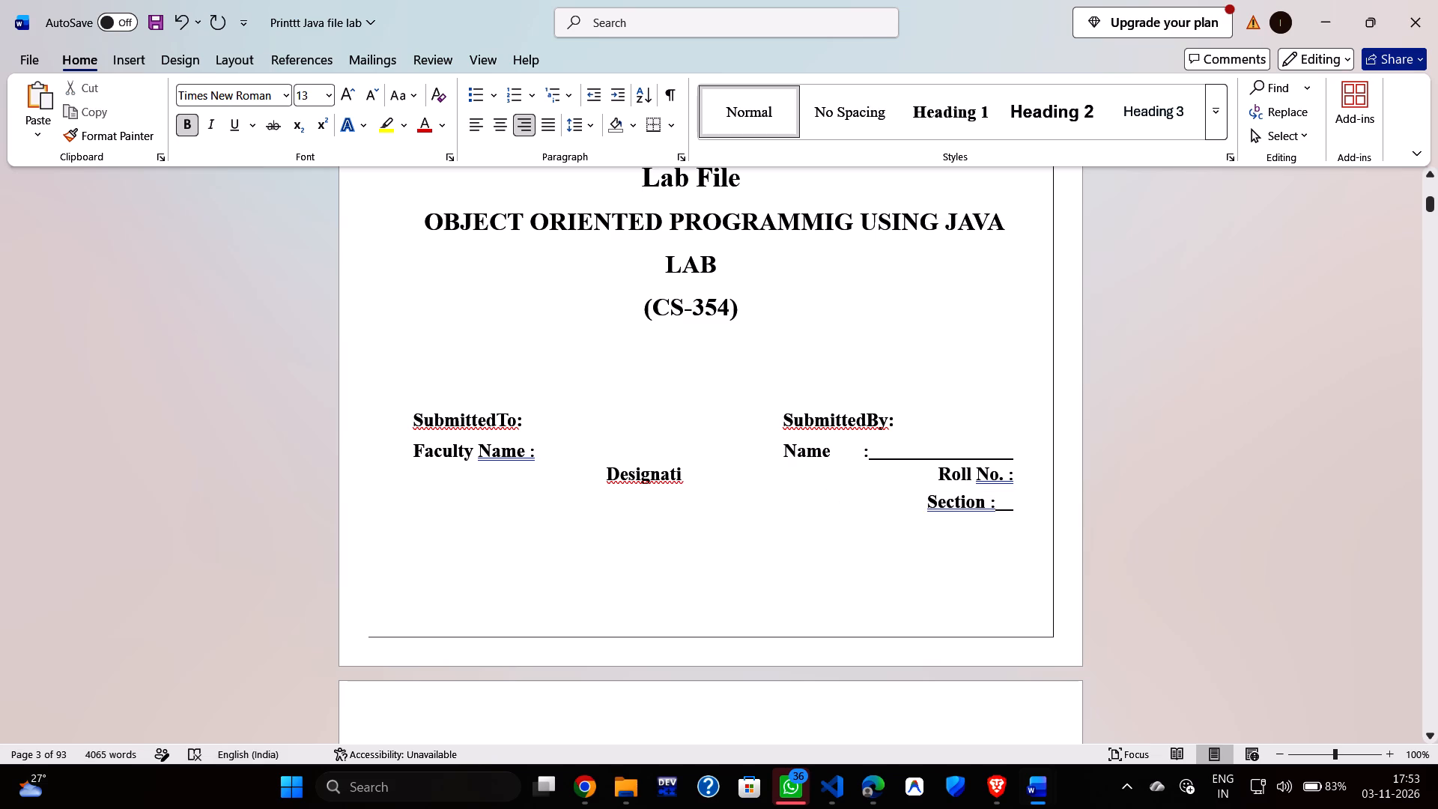
# Try to remove the blank space in front of Designati in the right-aligned paragraph.
pyautogui.click(910, 468)
pyautogui.moveTo(577, 465); pyautogui.dragTo(588, 470)
pyautogui.moveTo(588, 470); pyautogui.dragTo(603, 481)
pyautogui.moveTo(585, 591); pyautogui.dragTo(598, 470)
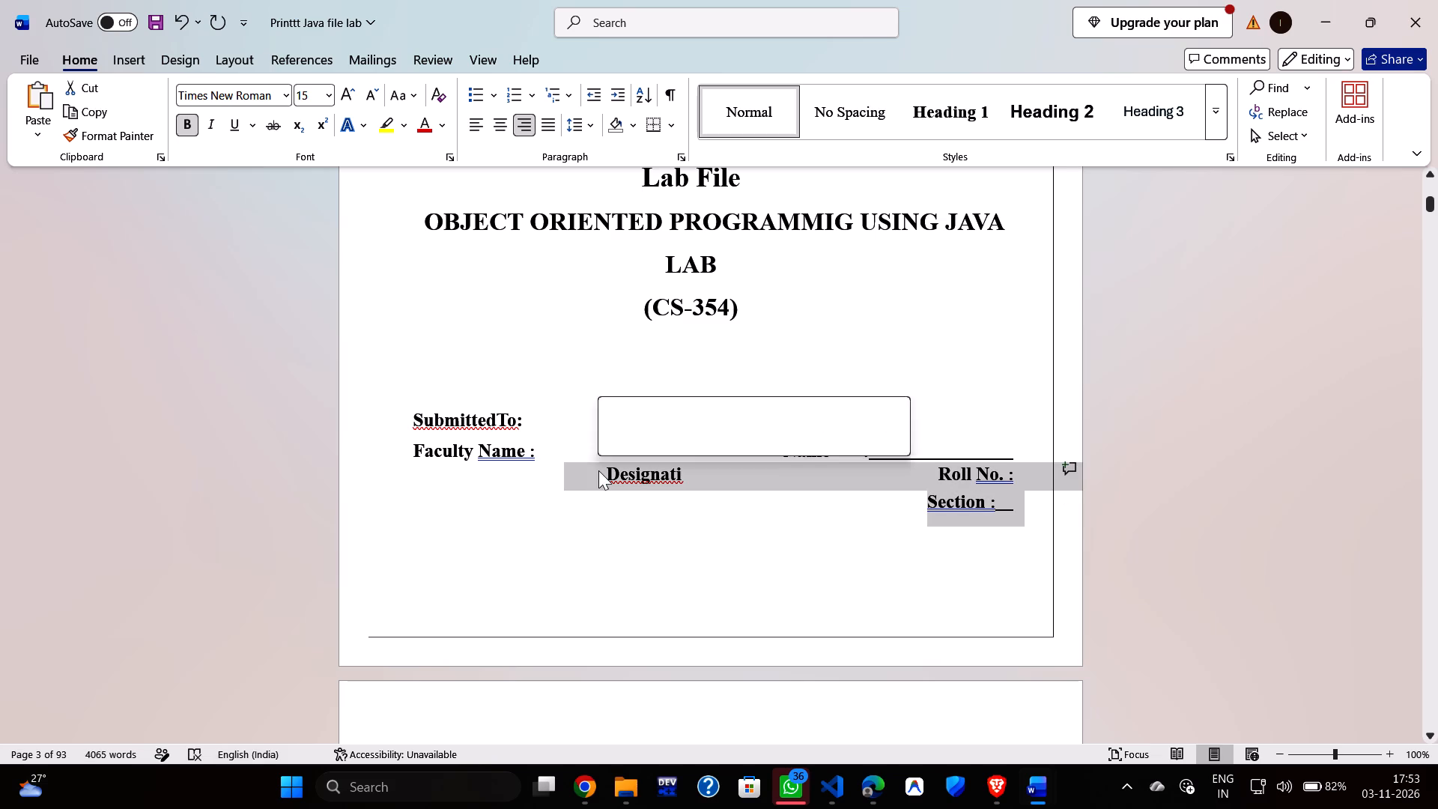
pyautogui.moveTo(598, 470); pyautogui.dragTo(598, 525)
pyautogui.click(598, 525)
pyautogui.click(601, 472)
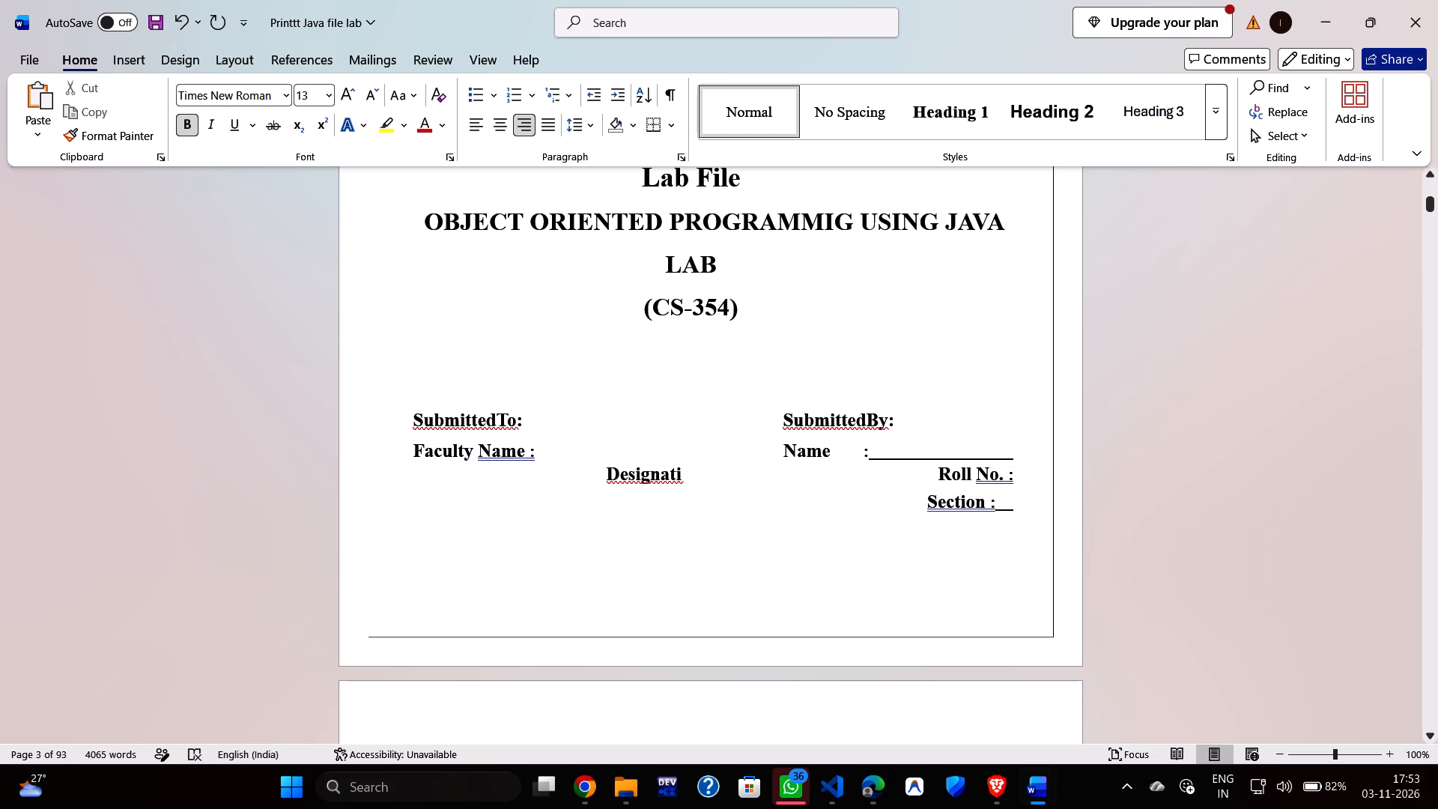
pyautogui.press('BackSpace')
pyautogui.press('BackSpace')
pyautogui.press('BackSpace')
pyautogui.press('BackSpace')
pyautogui.press('BackSpace')
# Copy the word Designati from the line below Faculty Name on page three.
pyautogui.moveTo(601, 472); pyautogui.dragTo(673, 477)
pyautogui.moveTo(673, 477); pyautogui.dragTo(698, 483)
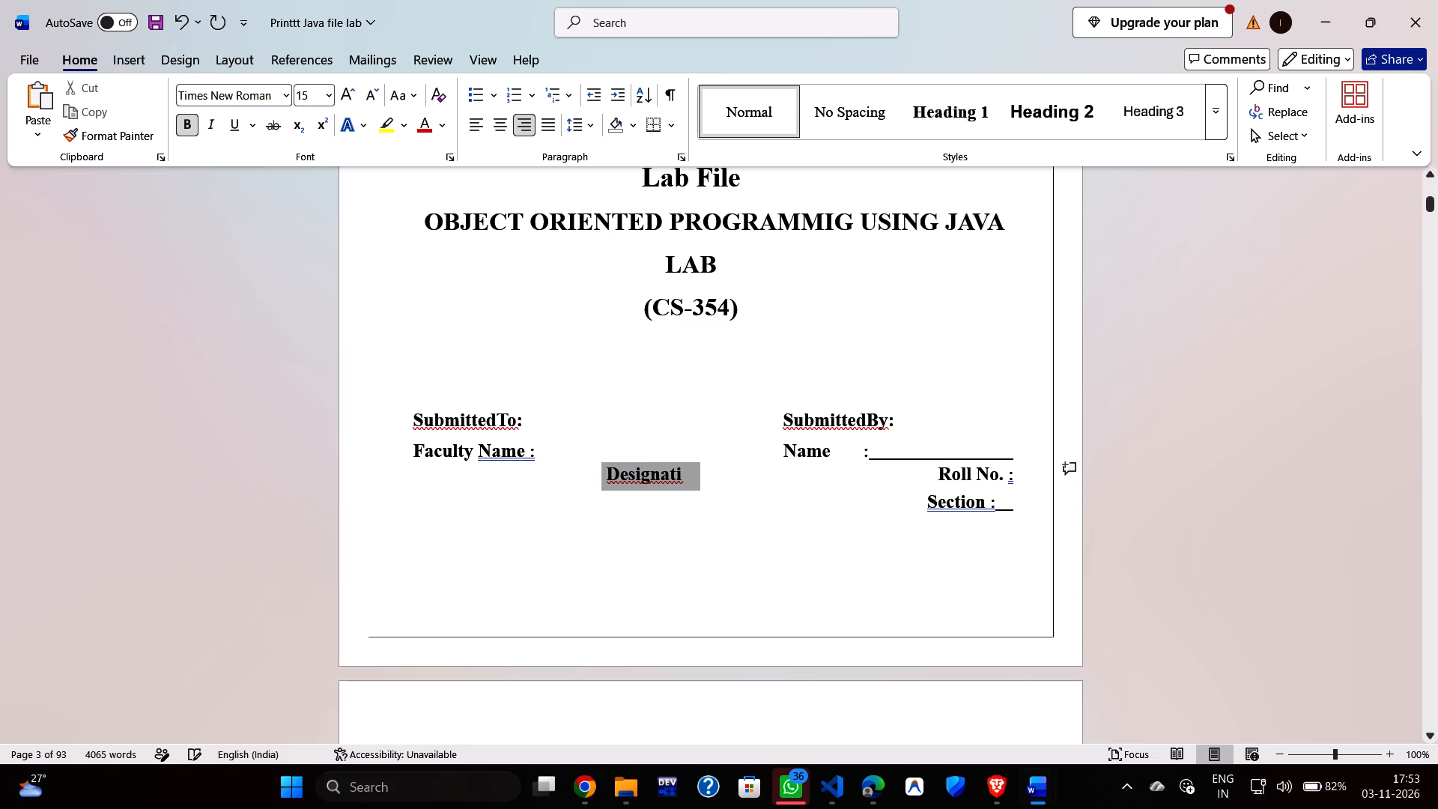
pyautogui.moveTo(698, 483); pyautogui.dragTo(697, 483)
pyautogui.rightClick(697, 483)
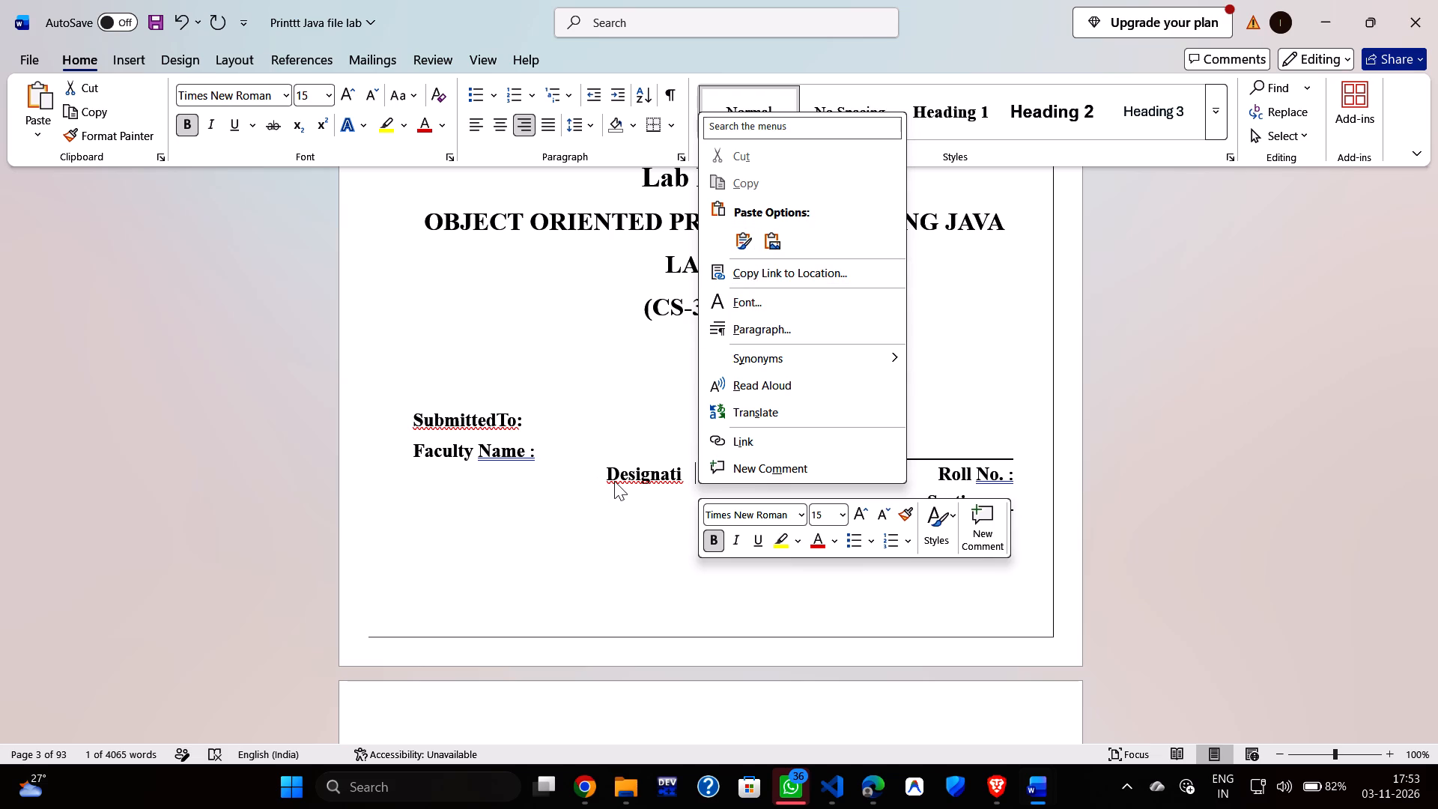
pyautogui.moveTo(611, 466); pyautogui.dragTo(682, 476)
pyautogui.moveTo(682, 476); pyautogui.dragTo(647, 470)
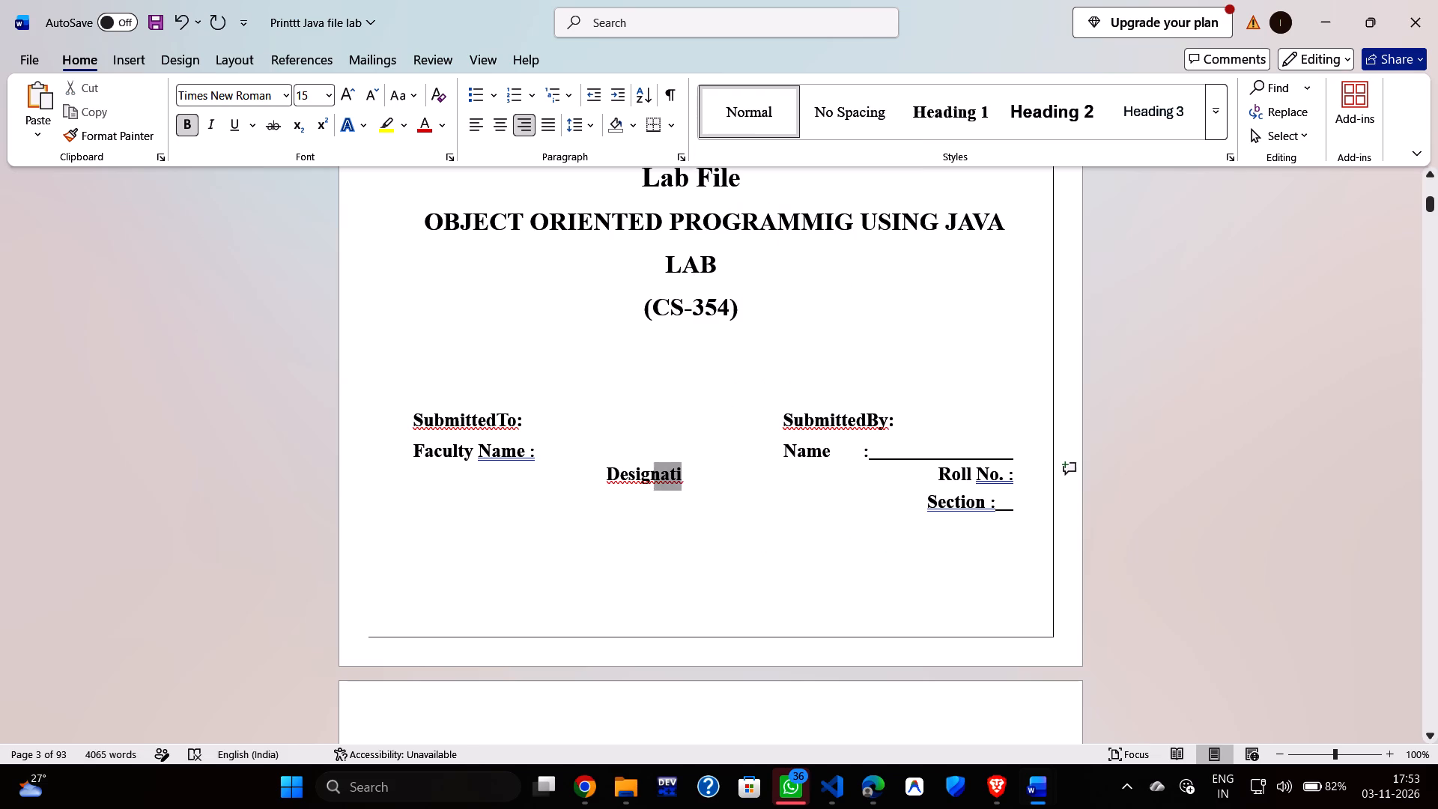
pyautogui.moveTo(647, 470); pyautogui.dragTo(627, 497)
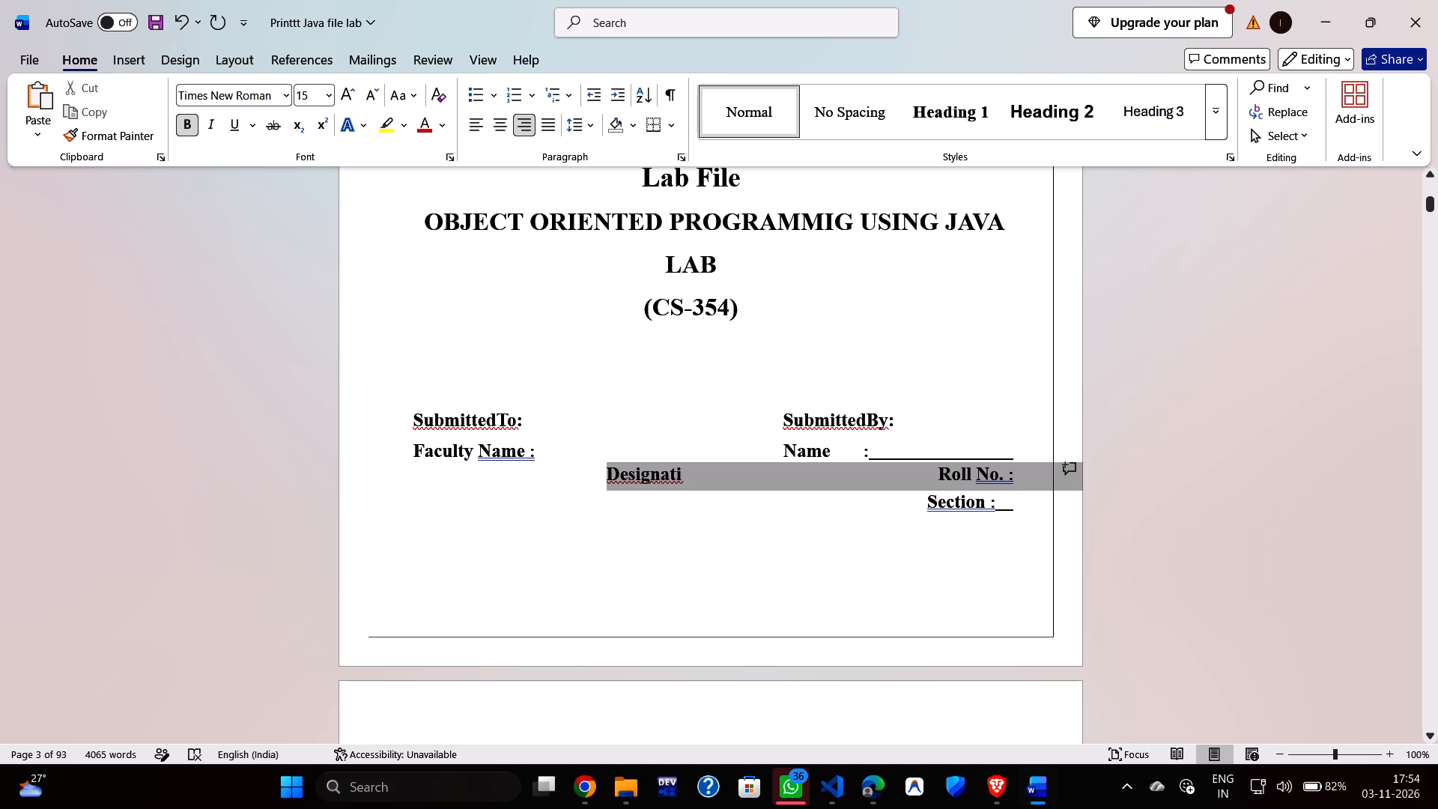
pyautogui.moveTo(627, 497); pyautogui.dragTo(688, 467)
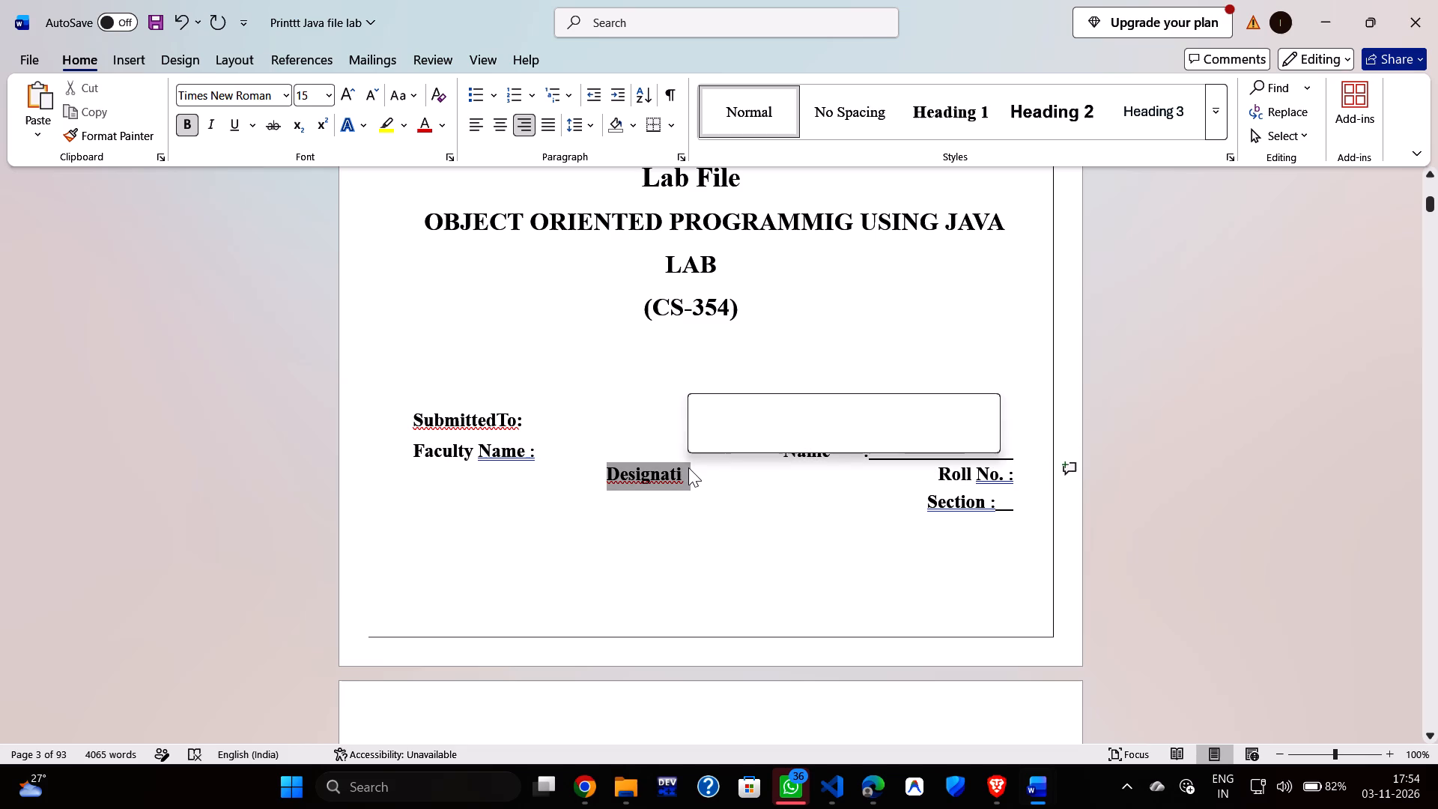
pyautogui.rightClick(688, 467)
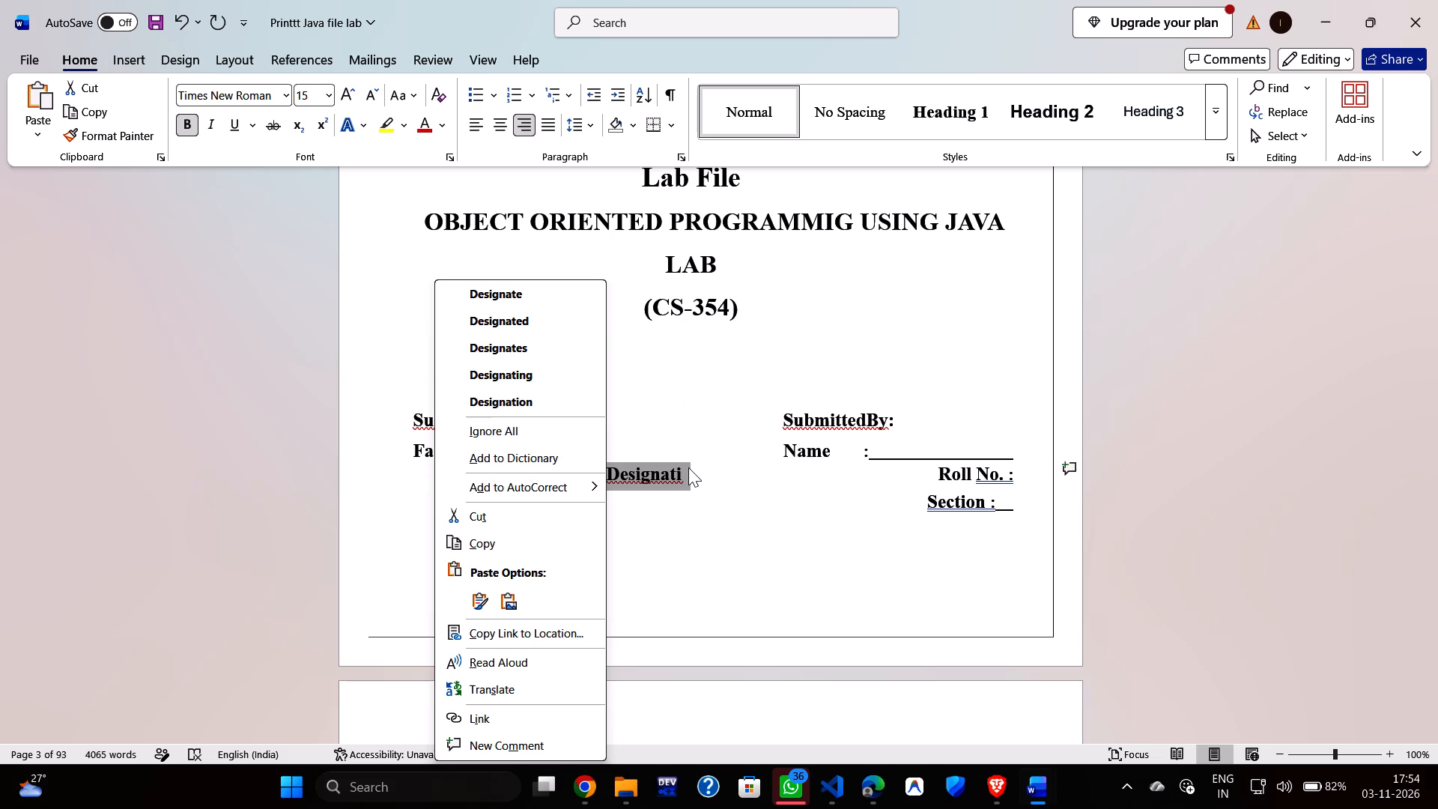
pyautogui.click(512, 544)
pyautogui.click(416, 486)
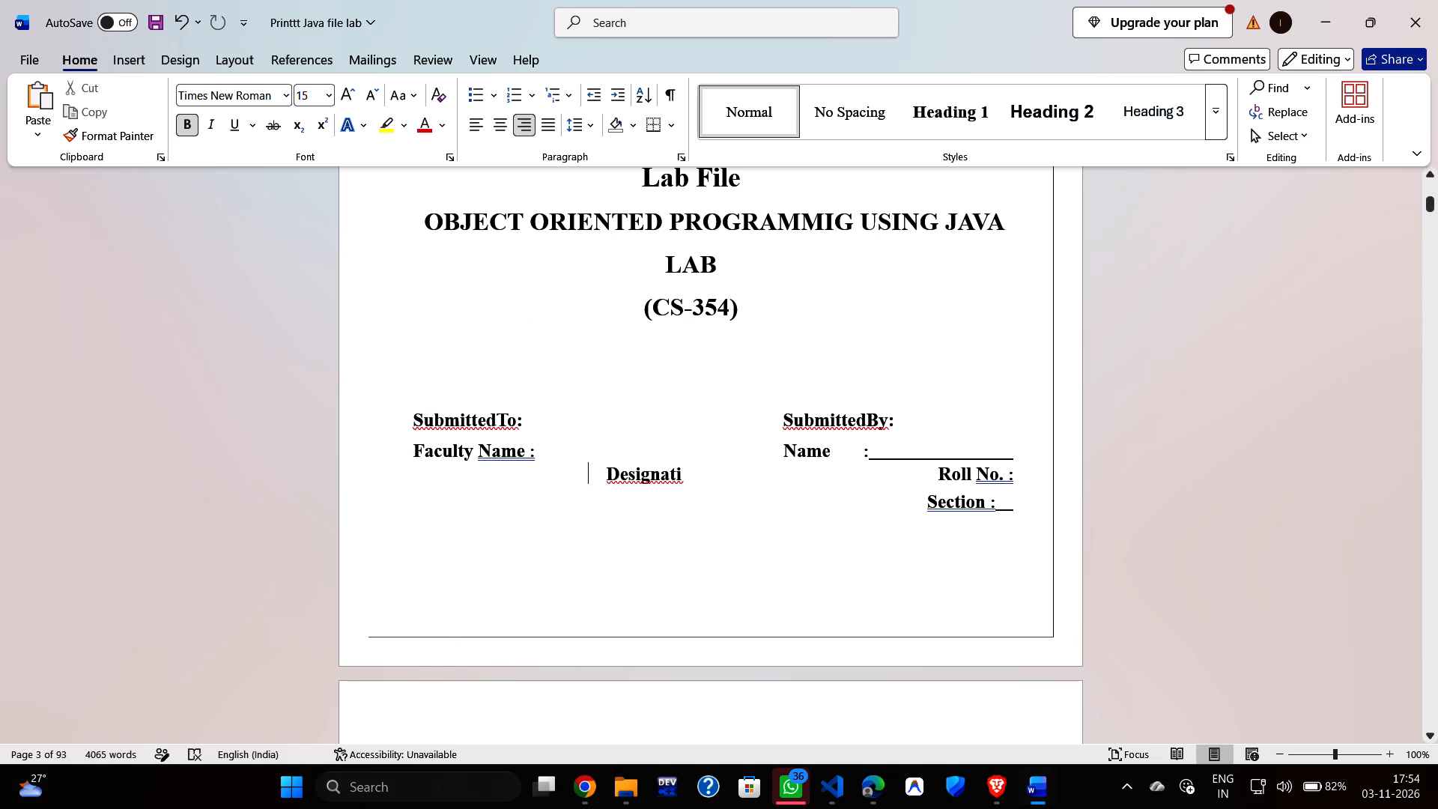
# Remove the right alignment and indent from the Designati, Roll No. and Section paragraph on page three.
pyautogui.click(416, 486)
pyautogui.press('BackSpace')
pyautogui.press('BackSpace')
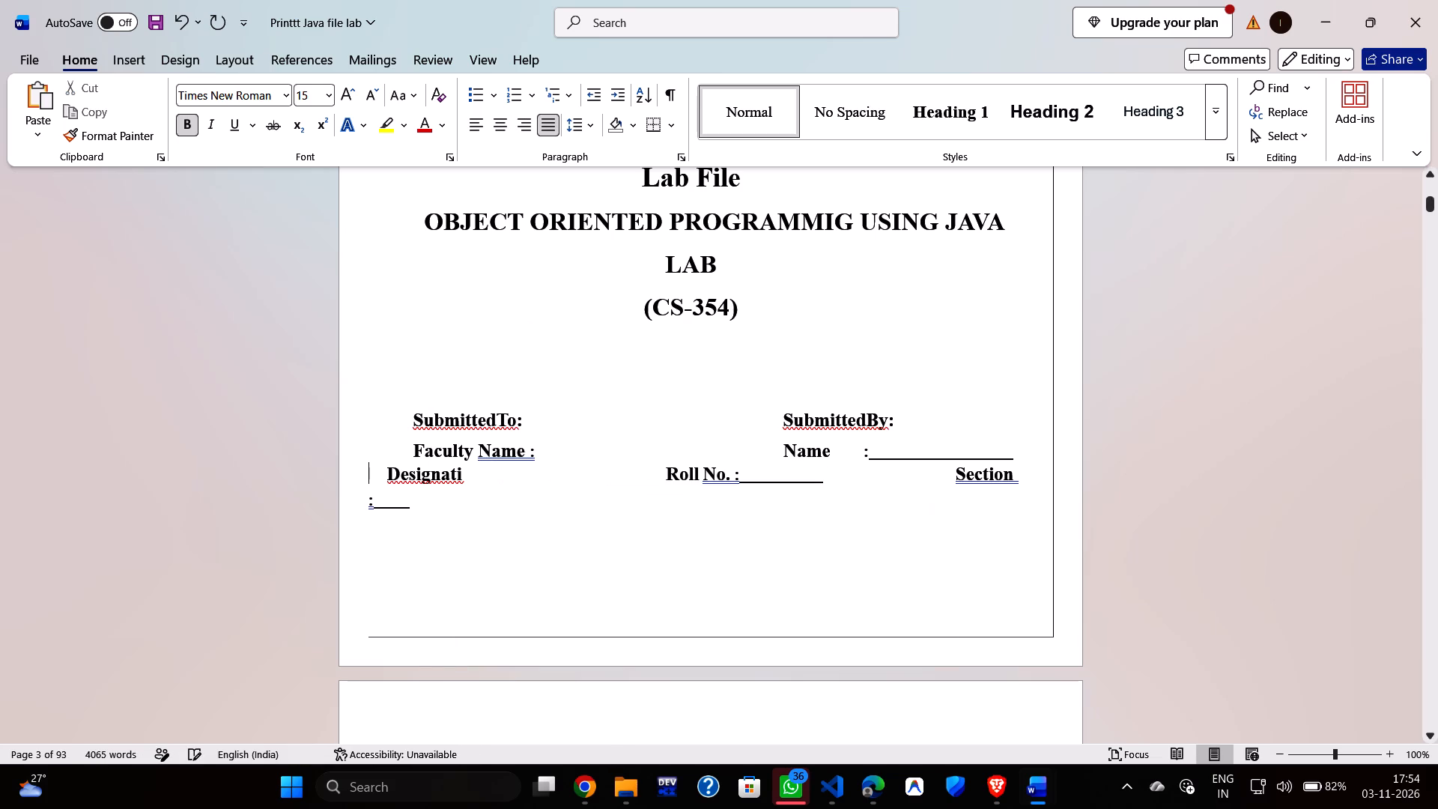
# Delete the whole paragraph holding Designati, Roll No. and Section on page three.
pyautogui.moveTo(377, 467); pyautogui.dragTo(411, 485)
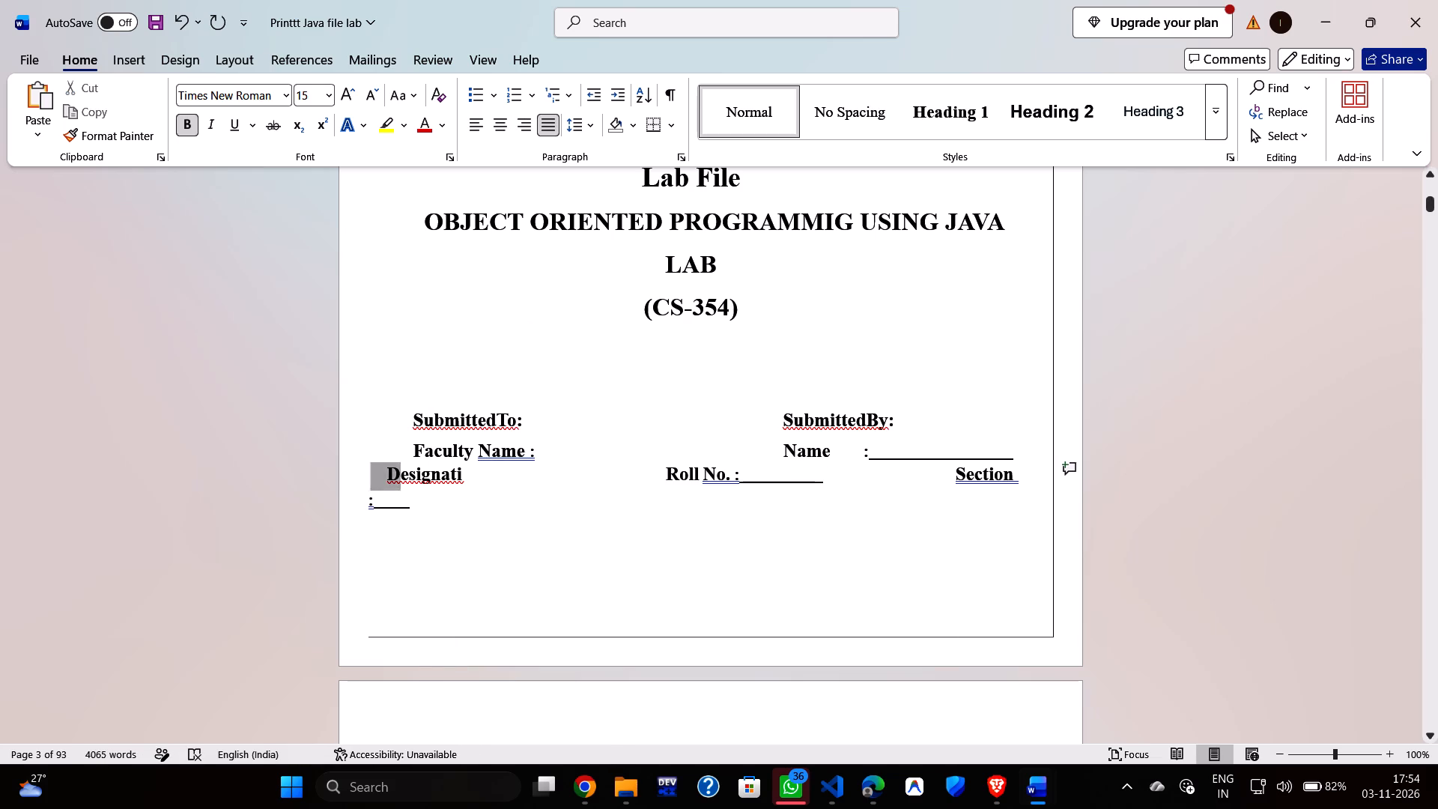
pyautogui.moveTo(411, 485); pyautogui.dragTo(745, 509)
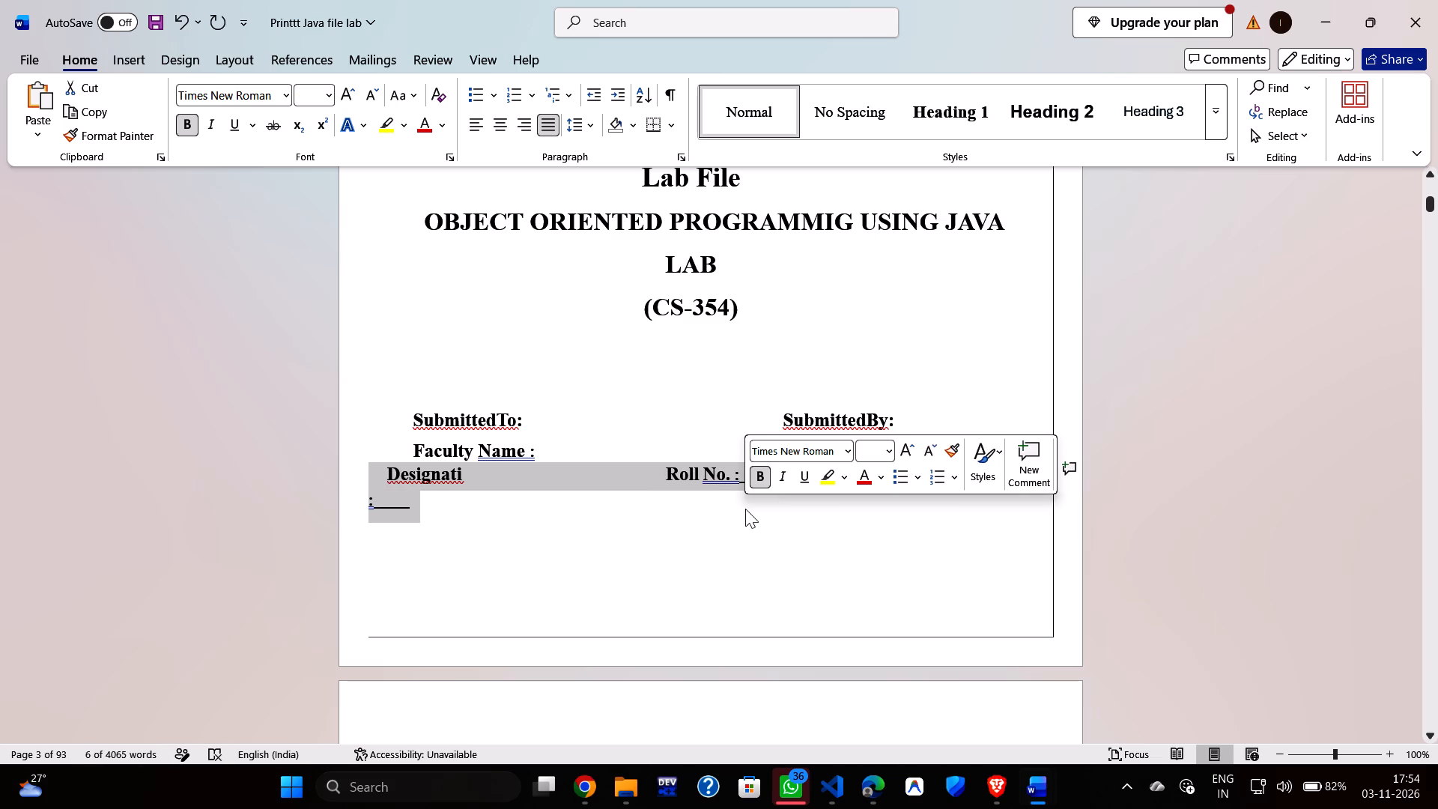
pyautogui.press('Delete')
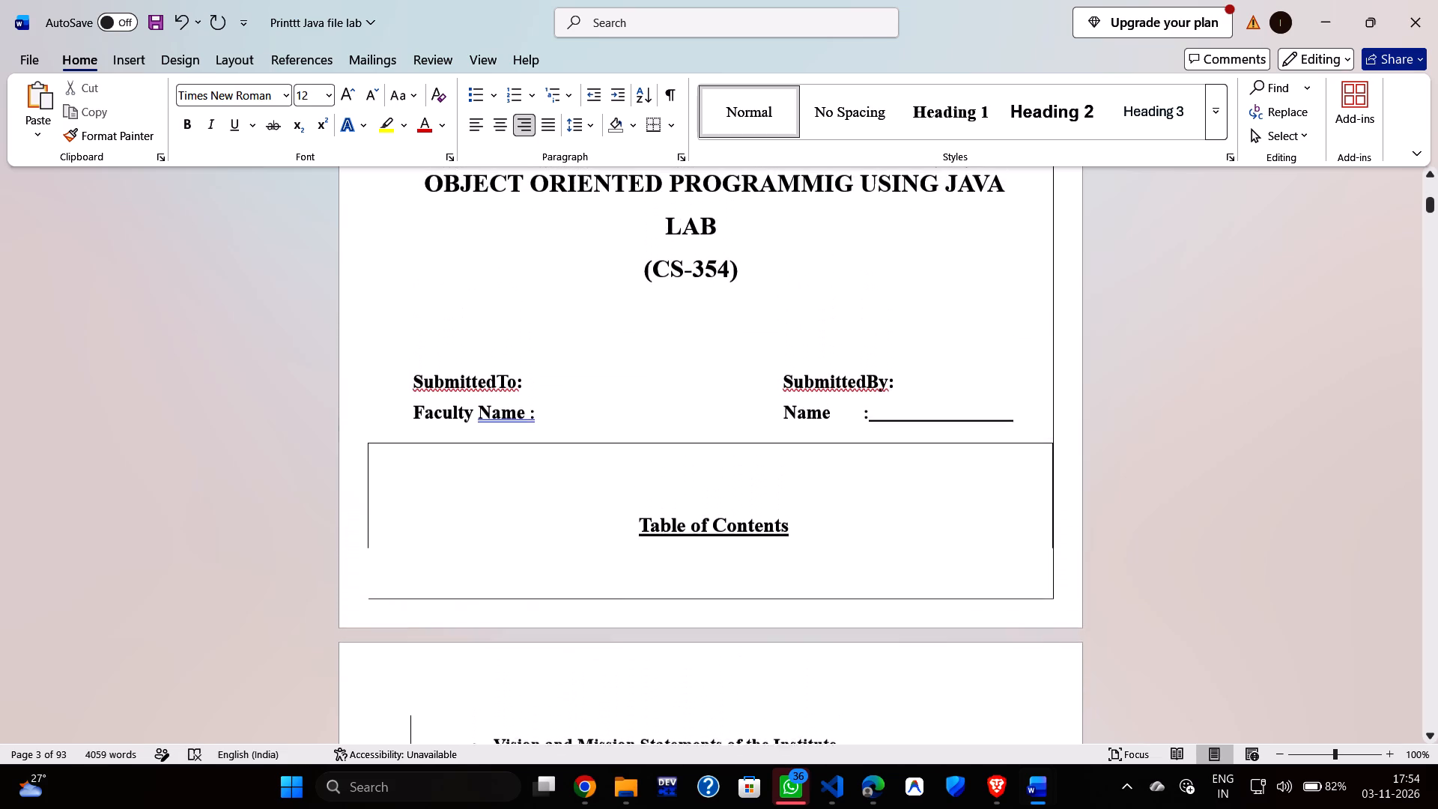
# Break the line after Faculty Name : so that the Name field sits on its own line below.
pyautogui.click(559, 437)
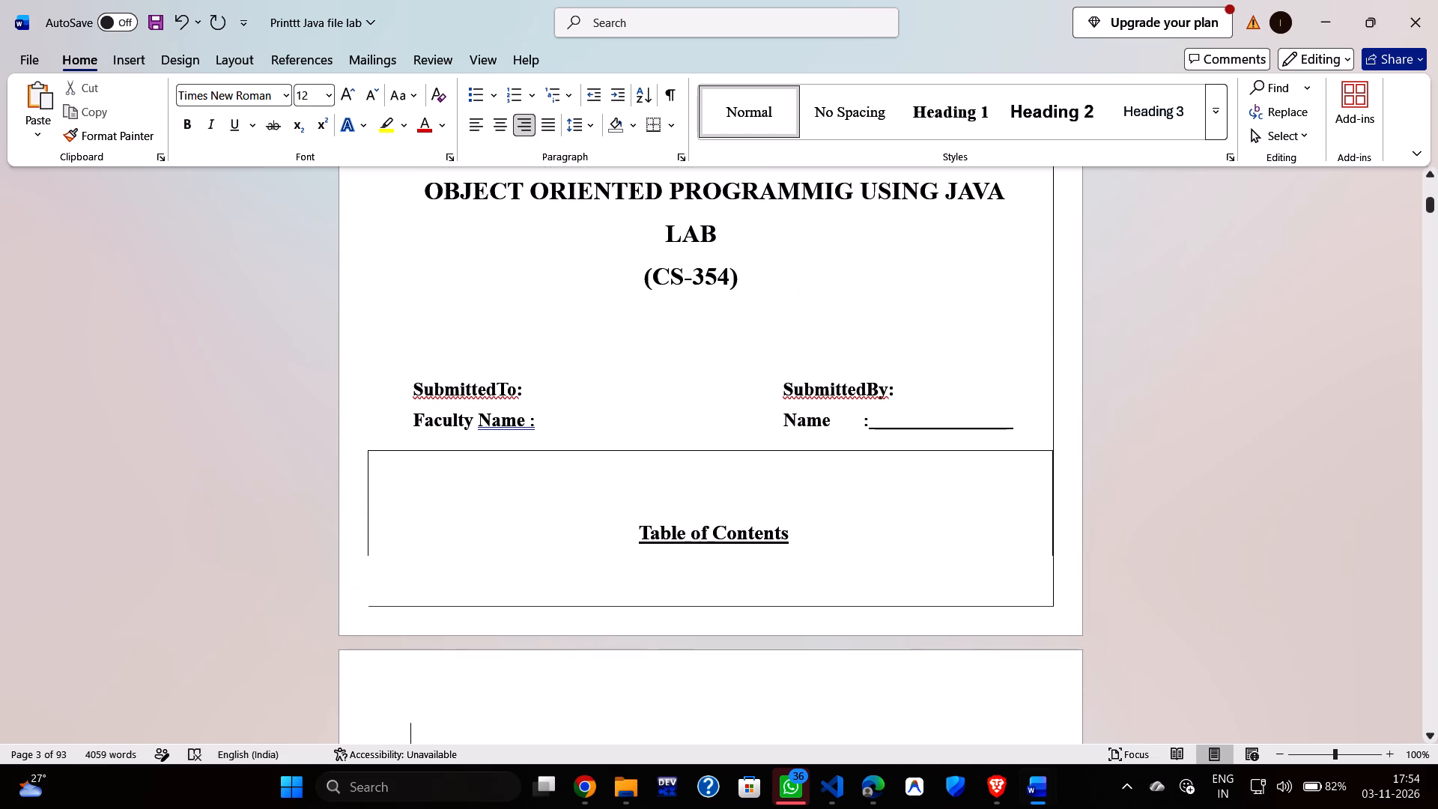
pyautogui.click(548, 425)
pyautogui.press('Return')
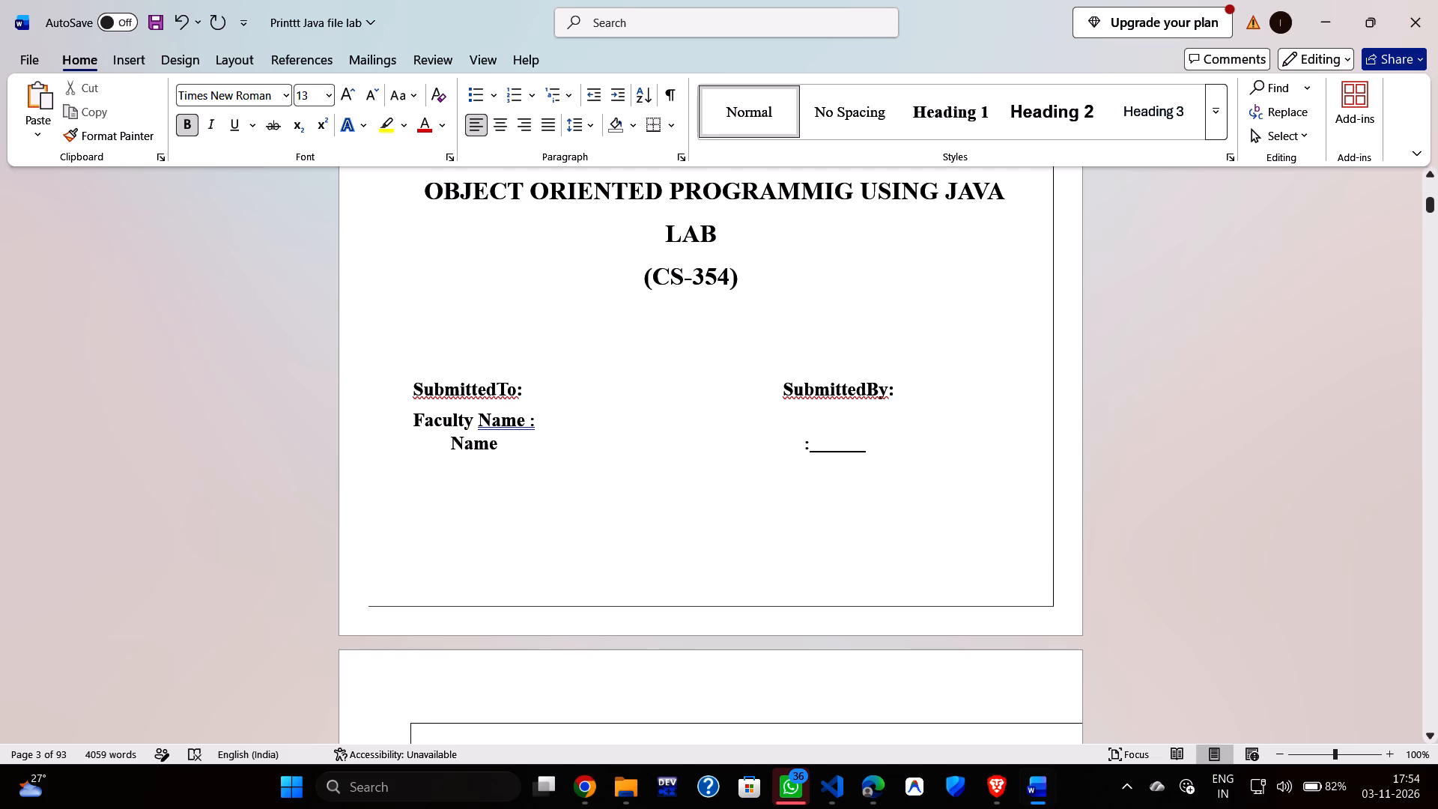
# Pad the Name line with leading spaces to shift the Name field across, beneath the SubmittedBy heading.
pyautogui.click(443, 441)
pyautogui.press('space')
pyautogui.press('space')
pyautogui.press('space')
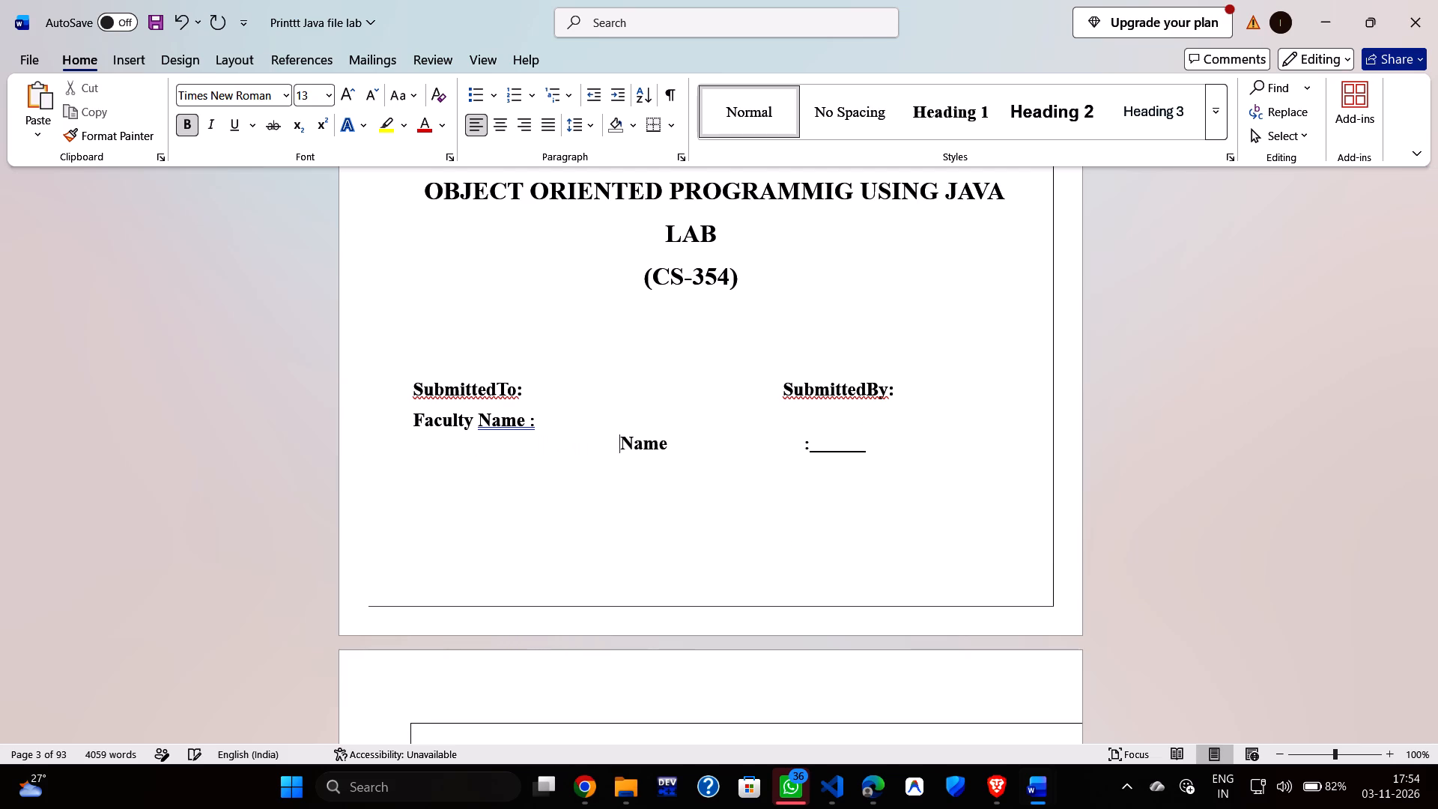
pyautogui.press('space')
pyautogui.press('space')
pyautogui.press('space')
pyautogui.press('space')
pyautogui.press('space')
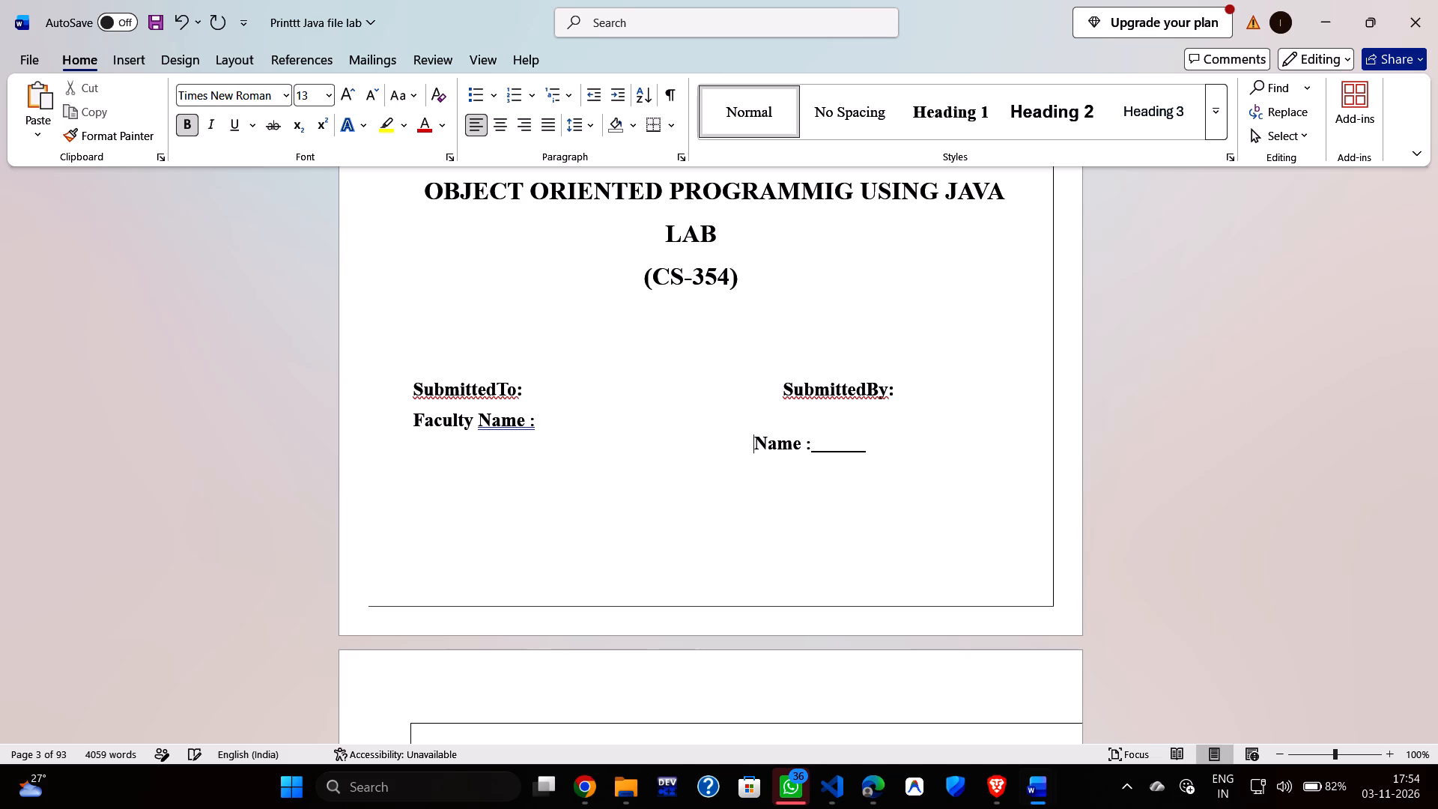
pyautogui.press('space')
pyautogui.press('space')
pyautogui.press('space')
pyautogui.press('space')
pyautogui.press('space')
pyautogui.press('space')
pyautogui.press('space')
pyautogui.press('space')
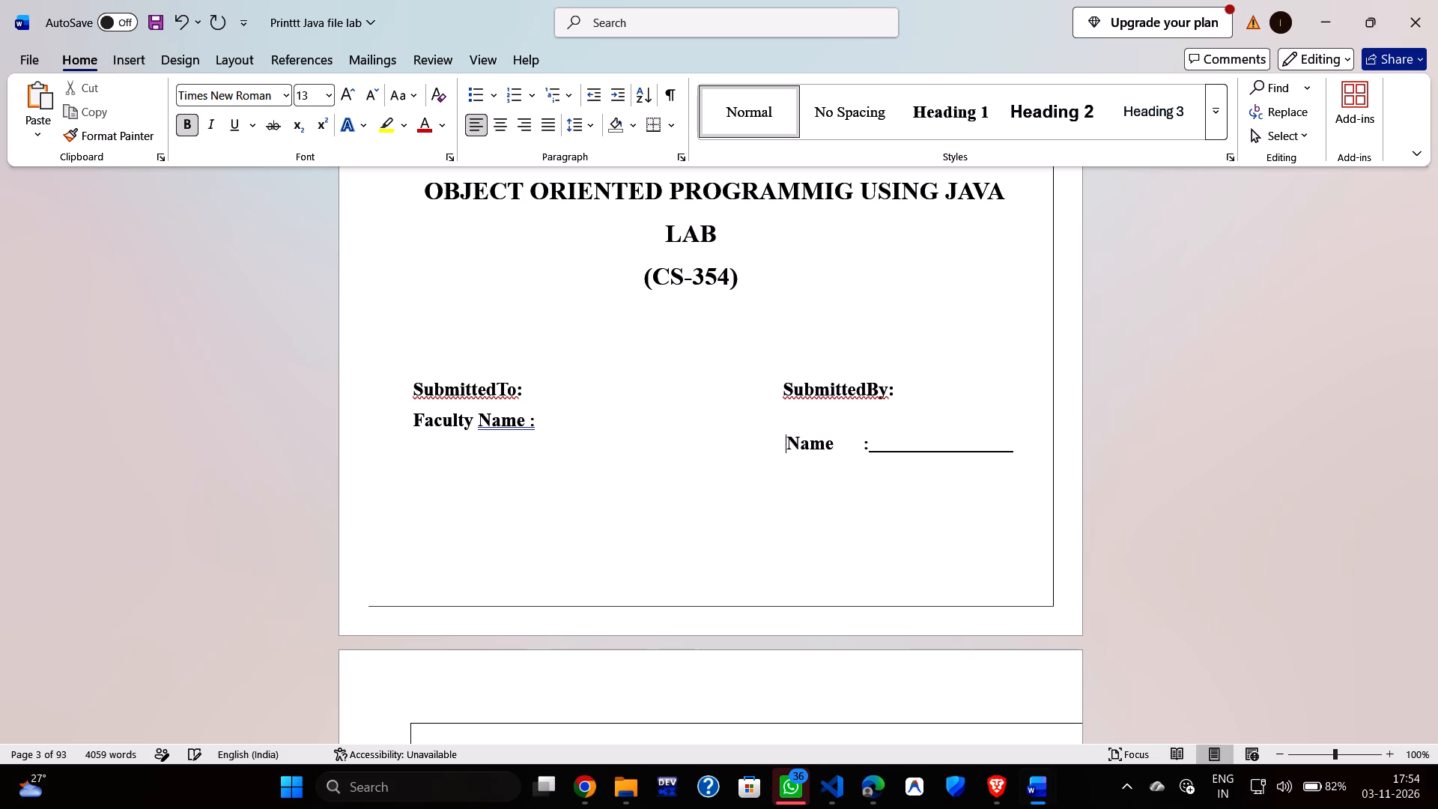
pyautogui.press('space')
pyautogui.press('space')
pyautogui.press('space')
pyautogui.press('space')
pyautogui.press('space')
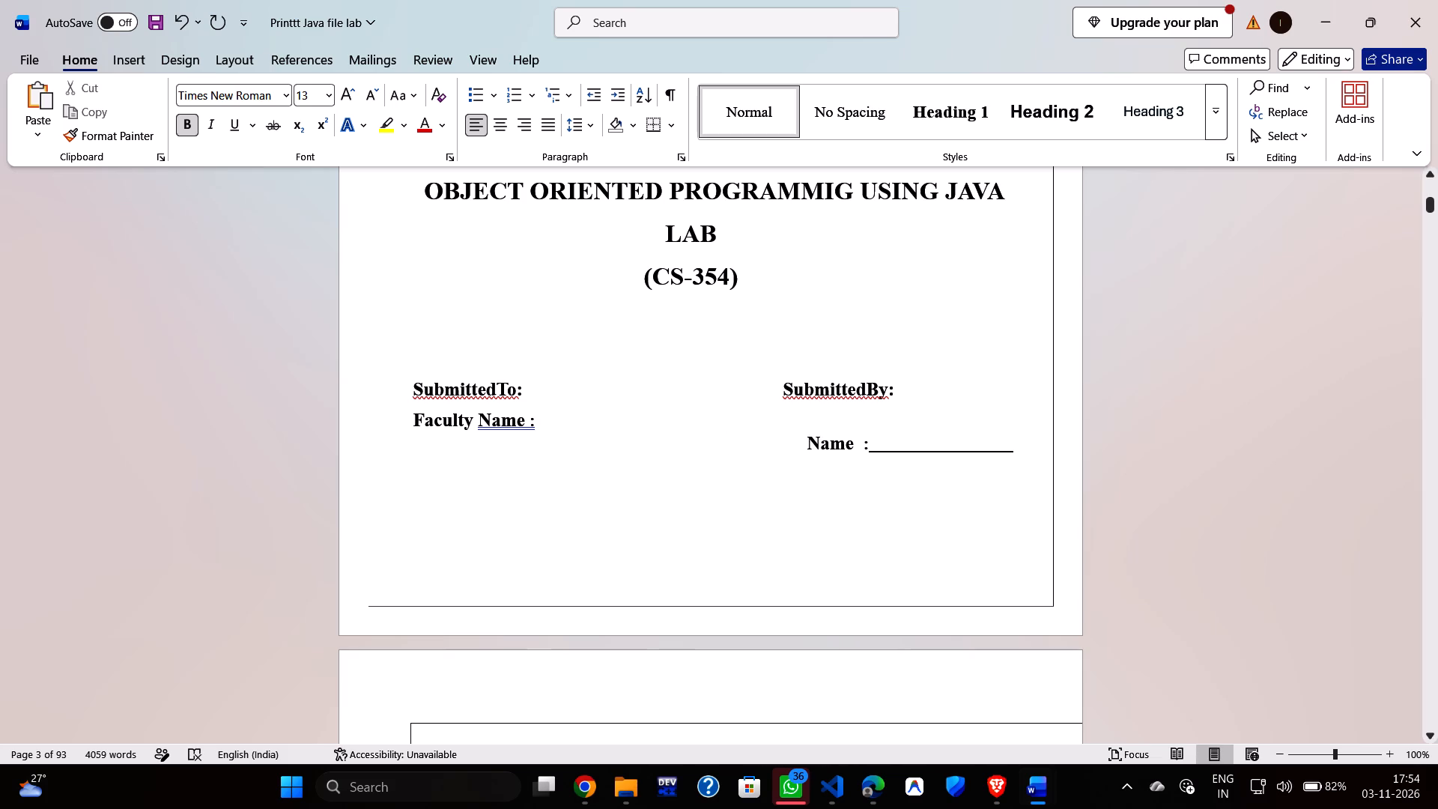
# Enter Designation on the line directly below Faculty Name on page three.
pyautogui.moveTo(543, 420); pyautogui.dragTo(547, 437)
pyautogui.click(607, 484)
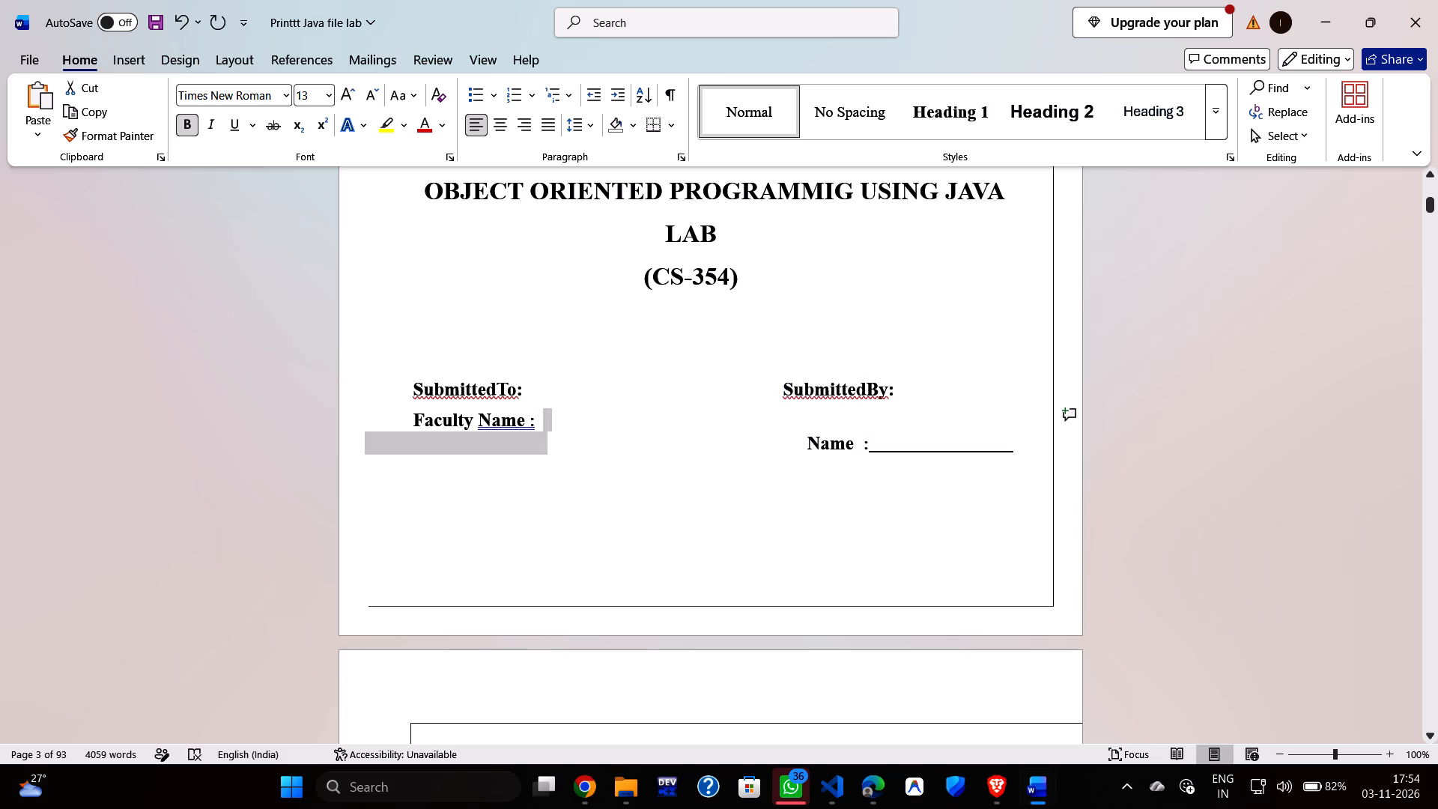
pyautogui.click(420, 449)
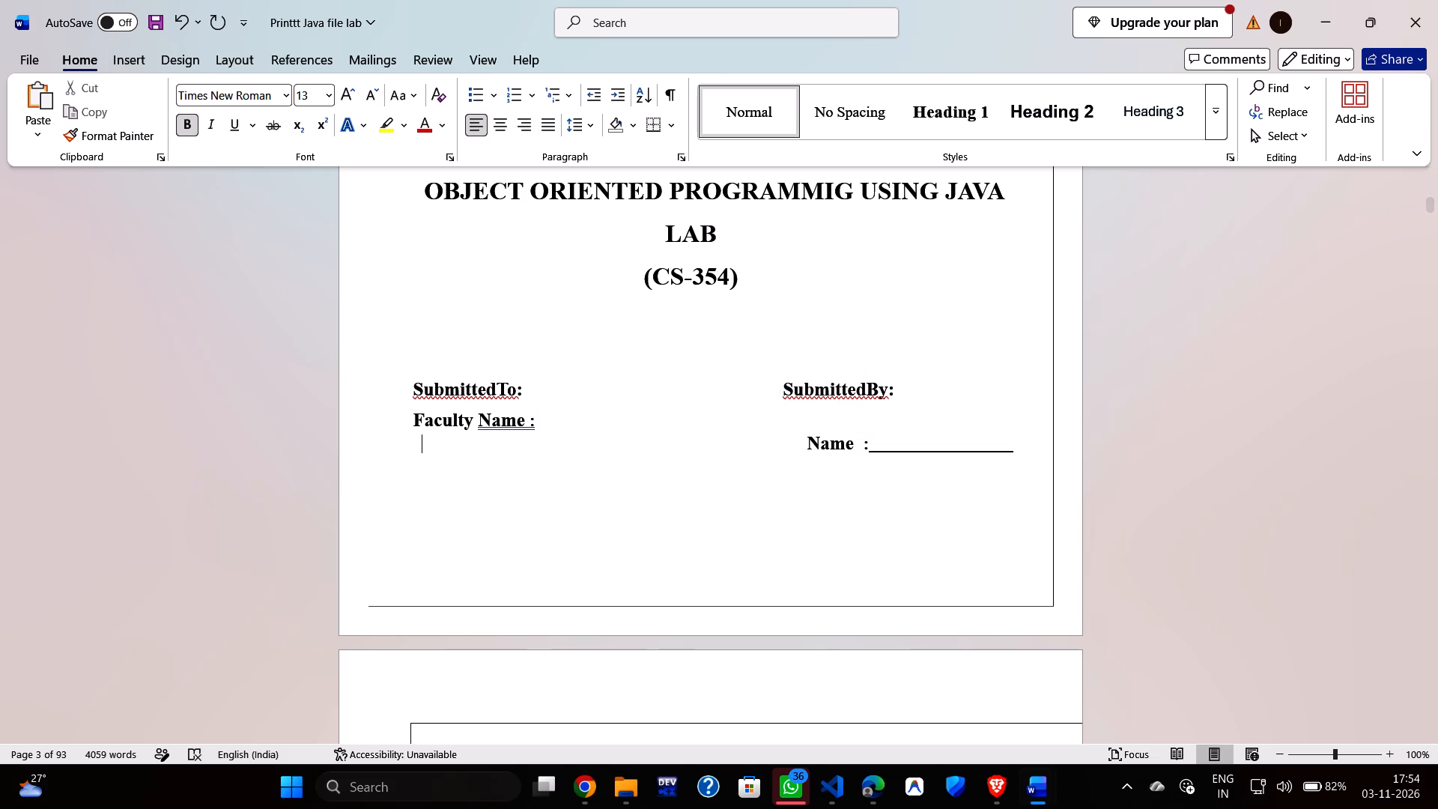
pyautogui.press('d')
pyautogui.press('e')
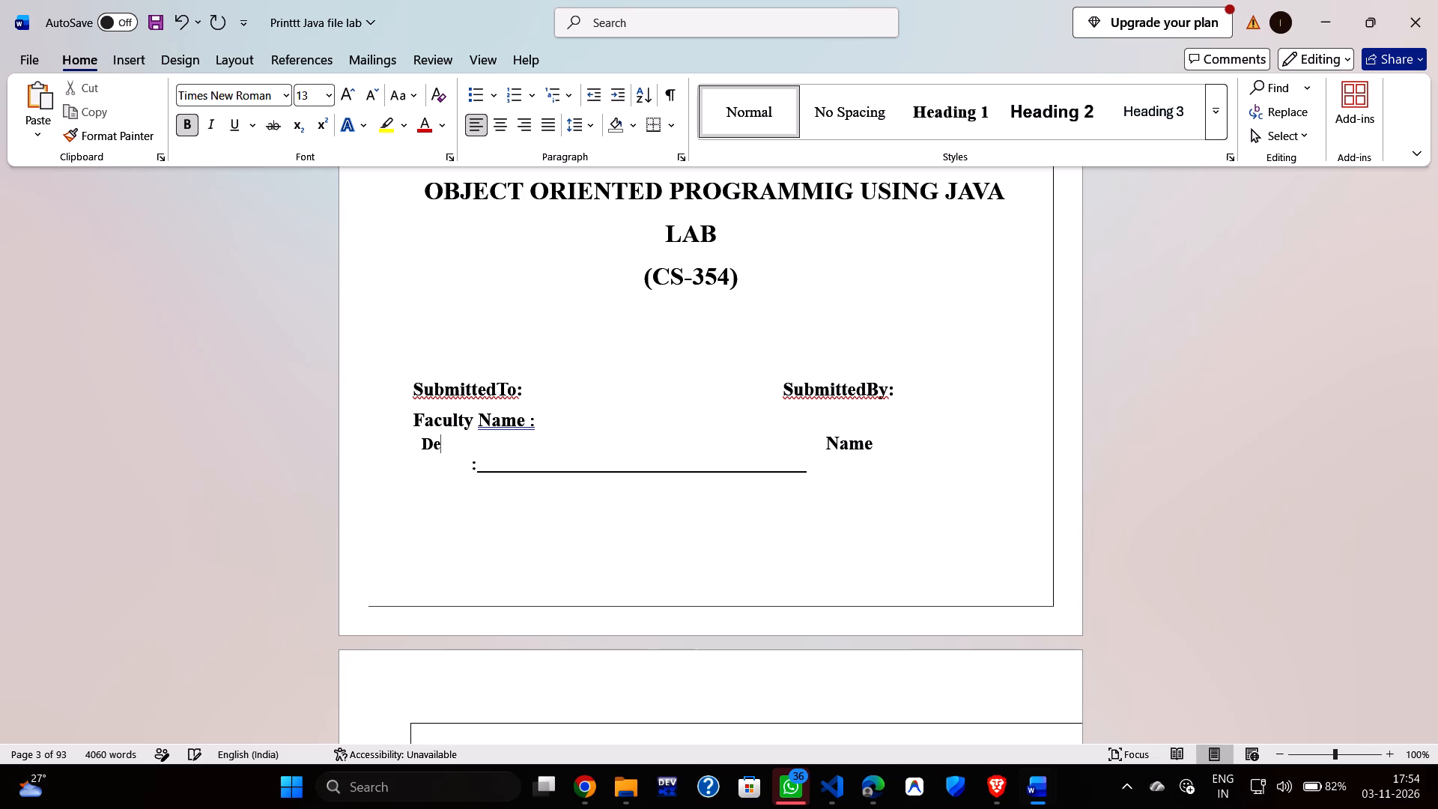
pyautogui.write('si')
pyautogui.write('gnaty')
pyautogui.press('BackSpace')
pyautogui.write('ion')
pyautogui.press('space')
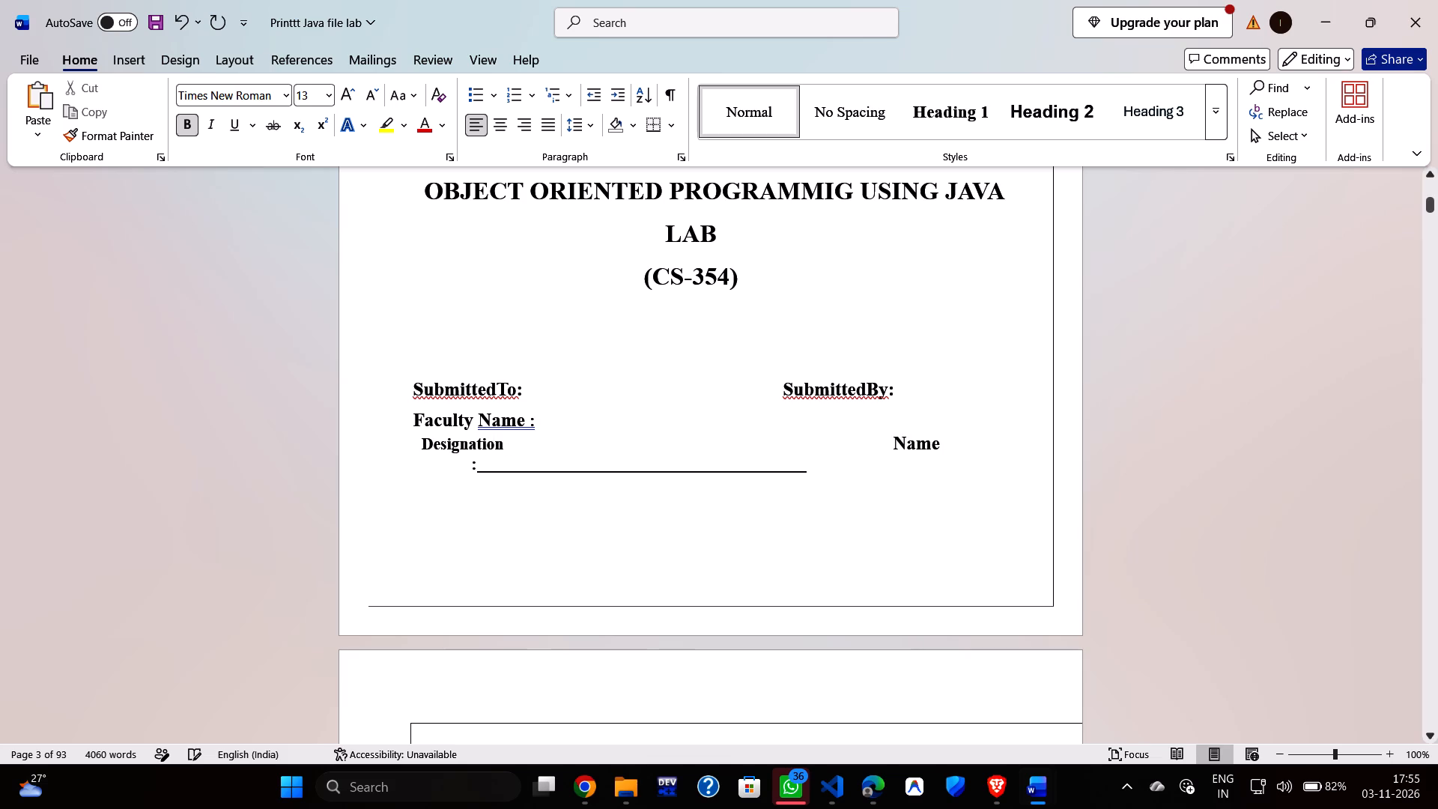
# Trim the extra spaces after Designation and add a colon followed by a space.
pyautogui.moveTo(463, 458); pyautogui.dragTo(470, 466)
pyautogui.moveTo(470, 466); pyautogui.dragTo(600, 467)
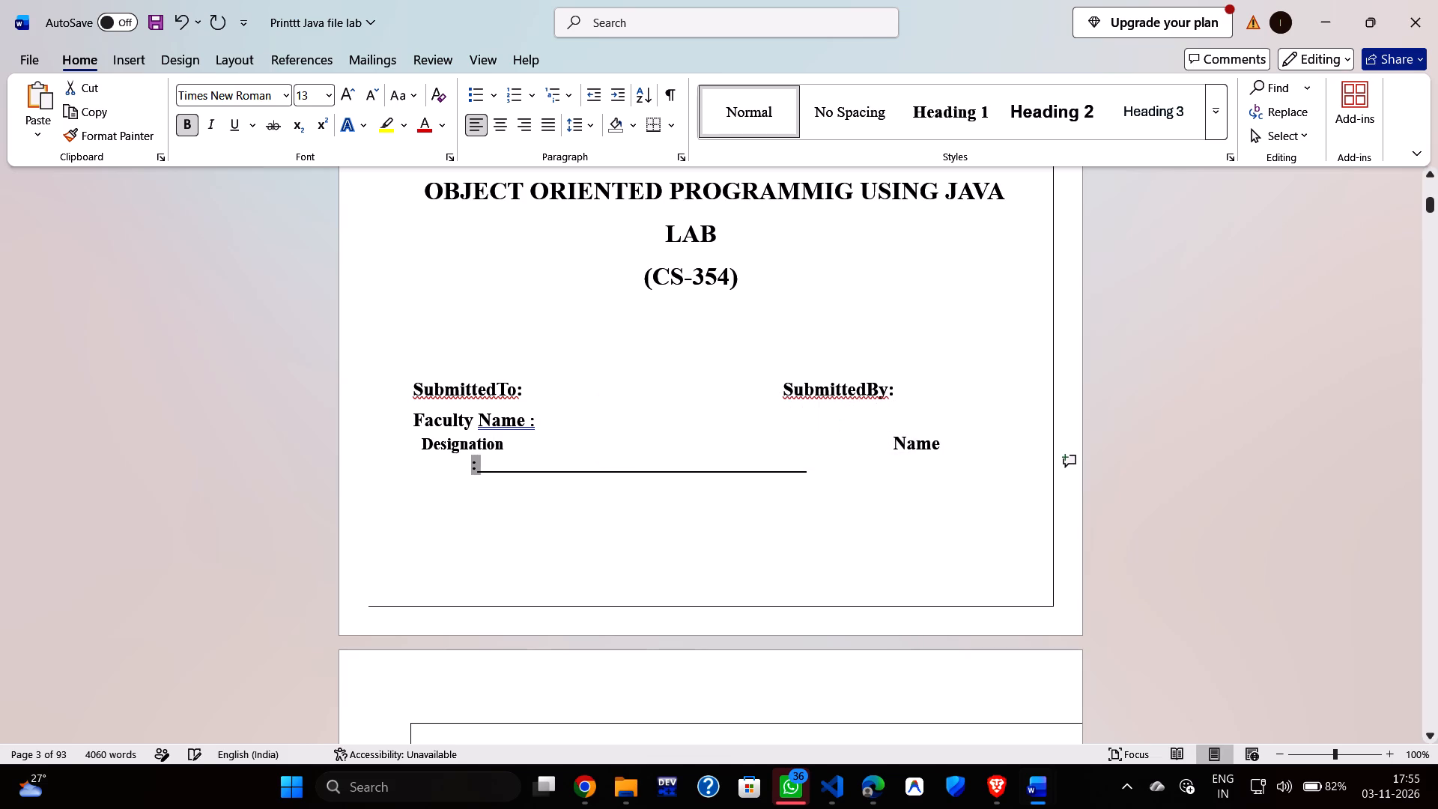
pyautogui.click(519, 448)
pyautogui.press('BackSpace')
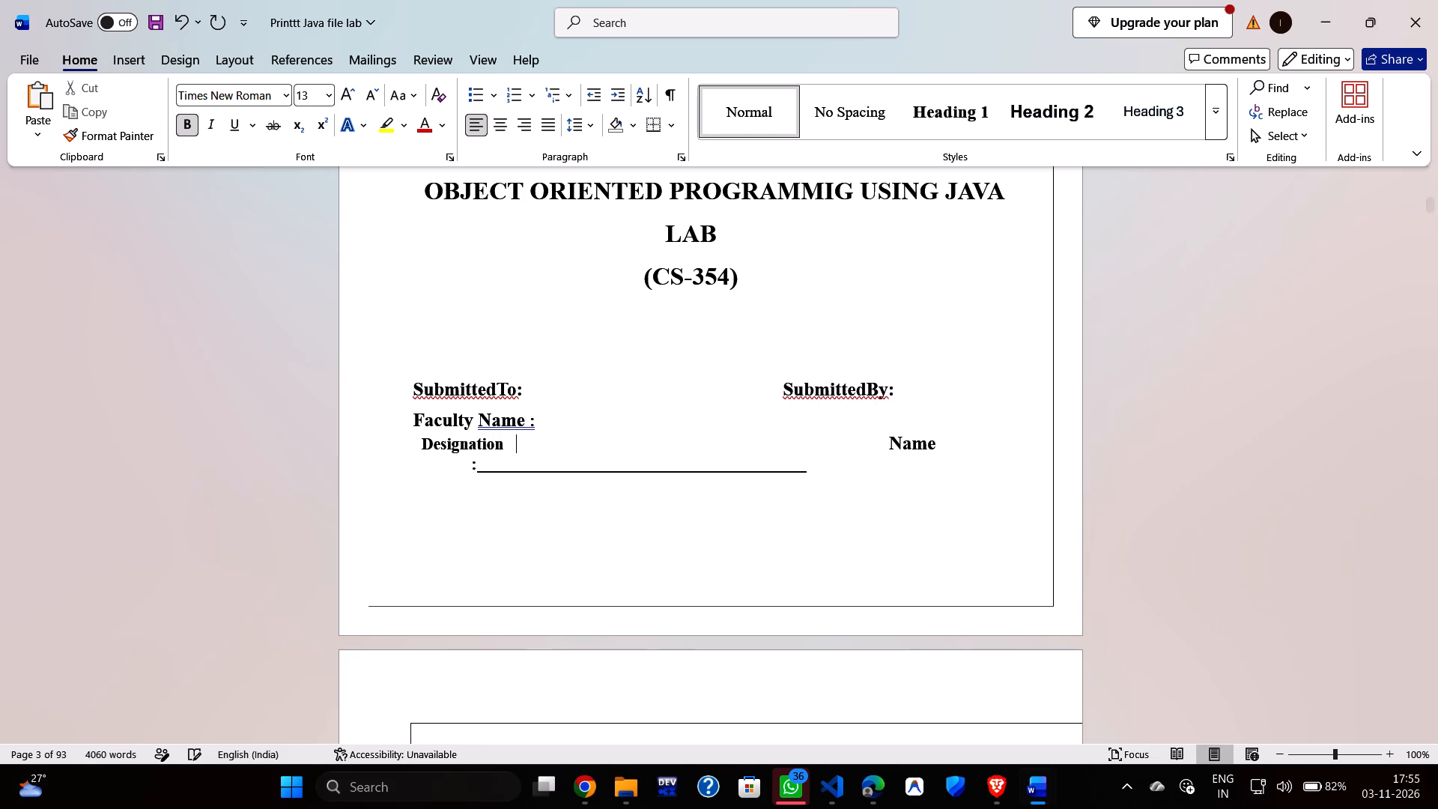
pyautogui.press('BackSpace')
pyautogui.press('BackSpace')
pyautogui.hotkey('shift', ':')
pyautogui.press('space')
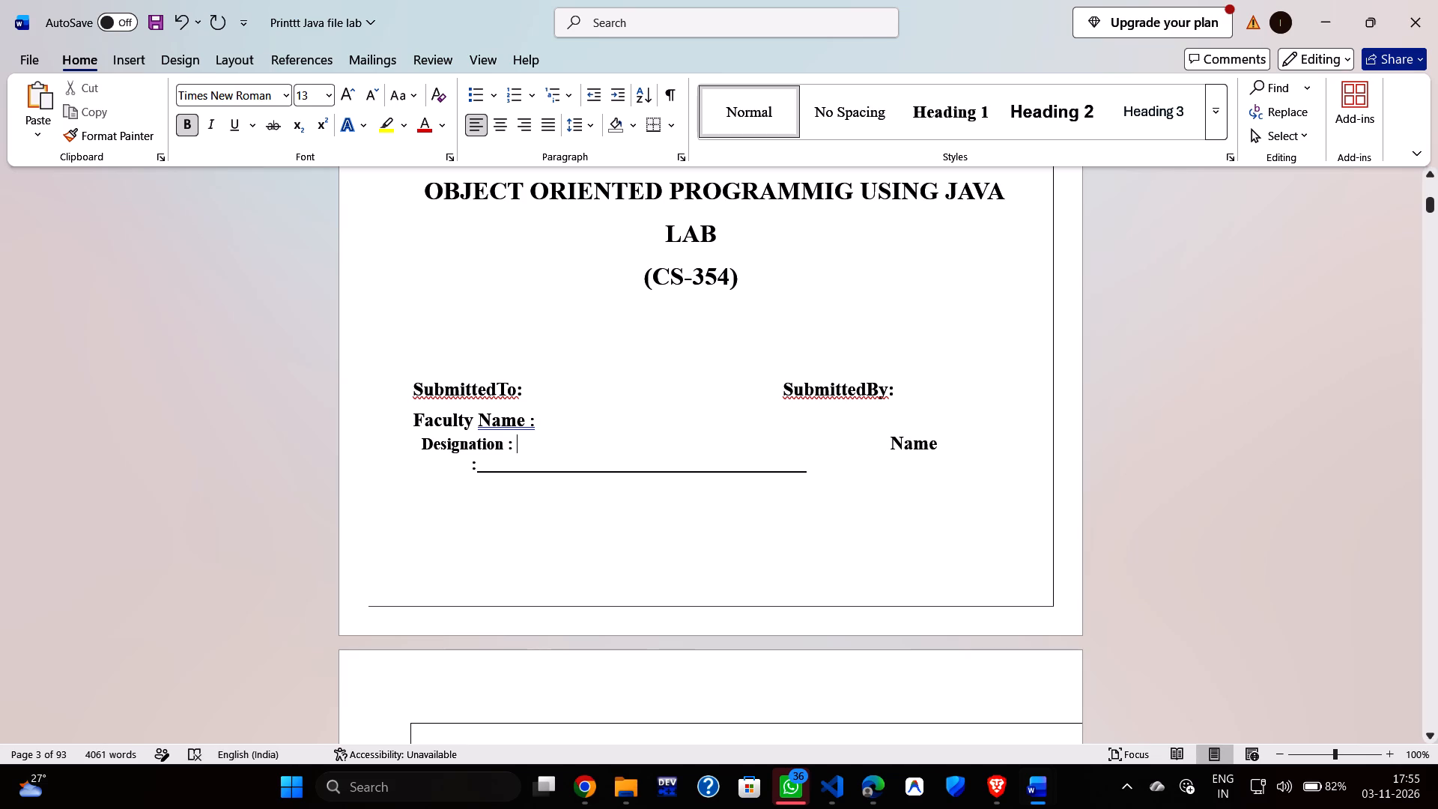
# Try to start a thick-underlined blank after Designation :, adding three spaces behind the label.
pyautogui.click(235, 124)
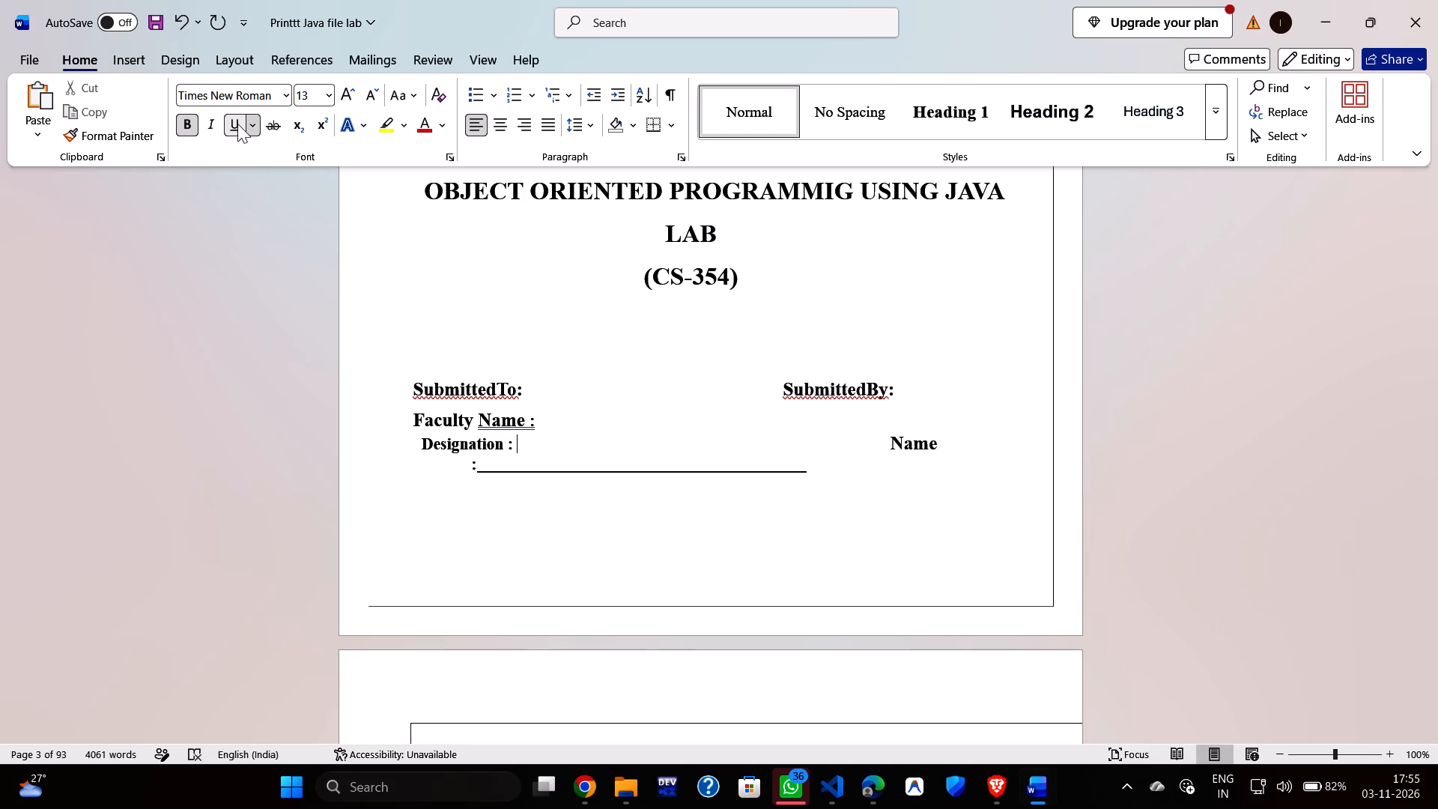
pyautogui.click(248, 125)
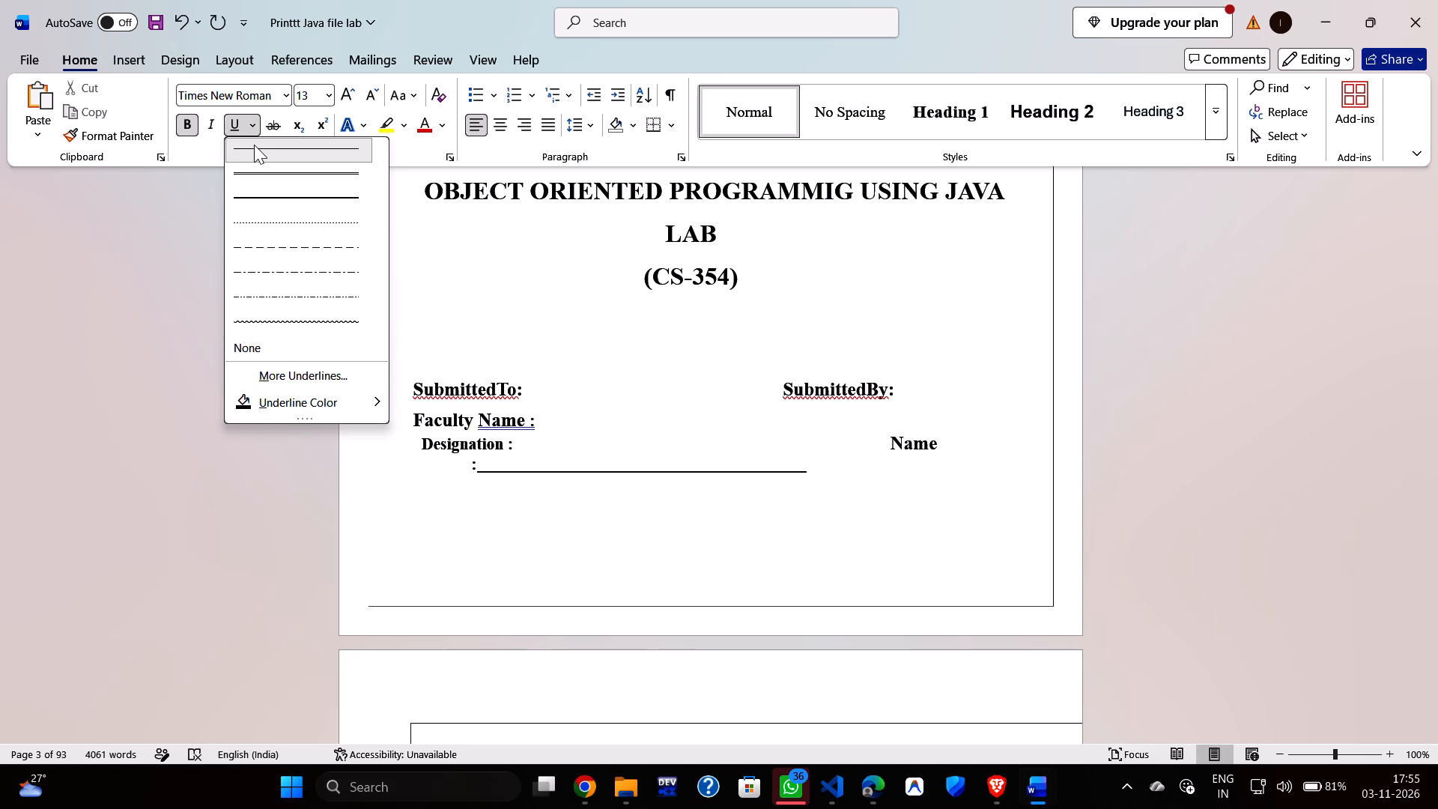
pyautogui.click(259, 194)
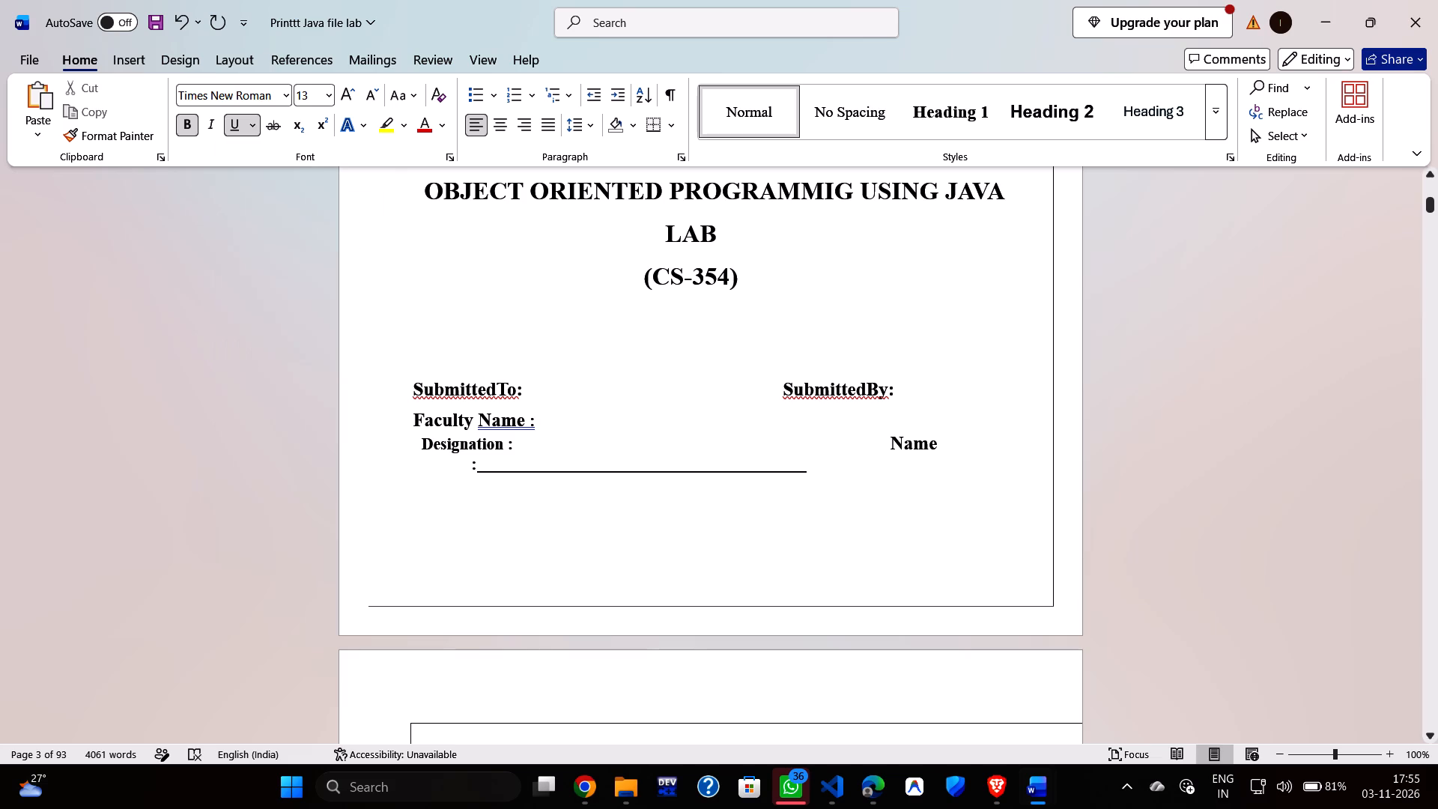
pyautogui.click(531, 449)
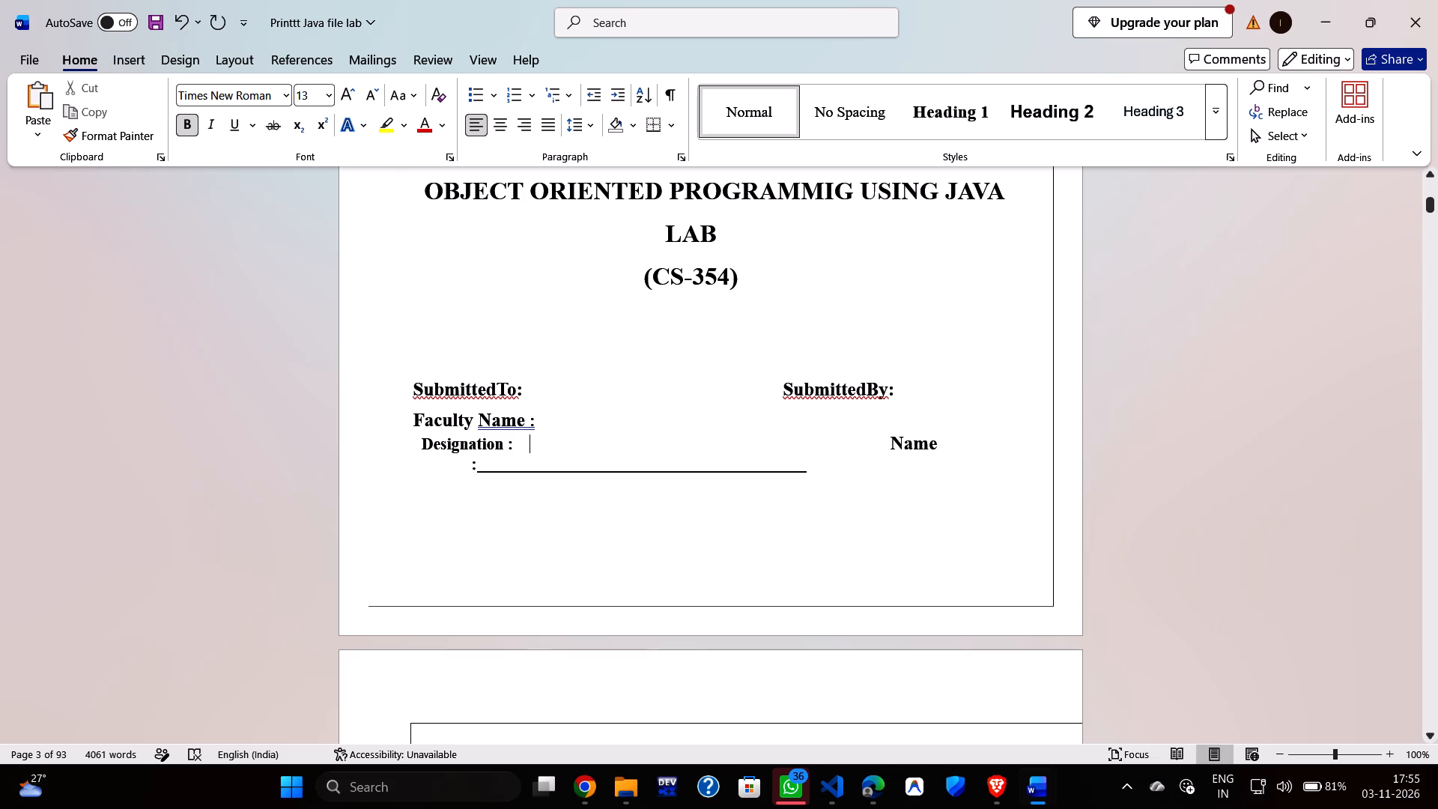
pyautogui.press('space')
pyautogui.press('space')
pyautogui.press('space')
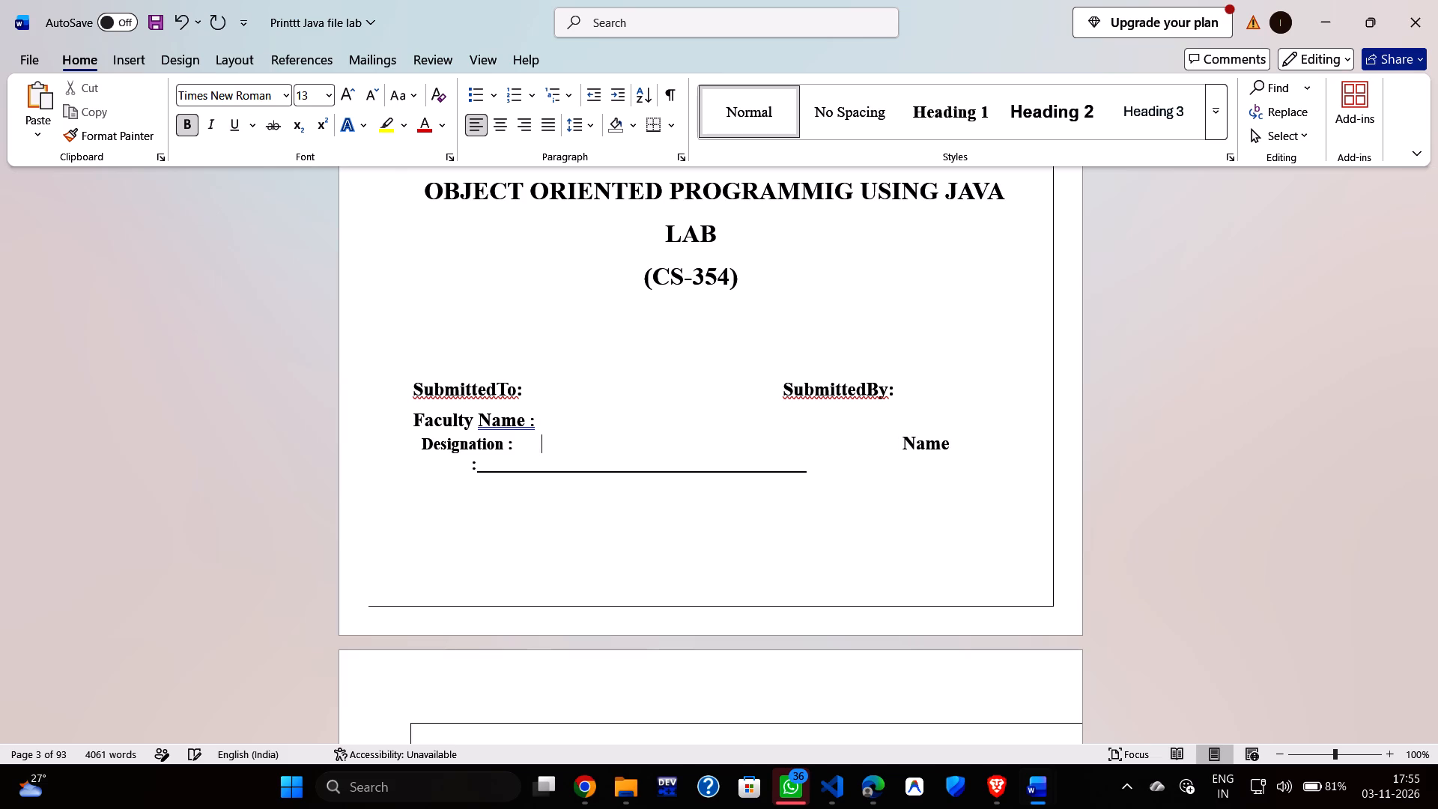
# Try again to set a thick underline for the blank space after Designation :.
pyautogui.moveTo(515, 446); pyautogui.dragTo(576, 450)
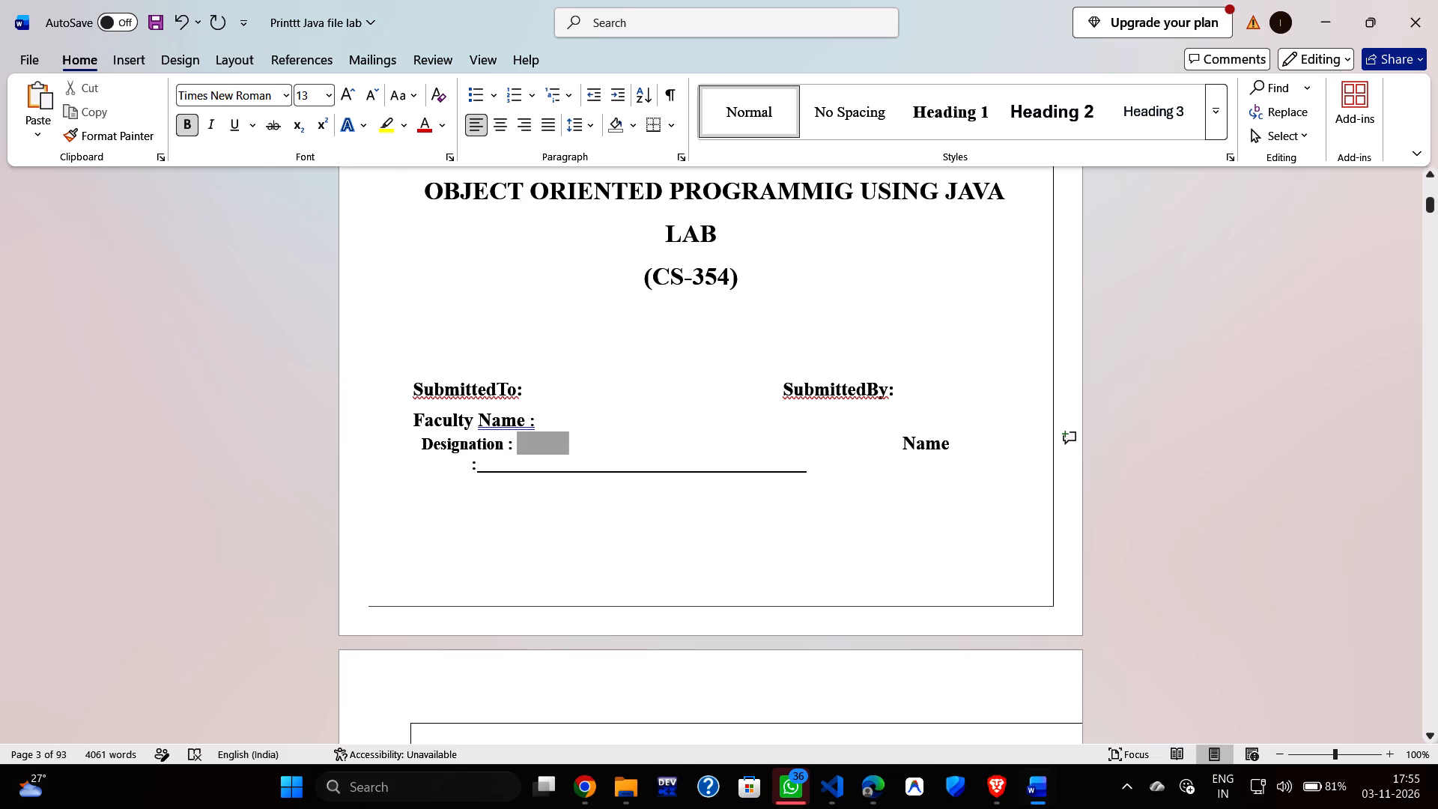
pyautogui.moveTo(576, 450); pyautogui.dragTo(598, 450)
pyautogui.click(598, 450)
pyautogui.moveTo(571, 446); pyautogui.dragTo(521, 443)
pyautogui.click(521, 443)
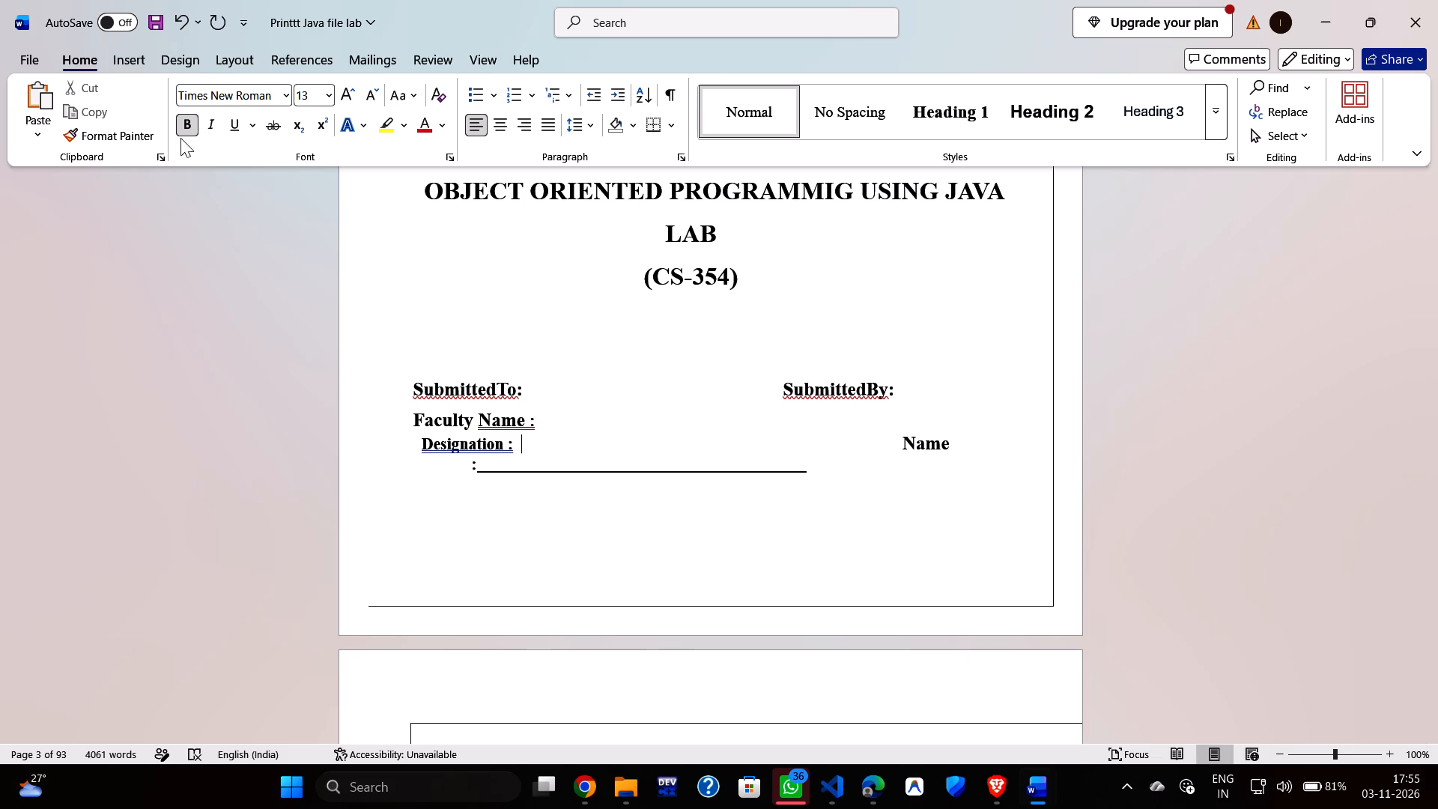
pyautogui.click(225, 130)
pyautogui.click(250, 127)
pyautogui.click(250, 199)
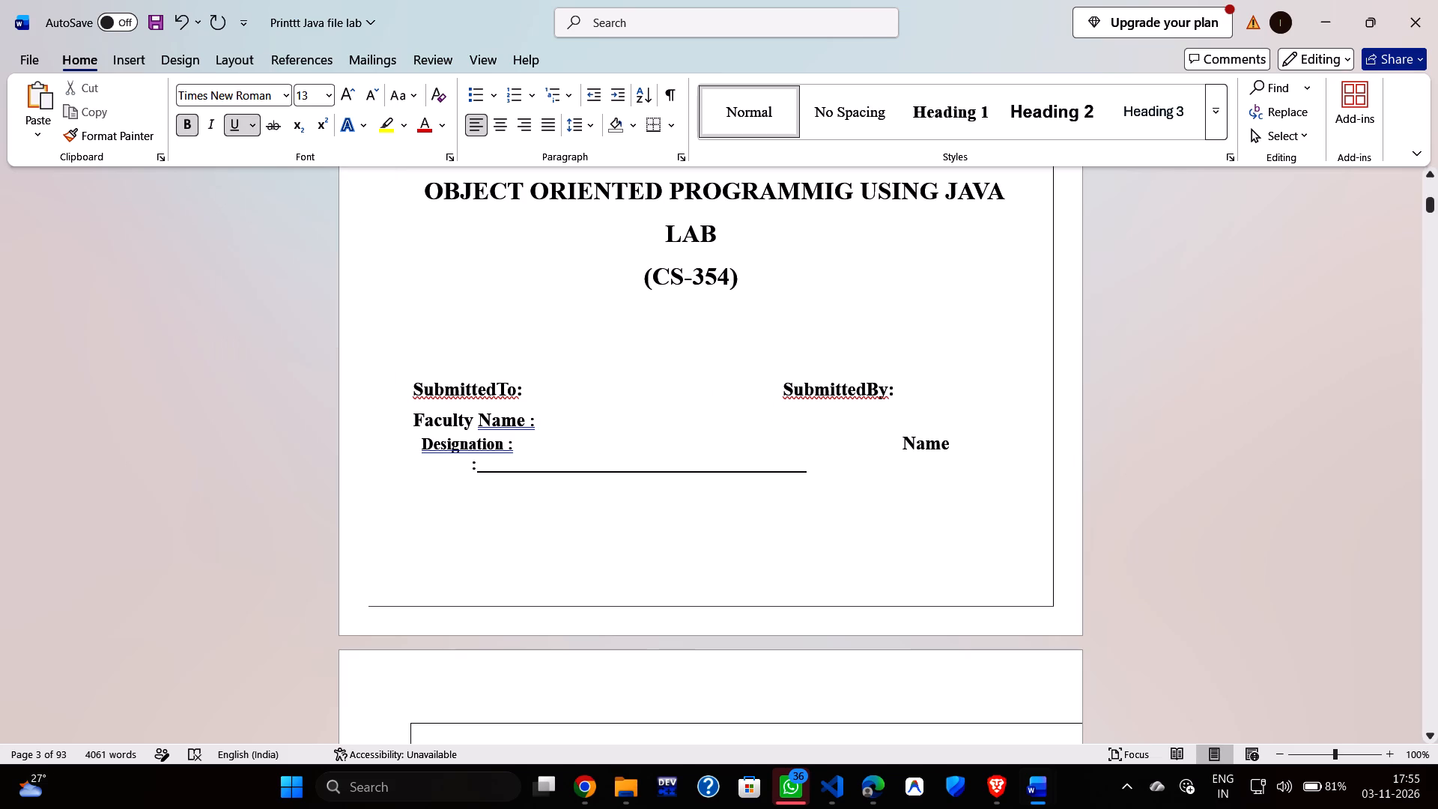
# Add the Underline command to the Quick Access Toolbar.
pyautogui.rightClick(240, 127)
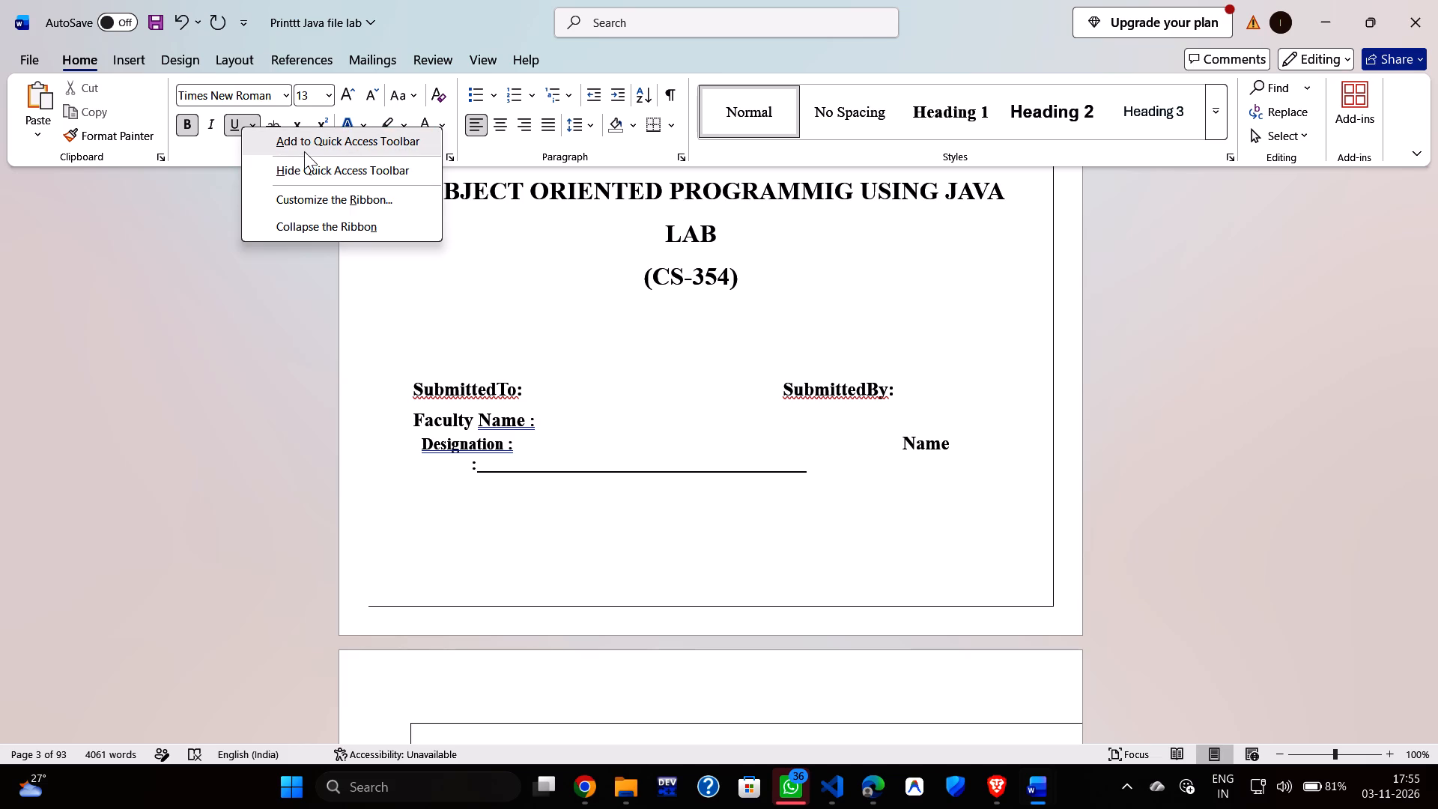
pyautogui.click(306, 145)
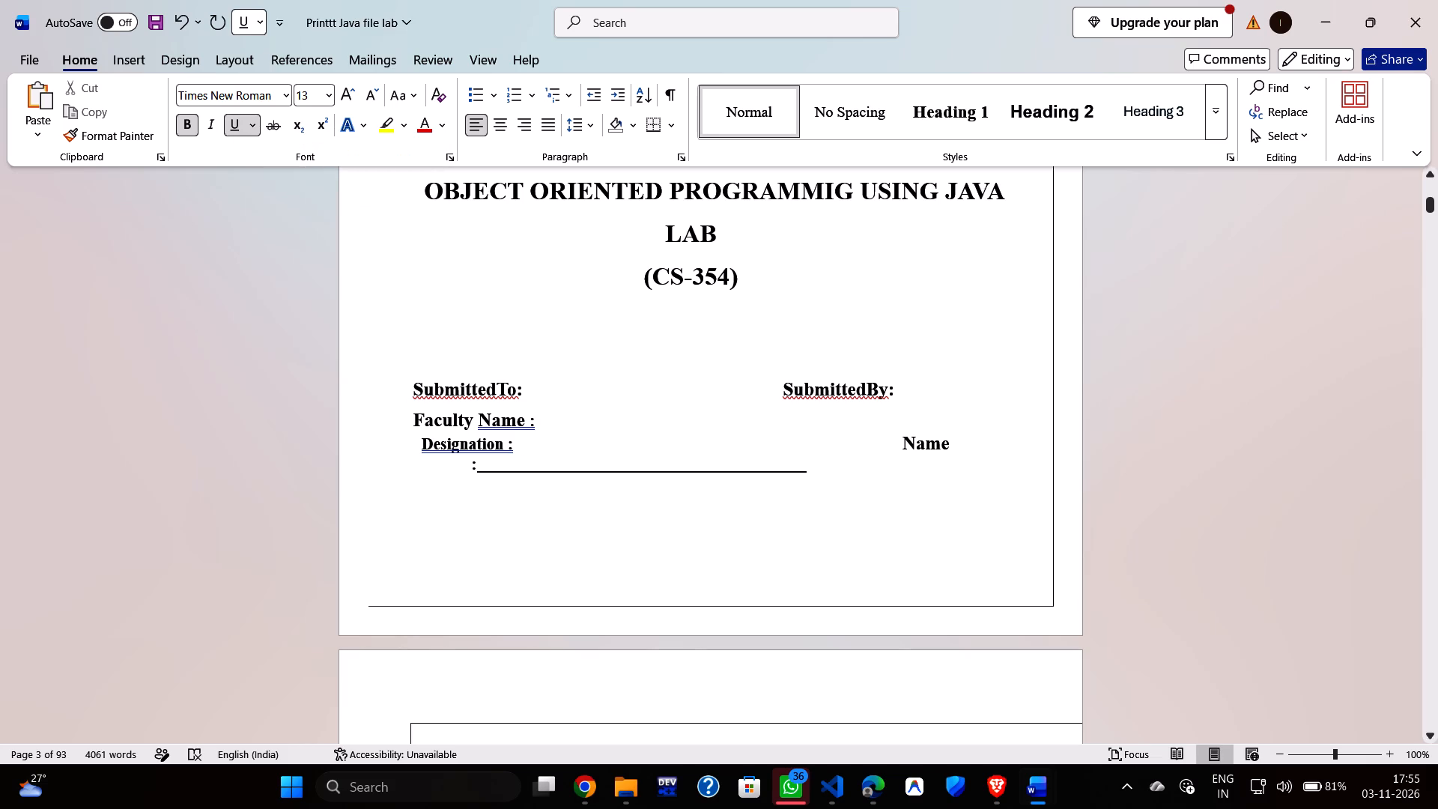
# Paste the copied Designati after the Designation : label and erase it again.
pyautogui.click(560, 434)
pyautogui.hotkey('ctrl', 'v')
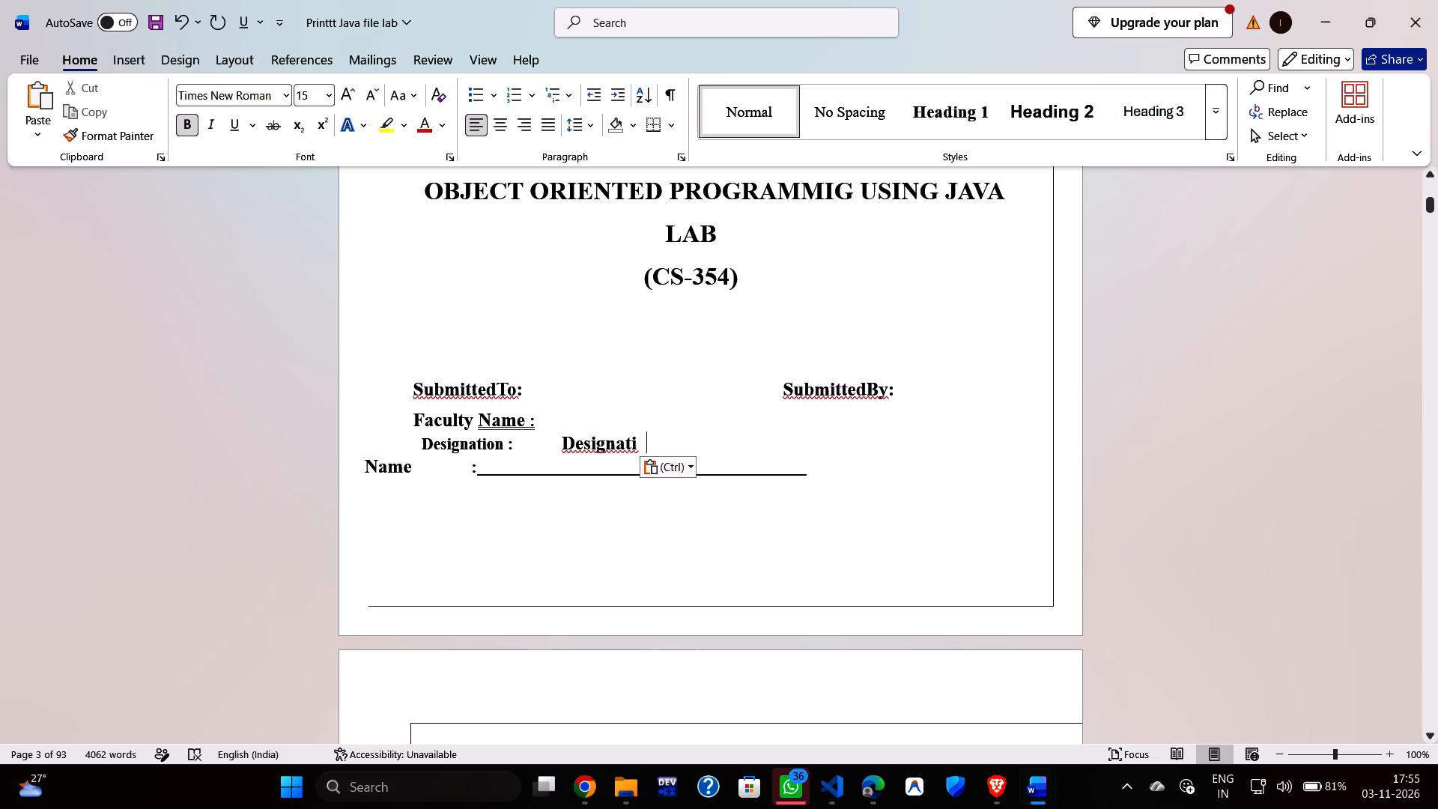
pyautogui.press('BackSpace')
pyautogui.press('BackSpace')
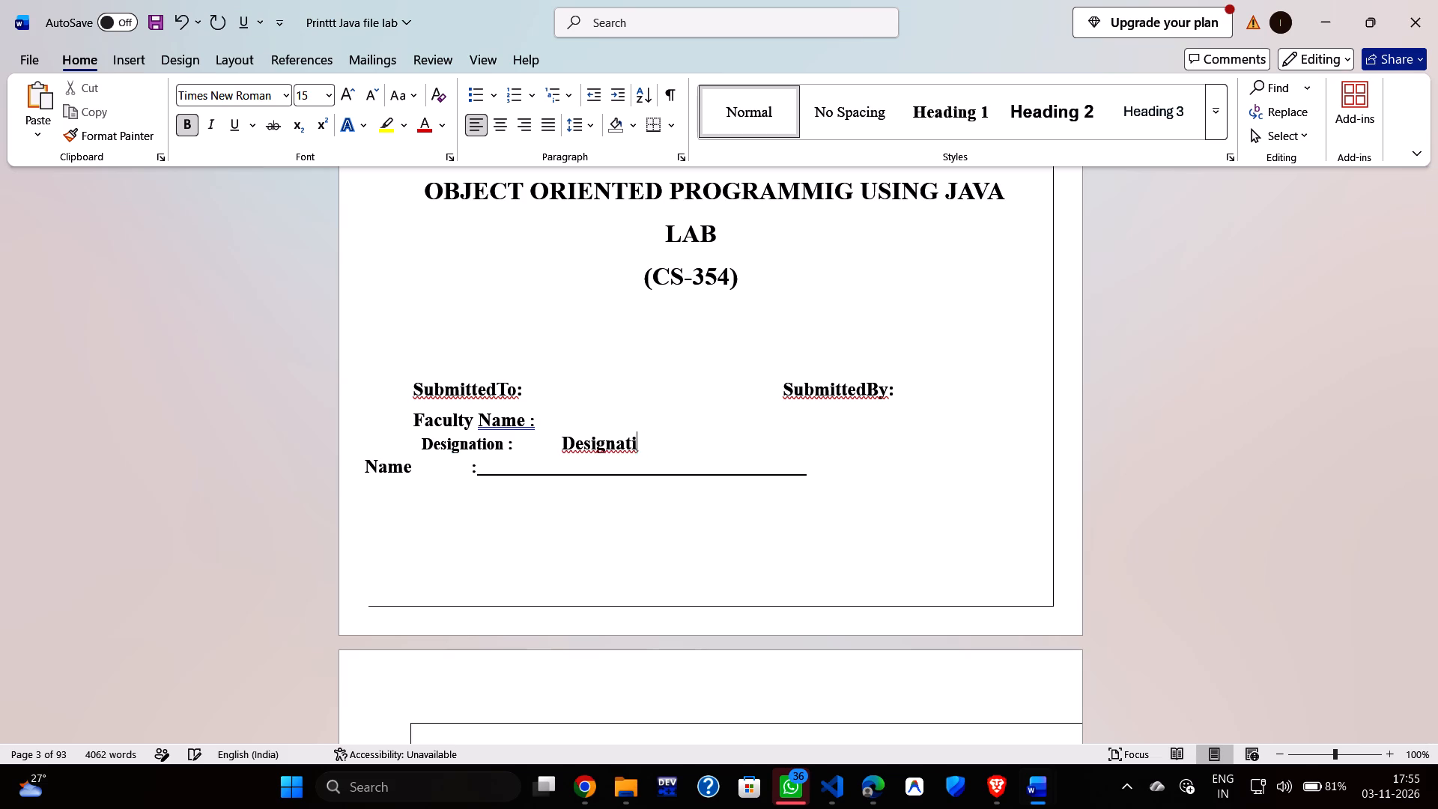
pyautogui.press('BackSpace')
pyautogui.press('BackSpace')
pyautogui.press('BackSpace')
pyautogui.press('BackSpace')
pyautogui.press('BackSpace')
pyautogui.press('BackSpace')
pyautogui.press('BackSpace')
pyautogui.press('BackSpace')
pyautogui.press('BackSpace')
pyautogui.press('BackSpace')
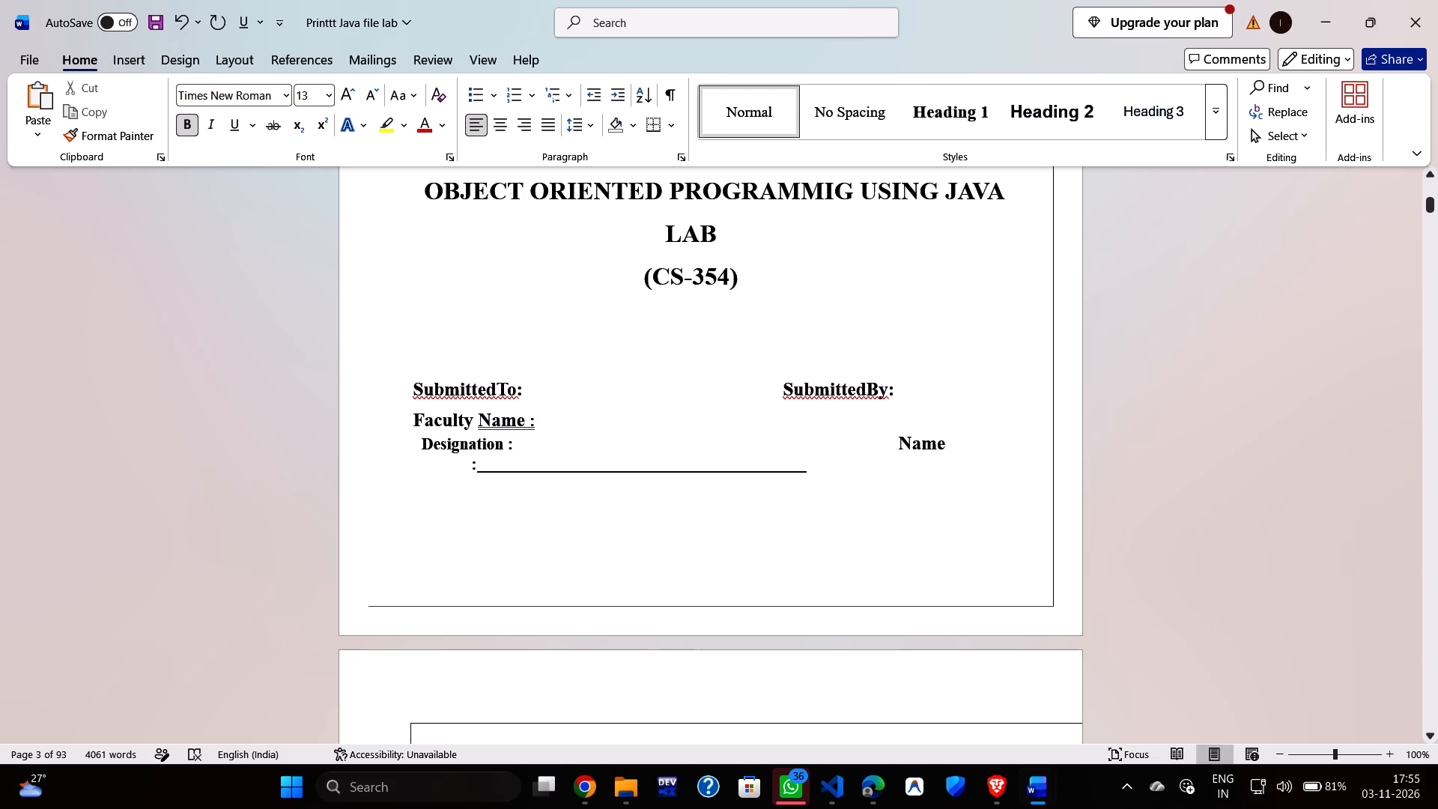
# Delete the colon and underlined blank that wrapped onto the line below Designation and Name.
pyautogui.moveTo(472, 470); pyautogui.dragTo(490, 470)
pyautogui.moveTo(490, 470); pyautogui.dragTo(759, 470)
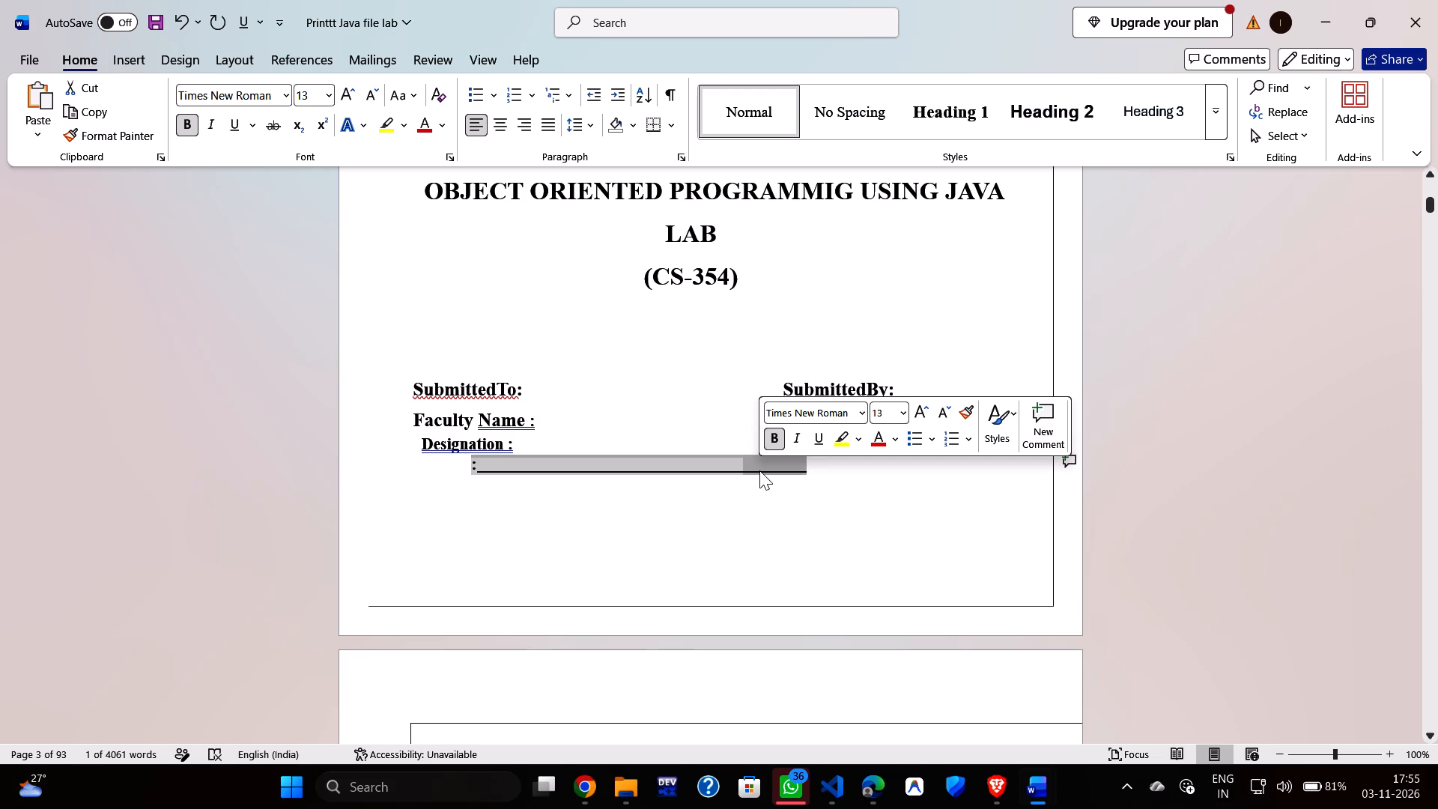
pyautogui.press('Delete')
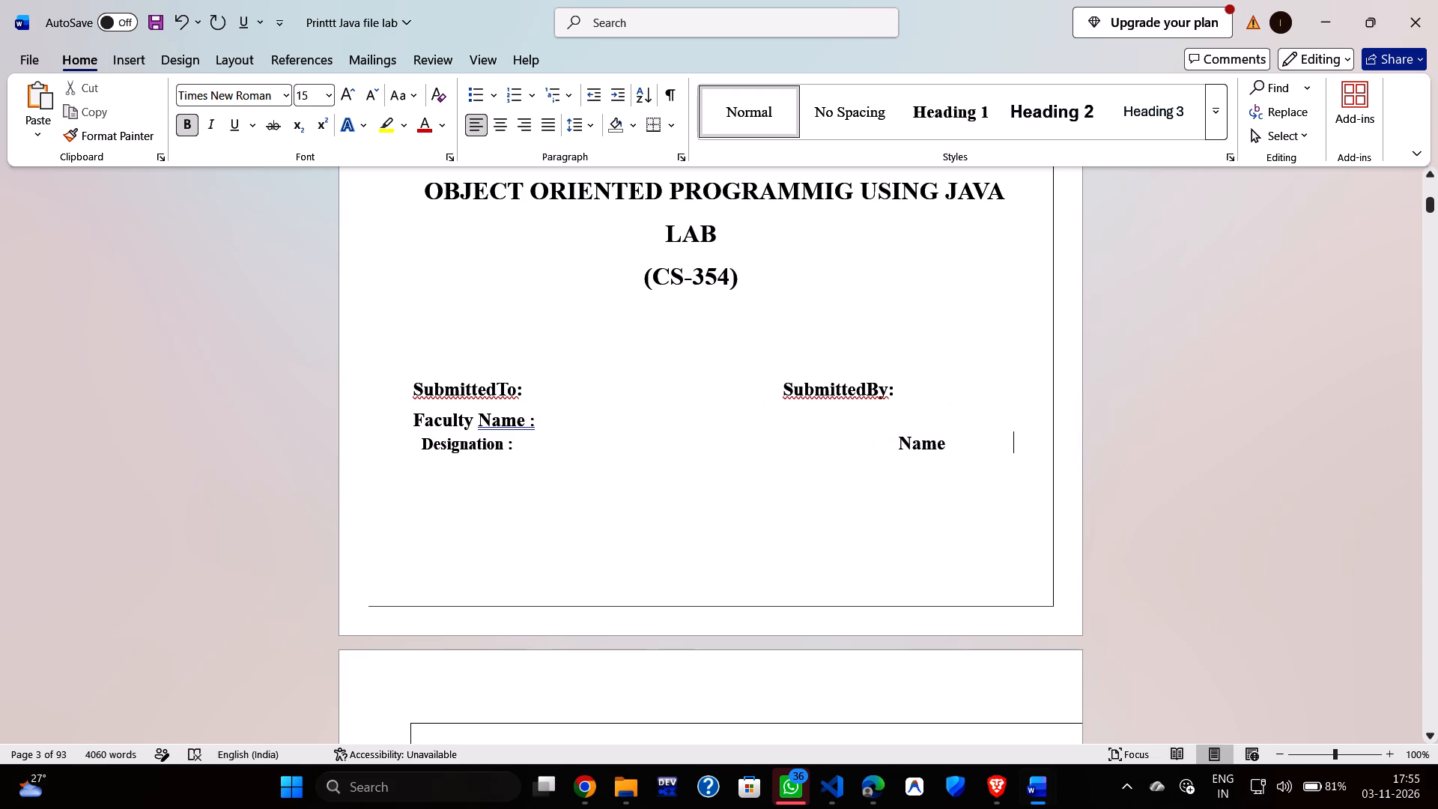
# Delete the spaces in front of Designation : so the label lines up under Faculty Name :.
pyautogui.click(418, 435)
pyautogui.press('BackSpace')
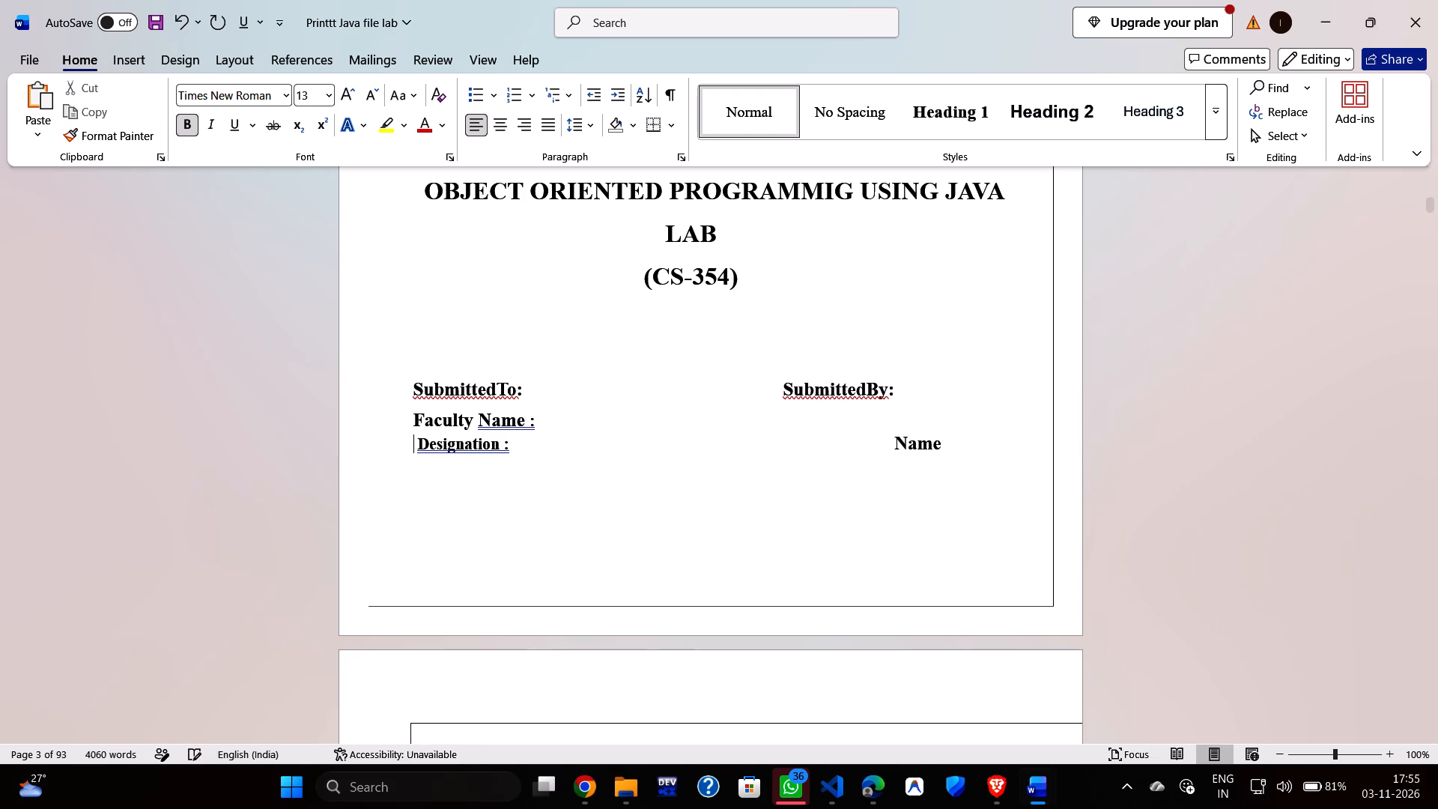
pyautogui.press('BackSpace')
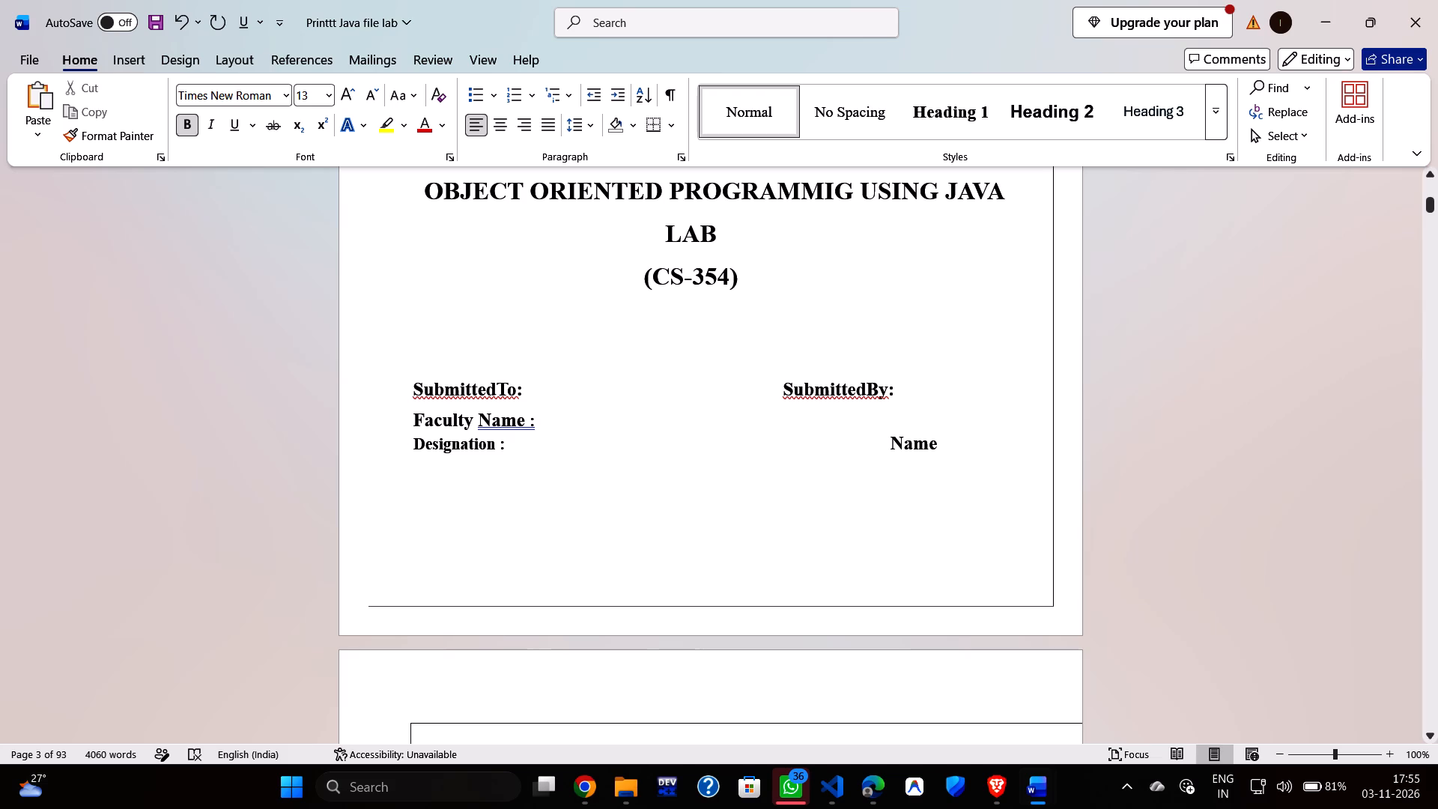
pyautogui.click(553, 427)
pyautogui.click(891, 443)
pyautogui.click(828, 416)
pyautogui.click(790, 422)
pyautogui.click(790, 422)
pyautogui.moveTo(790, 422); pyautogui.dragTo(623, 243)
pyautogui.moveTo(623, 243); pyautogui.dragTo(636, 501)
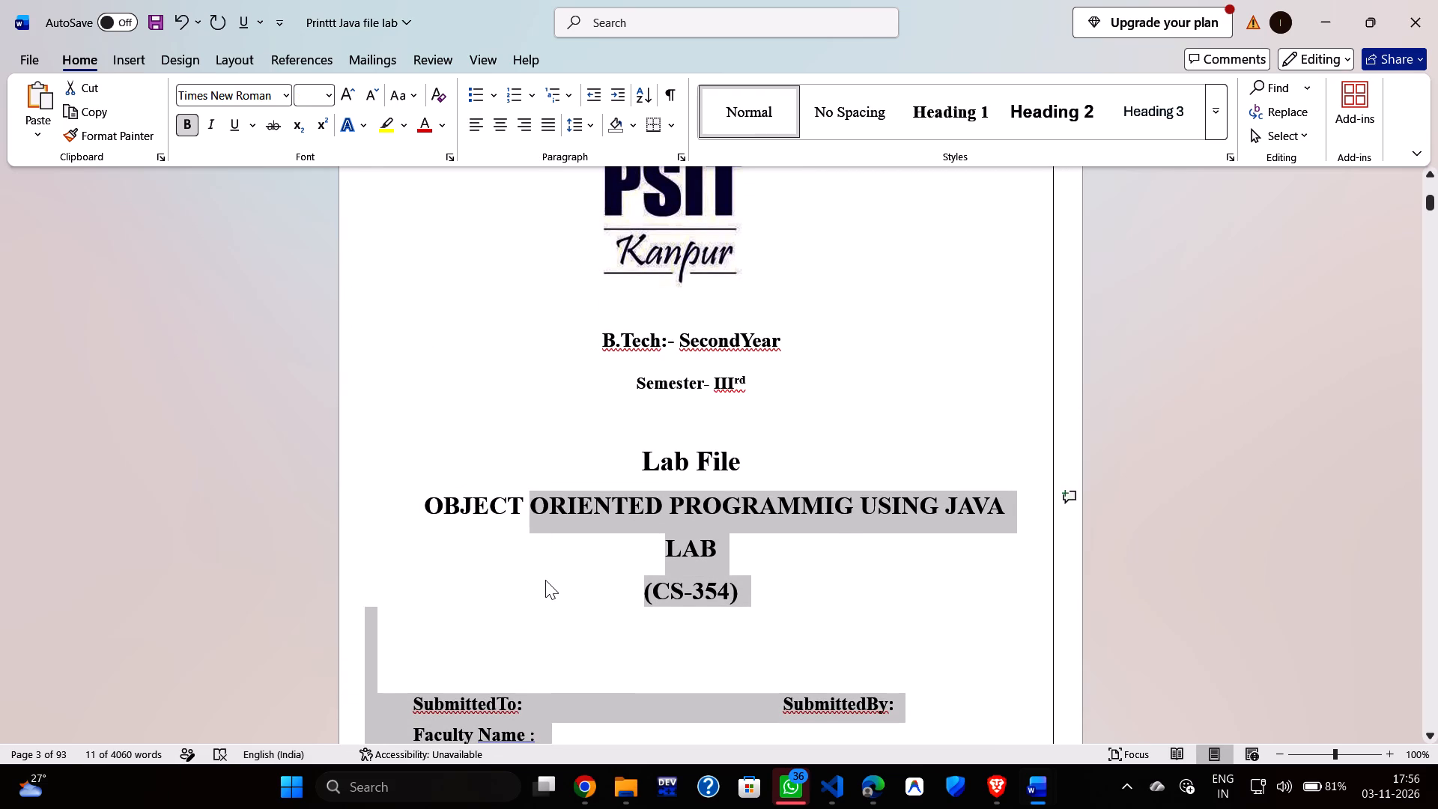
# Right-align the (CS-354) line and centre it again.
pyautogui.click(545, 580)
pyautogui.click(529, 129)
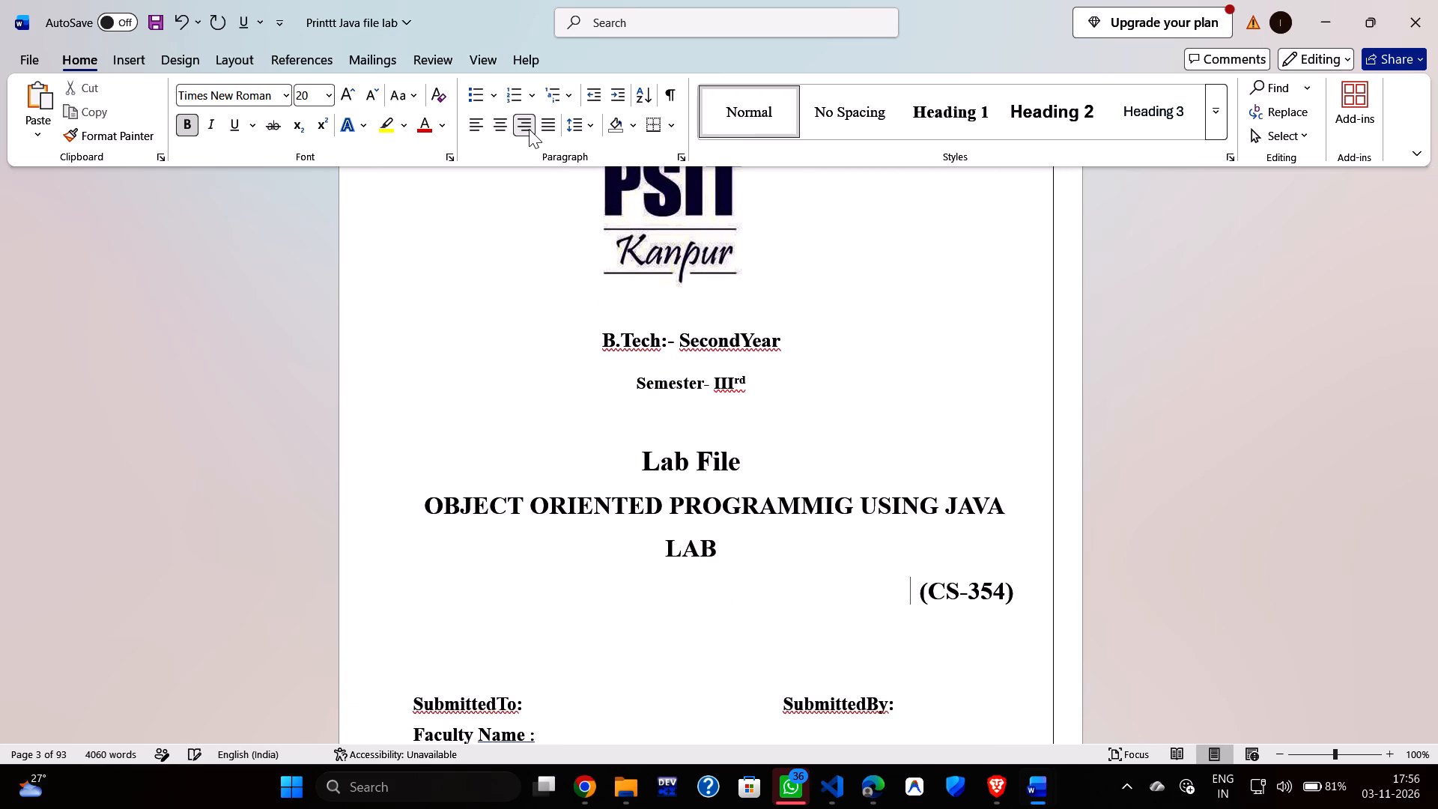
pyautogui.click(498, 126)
# Space across the Faculty Name : line to beneath SubmittedBy: and enter the label Name.
pyautogui.scroll(-1, 584, 242)
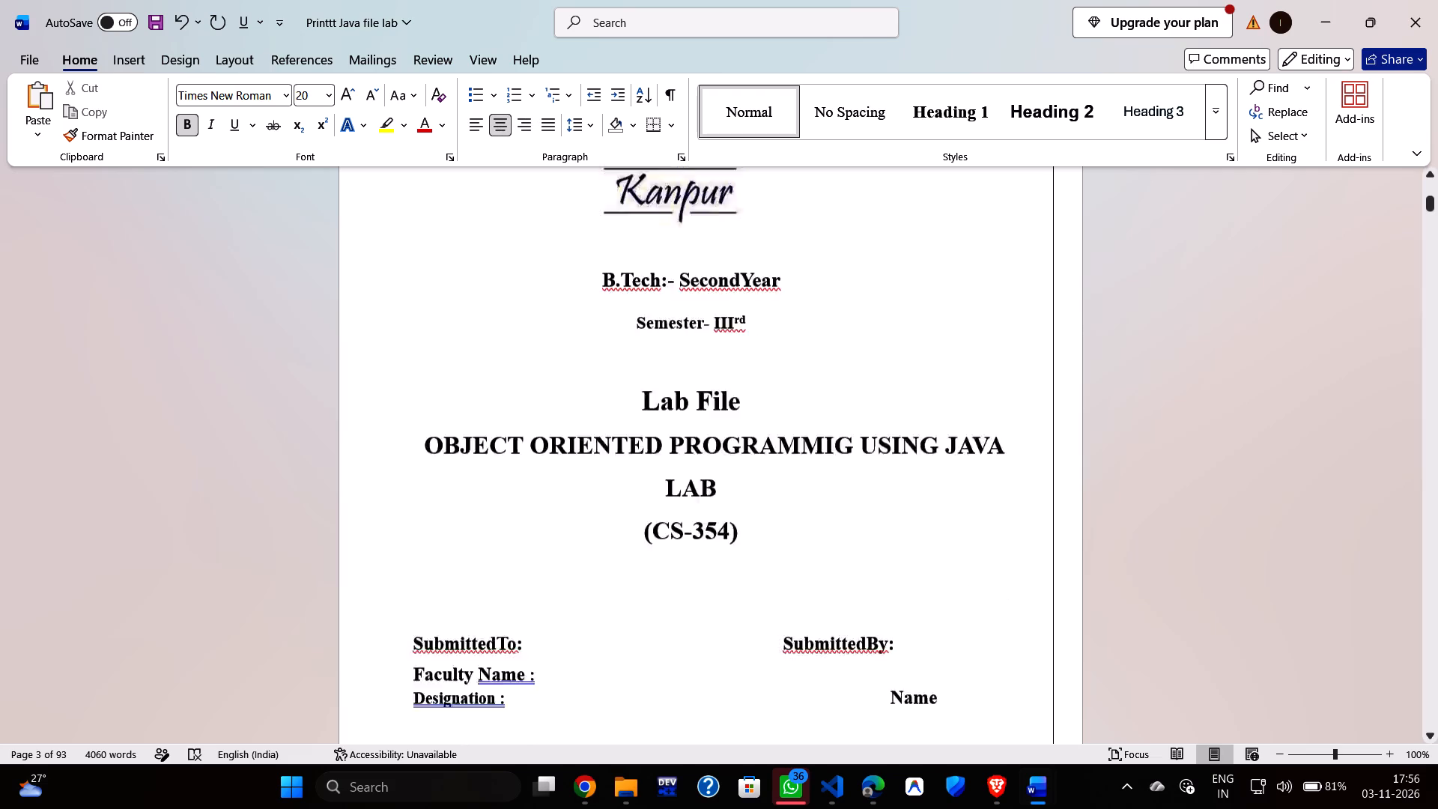
pyautogui.scroll(-1, 584, 242)
pyautogui.click(804, 361)
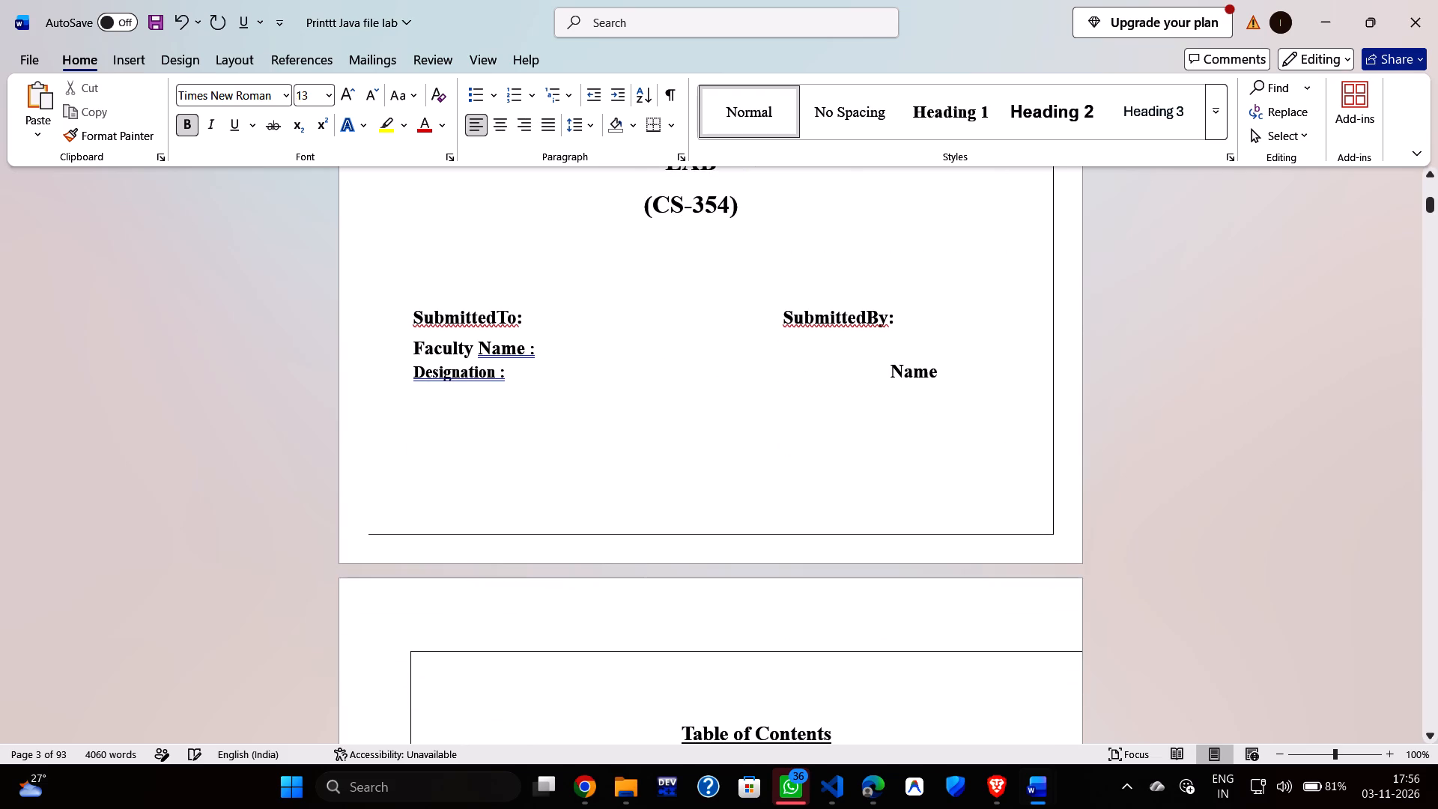
pyautogui.click(798, 348)
pyautogui.press('space')
pyautogui.press('space')
pyautogui.press('space')
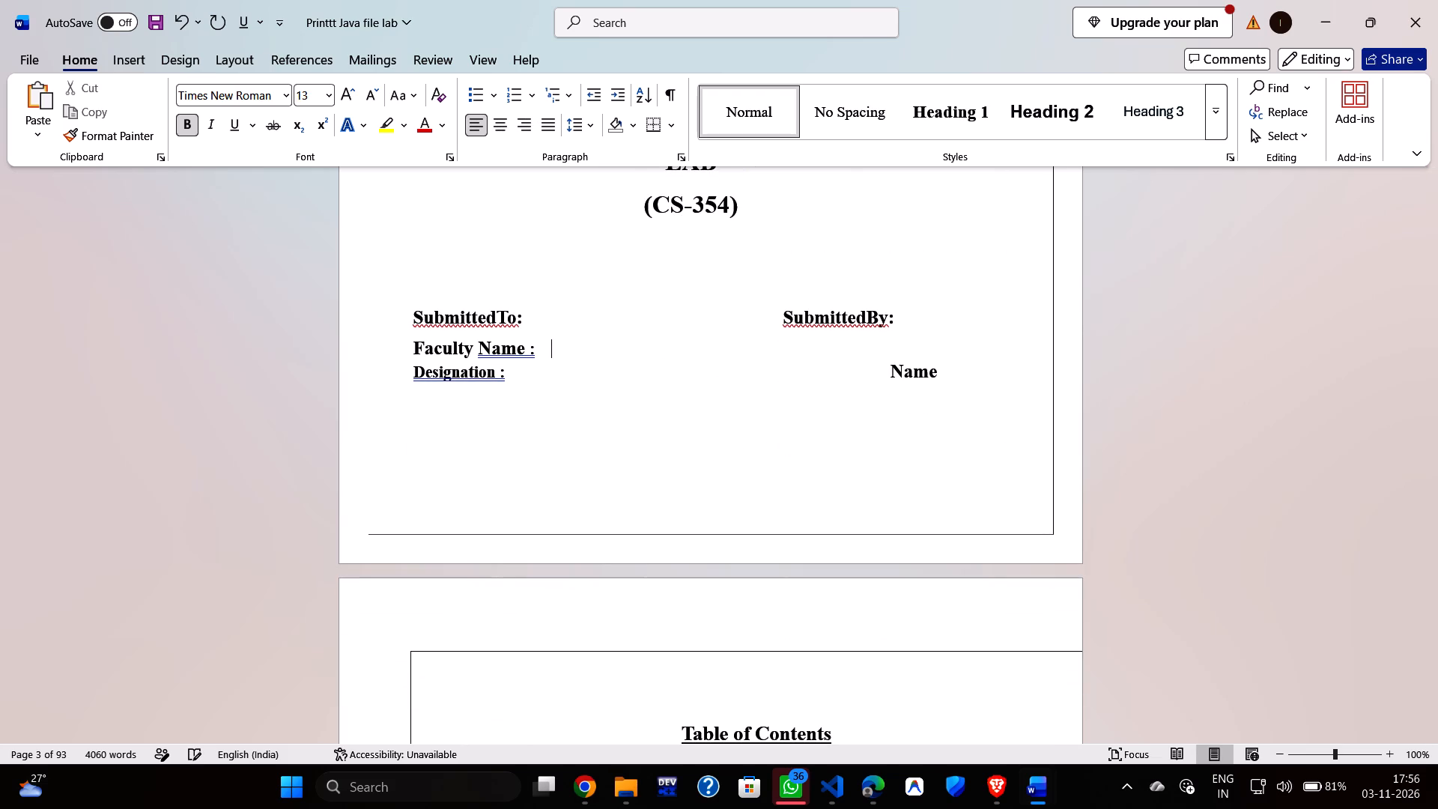
pyautogui.press('space')
pyautogui.write('Name')
# Insert spaces before the new Name label so it lines up under the start of SubmittedBy:.
pyautogui.press('Left')
pyautogui.press('Left')
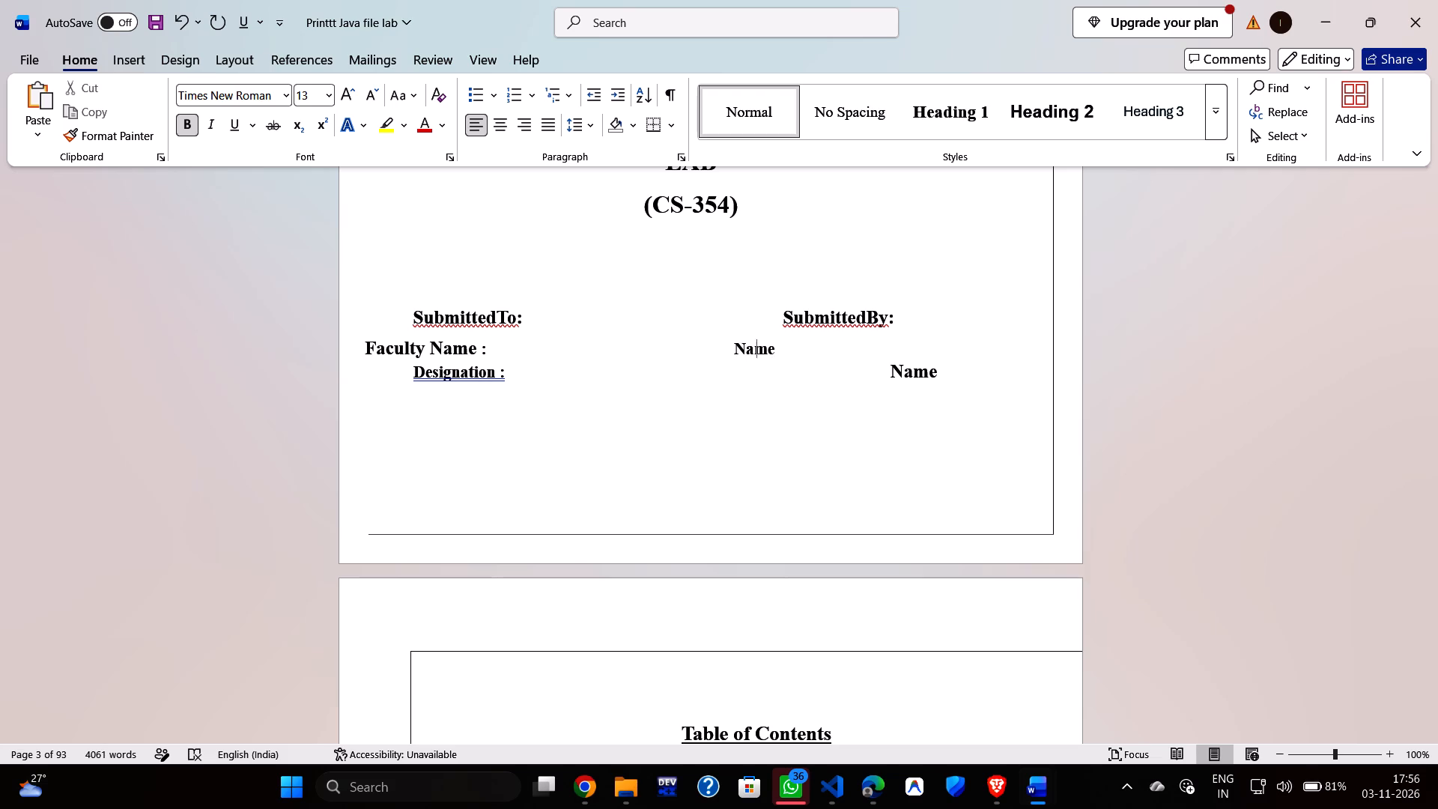
pyautogui.press('Left')
pyautogui.press('Left')
pyautogui.press('Left')
pyautogui.press('space')
pyautogui.press('space')
pyautogui.press('space')
pyautogui.press('space')
pyautogui.press('space')
pyautogui.press('space')
pyautogui.press('space')
pyautogui.press('space')
pyautogui.press('space')
pyautogui.press('space')
pyautogui.press('space')
pyautogui.press('space')
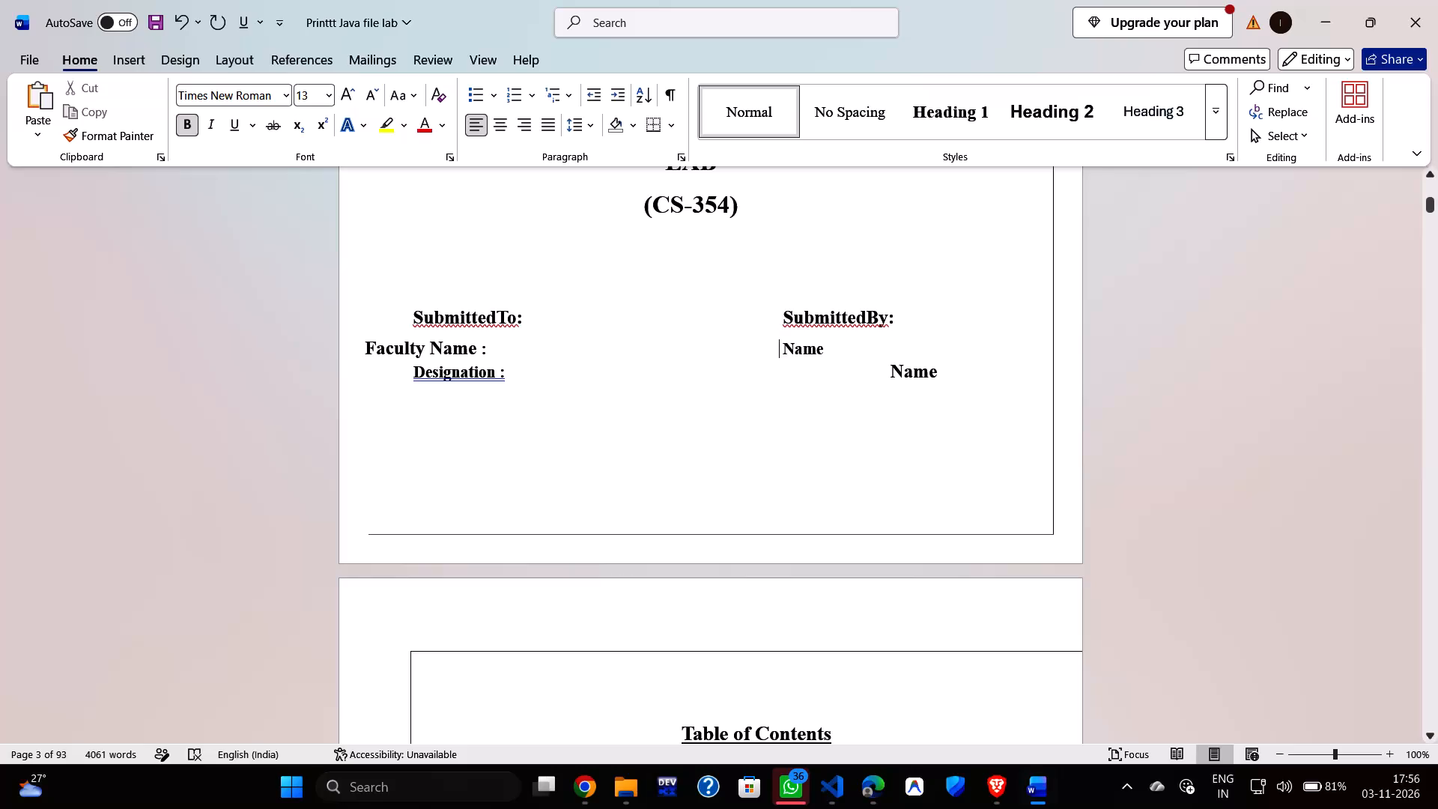
# Add a colon spaced after the Name label on the Faculty Name : line and narrow the gap before it.
pyautogui.click(874, 355)
pyautogui.press('space')
pyautogui.press('space')
pyautogui.press('space')
pyautogui.press('space')
pyautogui.press('space')
pyautogui.press('space')
pyautogui.press('space')
pyautogui.press('space')
pyautogui.press('space')
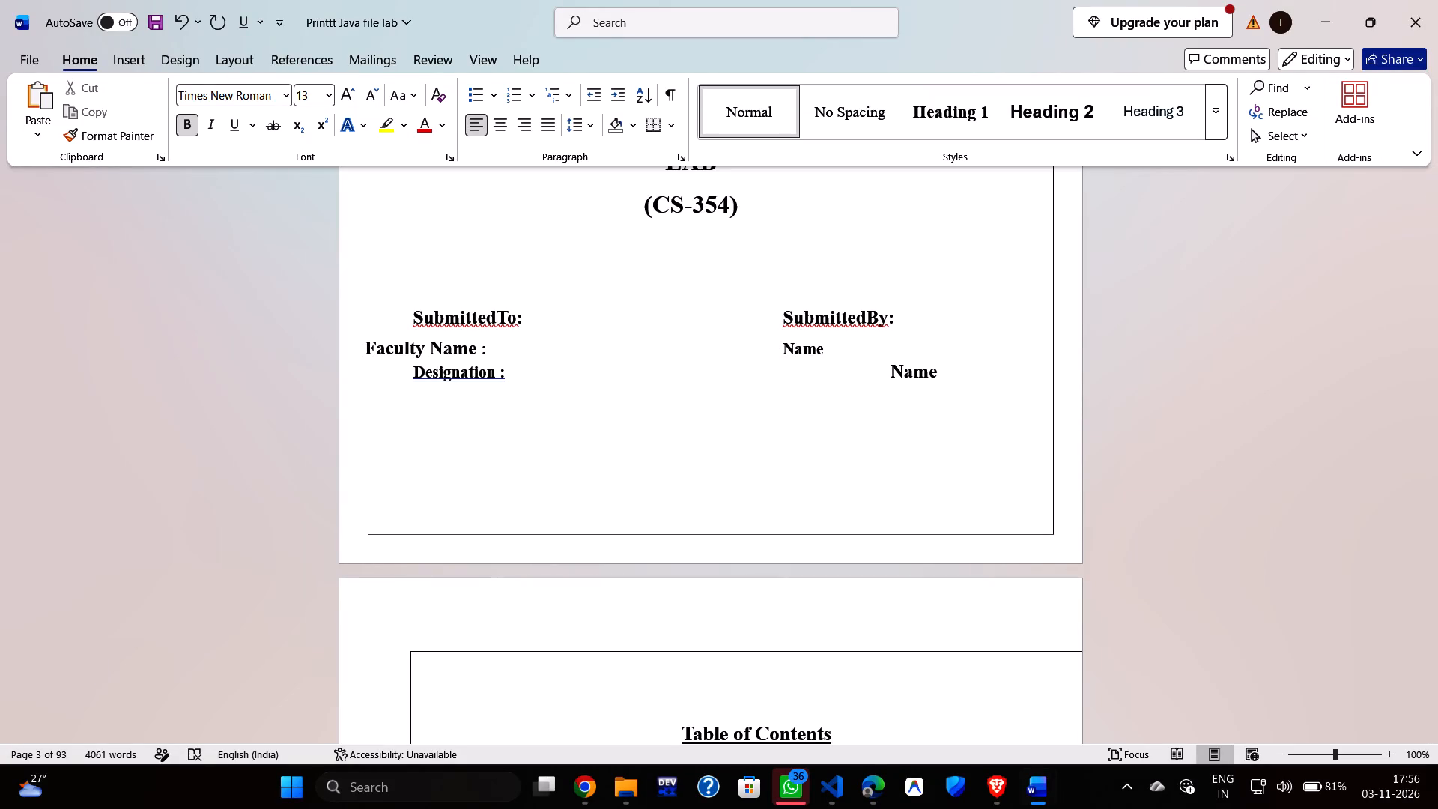
pyautogui.hotkey('shift', ':')
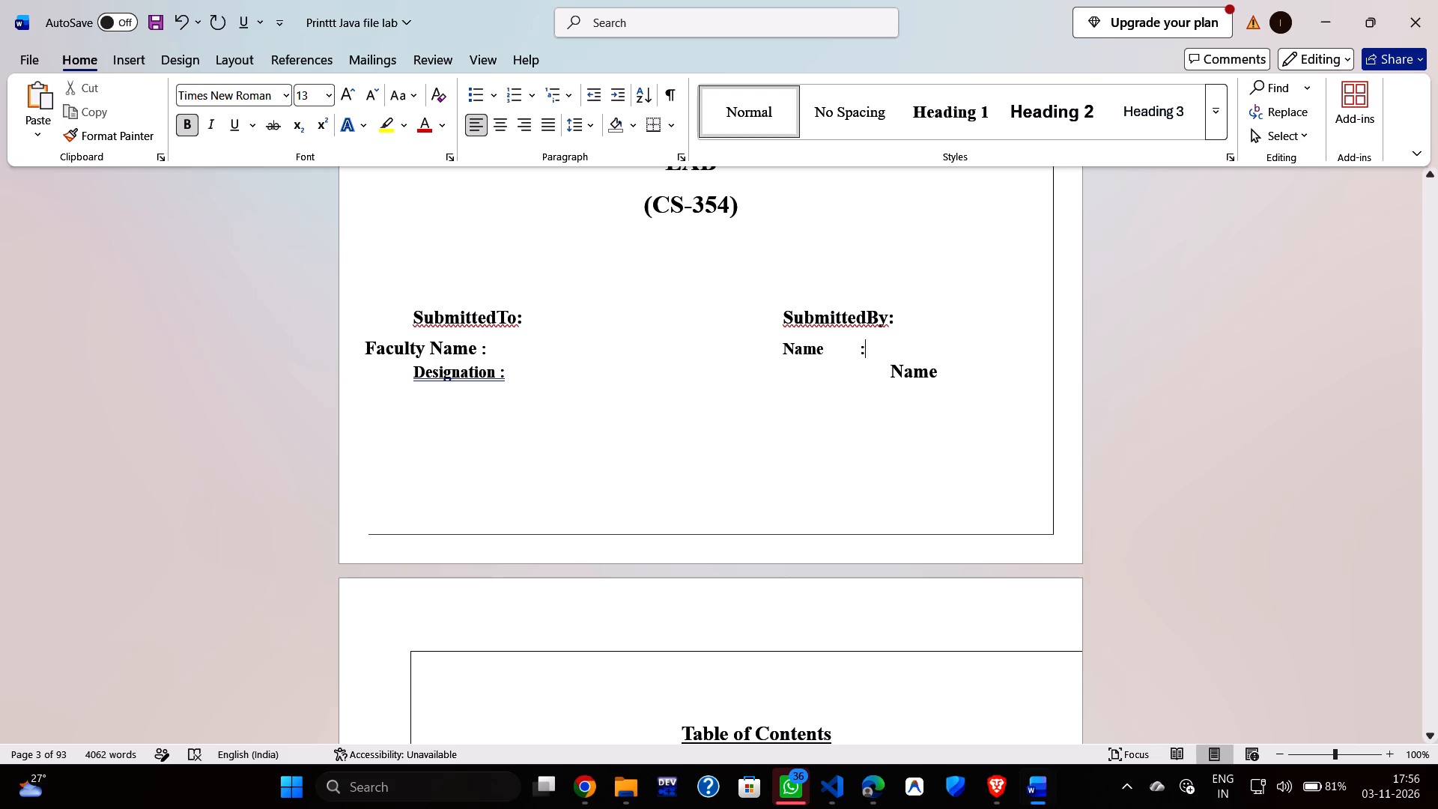
pyautogui.click(848, 351)
pyautogui.press('BackSpace')
pyautogui.press('BackSpace')
pyautogui.press('BackSpace')
# Set the Name : label and the spacing before it on the Faculty Name line to font size 14.
pyautogui.moveTo(777, 350); pyautogui.dragTo(858, 348)
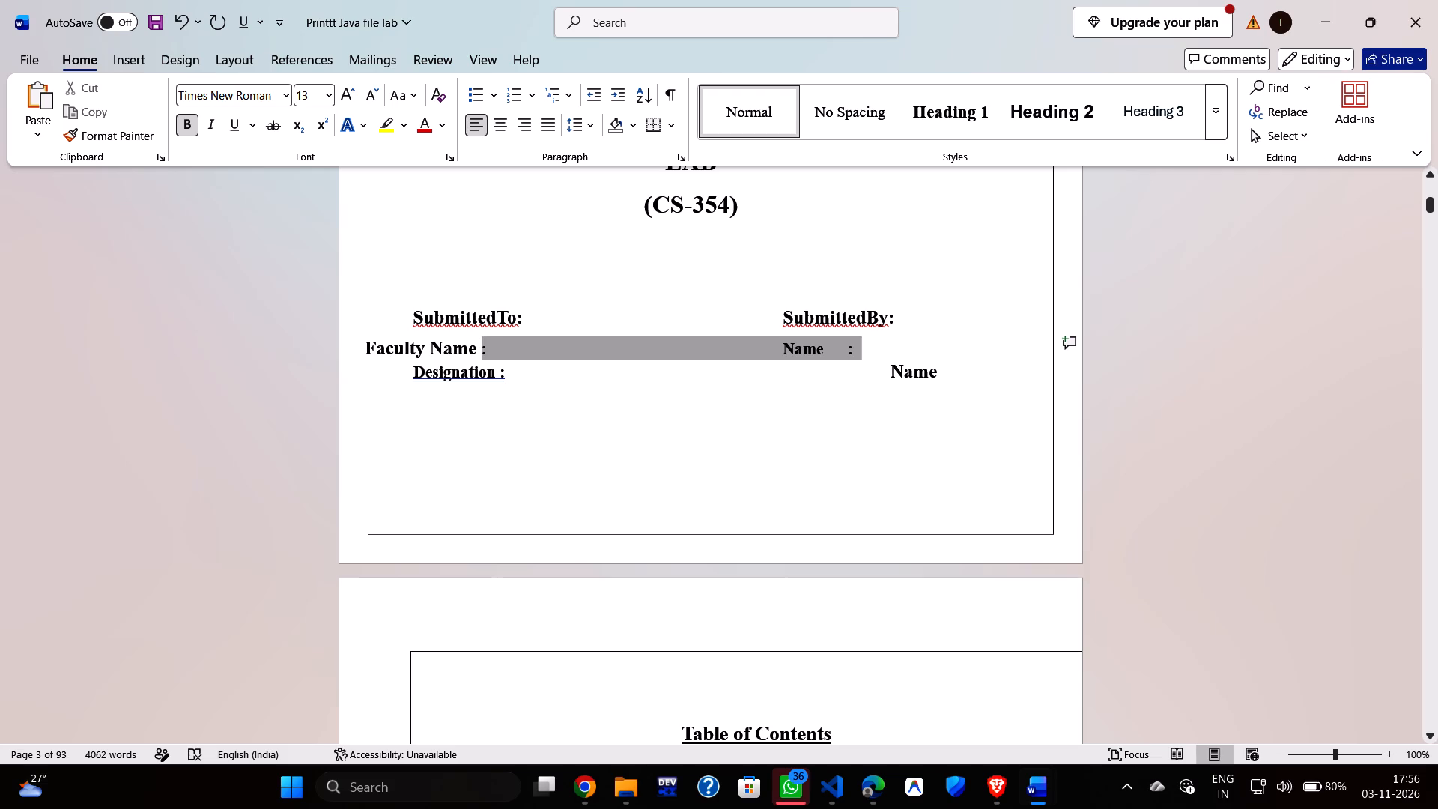
pyautogui.moveTo(858, 348); pyautogui.dragTo(860, 348)
pyautogui.moveTo(860, 348); pyautogui.dragTo(861, 348)
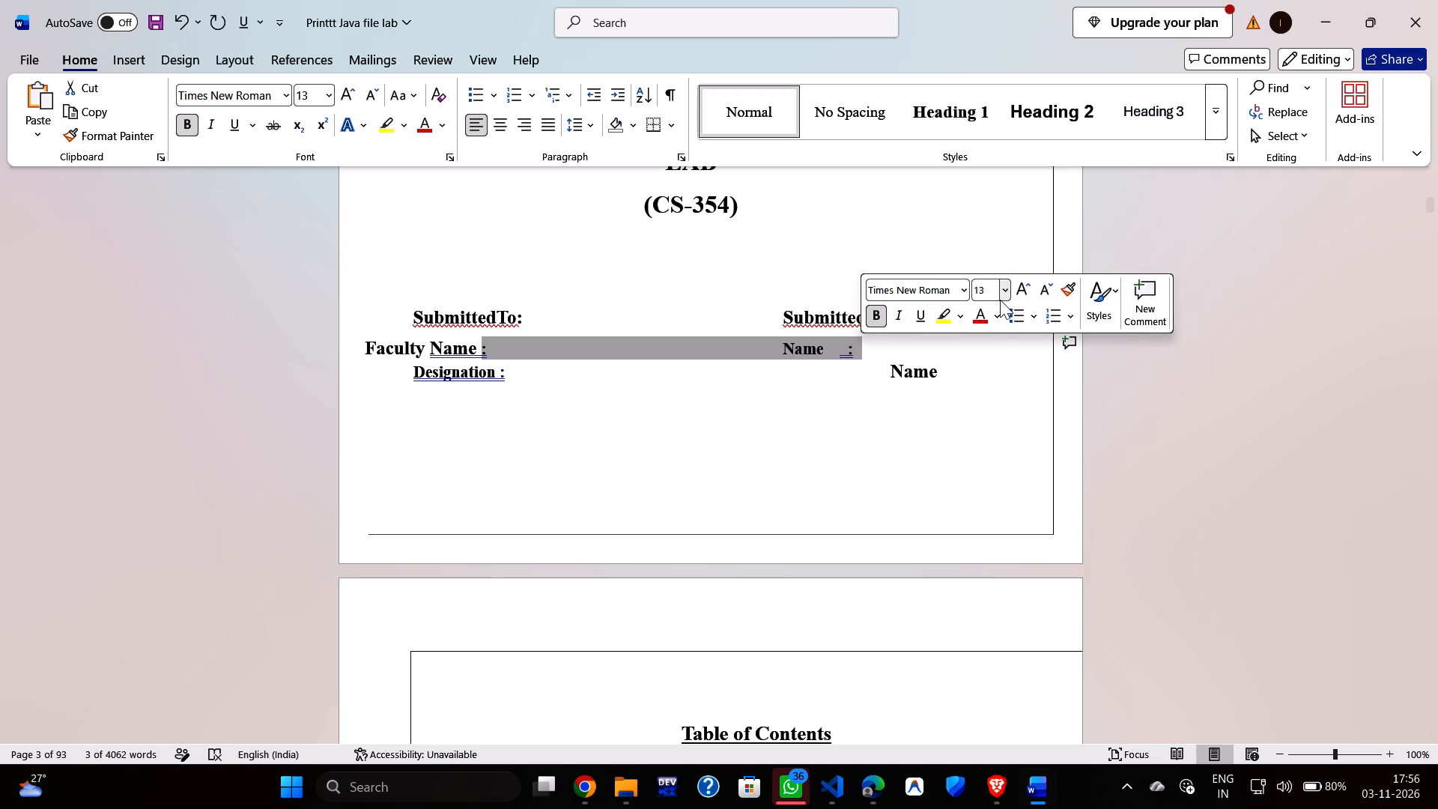
pyautogui.click(1004, 290)
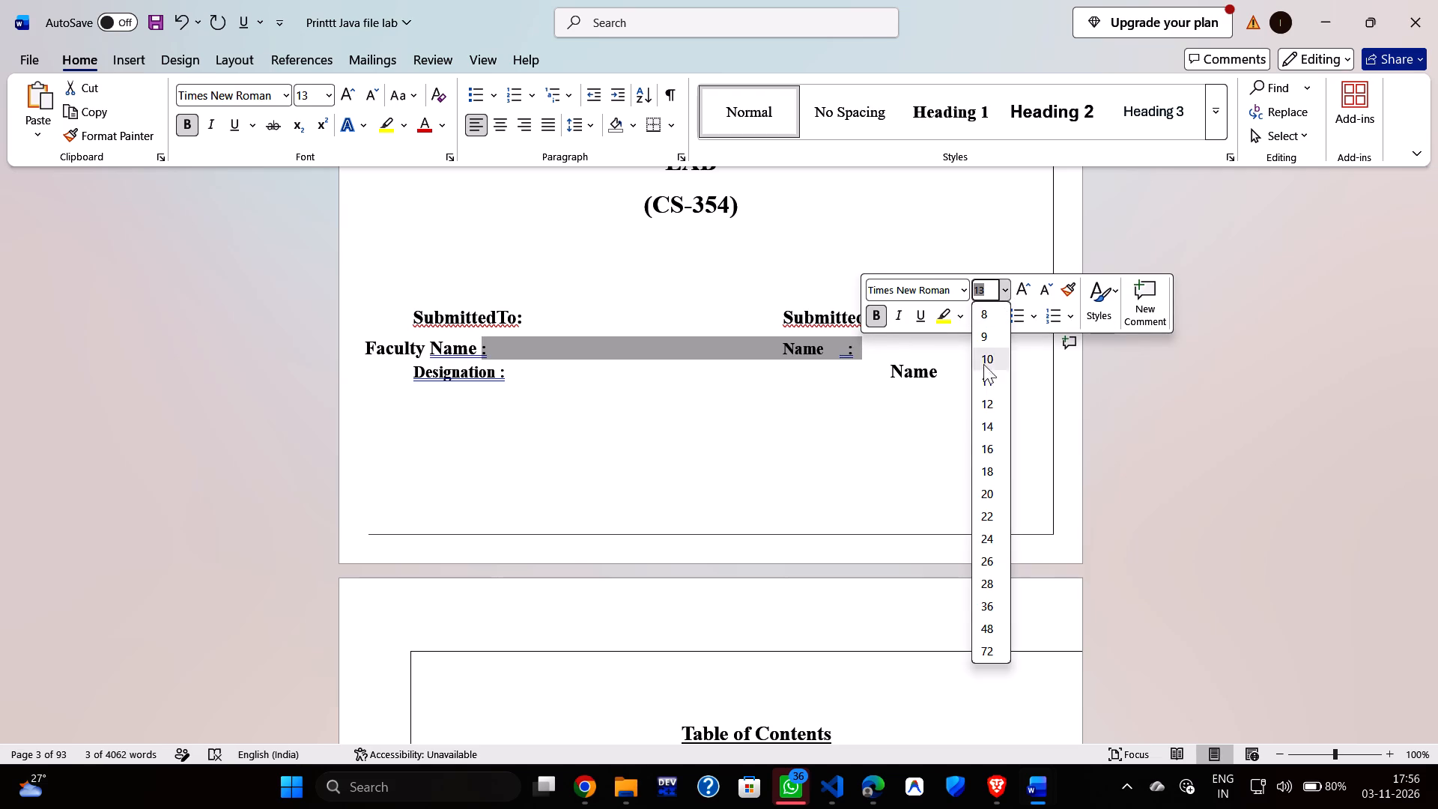
pyautogui.click(988, 428)
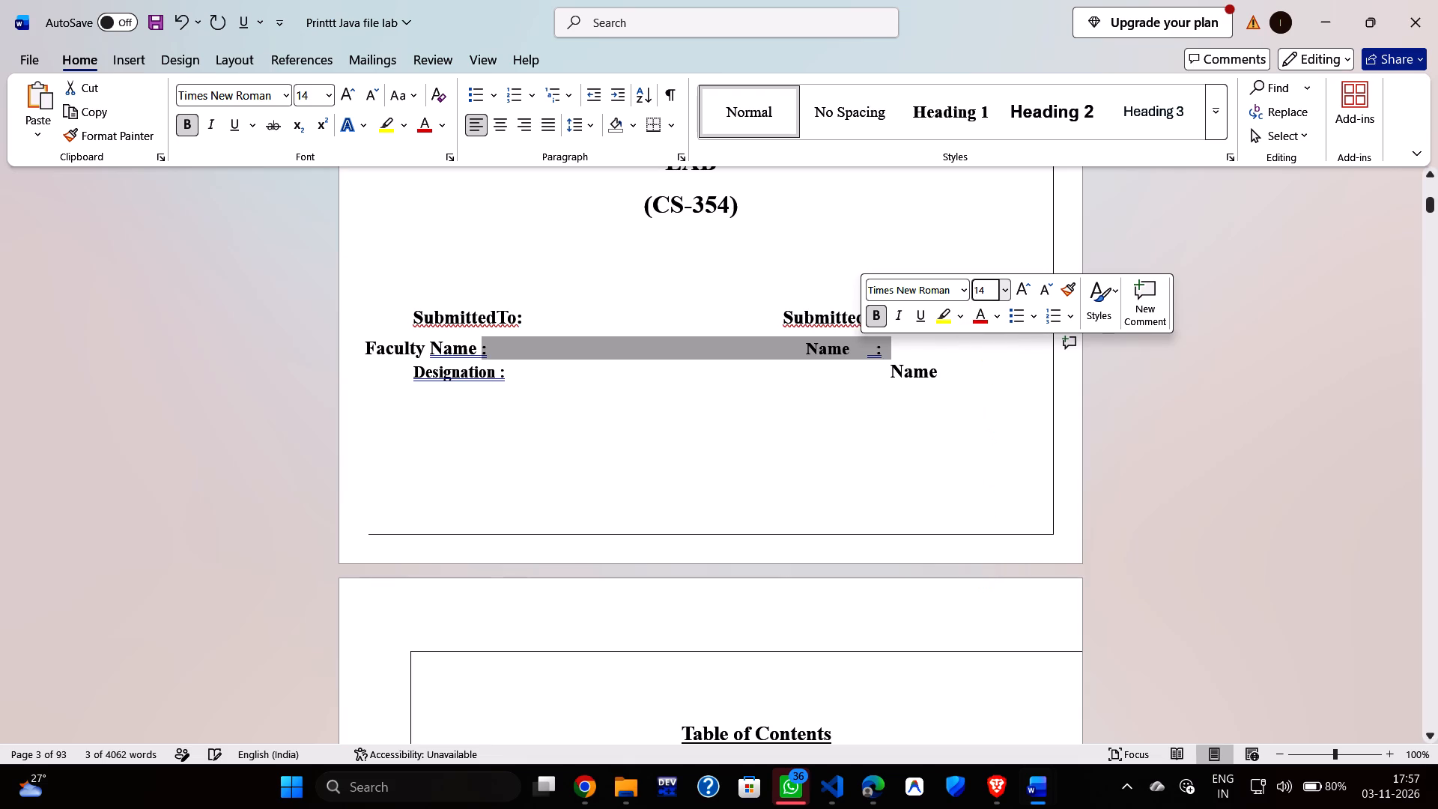
pyautogui.click(864, 413)
# Enter Roll No. with a spaced colon on the Designation : line, beneath the Name : label.
pyautogui.click(807, 369)
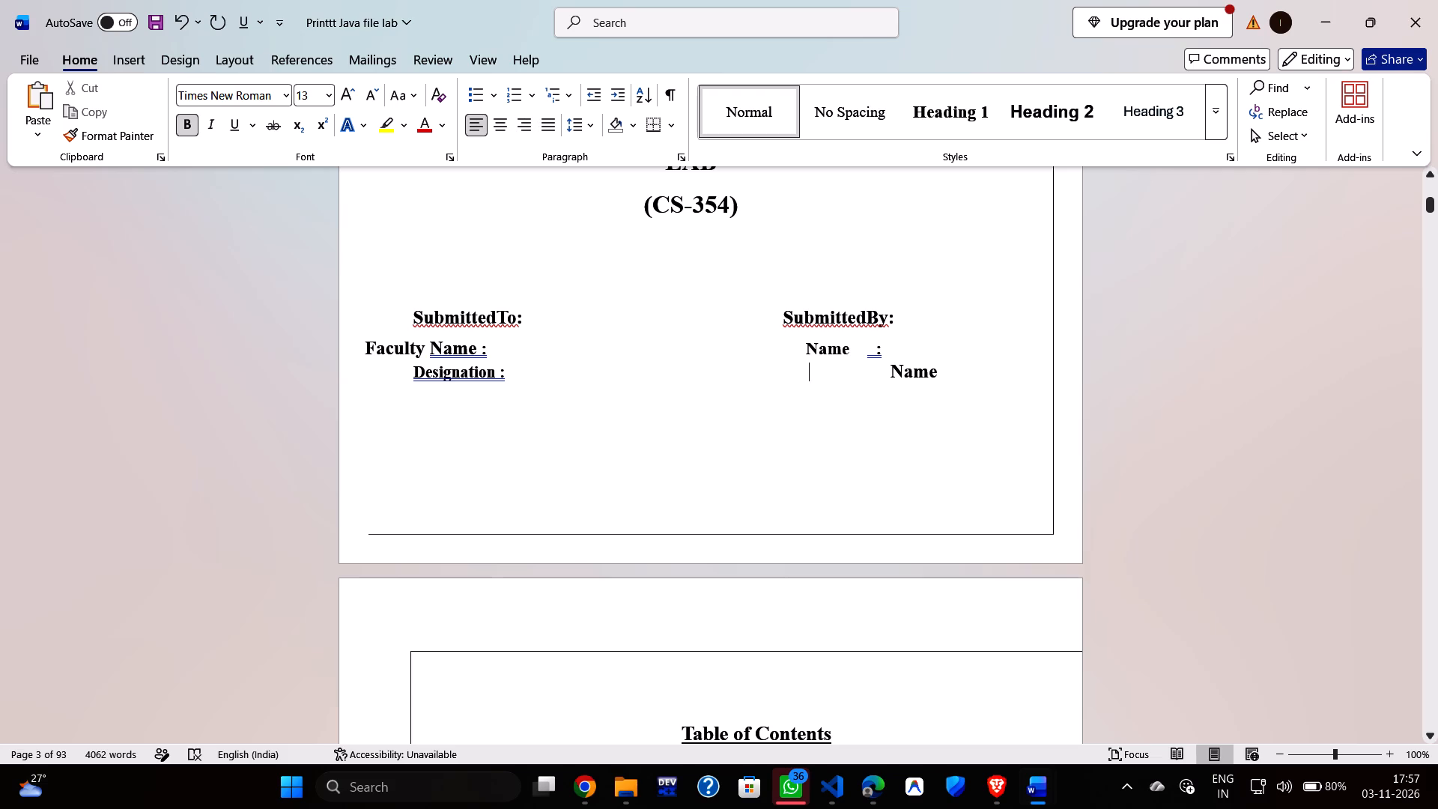
pyautogui.hotkey('shift', 'r')
pyautogui.write('oll')
pyautogui.press('space')
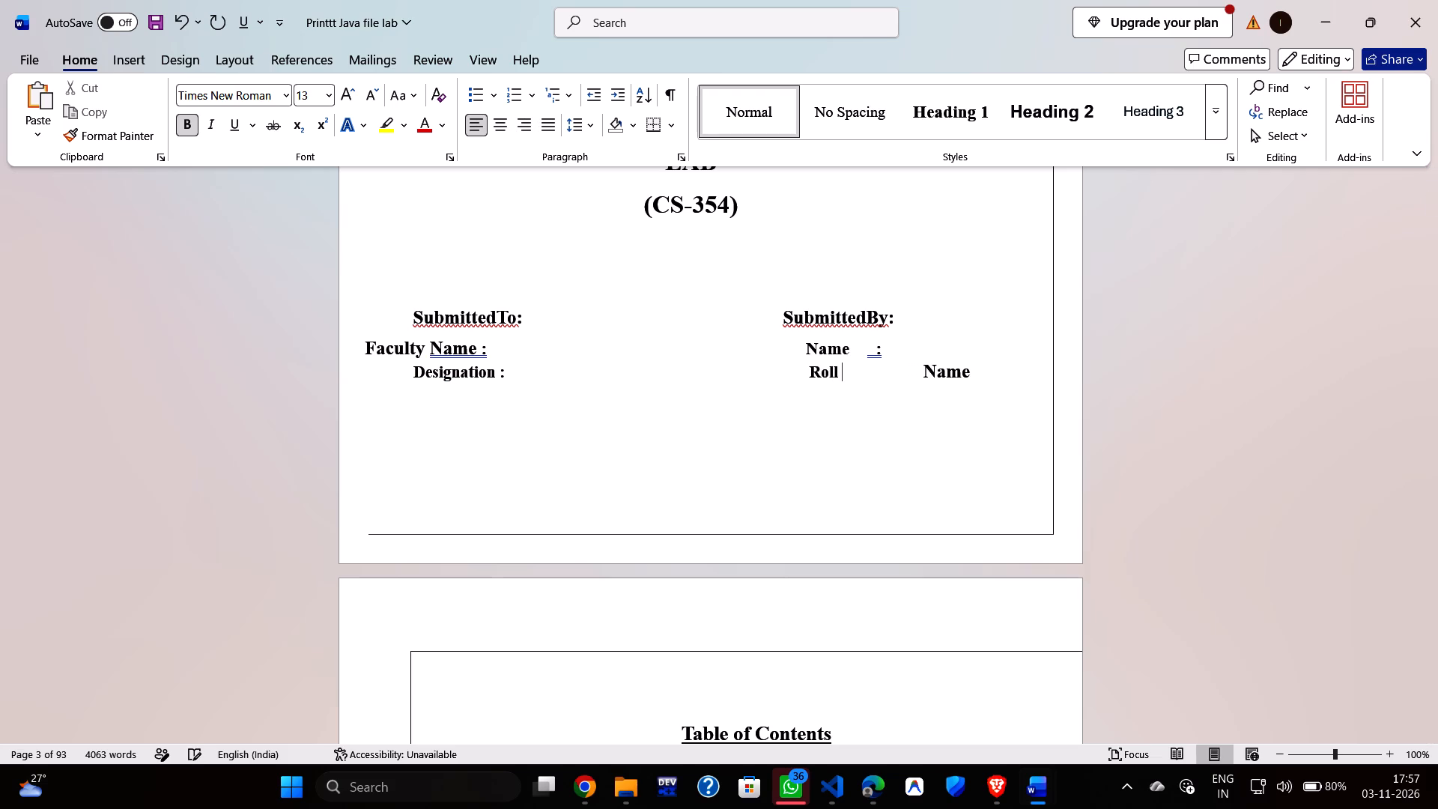
pyautogui.write('No.')
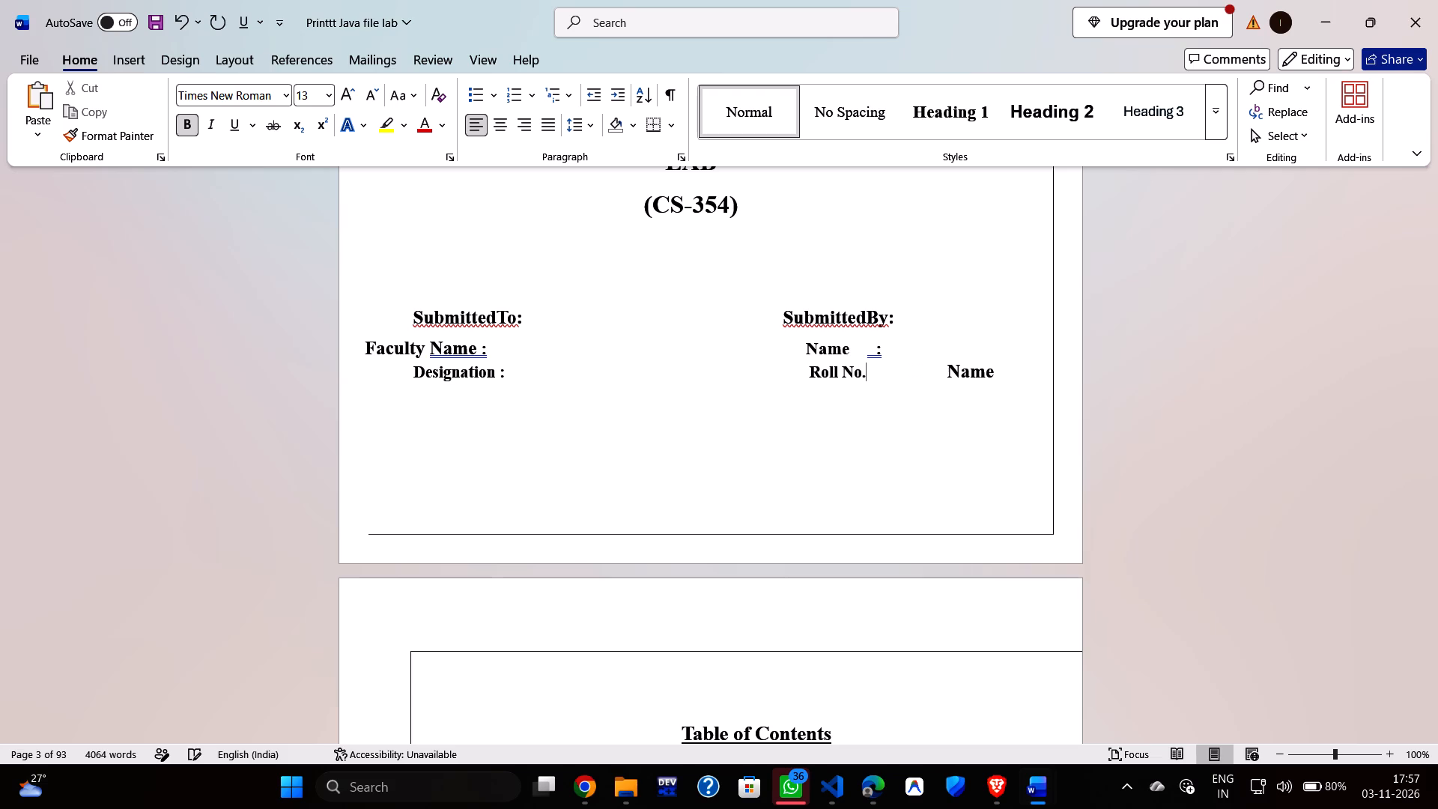
pyautogui.press('space')
pyautogui.press('space')
pyautogui.press('space')
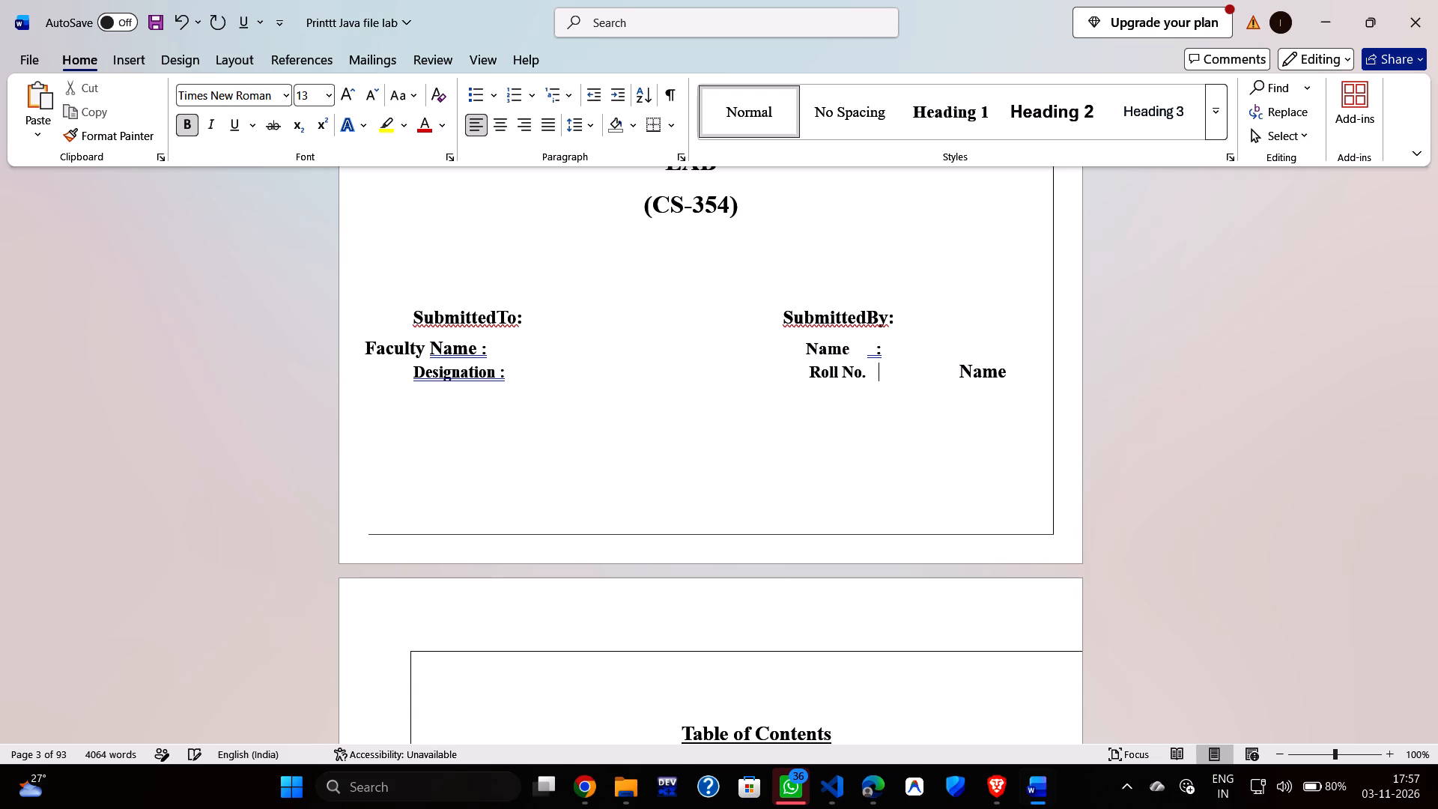
pyautogui.hotkey('shift', ':')
# Delete one space before Roll No. so it lines up with the Name label above.
pyautogui.moveTo(901, 375); pyautogui.dragTo(809, 396)
pyautogui.click(809, 396)
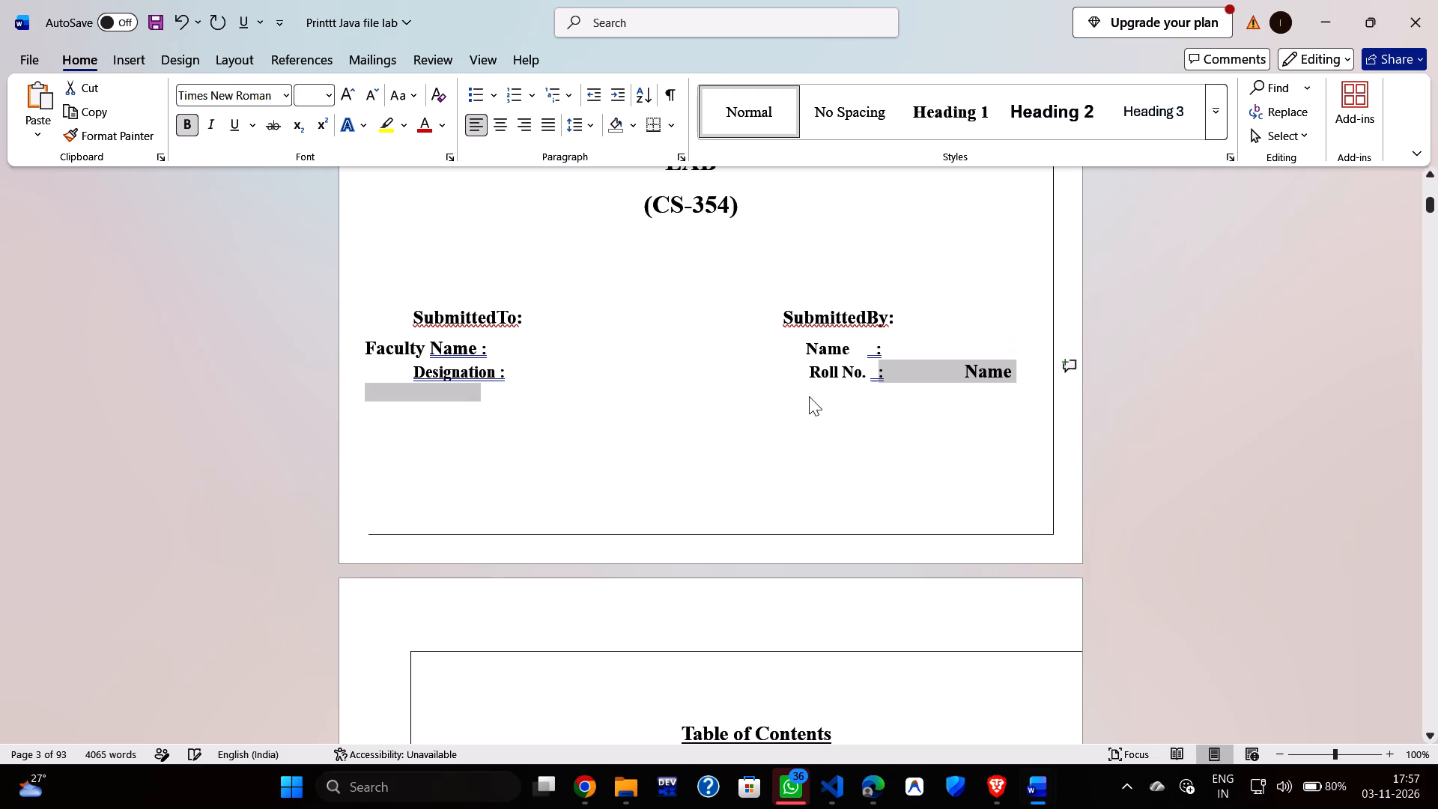
pyautogui.click(811, 397)
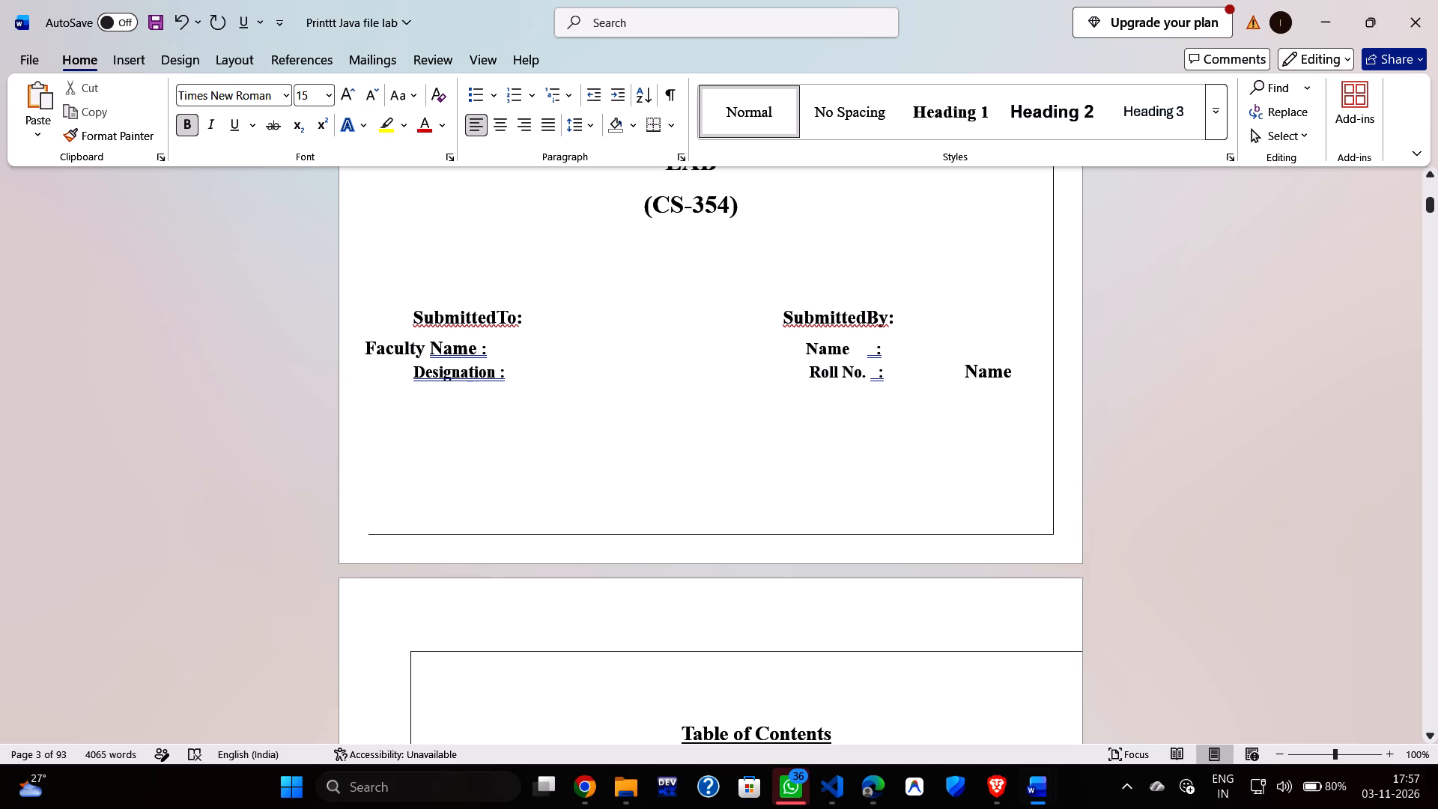
pyautogui.click(805, 369)
pyautogui.click(805, 369)
pyautogui.press('BackSpace')
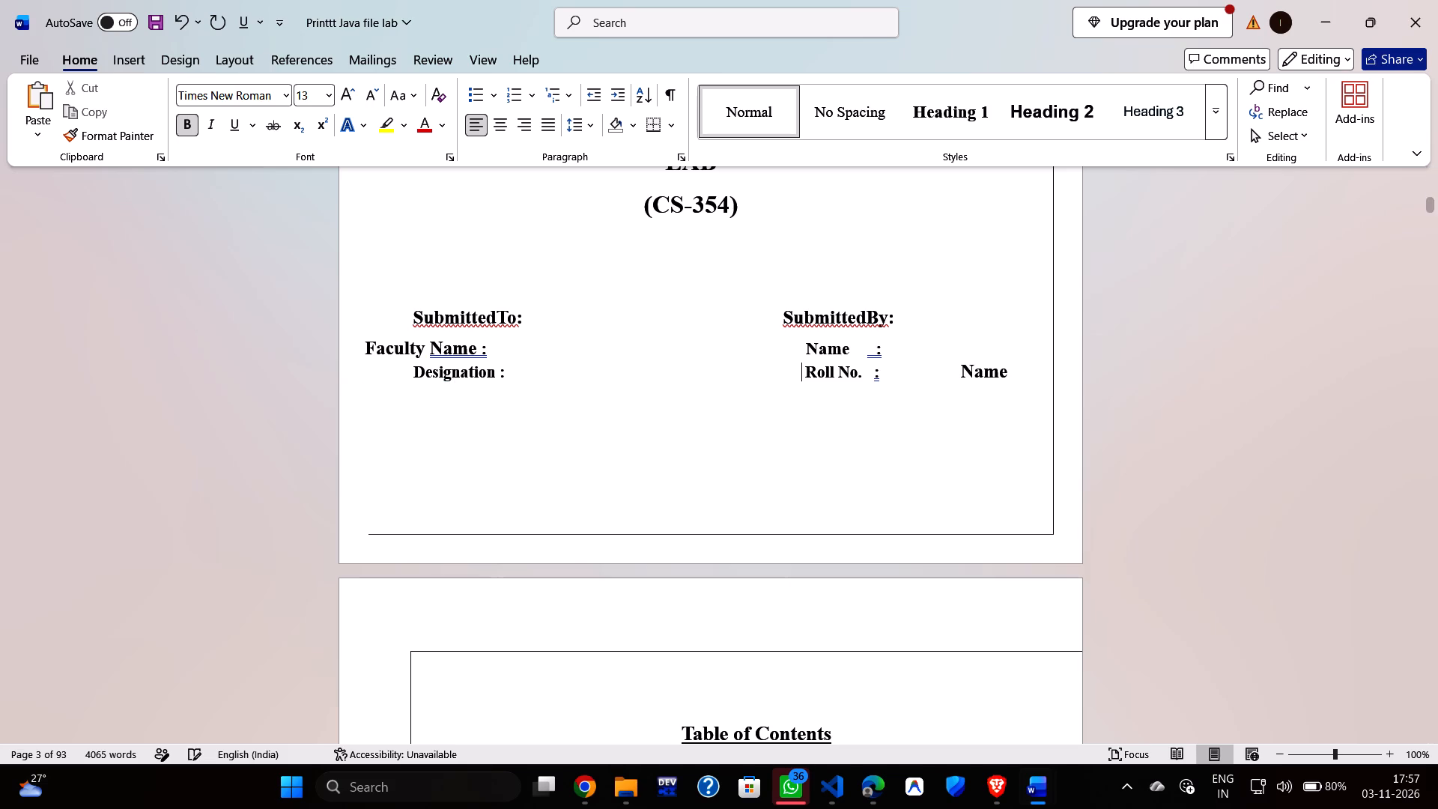
# Left-align the blank line directly beneath the Designation : line.
pyautogui.press('Down')
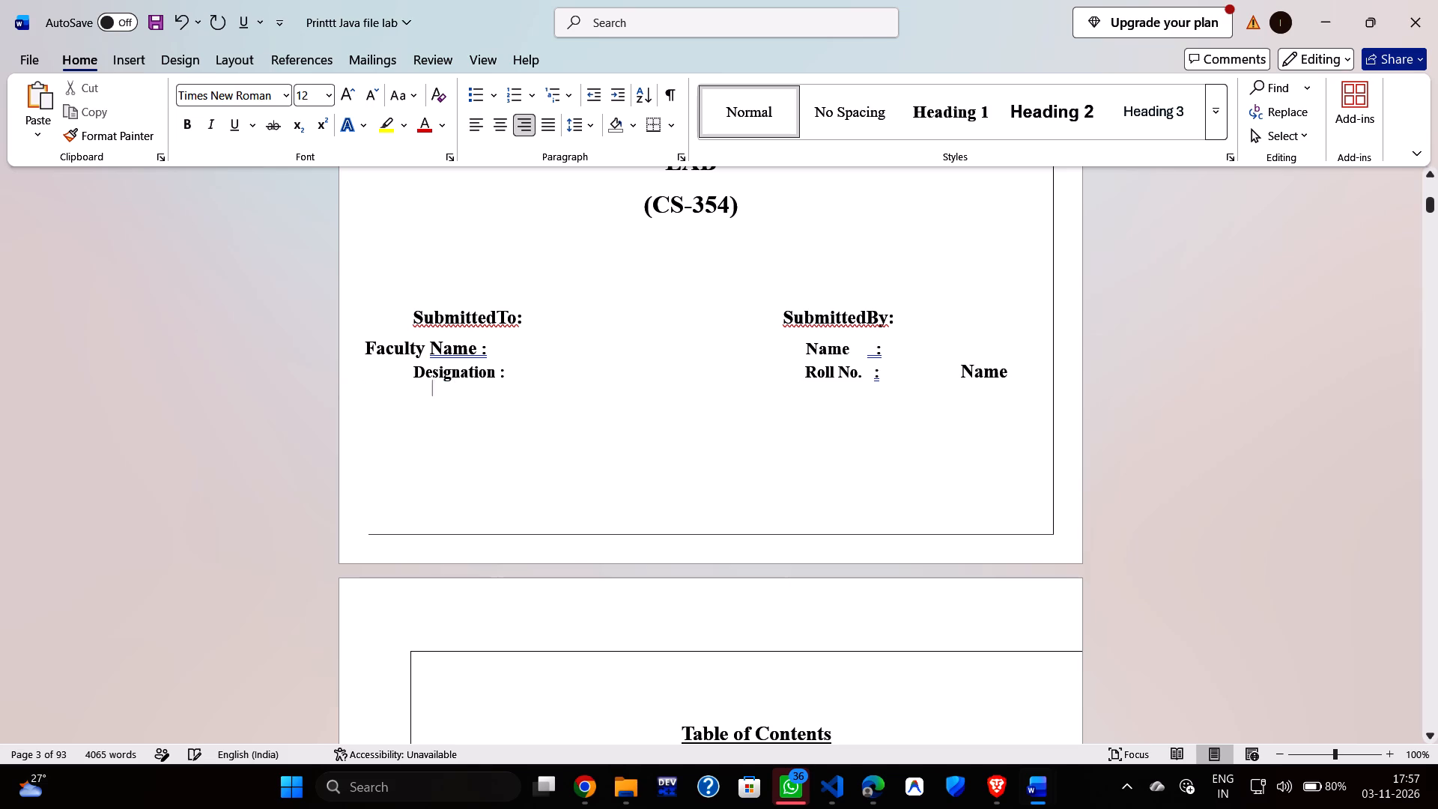
pyautogui.click(804, 389)
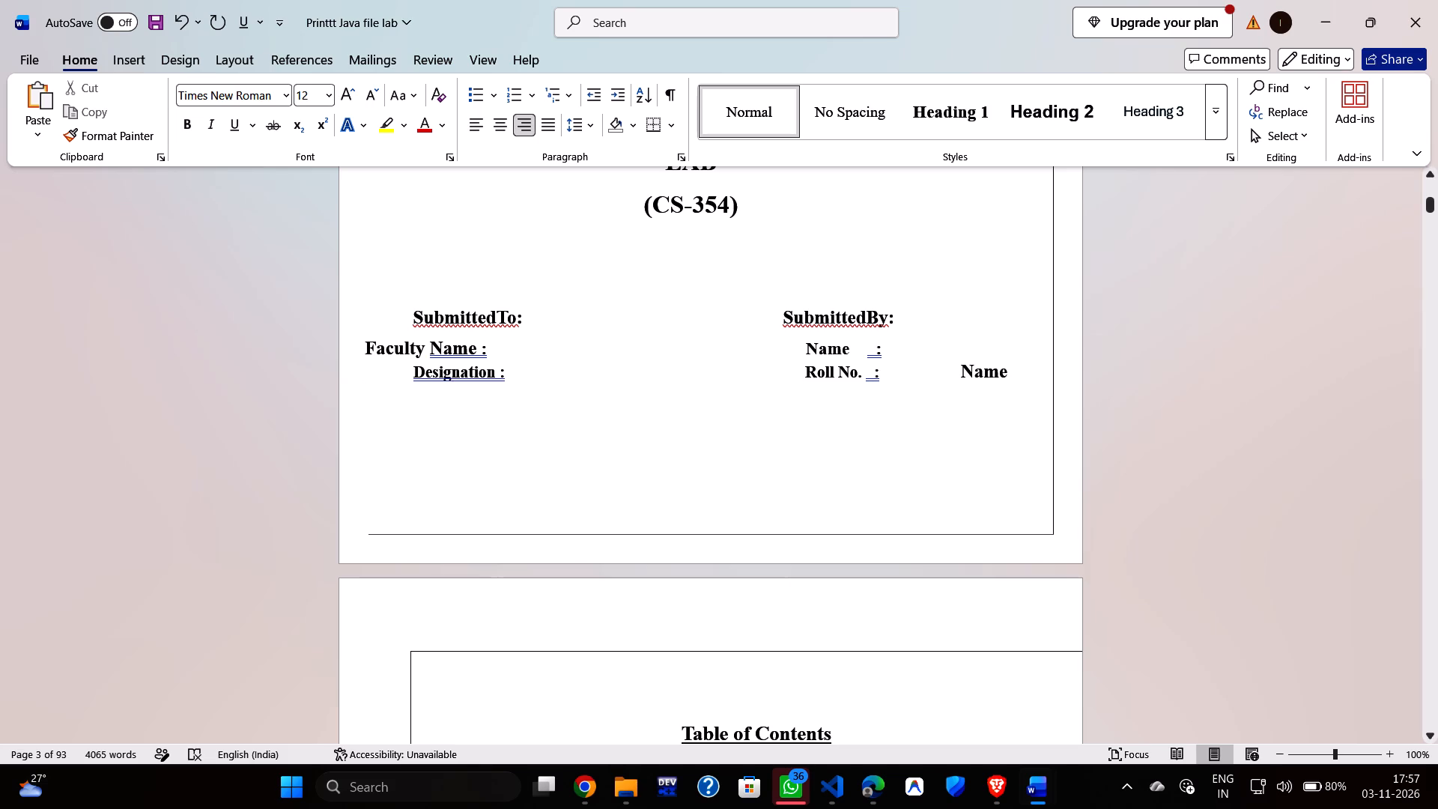
pyautogui.click(808, 390)
pyautogui.click(885, 375)
pyautogui.click(813, 396)
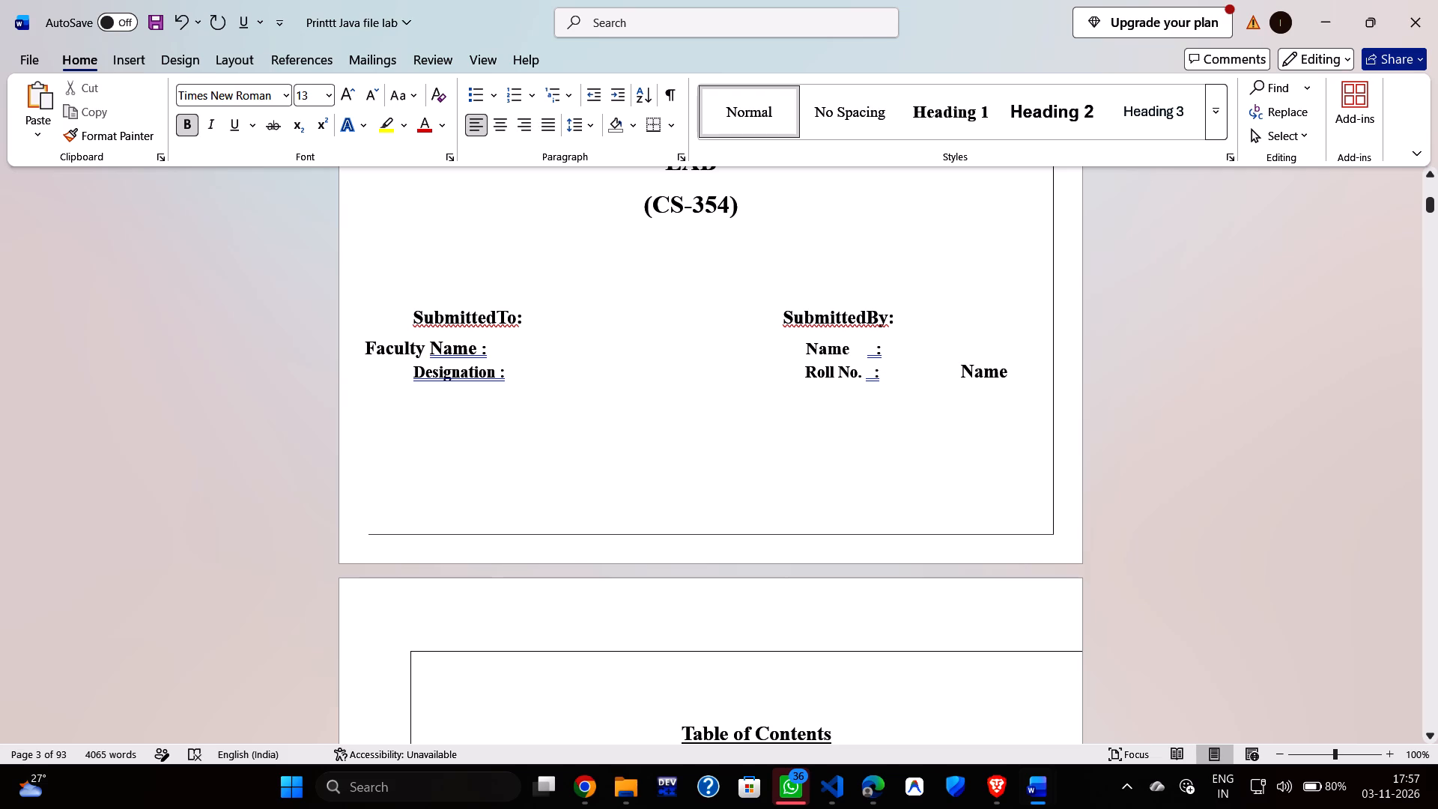
pyautogui.moveTo(797, 376); pyautogui.dragTo(814, 393)
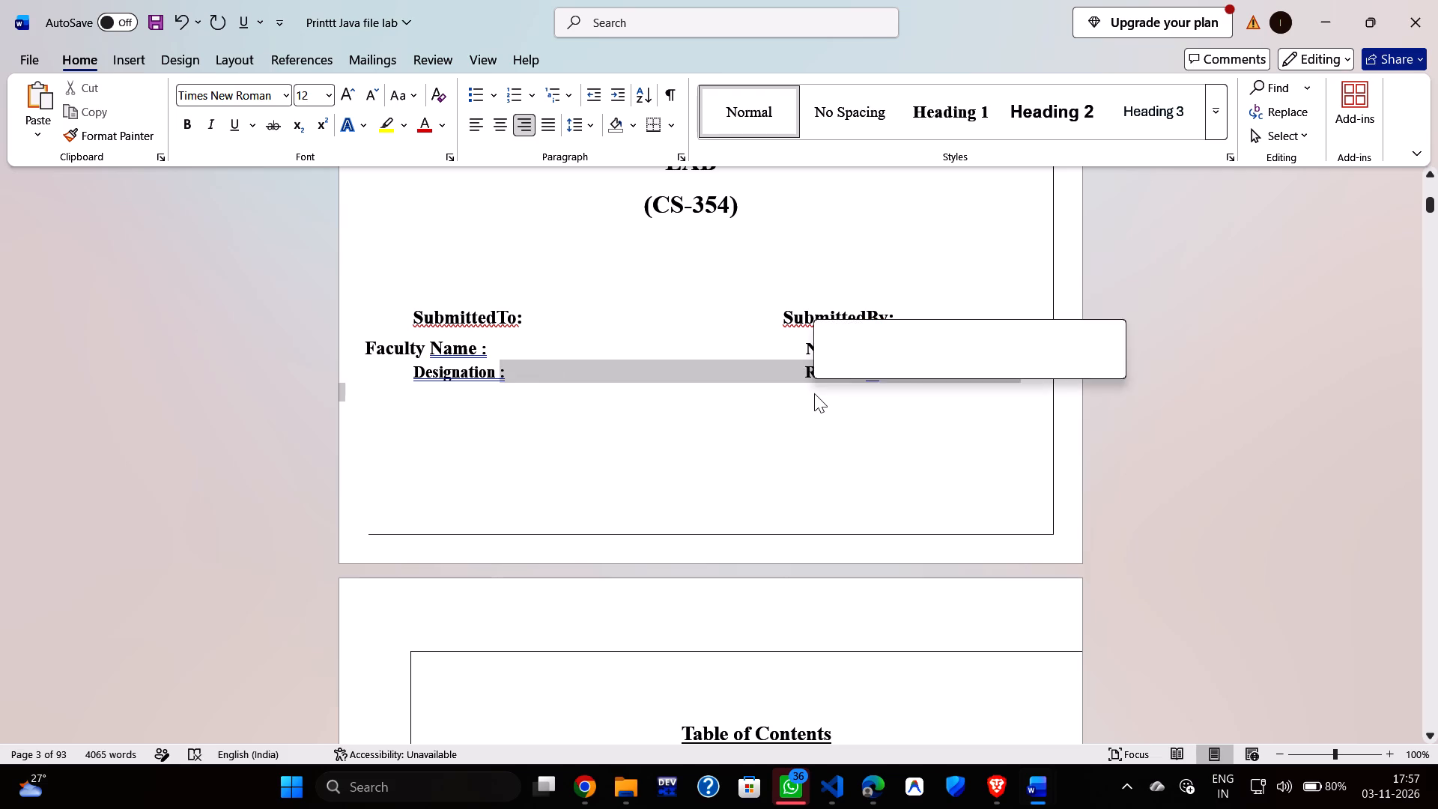
pyautogui.click(814, 393)
pyautogui.click(804, 396)
pyautogui.click(822, 396)
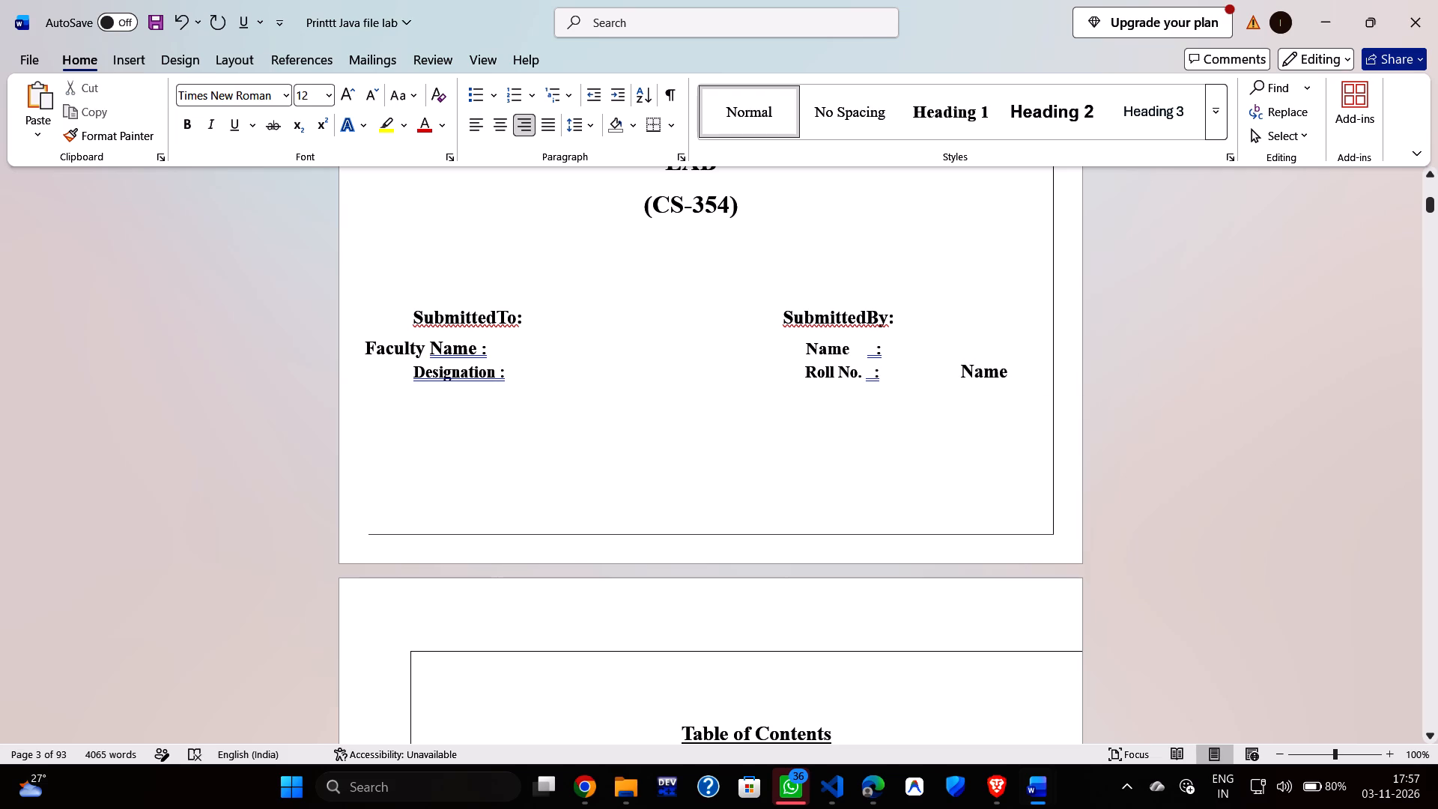
pyautogui.click(474, 123)
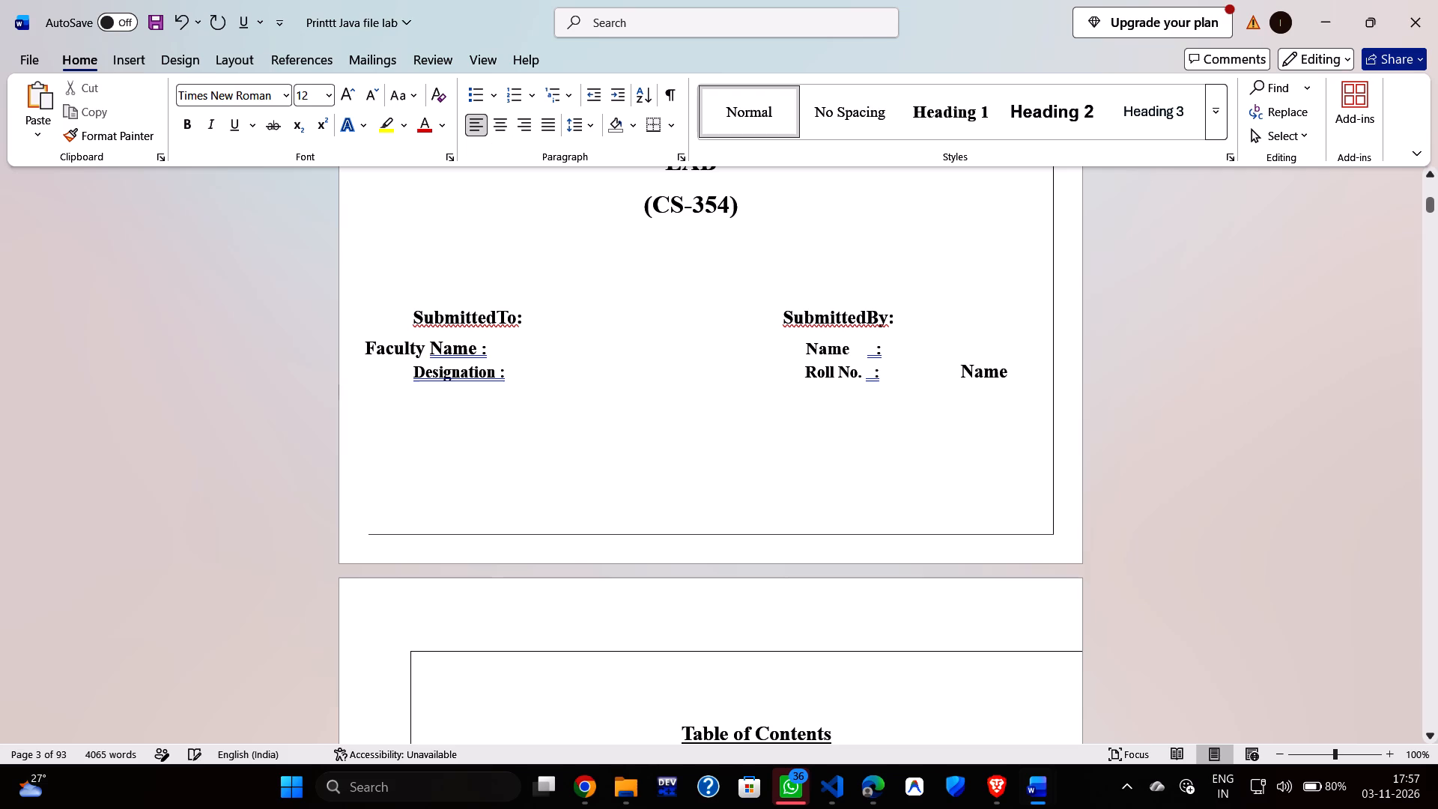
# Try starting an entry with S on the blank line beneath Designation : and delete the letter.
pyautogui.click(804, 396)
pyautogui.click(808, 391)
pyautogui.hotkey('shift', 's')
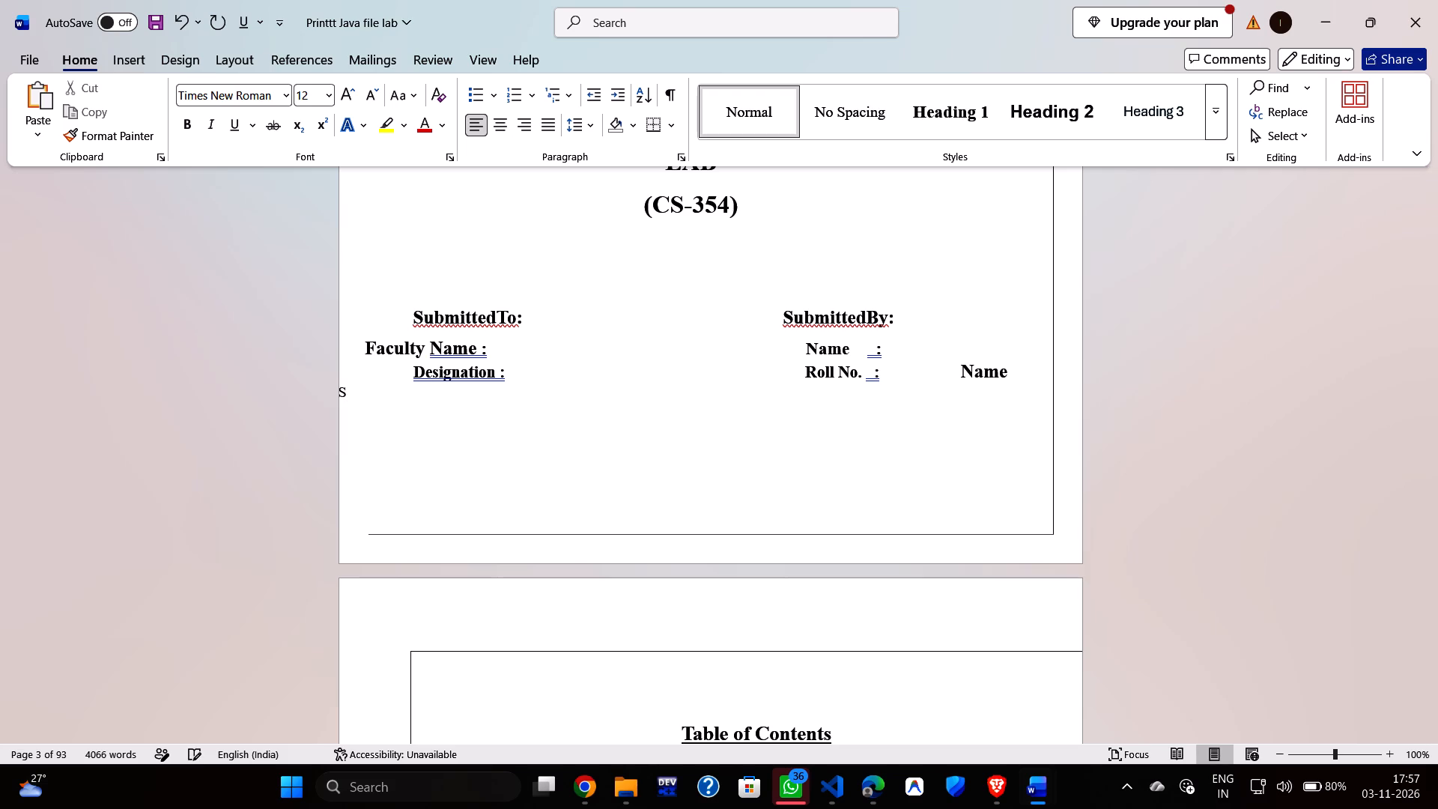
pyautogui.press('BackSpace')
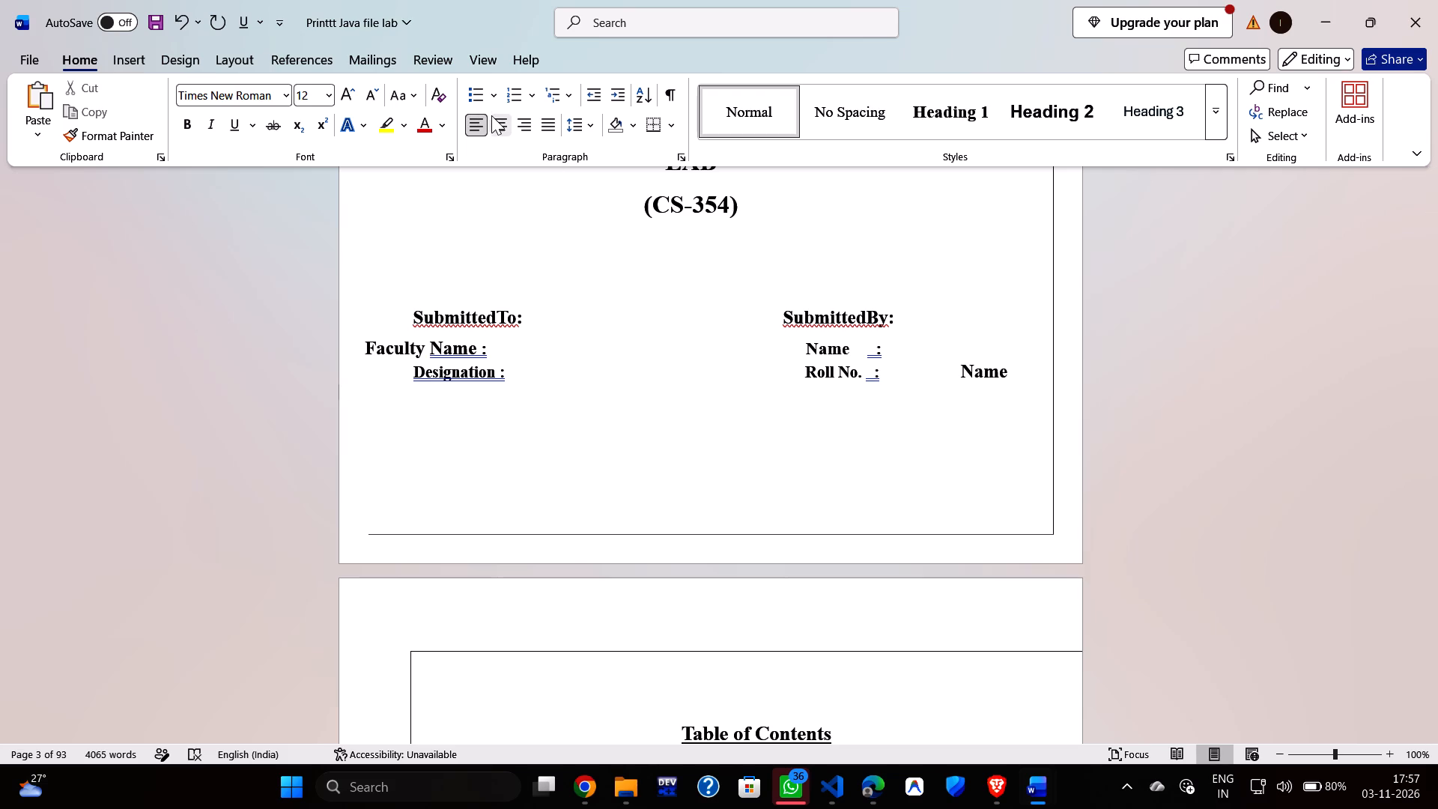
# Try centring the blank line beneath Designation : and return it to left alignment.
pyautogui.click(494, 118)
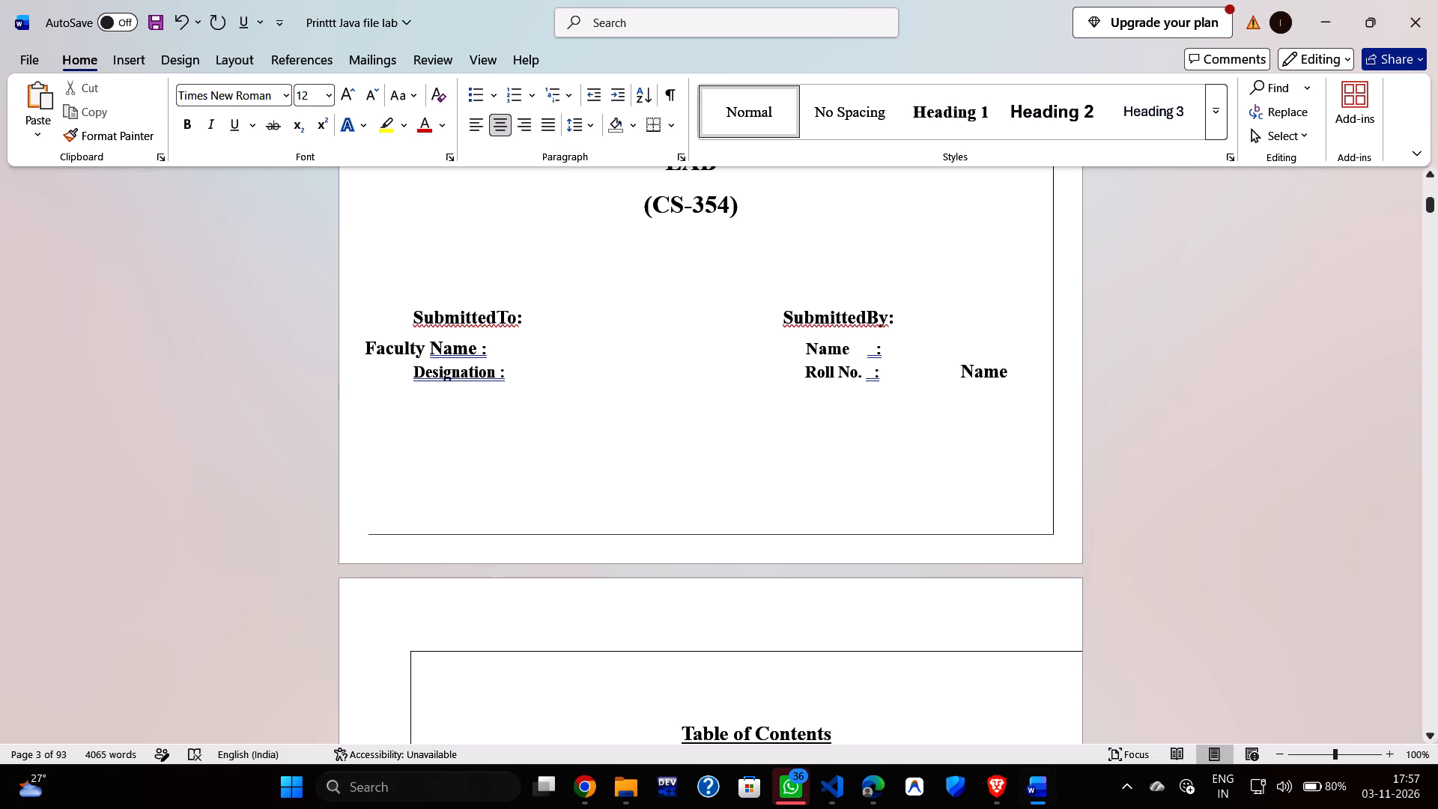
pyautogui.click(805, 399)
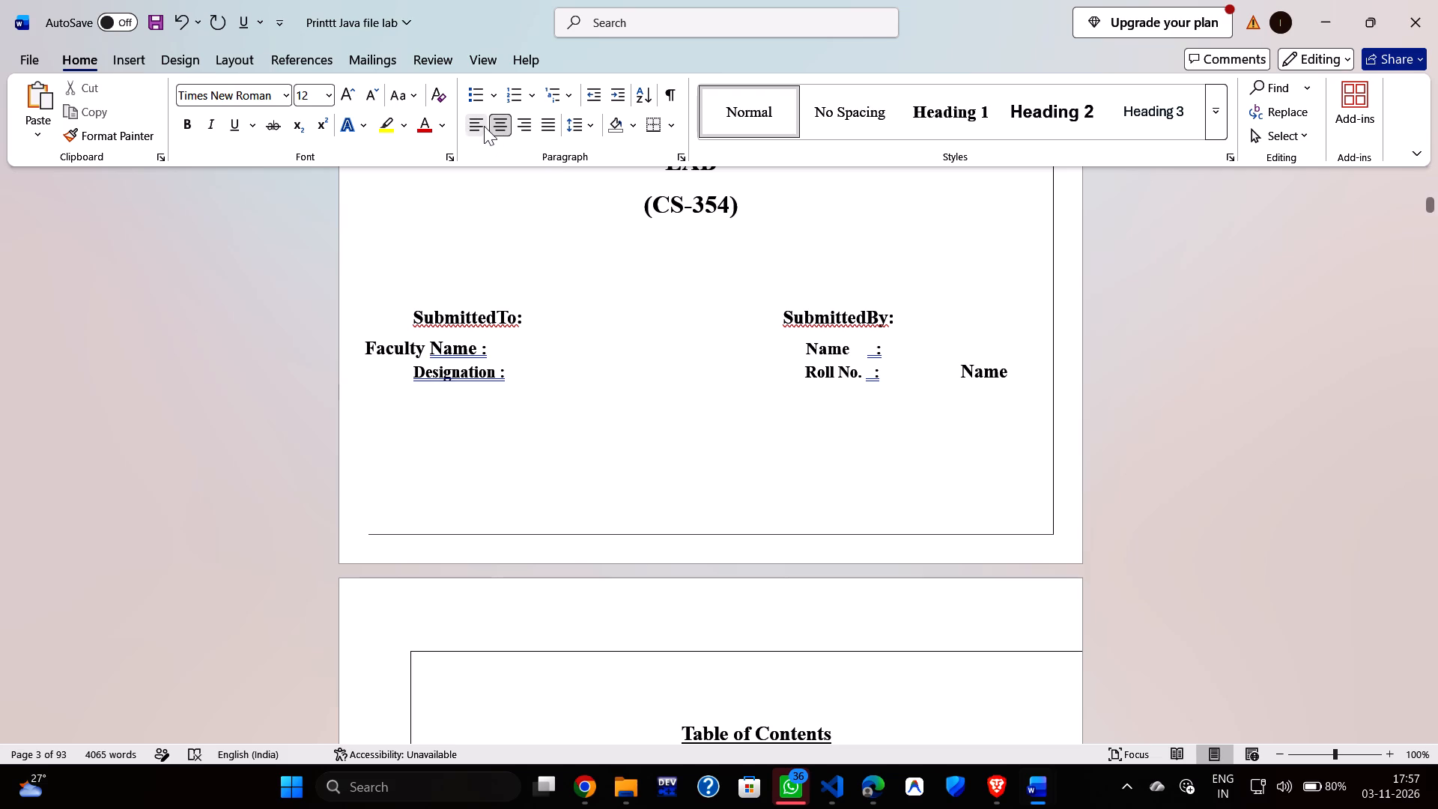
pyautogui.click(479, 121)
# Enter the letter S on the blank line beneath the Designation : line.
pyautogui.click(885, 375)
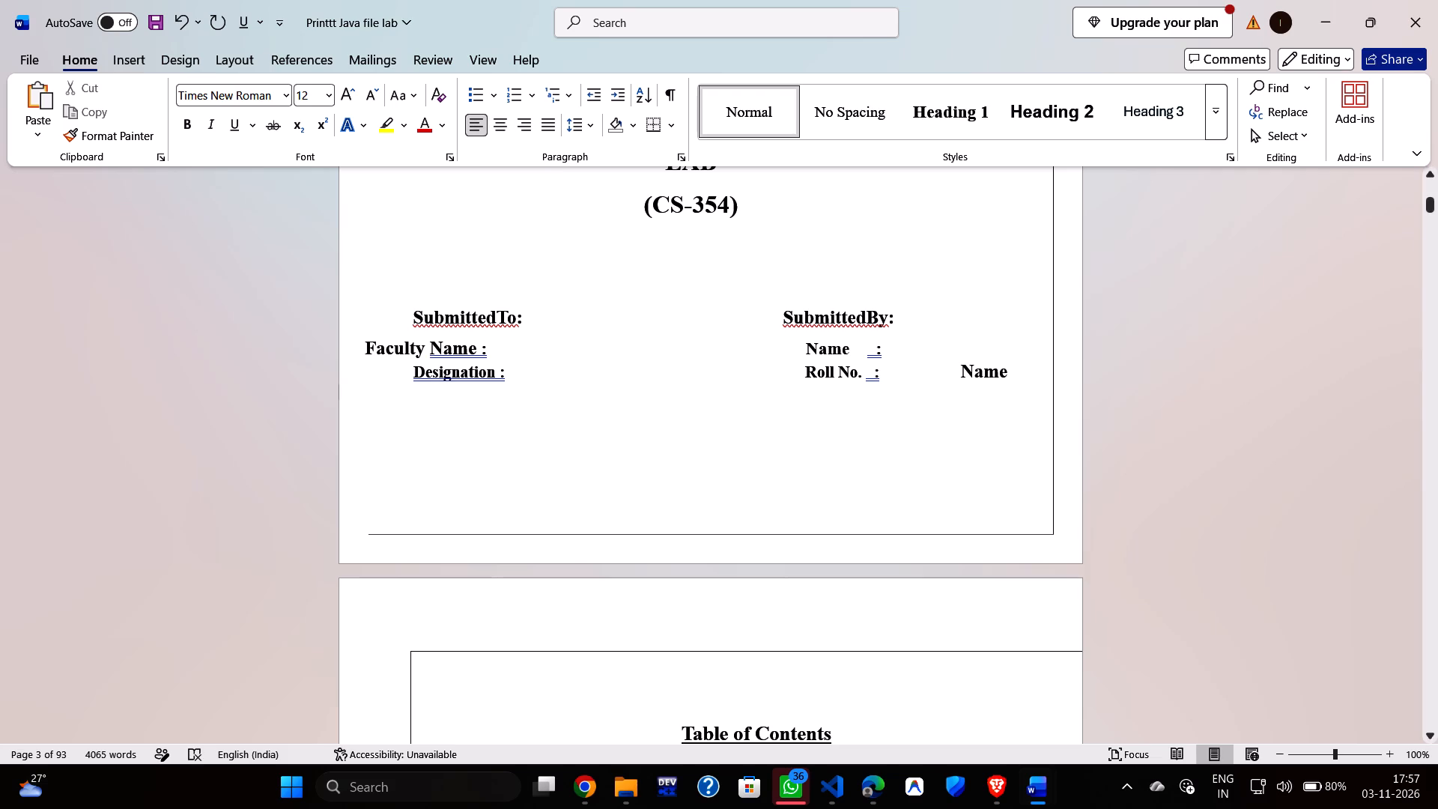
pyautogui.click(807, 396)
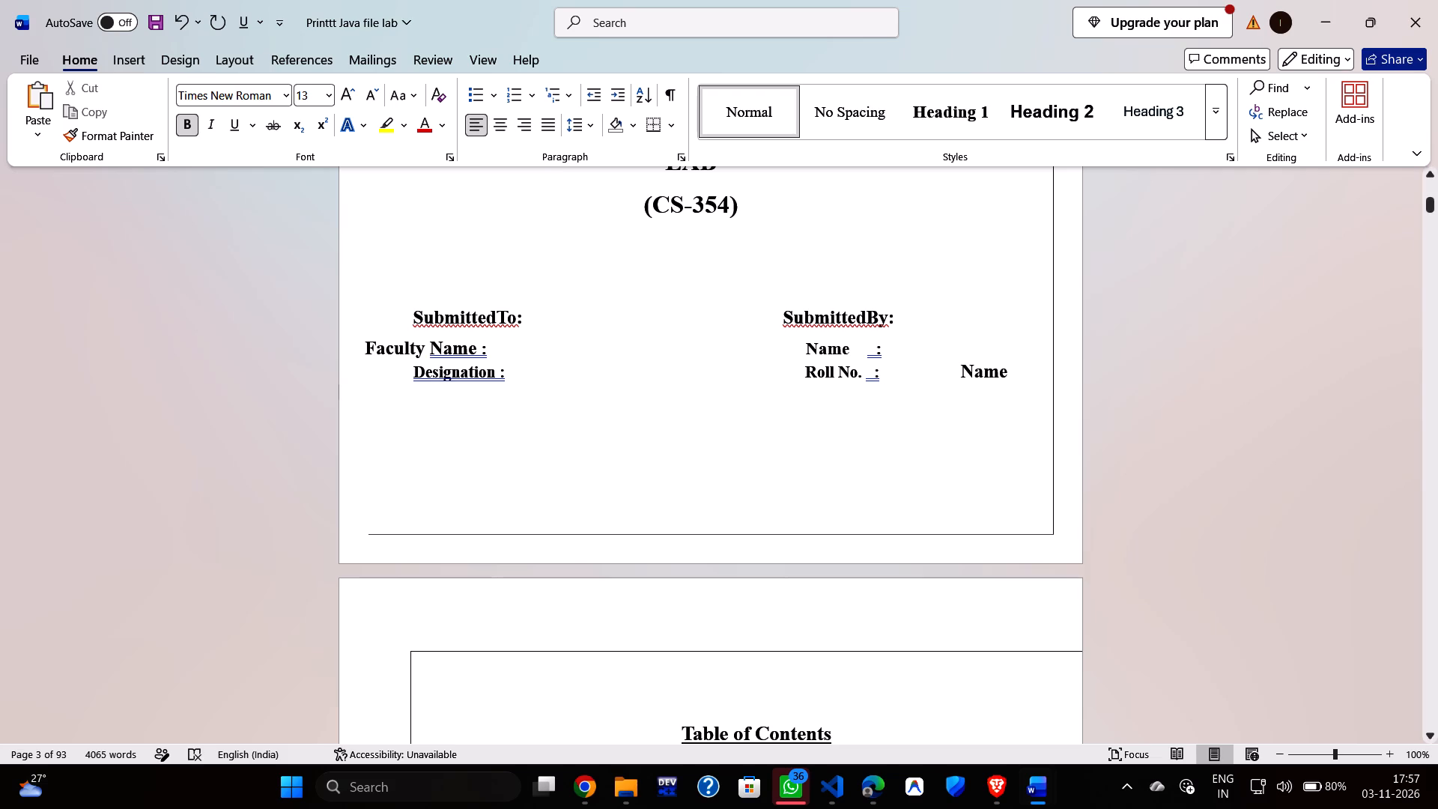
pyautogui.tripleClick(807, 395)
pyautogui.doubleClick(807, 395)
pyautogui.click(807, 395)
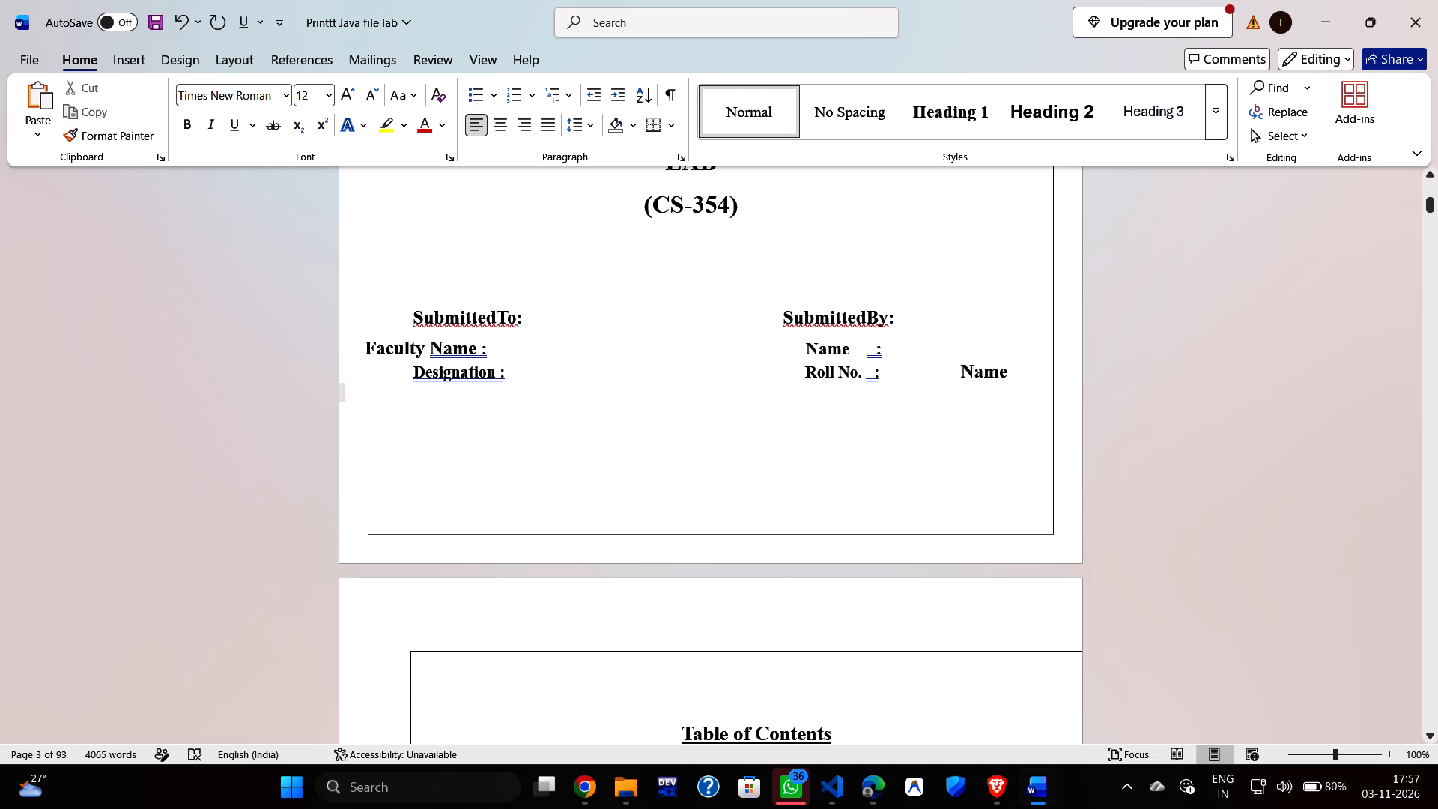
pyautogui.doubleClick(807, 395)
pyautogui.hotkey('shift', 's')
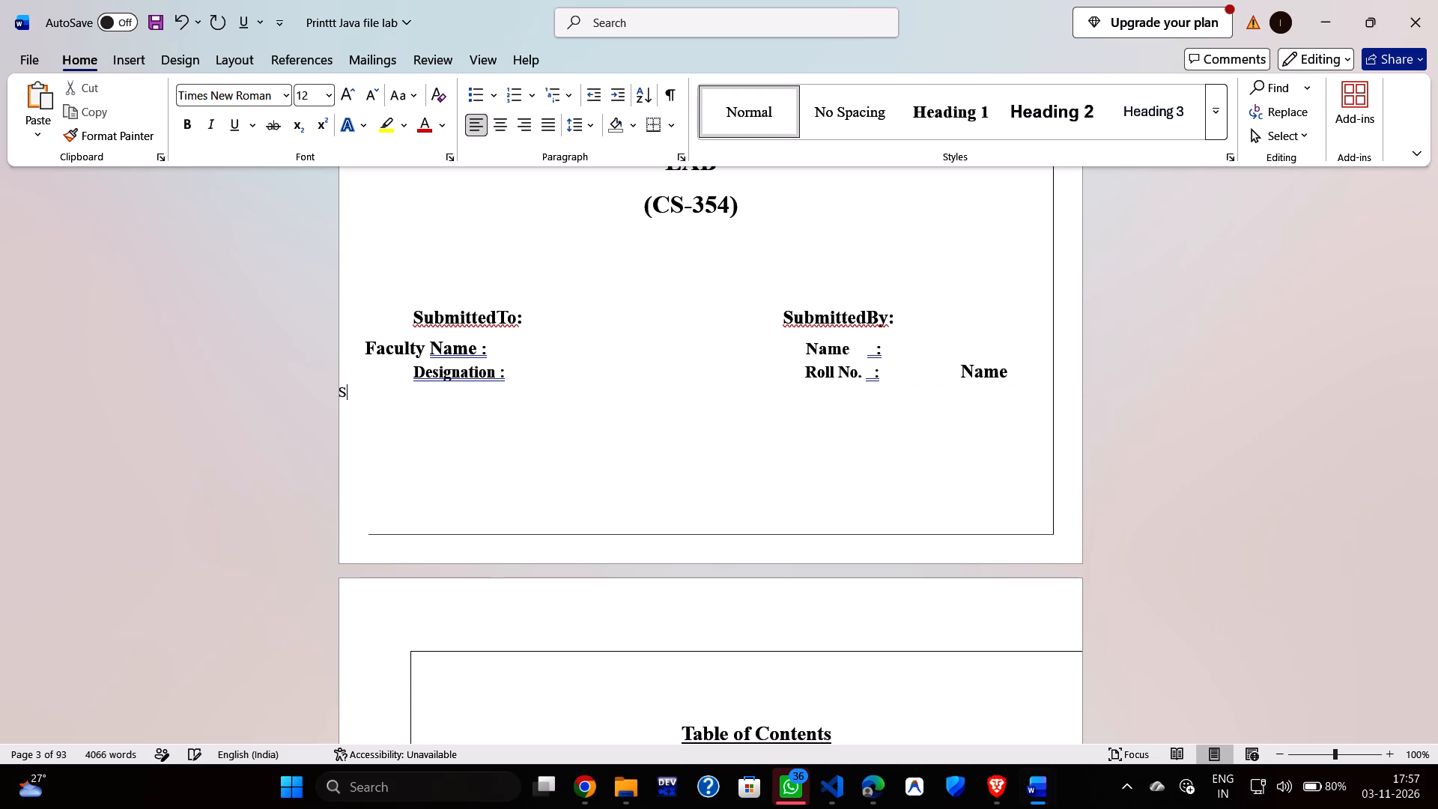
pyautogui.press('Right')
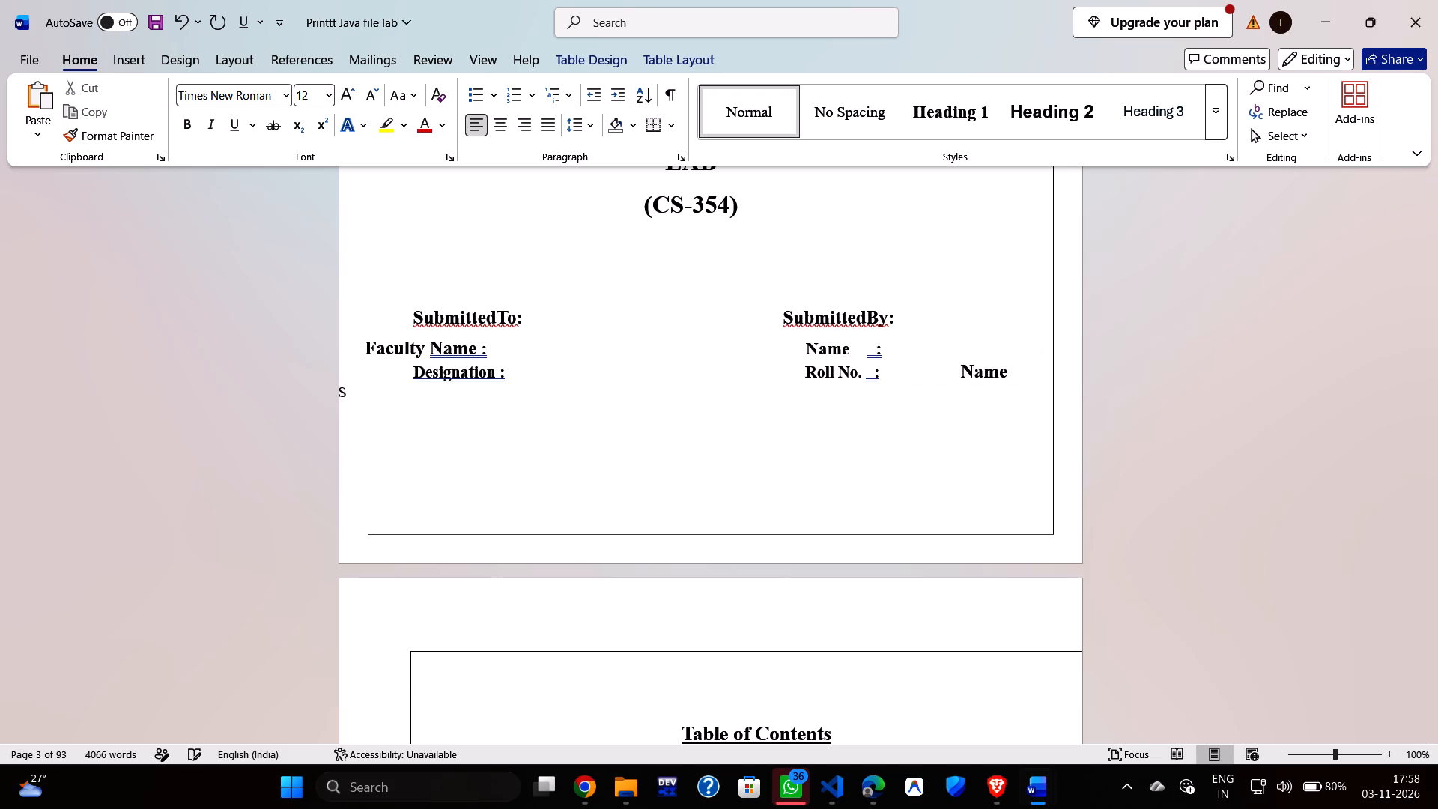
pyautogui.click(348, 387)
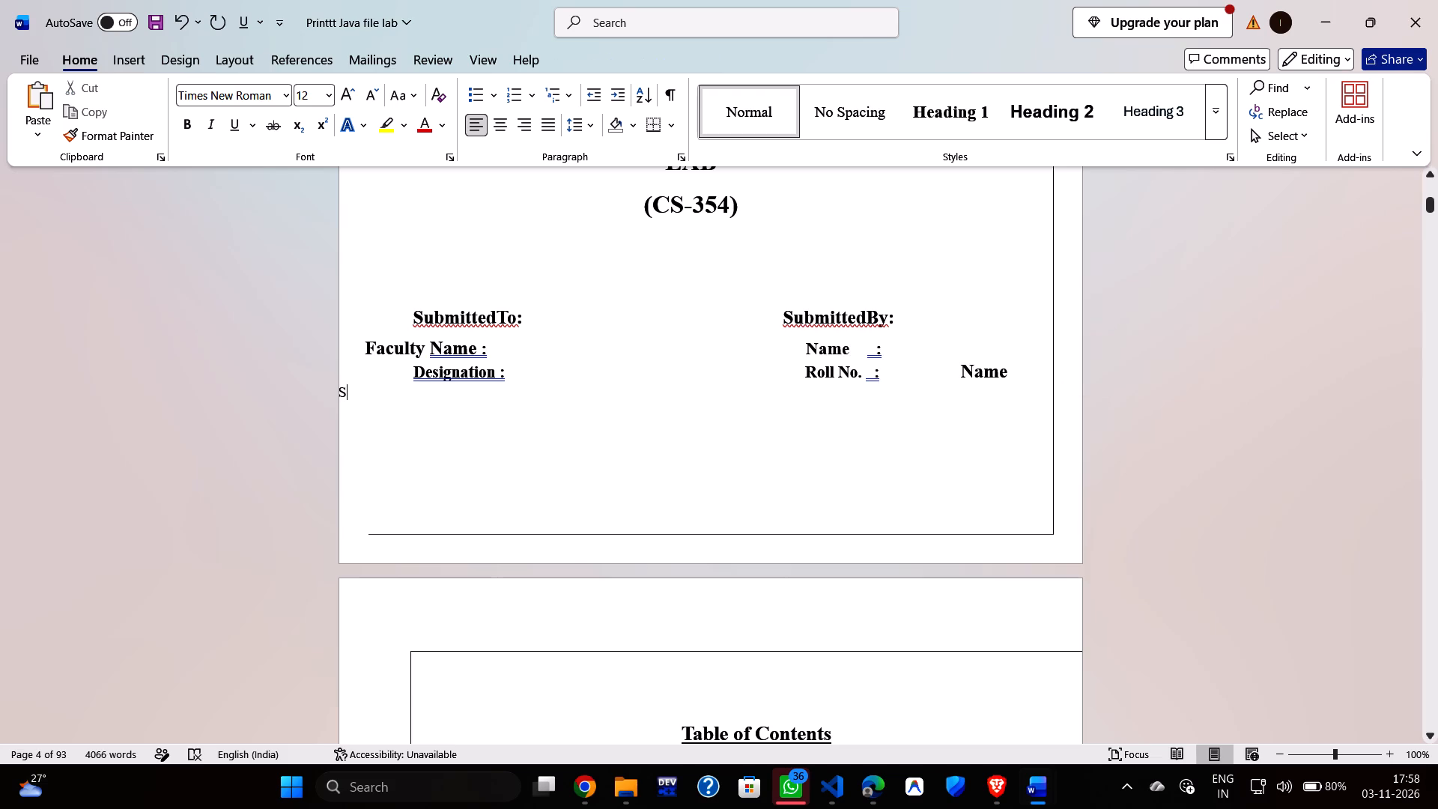
# Delete the letter S from the blank line beneath Designation :.
pyautogui.press('BackSpace')
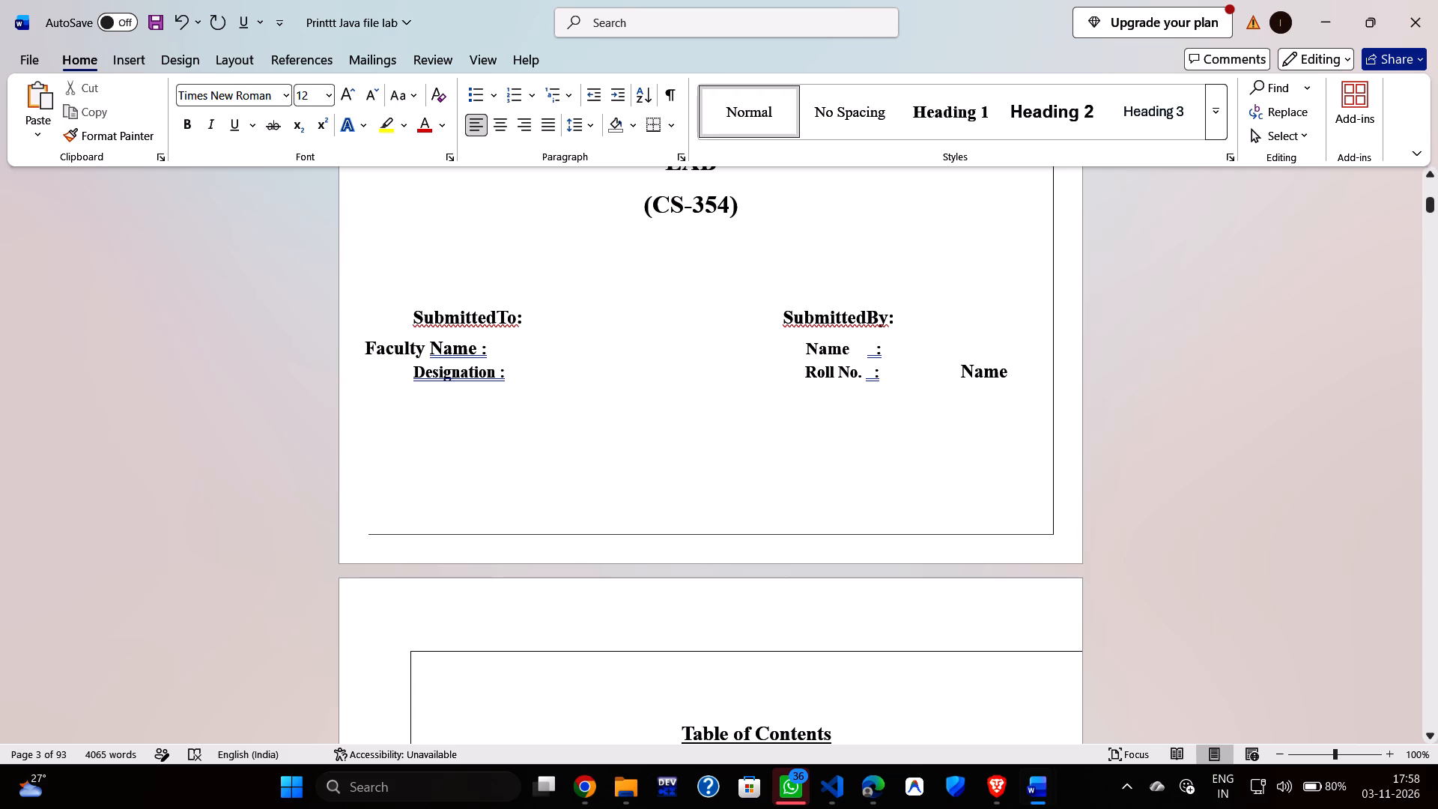
# Centre the blank line beneath the Designation : and Roll No. line.
pyautogui.click(803, 397)
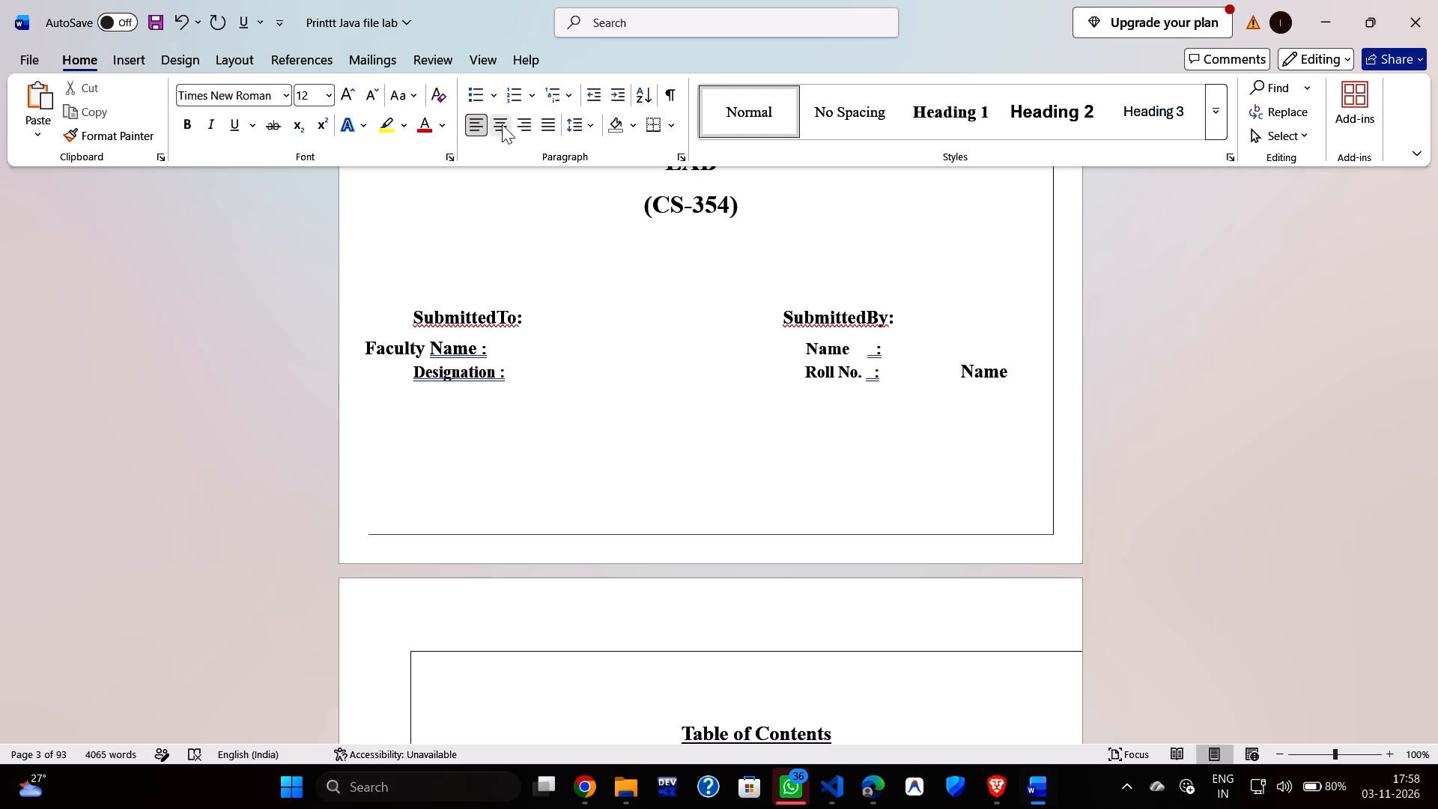
pyautogui.click(500, 119)
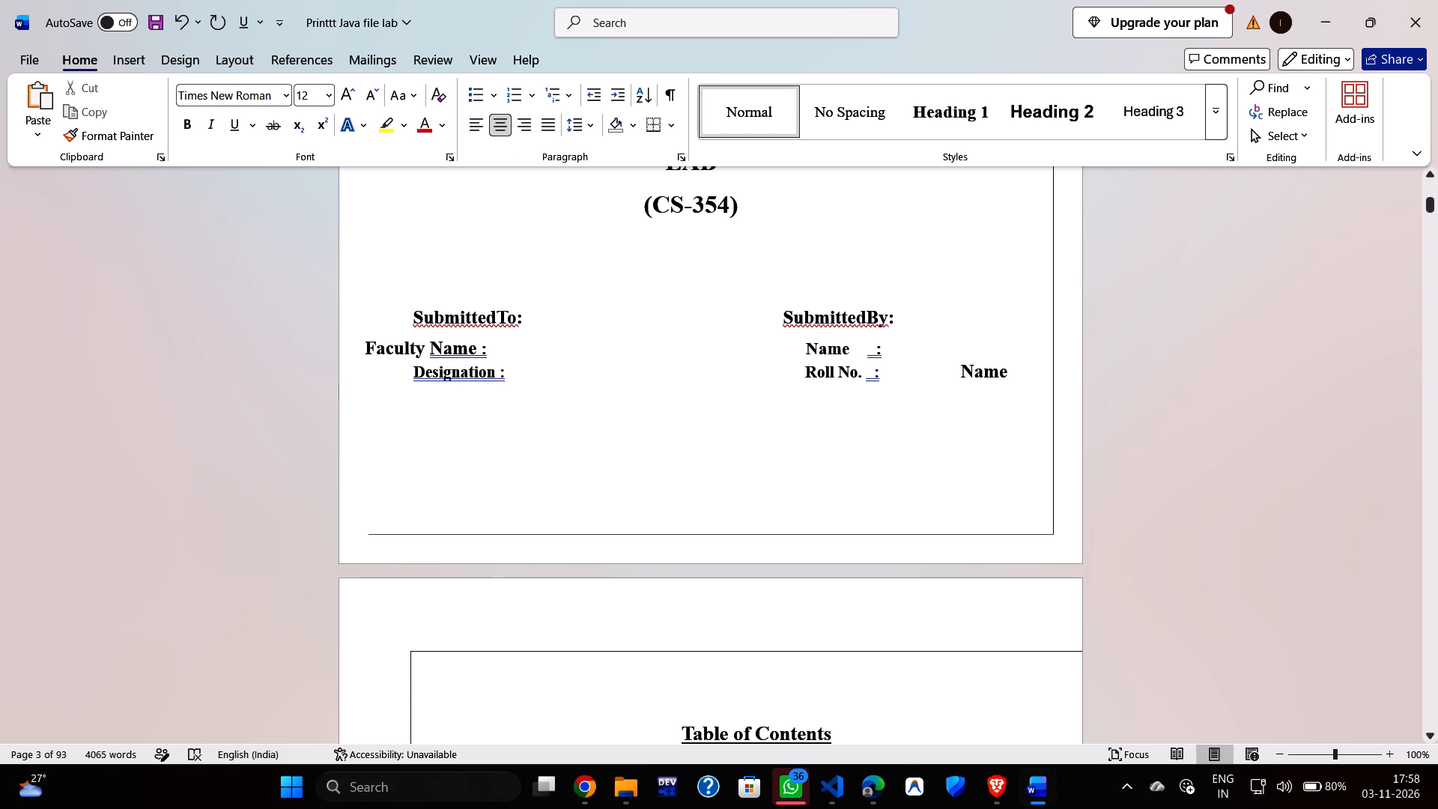
pyautogui.click(807, 410)
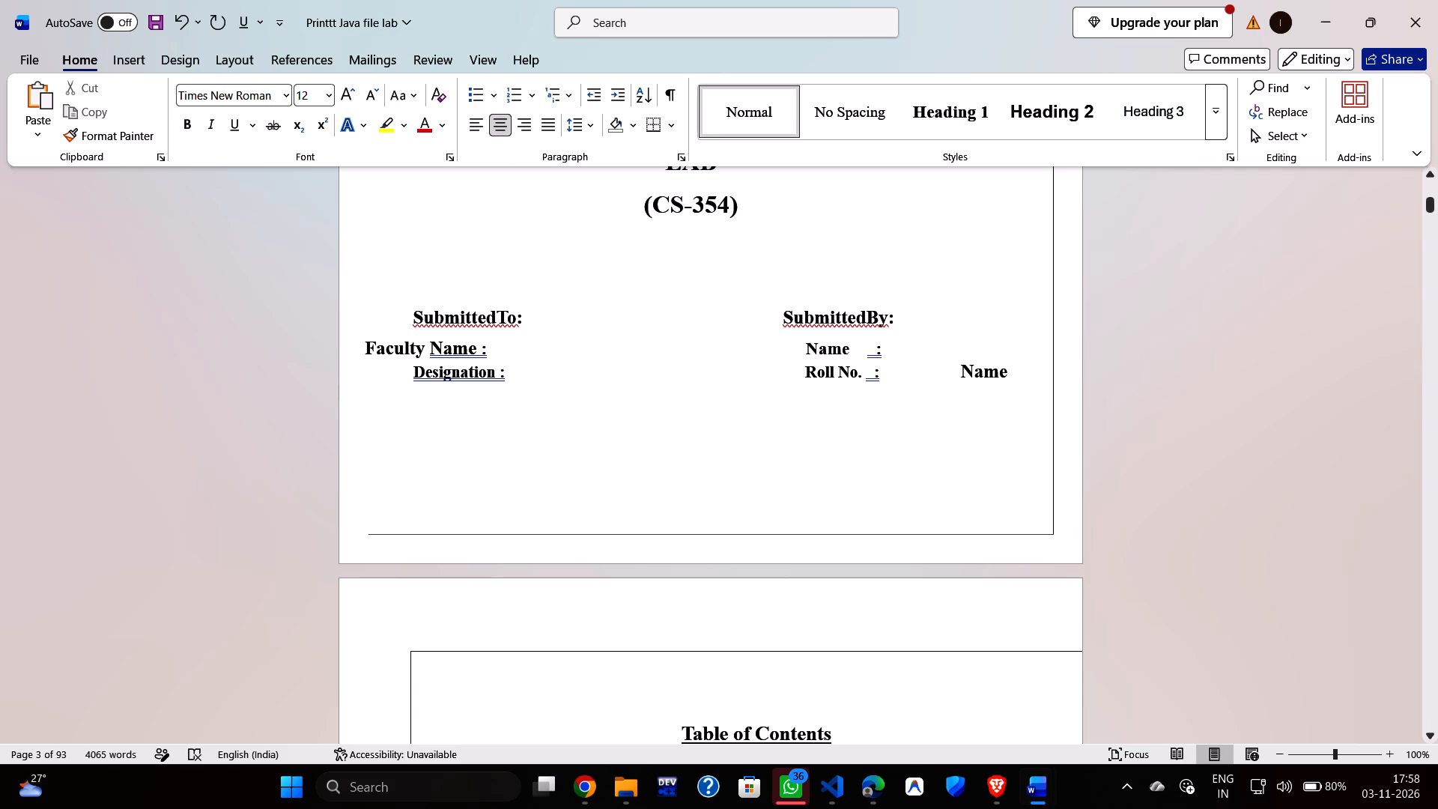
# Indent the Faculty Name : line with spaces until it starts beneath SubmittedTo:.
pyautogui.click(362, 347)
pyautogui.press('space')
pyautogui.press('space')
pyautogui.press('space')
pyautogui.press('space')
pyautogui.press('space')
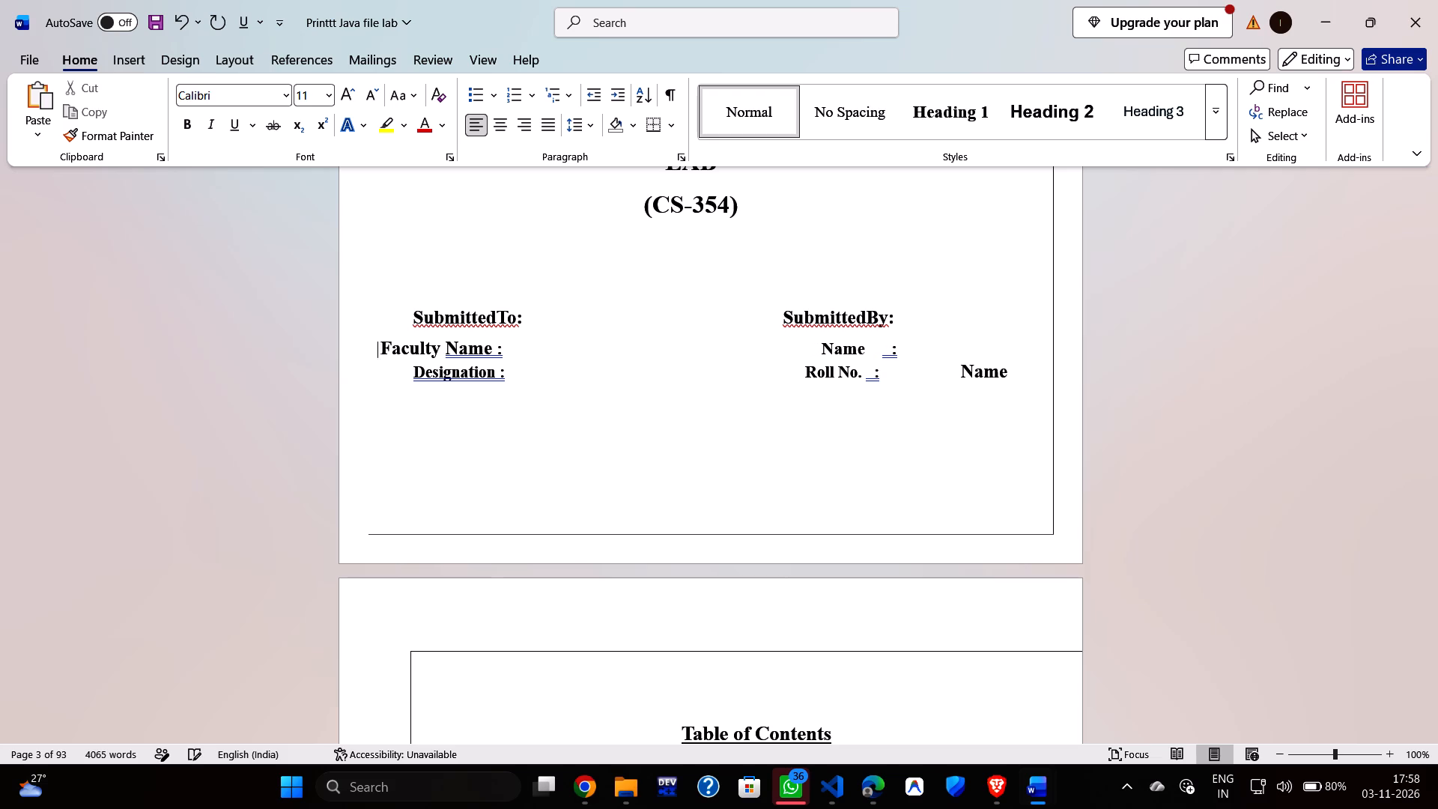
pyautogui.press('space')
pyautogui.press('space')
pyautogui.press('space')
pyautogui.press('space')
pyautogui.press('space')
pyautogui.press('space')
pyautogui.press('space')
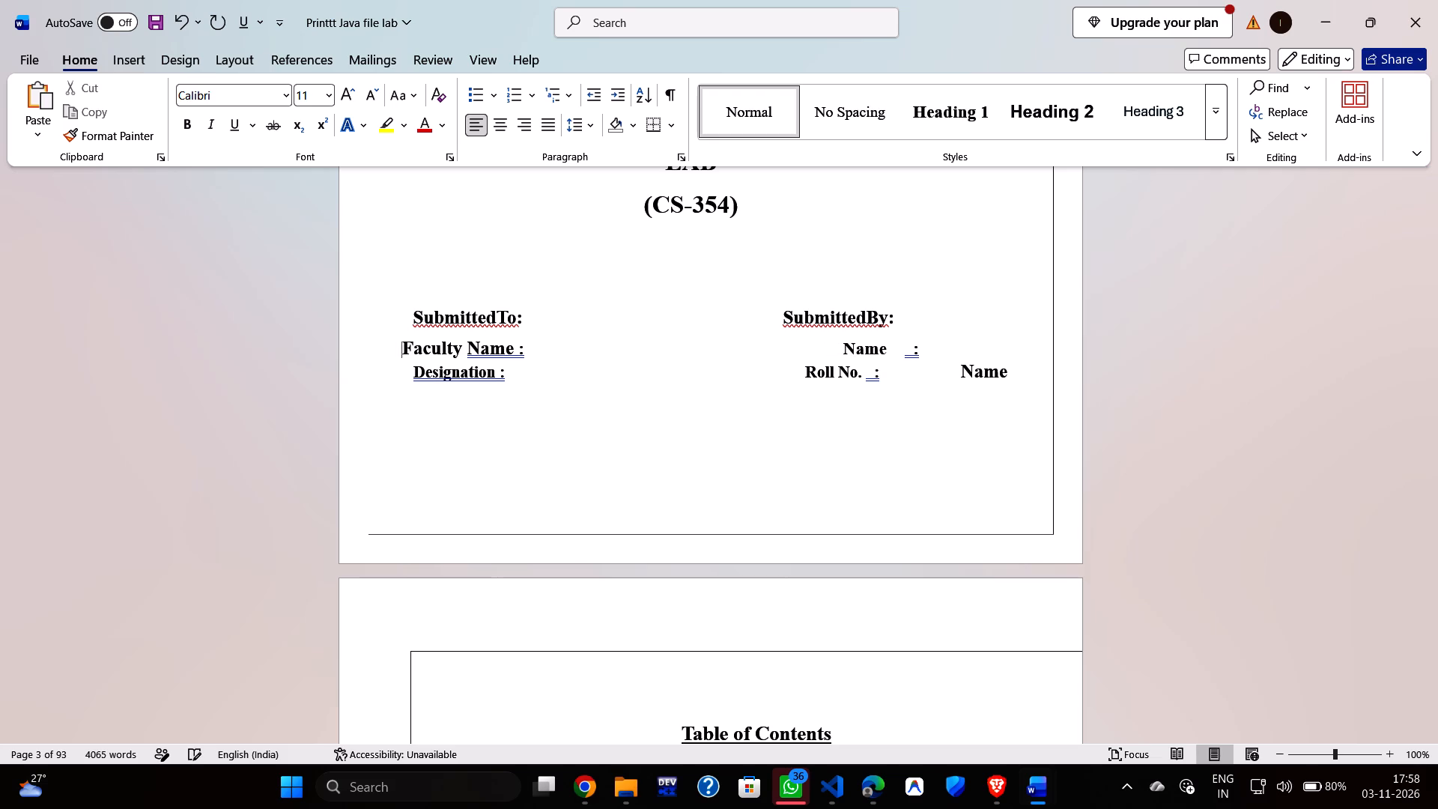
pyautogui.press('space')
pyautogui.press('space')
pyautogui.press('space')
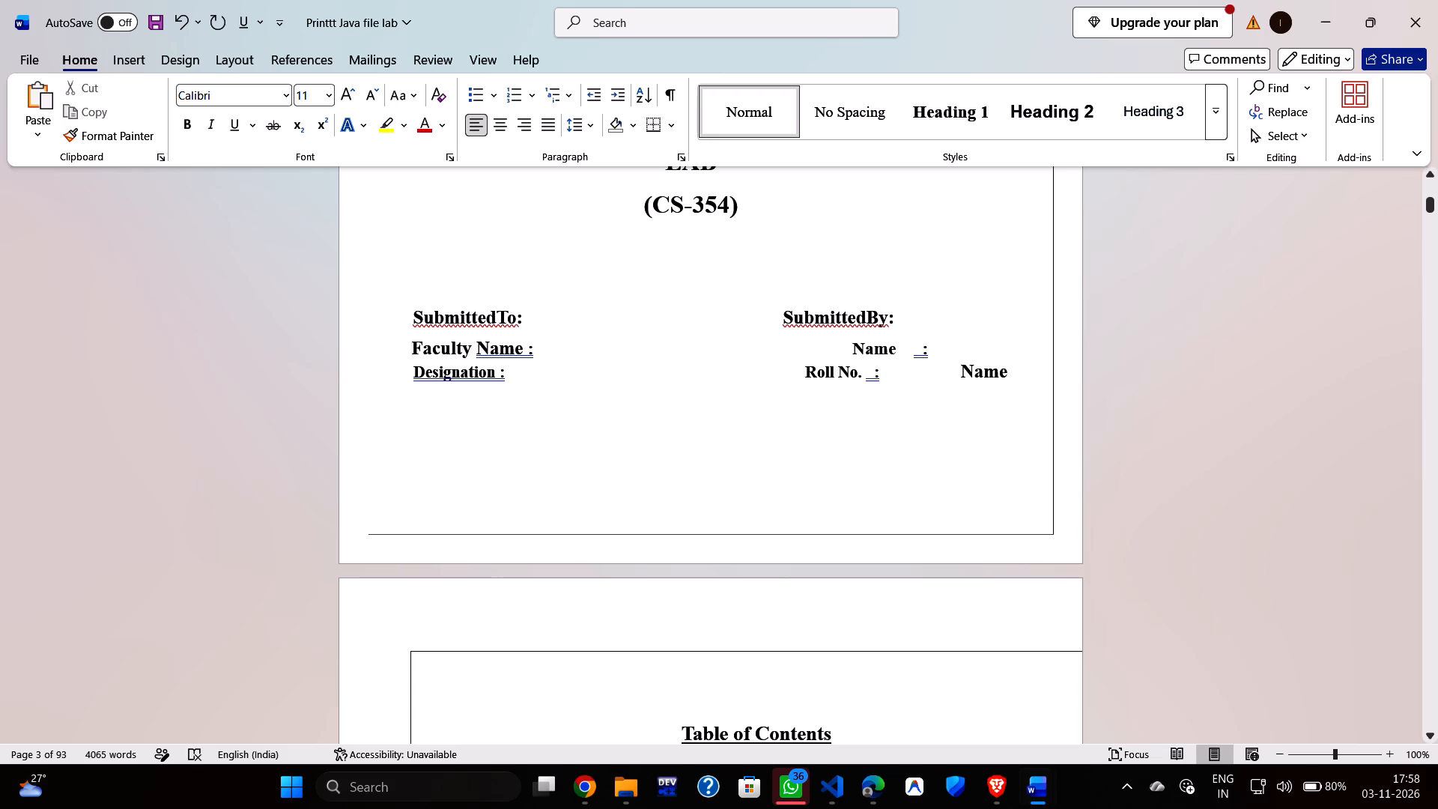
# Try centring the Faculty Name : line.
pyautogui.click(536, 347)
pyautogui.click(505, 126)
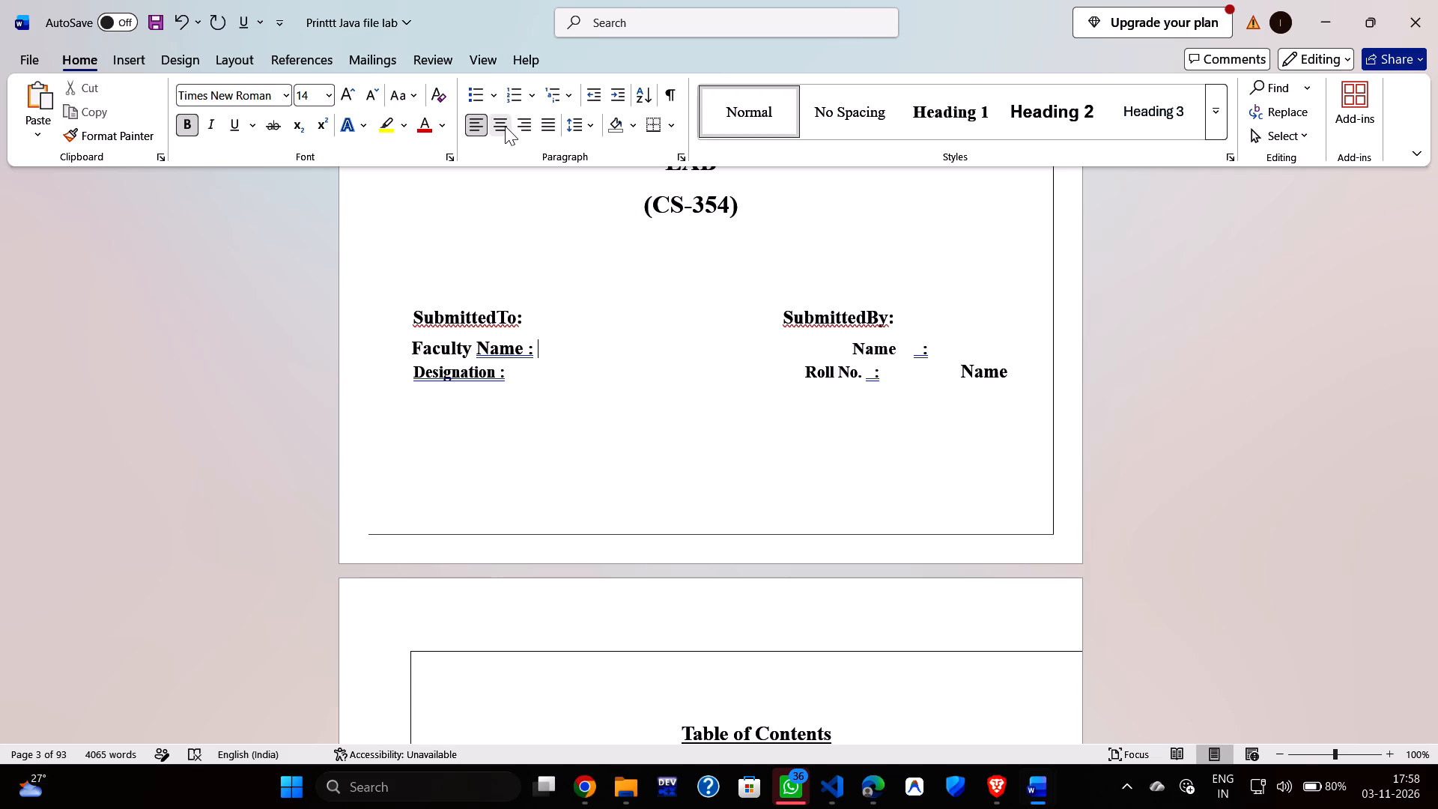
# Delete spaces before Name : on the Faculty Name line until Name sits directly above Roll No.
pyautogui.click(793, 346)
pyautogui.click(868, 350)
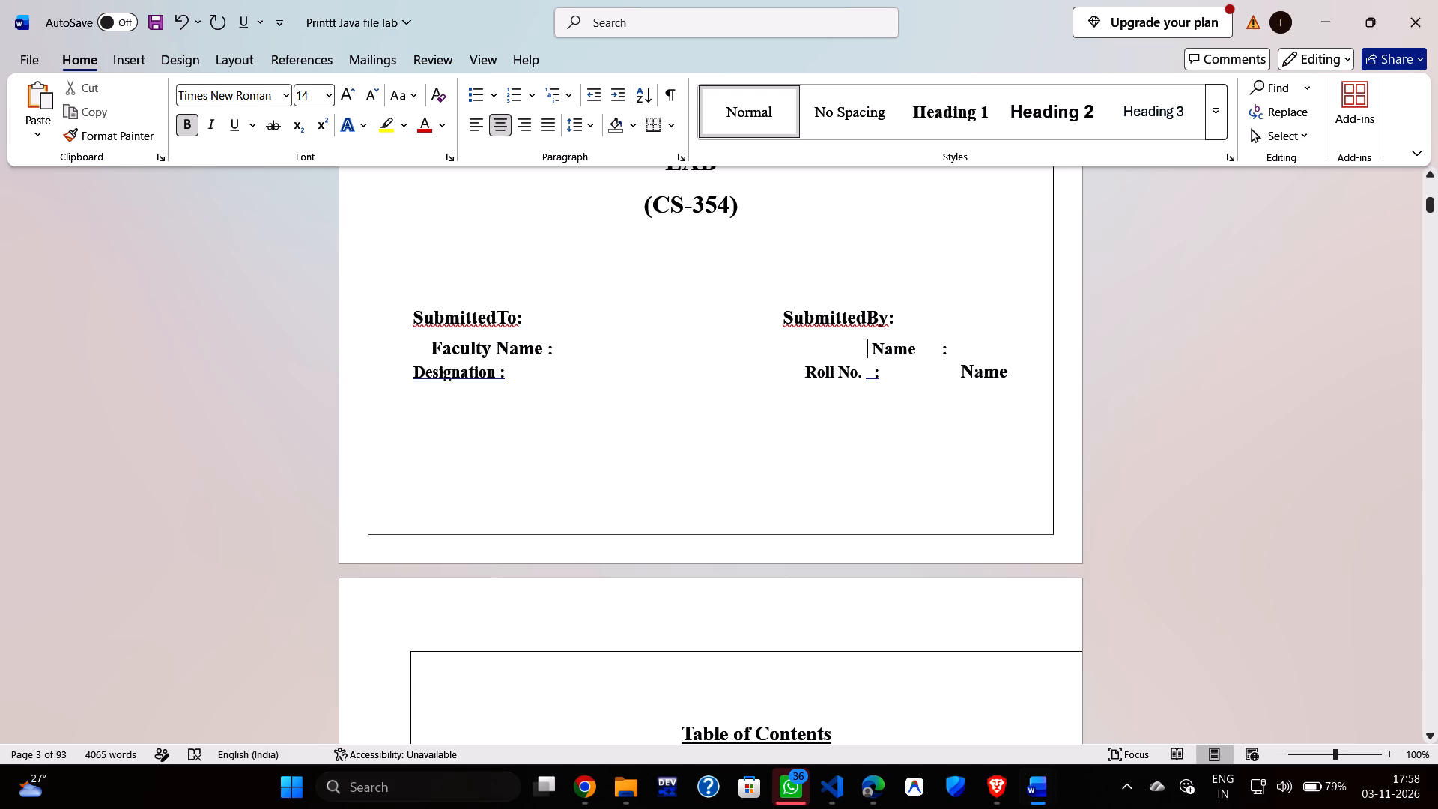
pyautogui.press('BackSpace')
pyautogui.press('BackSpace')
pyautogui.press('BackSpace')
pyautogui.press('BackSpace')
pyautogui.press('BackSpace')
pyautogui.press('BackSpace')
pyautogui.press('BackSpace')
pyautogui.press('BackSpace')
pyautogui.press('BackSpace')
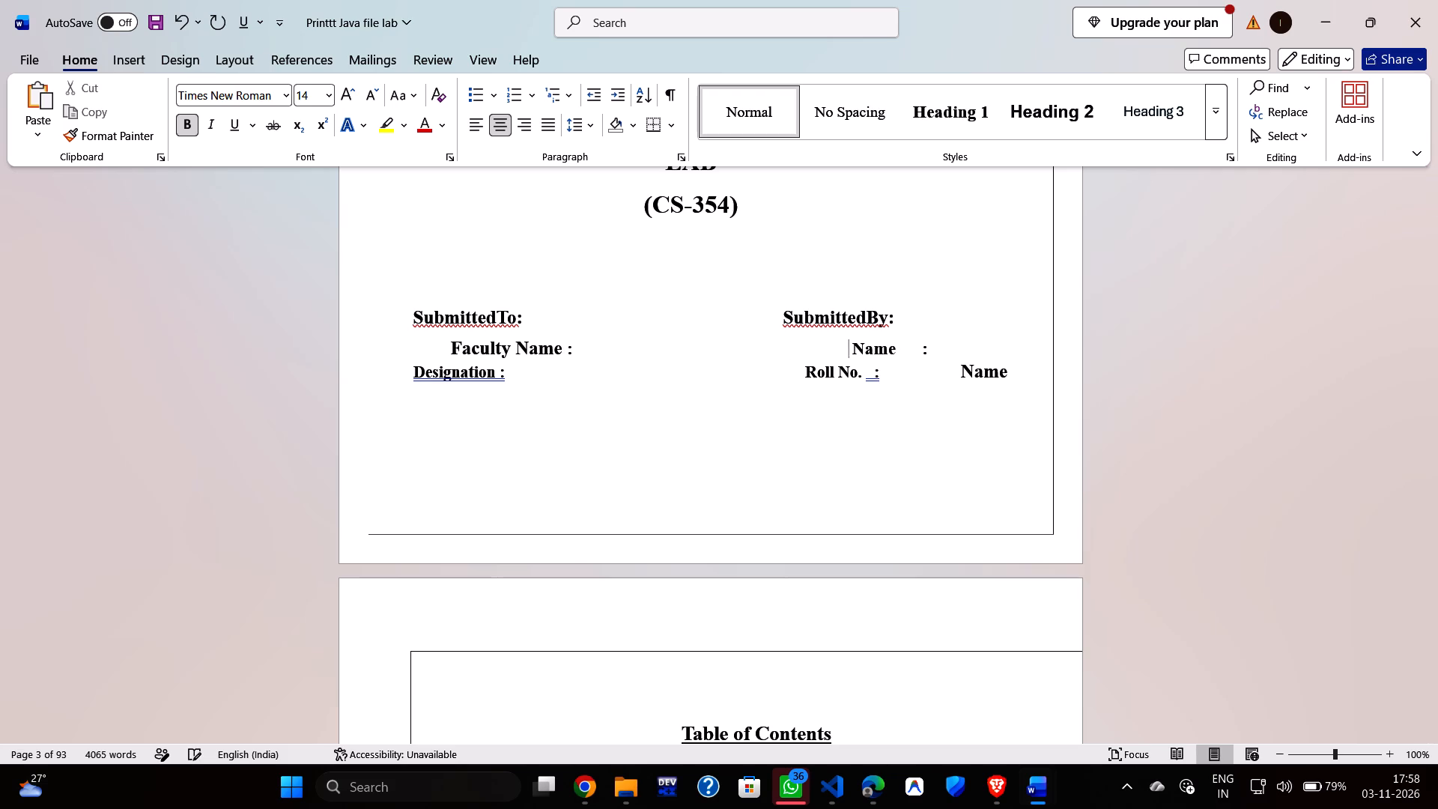
pyautogui.press('BackSpace')
pyautogui.press('BackSpace')
pyautogui.press('BackSpace')
pyautogui.press('BackSpace')
pyautogui.press('BackSpace')
pyautogui.press('BackSpace')
pyautogui.press('BackSpace')
pyautogui.press('BackSpace')
pyautogui.press('BackSpace')
pyautogui.press('BackSpace')
pyautogui.press('BackSpace')
pyautogui.press('BackSpace')
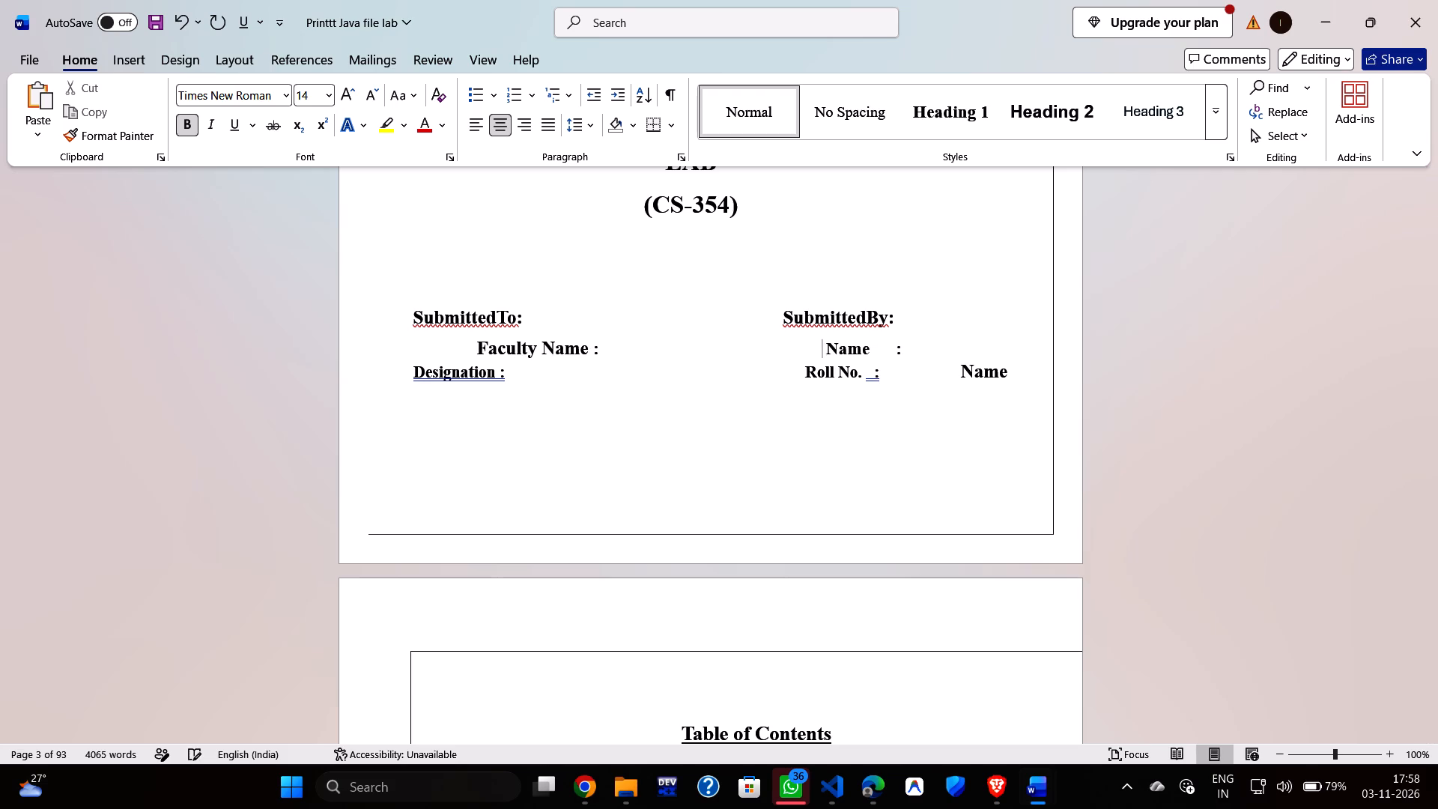
pyautogui.press('BackSpace')
pyautogui.press('BackSpace')
pyautogui.press('BackSpace')
pyautogui.press('BackSpace')
pyautogui.press('BackSpace')
pyautogui.press('BackSpace')
pyautogui.press('BackSpace')
pyautogui.press('BackSpace')
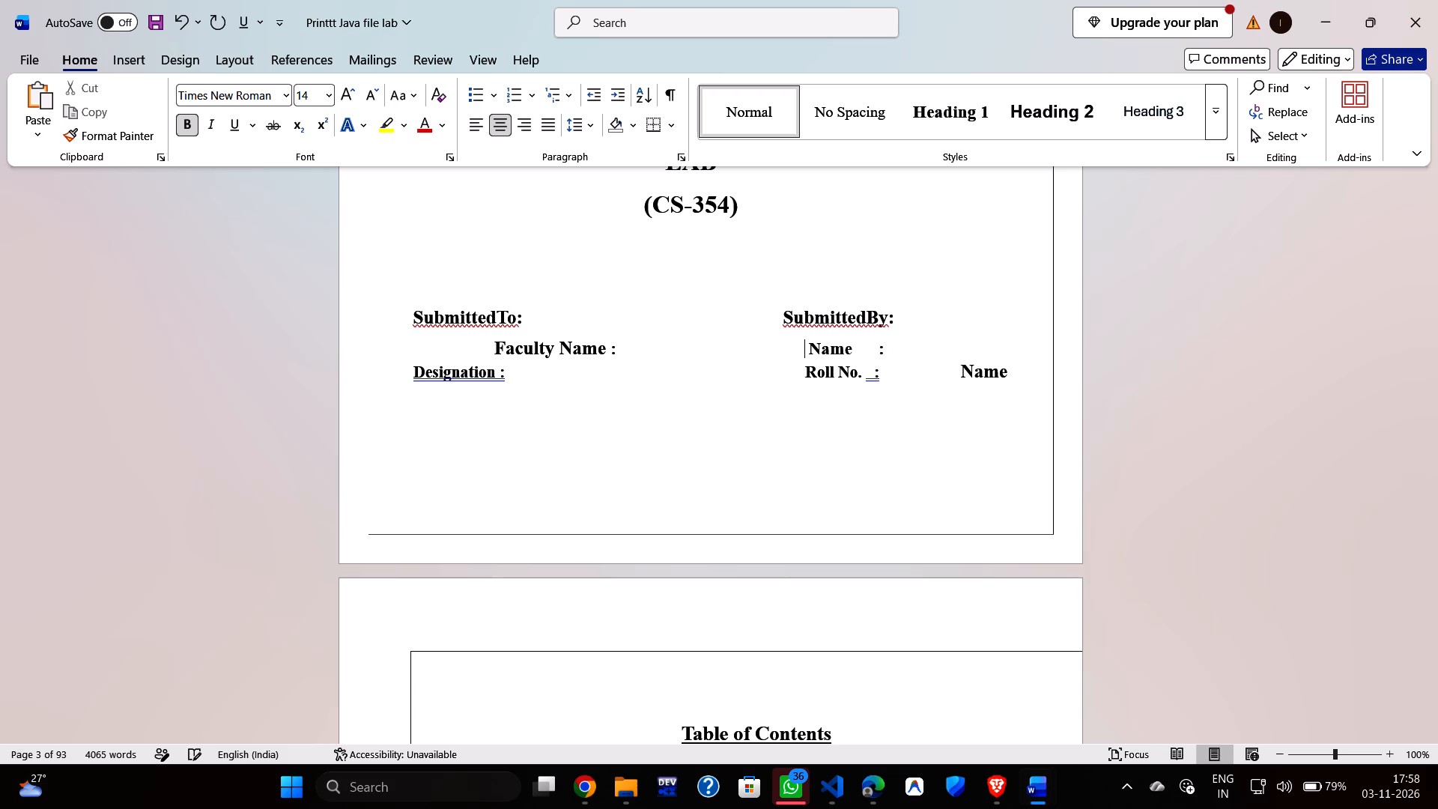
pyautogui.press('BackSpace')
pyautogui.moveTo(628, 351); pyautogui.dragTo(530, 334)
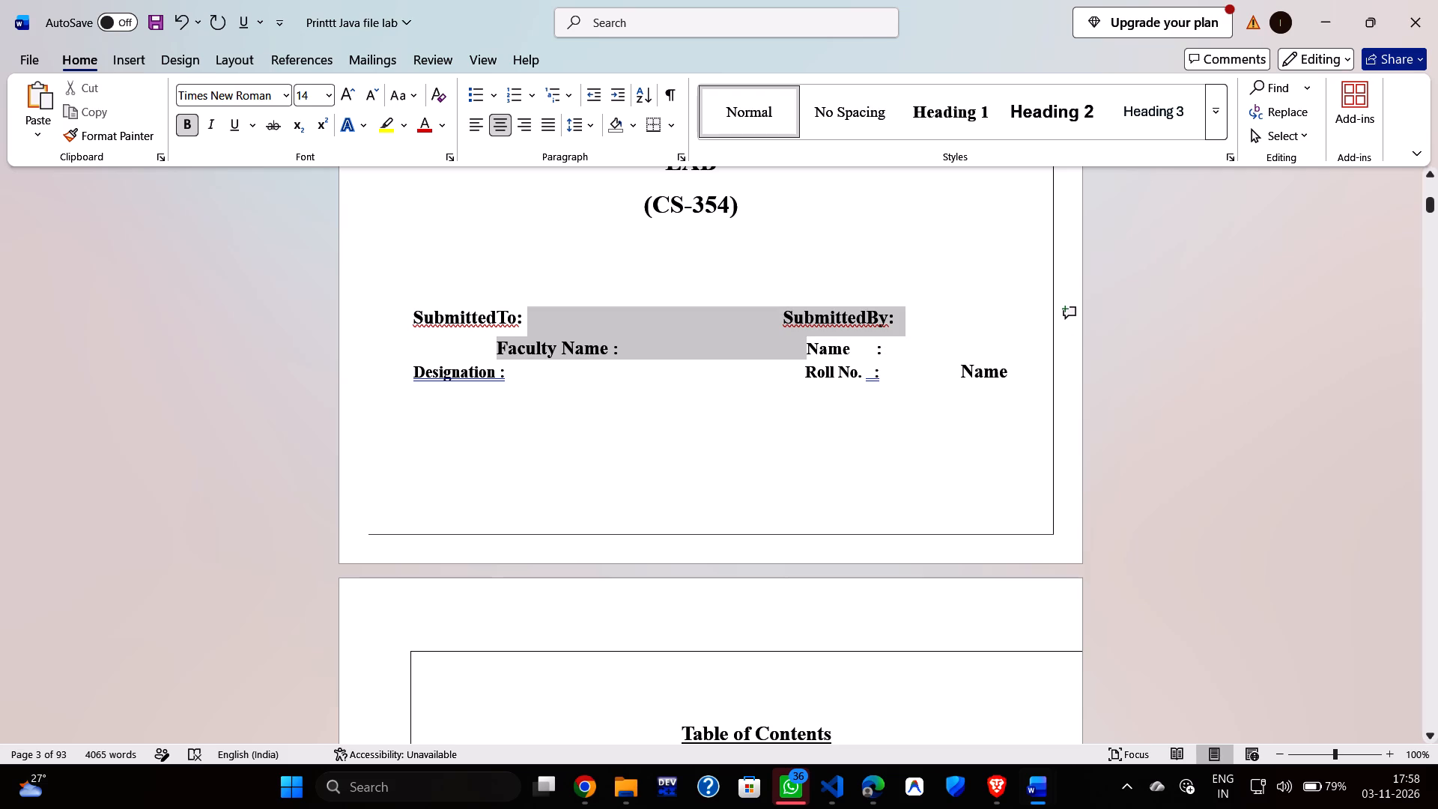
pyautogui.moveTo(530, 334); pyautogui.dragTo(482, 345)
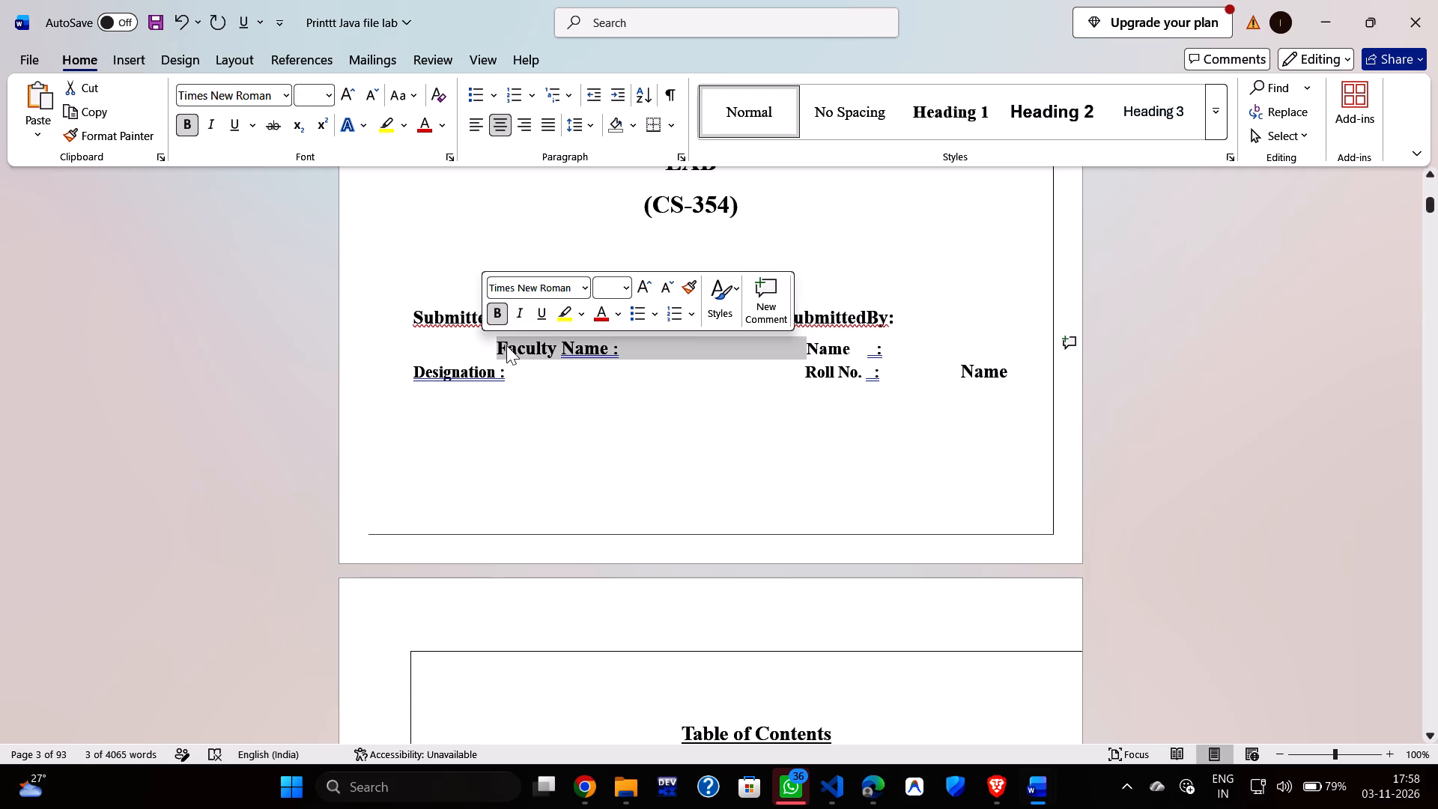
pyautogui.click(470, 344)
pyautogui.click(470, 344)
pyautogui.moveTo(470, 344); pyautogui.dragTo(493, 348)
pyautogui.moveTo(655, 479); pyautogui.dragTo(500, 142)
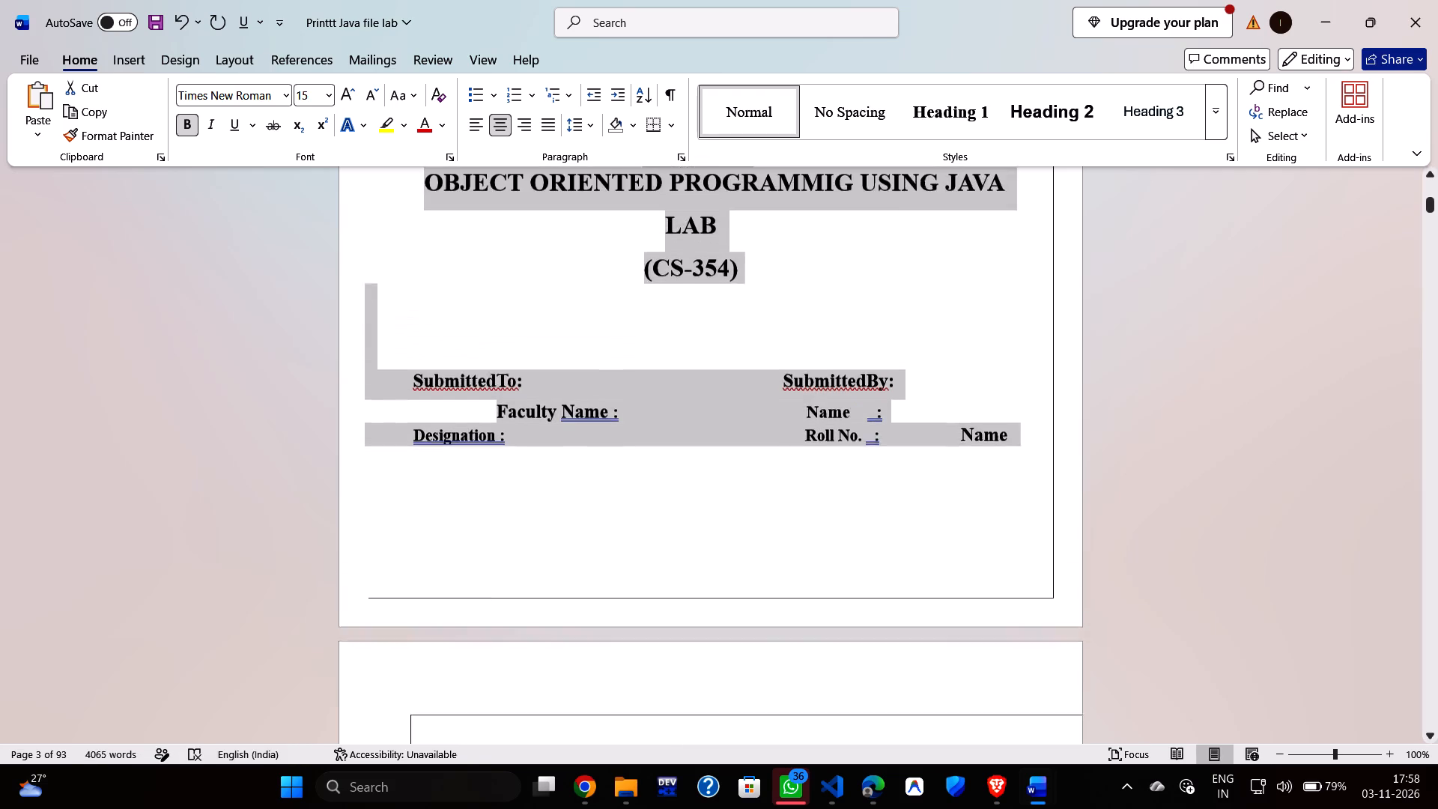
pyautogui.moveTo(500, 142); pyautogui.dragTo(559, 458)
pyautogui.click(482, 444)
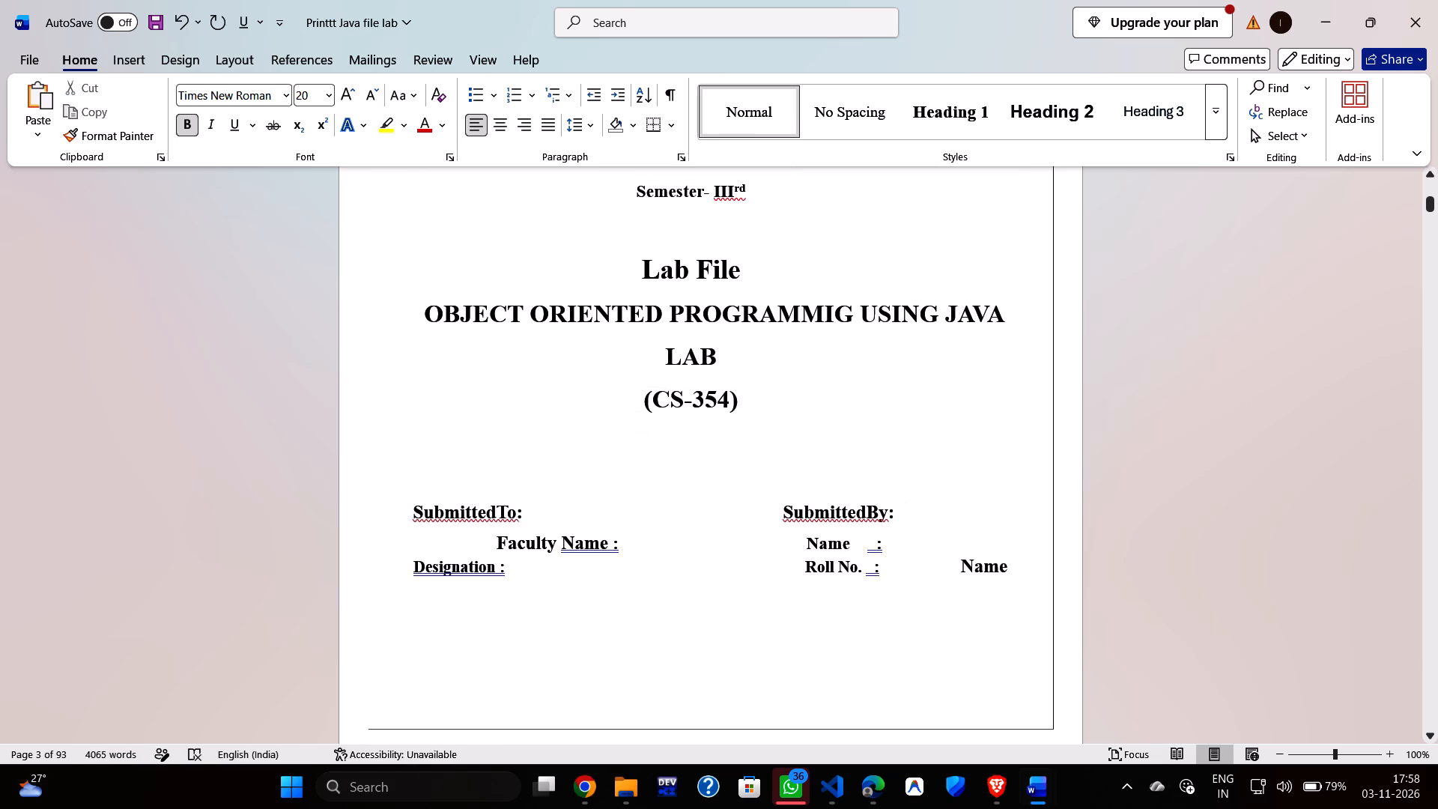
# Remove the Faculty Name : line's centred offset and re-indent it with spaces to start beneath SubmittedTo:.
pyautogui.click(477, 539)
pyautogui.press('BackSpace')
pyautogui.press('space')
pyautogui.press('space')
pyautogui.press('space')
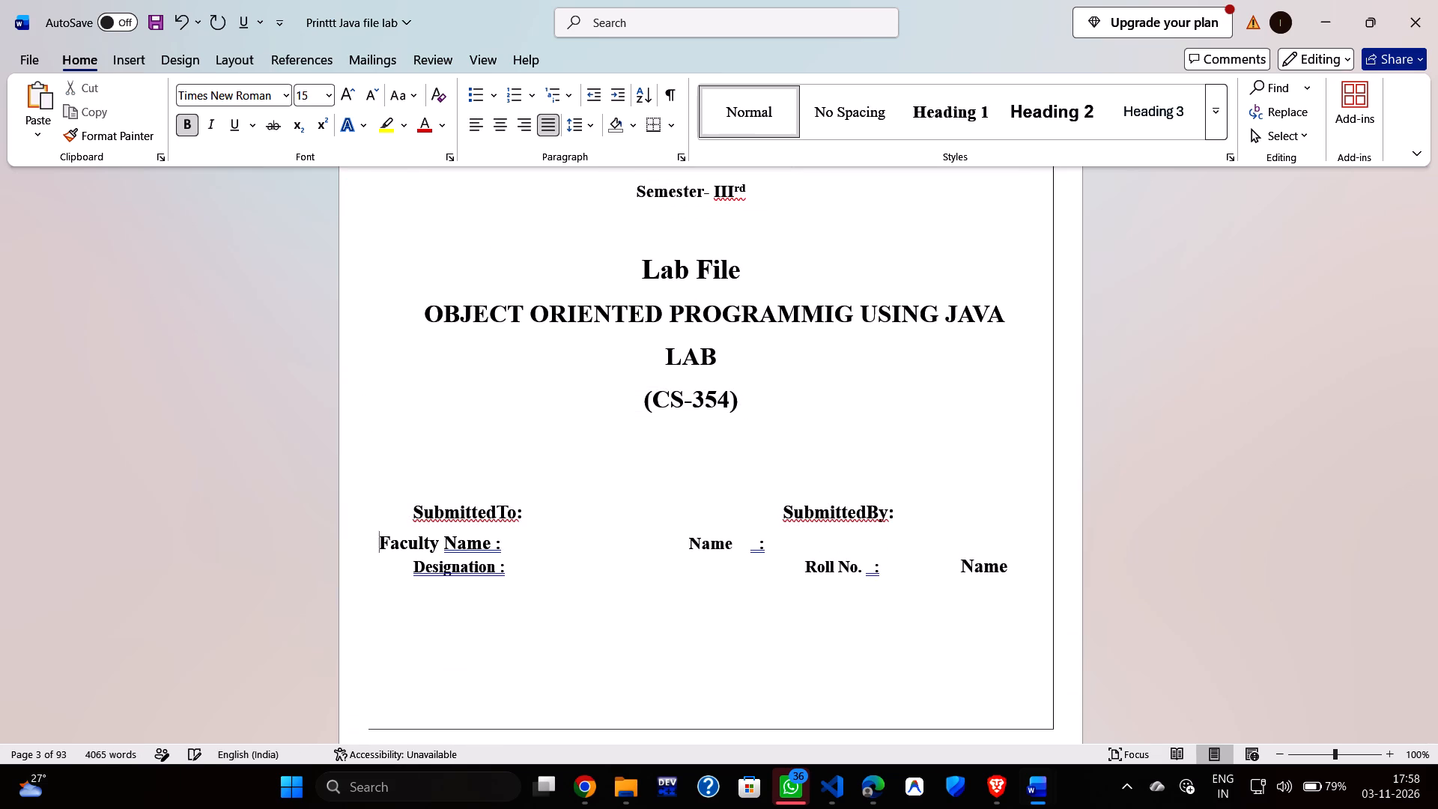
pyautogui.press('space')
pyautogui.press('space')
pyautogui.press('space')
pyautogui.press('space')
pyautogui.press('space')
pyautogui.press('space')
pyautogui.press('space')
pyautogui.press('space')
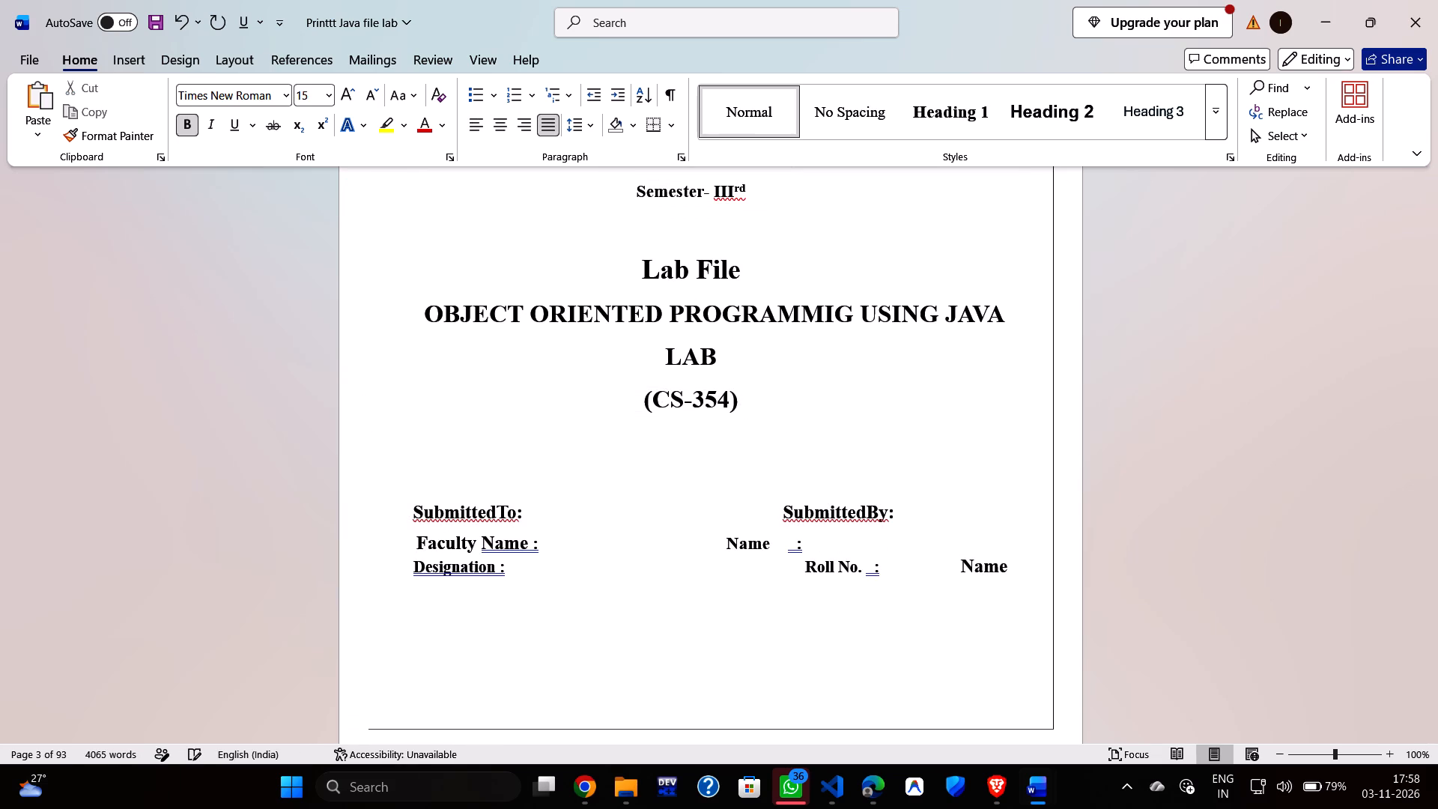
pyautogui.press('BackSpace')
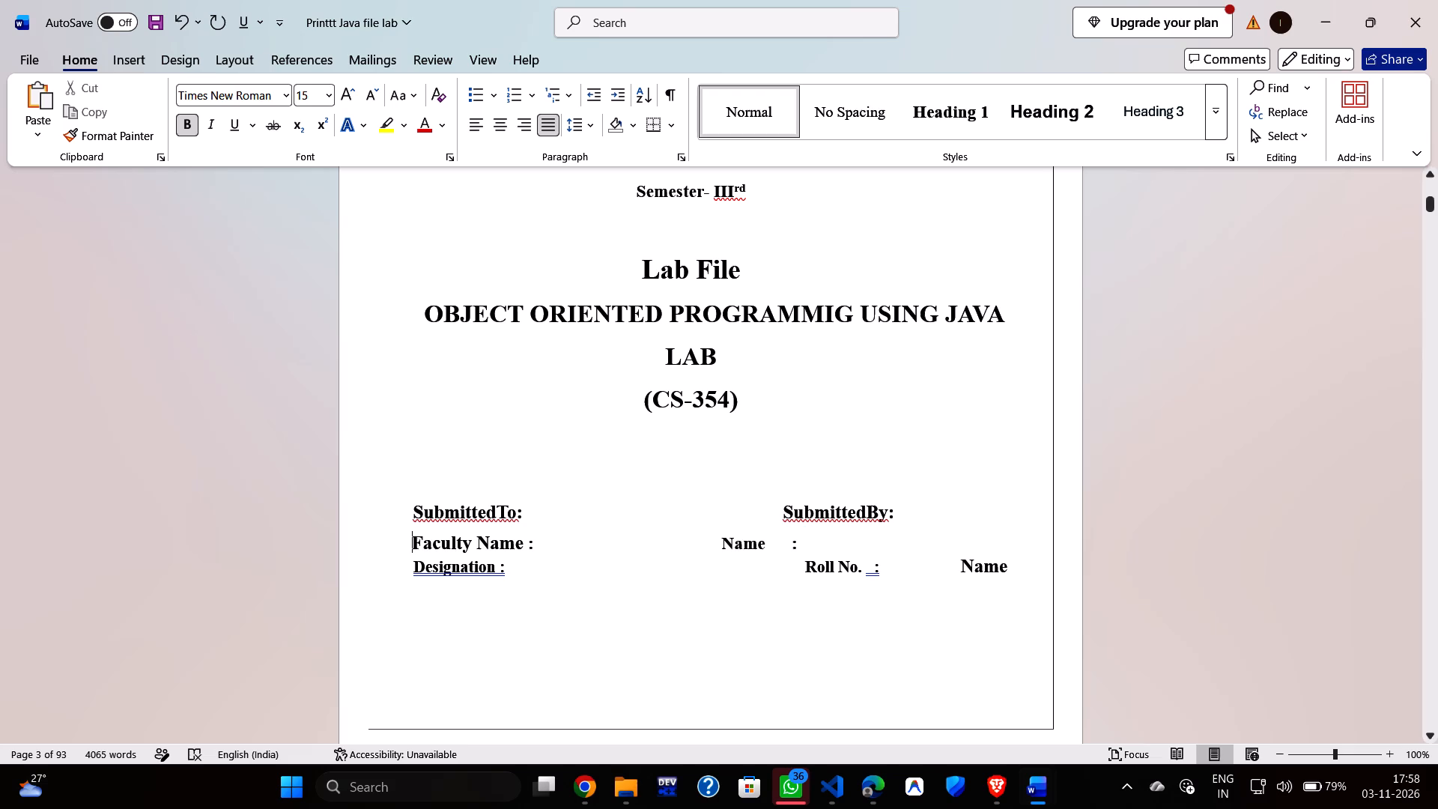
# Insert spaces before Name : on the Faculty Name line until it lines up above Roll No.
pyautogui.click(716, 541)
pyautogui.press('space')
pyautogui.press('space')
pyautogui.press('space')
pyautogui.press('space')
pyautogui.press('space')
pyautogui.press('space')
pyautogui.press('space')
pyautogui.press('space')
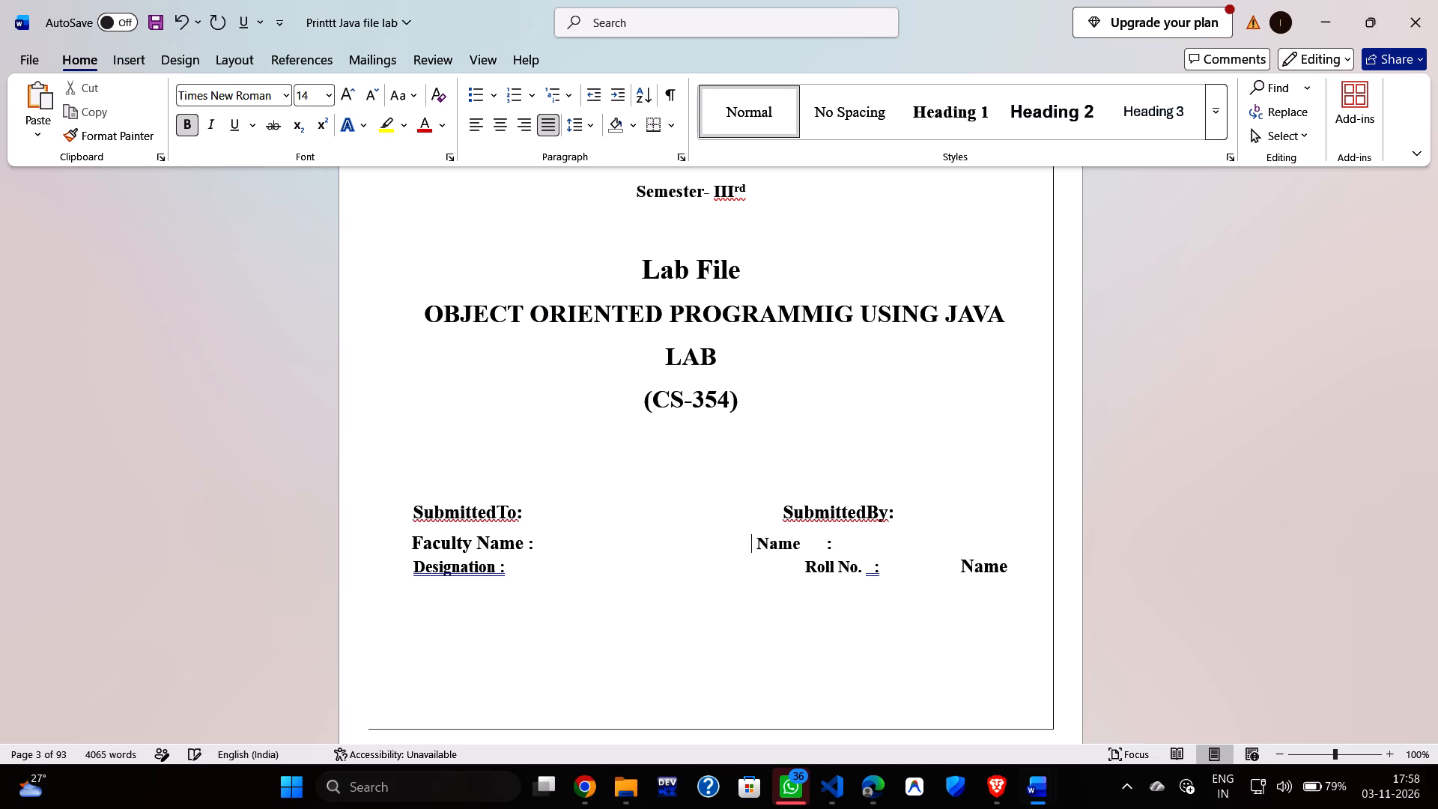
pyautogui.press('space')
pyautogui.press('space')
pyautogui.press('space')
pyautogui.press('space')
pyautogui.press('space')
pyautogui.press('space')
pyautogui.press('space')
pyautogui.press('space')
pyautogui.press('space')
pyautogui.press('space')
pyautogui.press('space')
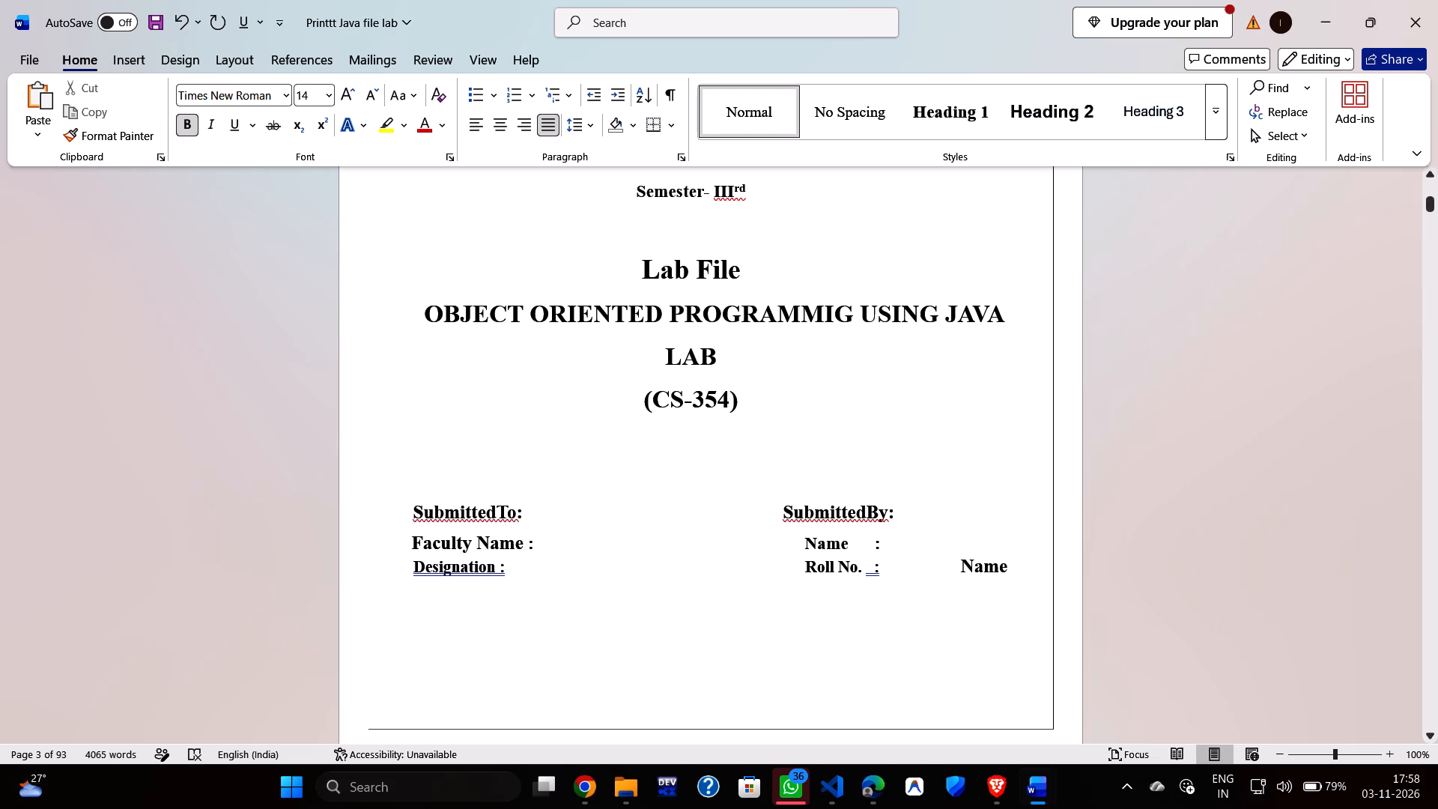
# Delete the stray word Name at the end of the Roll No. line.
pyautogui.click(1008, 565)
pyautogui.press('BackSpace')
pyautogui.press('BackSpace')
pyautogui.press('BackSpace')
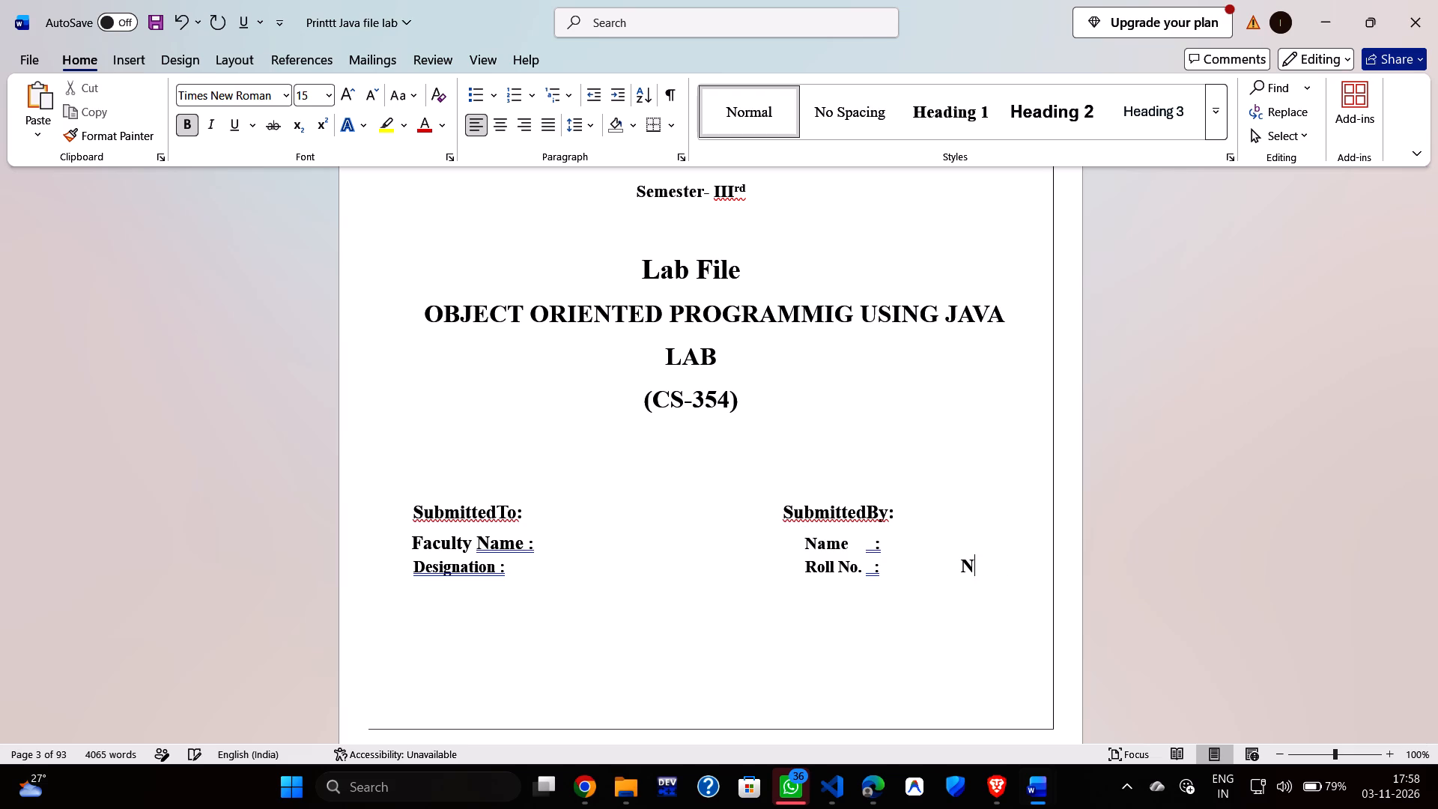
pyautogui.press('BackSpace')
pyautogui.press('BackSpace')
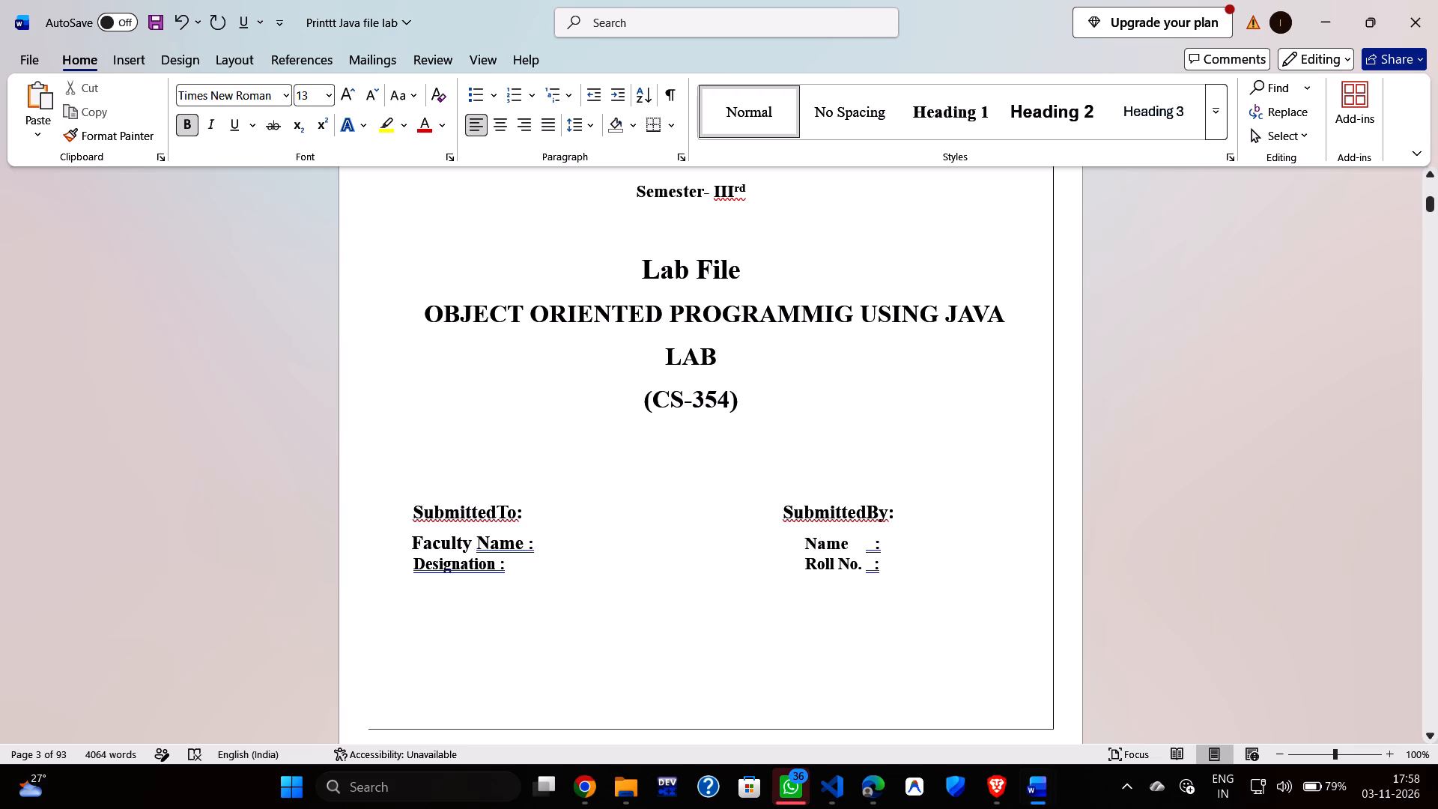
# Set the blank line beneath the Designation : and Roll No. line to font size 14.
pyautogui.click(813, 596)
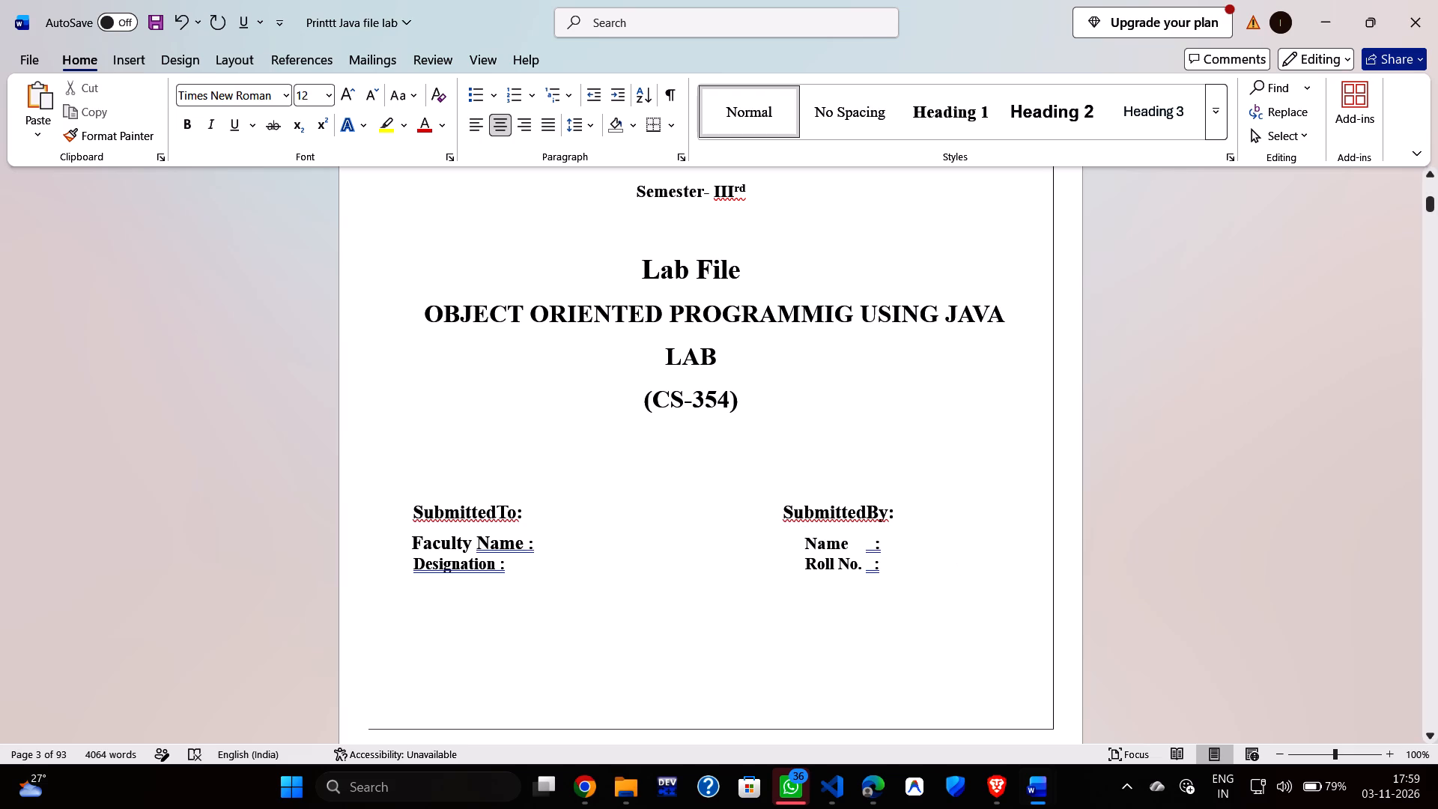
pyautogui.doubleClick(809, 586)
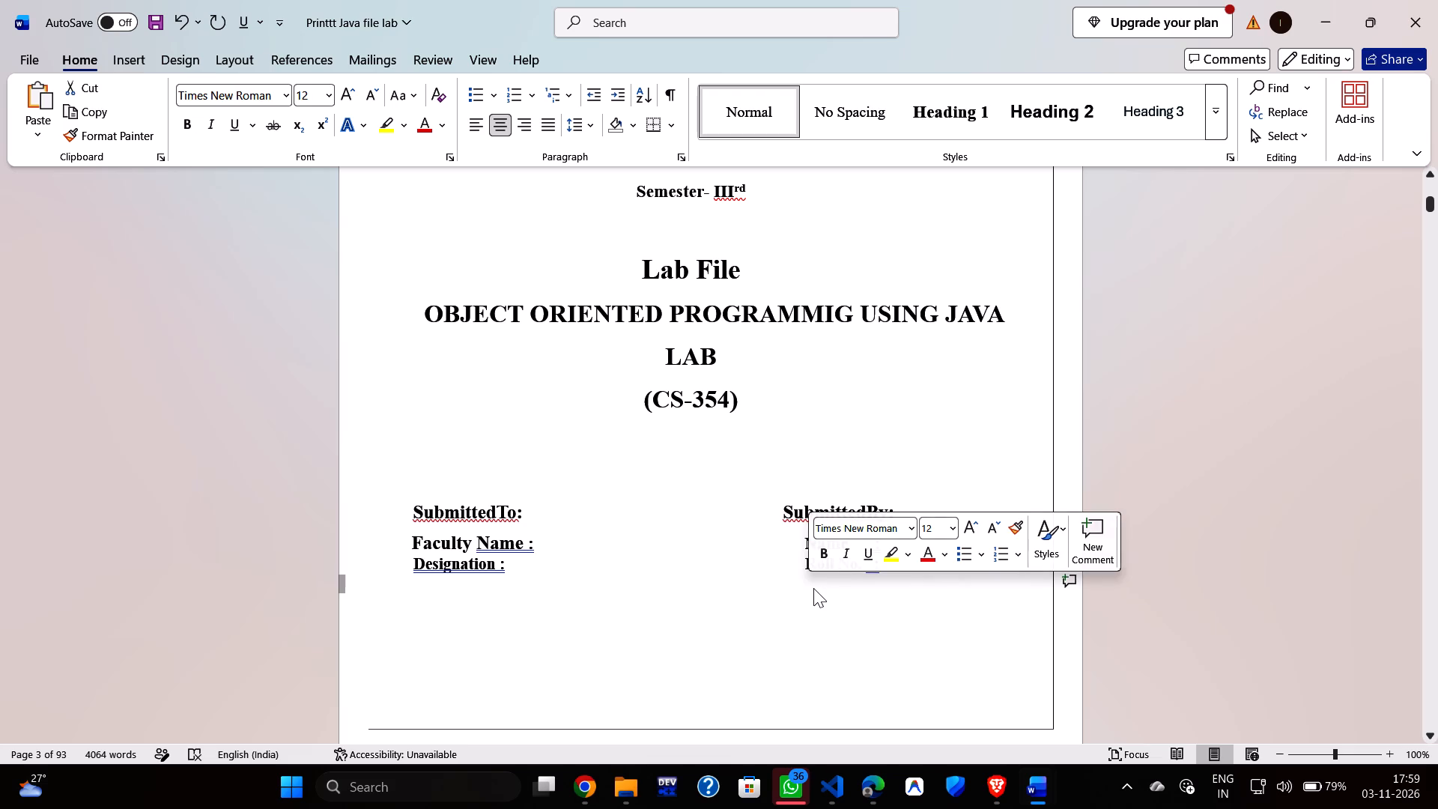
pyautogui.click(812, 587)
pyautogui.tripleClick(810, 585)
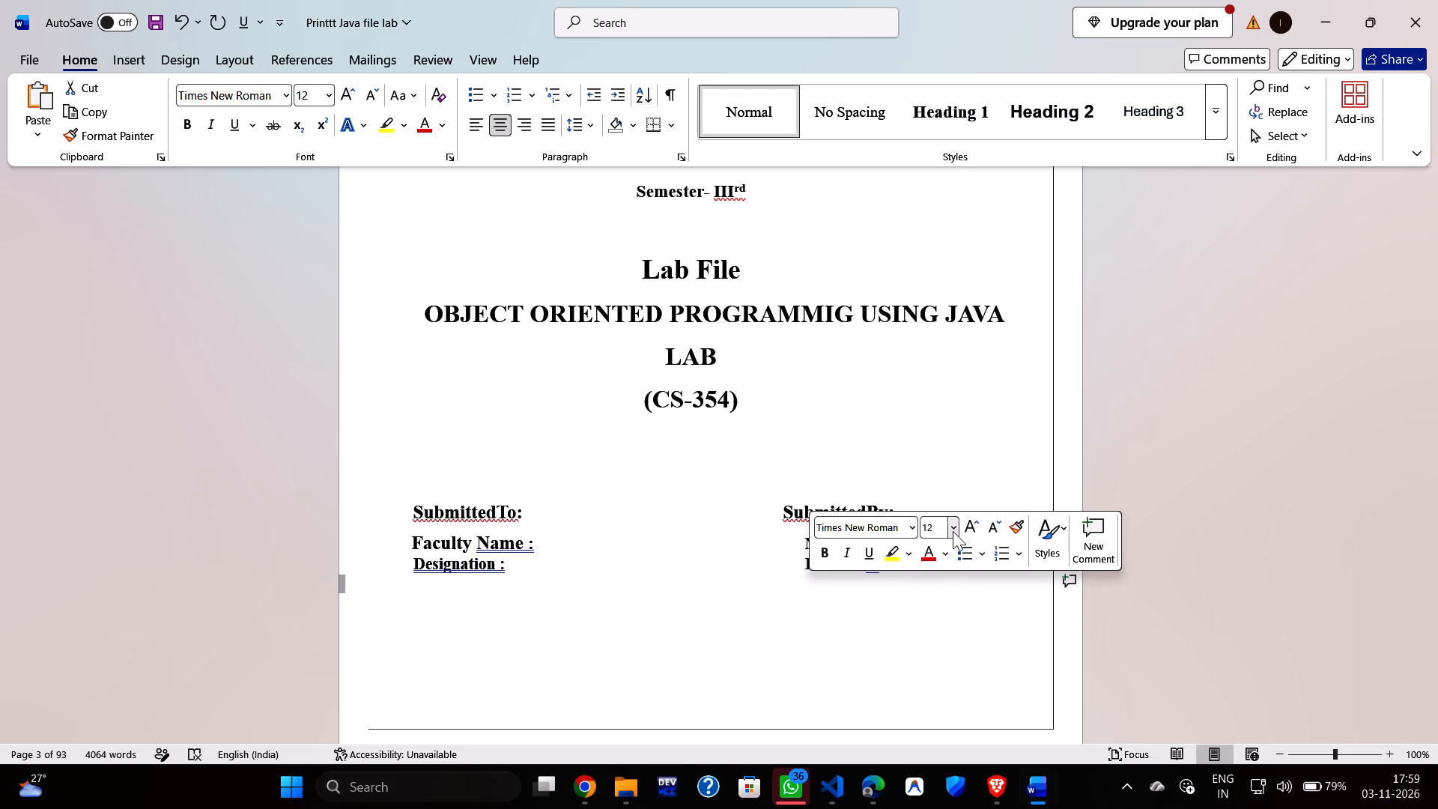
pyautogui.click(953, 531)
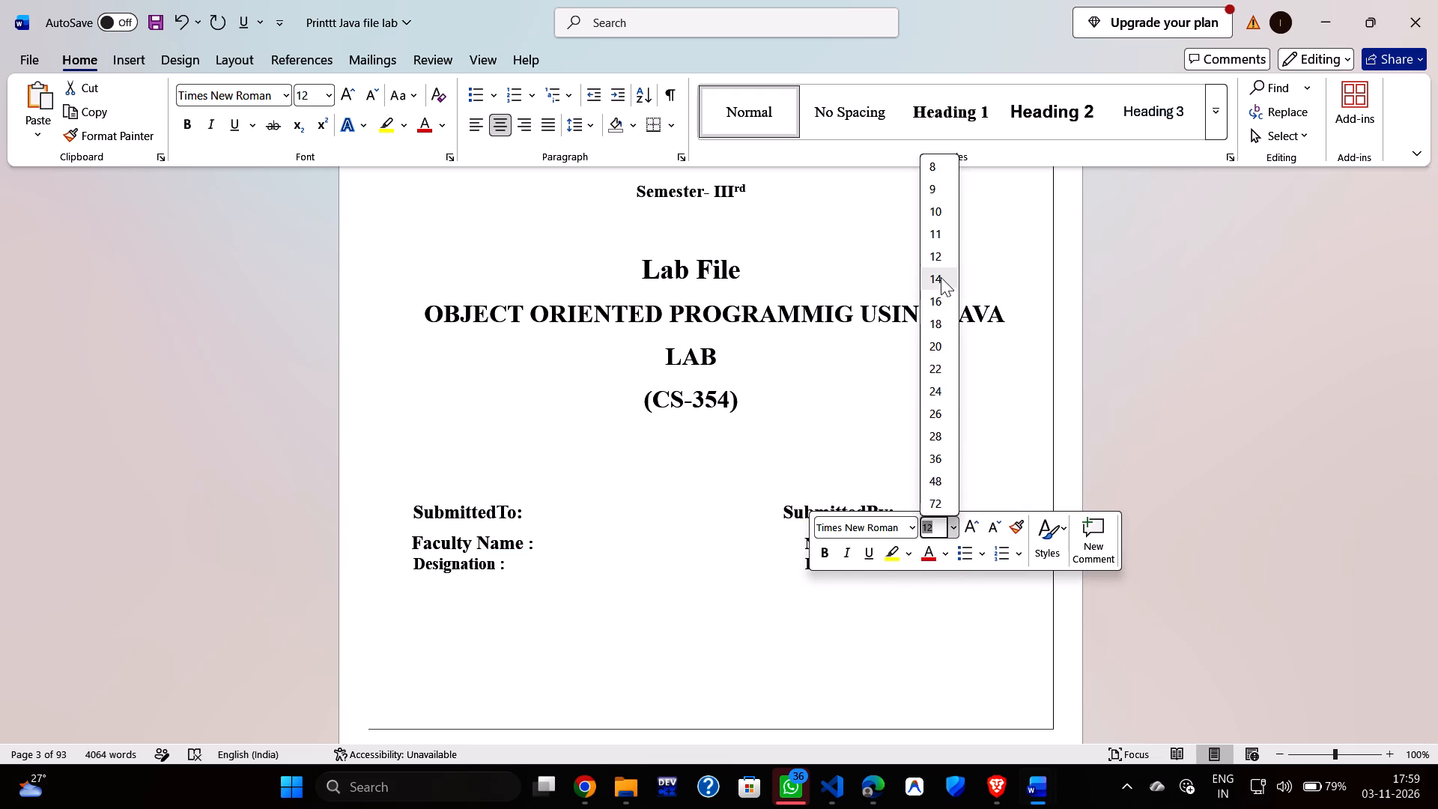
pyautogui.click(942, 276)
pyautogui.click(826, 643)
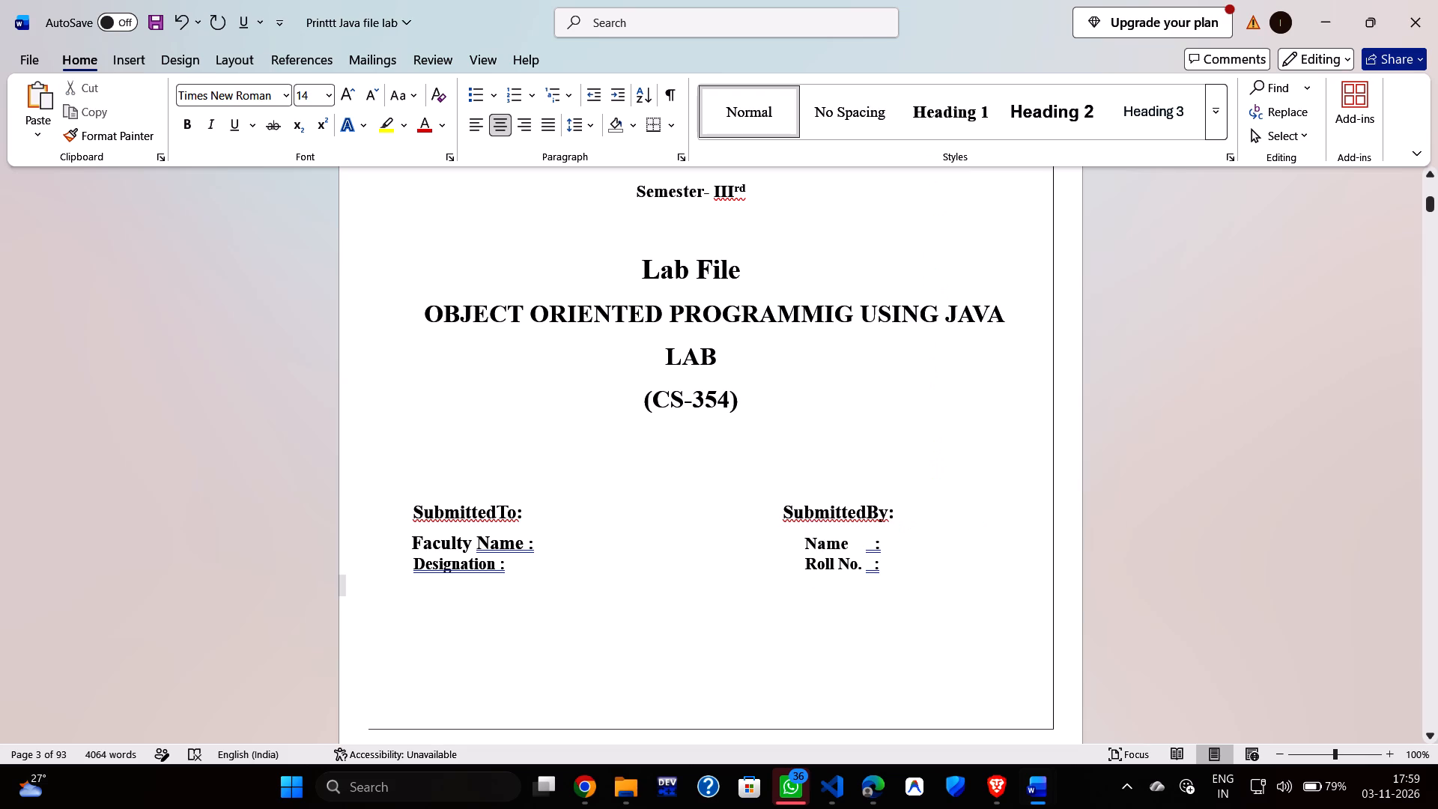
# Right-align the line containing Designation : and Roll No.
pyautogui.click(900, 565)
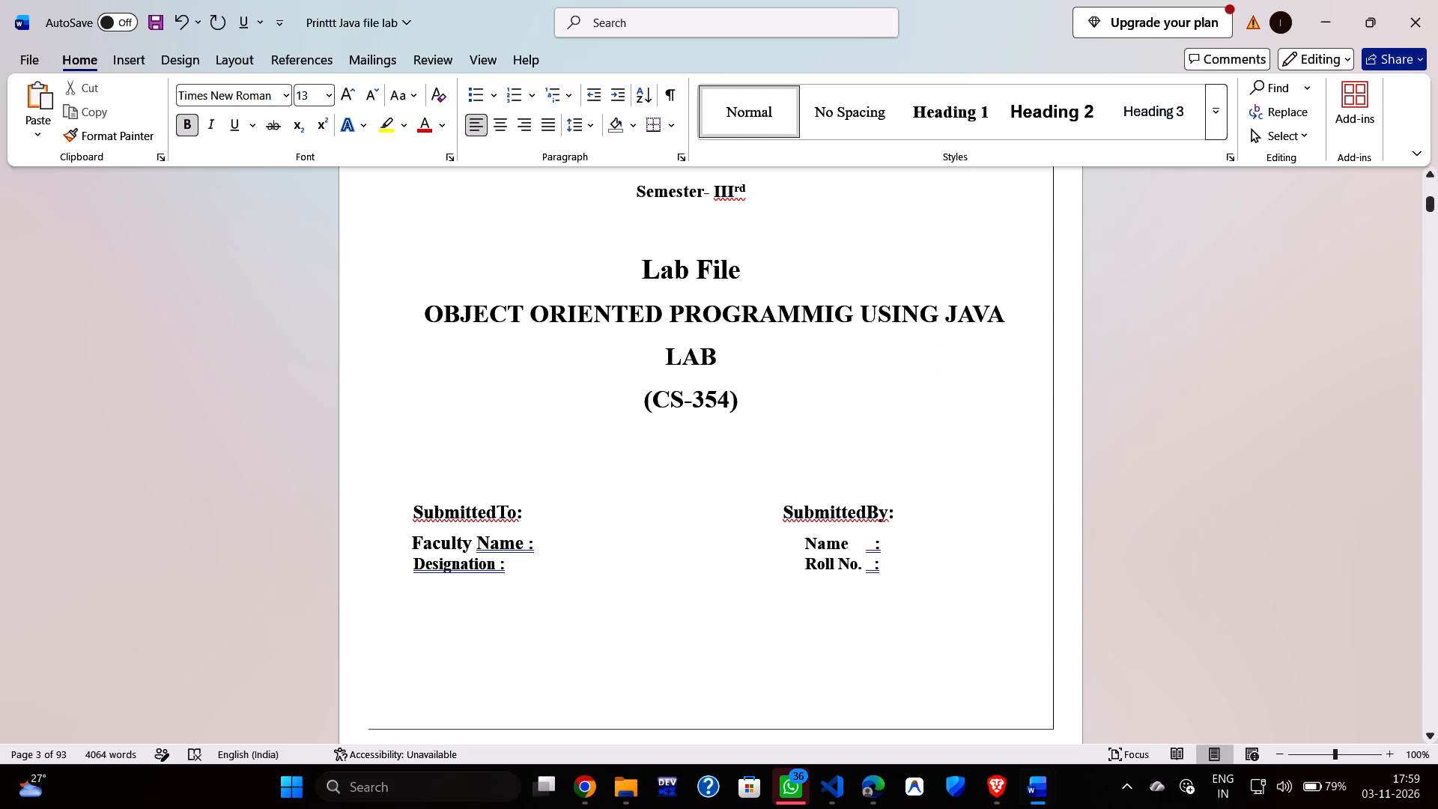
pyautogui.click(521, 127)
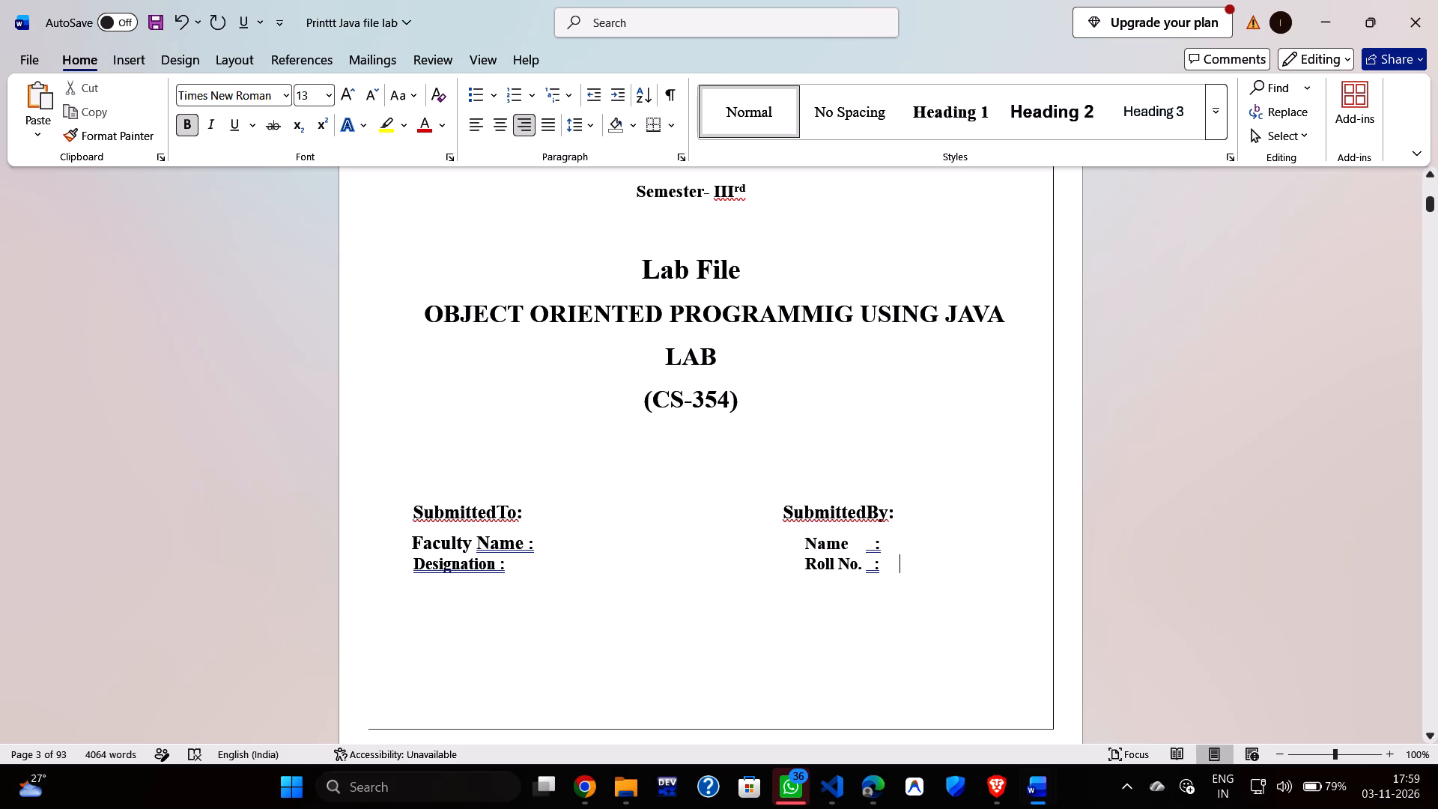
# Apply justified alignment to the blank line beneath Semester- IIIrd.
pyautogui.click(805, 590)
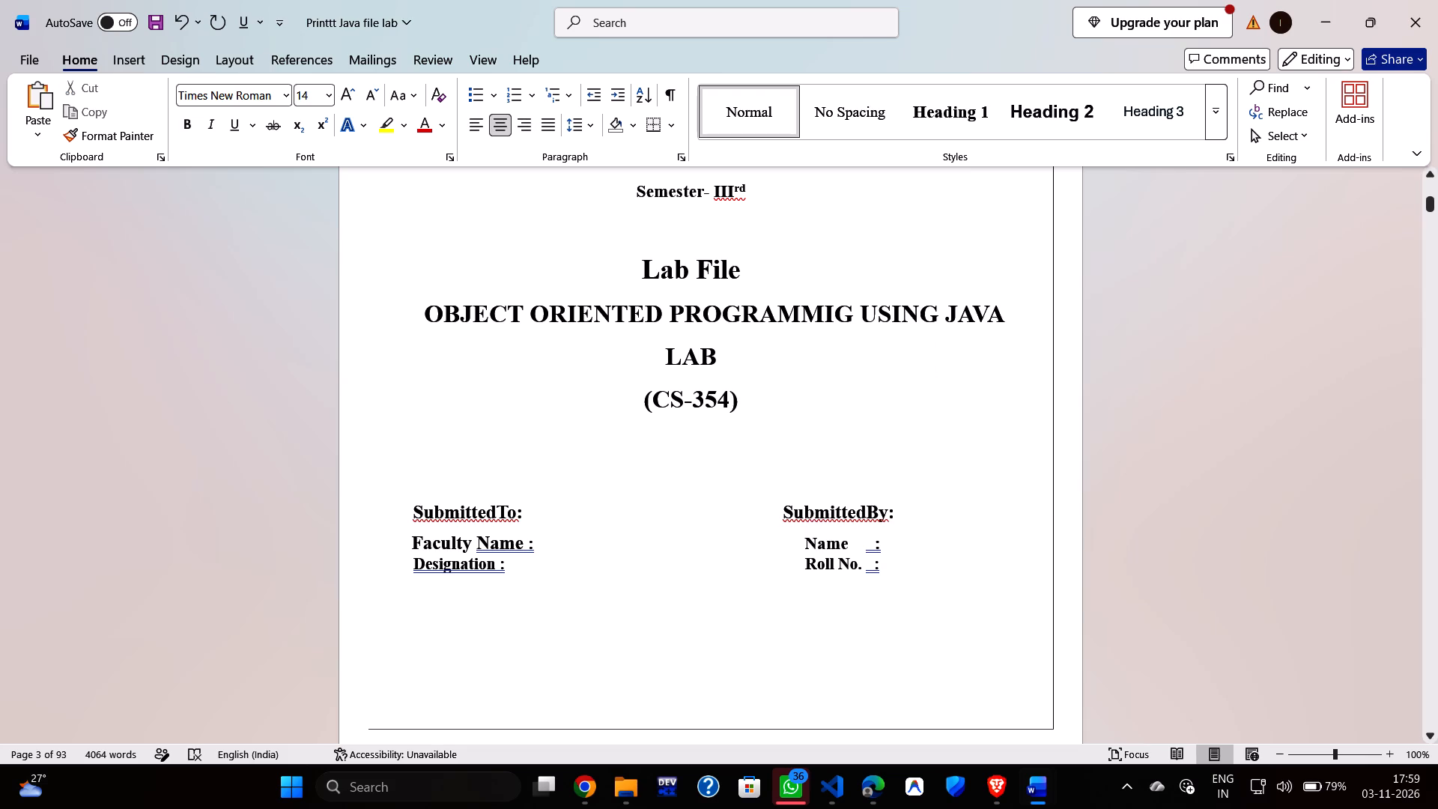
pyautogui.click(808, 586)
pyautogui.moveTo(808, 586); pyautogui.dragTo(570, 363)
pyautogui.click(527, 346)
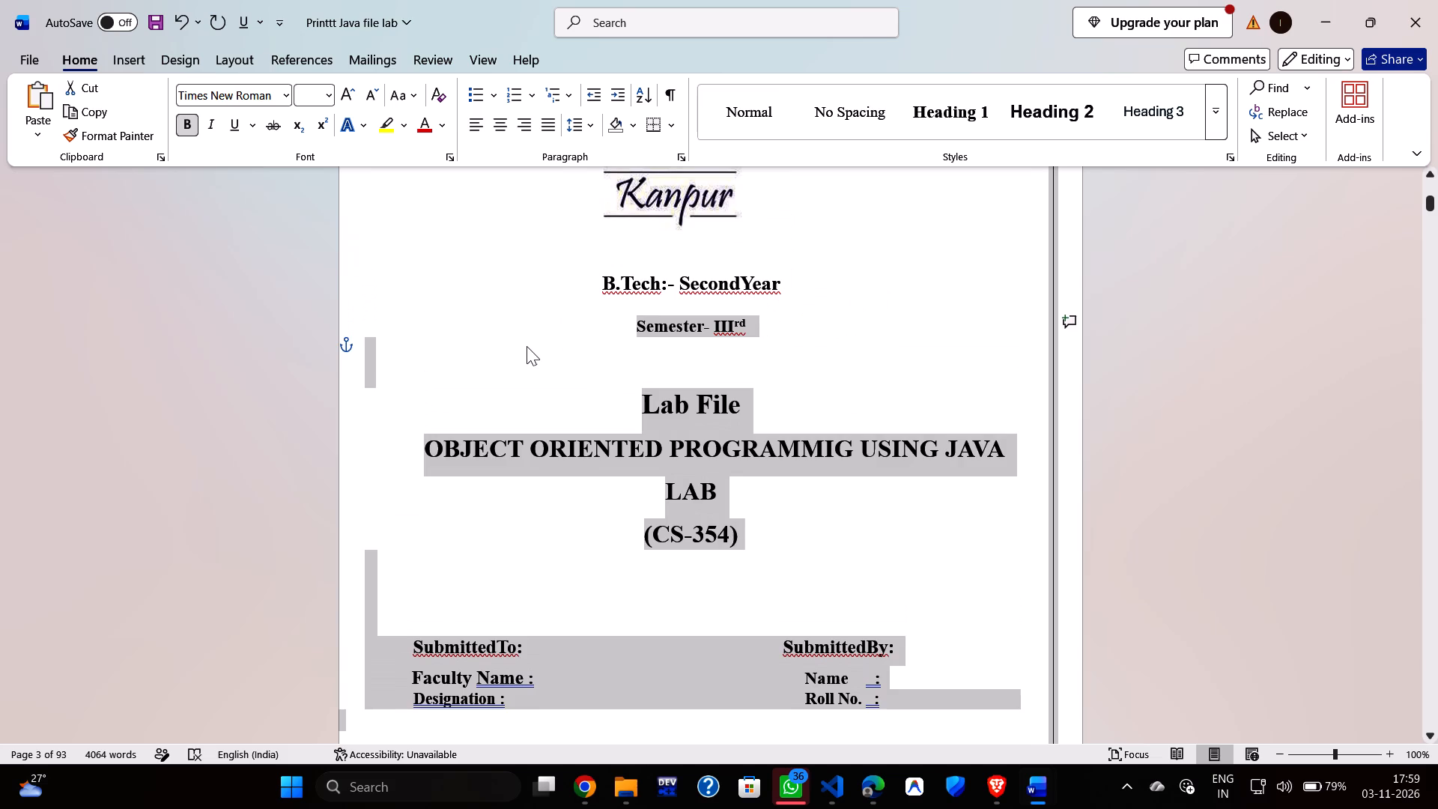
pyautogui.click(545, 121)
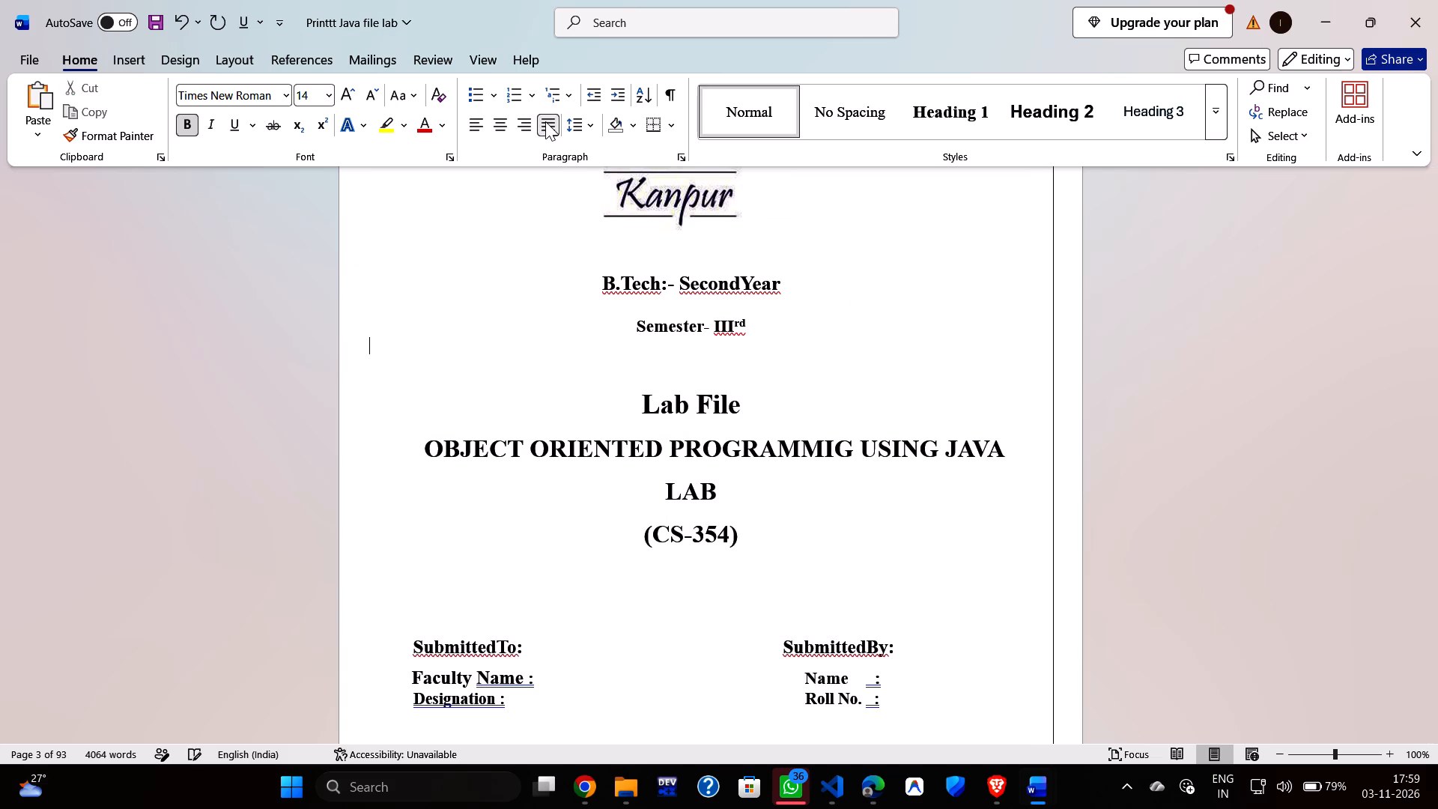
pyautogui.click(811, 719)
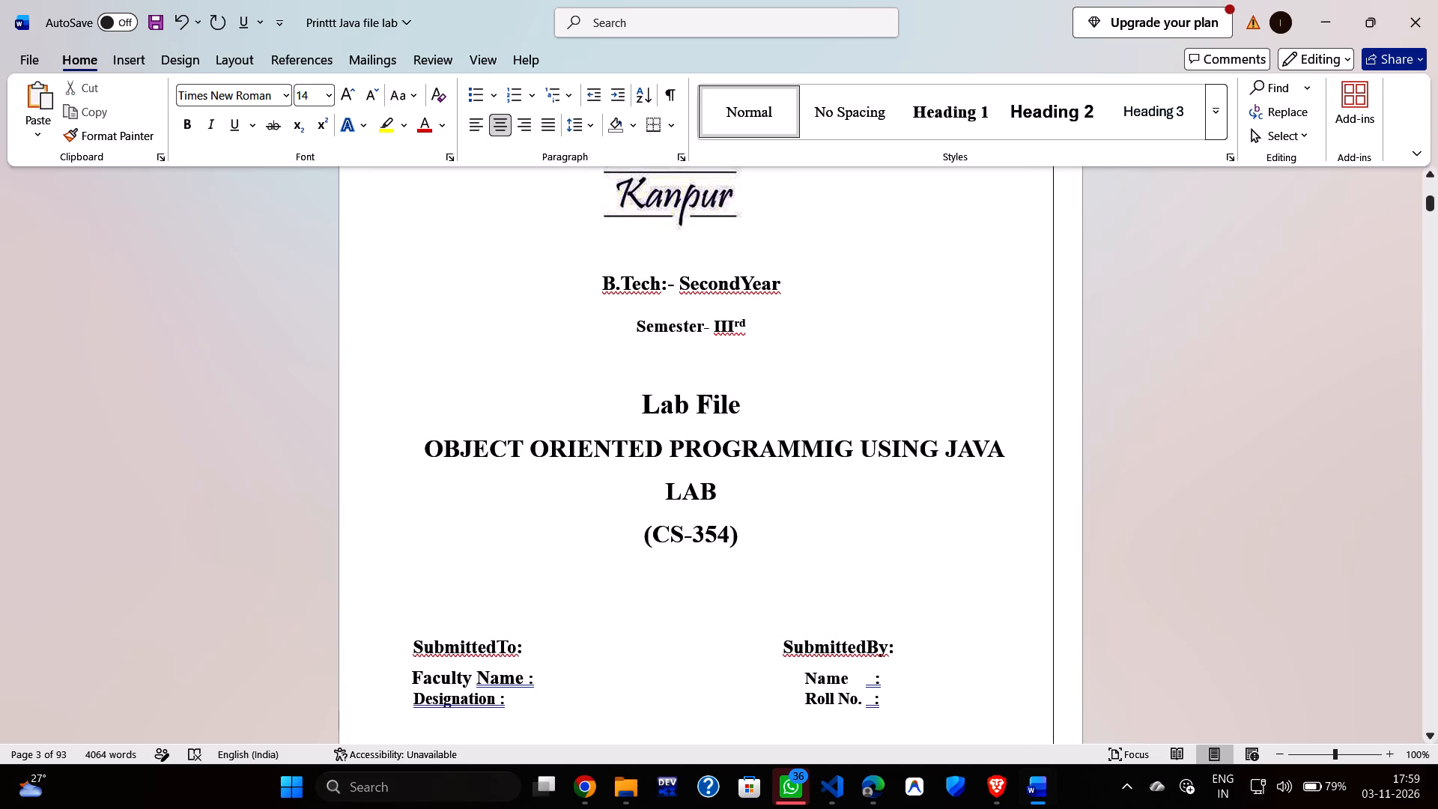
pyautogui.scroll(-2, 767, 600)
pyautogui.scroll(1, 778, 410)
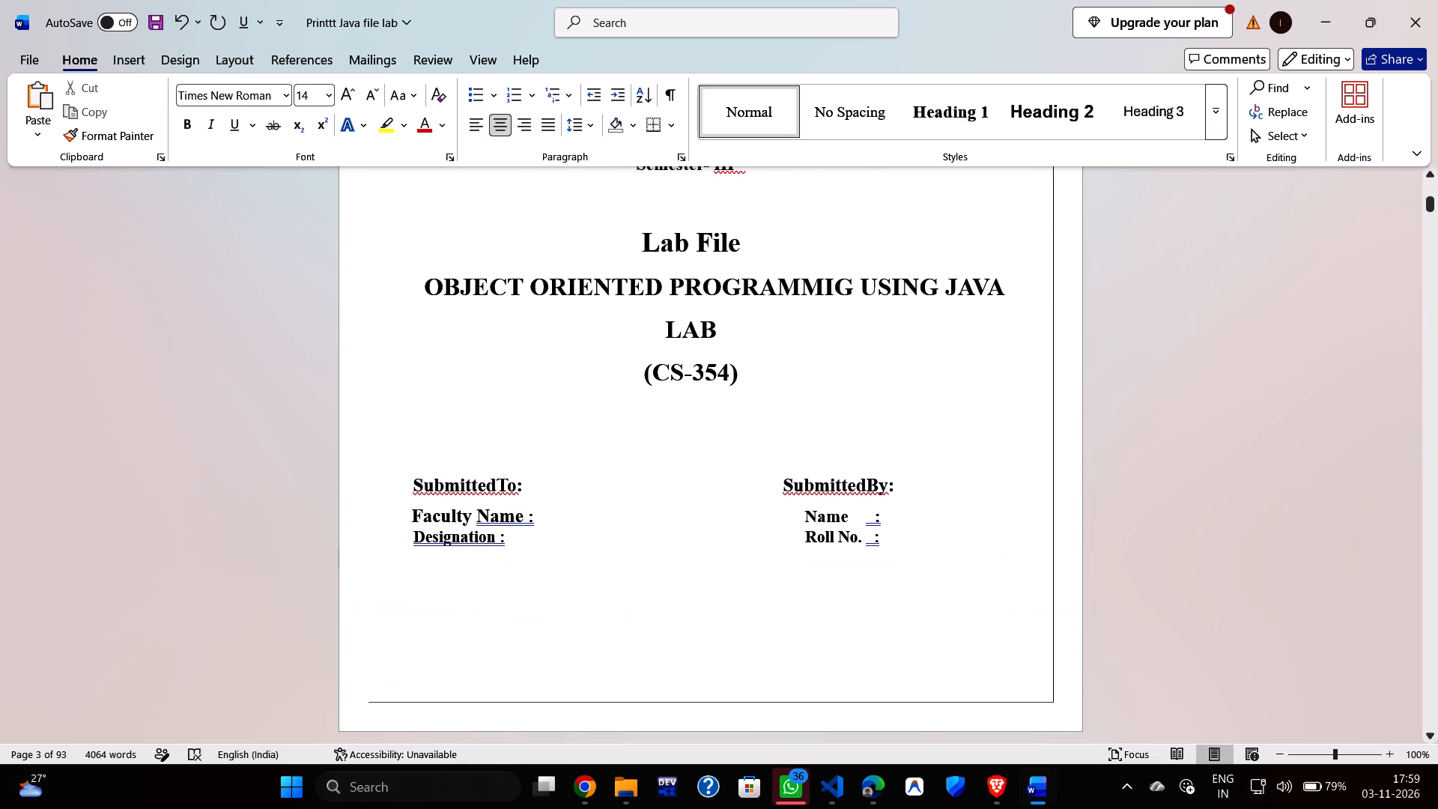
# Add the label Section on the blank line below Roll No., starting level with the Name and Roll No. labels.
pyautogui.tripleClick(805, 570)
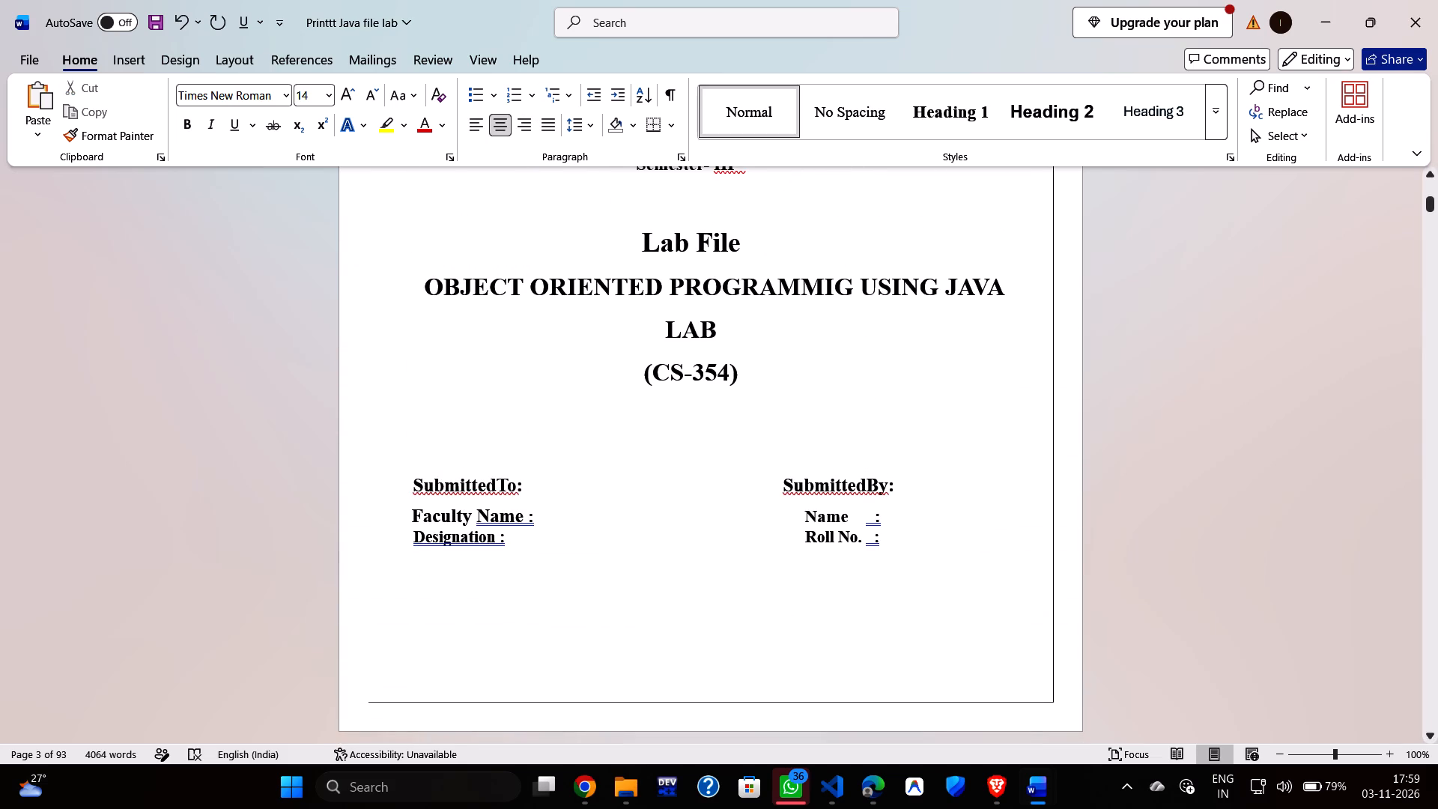
pyautogui.click(805, 570)
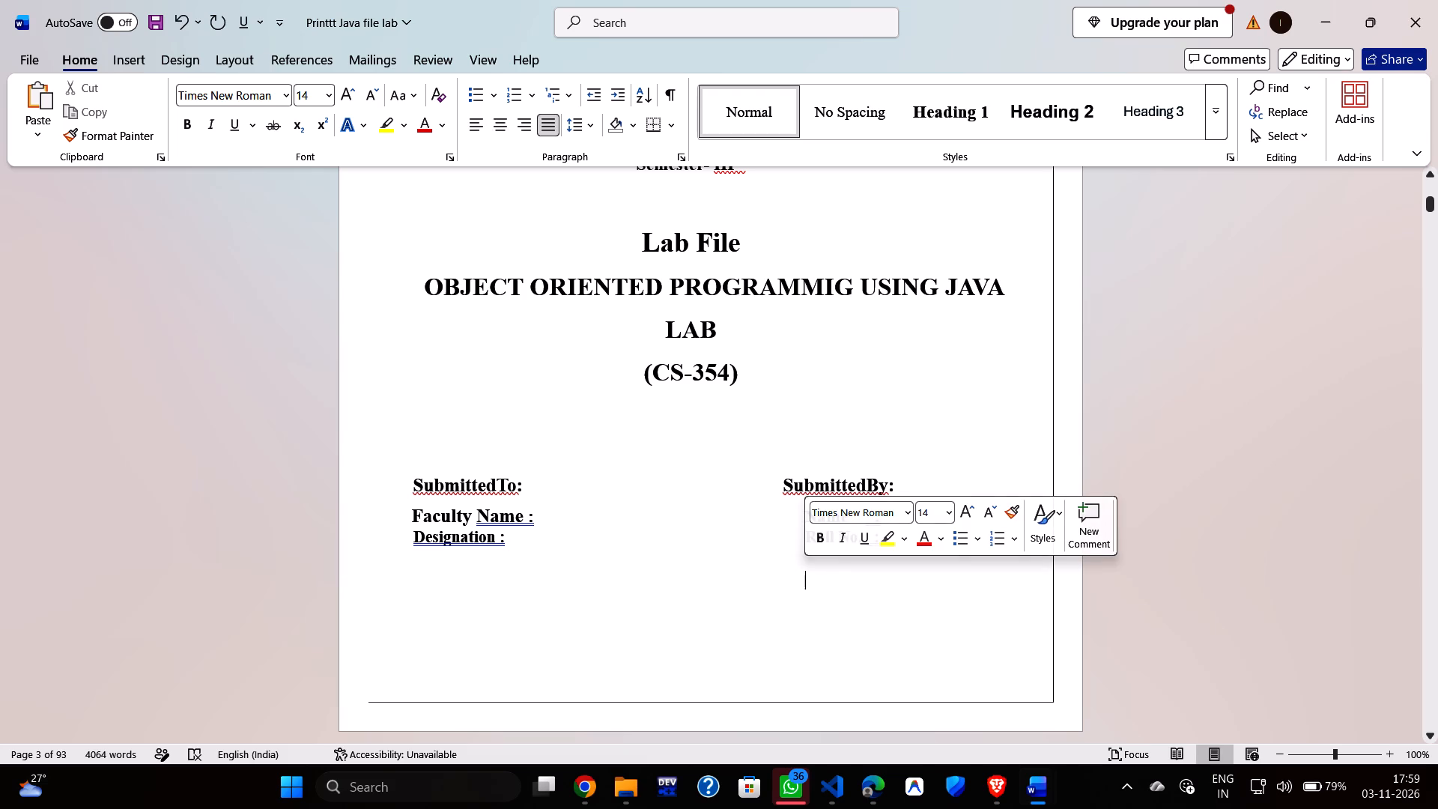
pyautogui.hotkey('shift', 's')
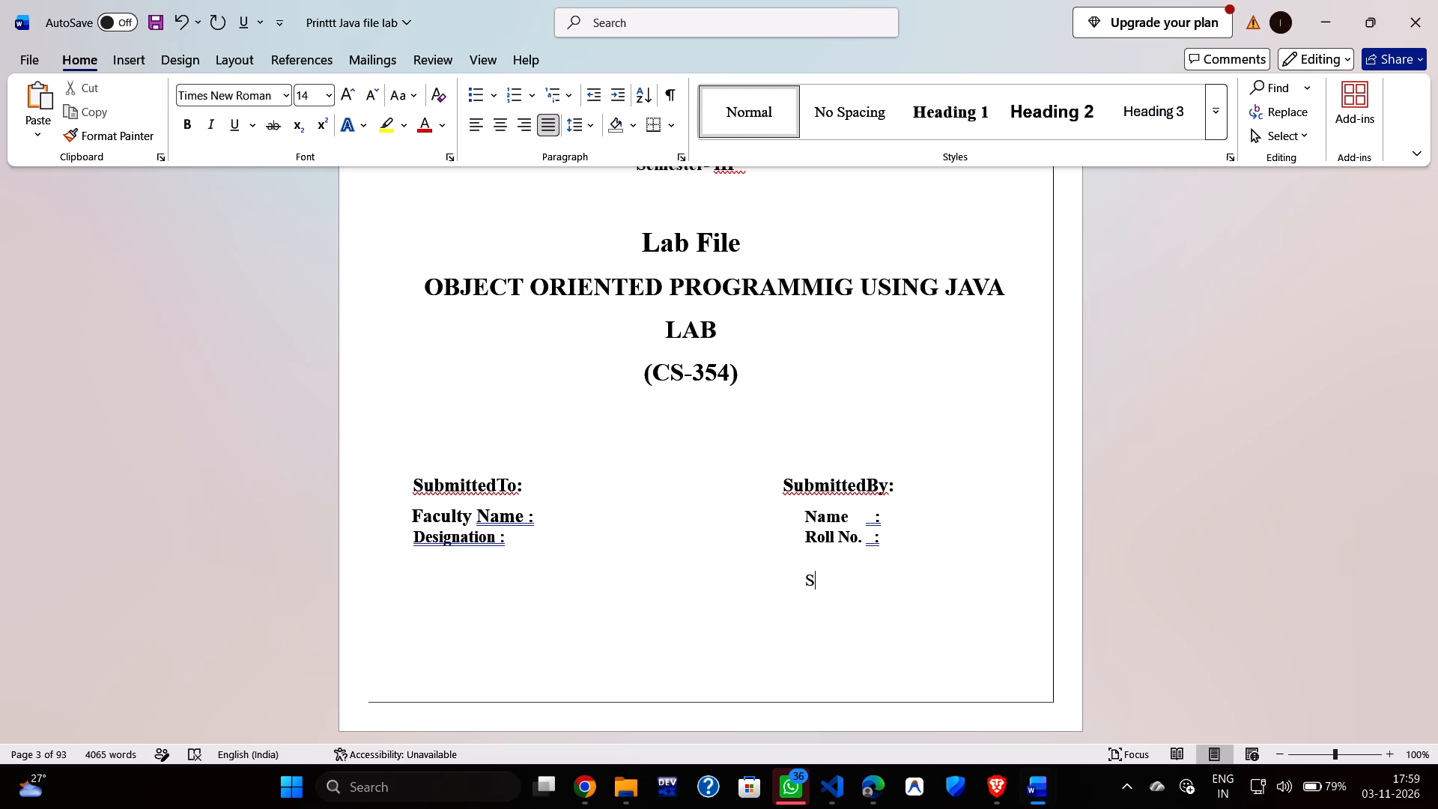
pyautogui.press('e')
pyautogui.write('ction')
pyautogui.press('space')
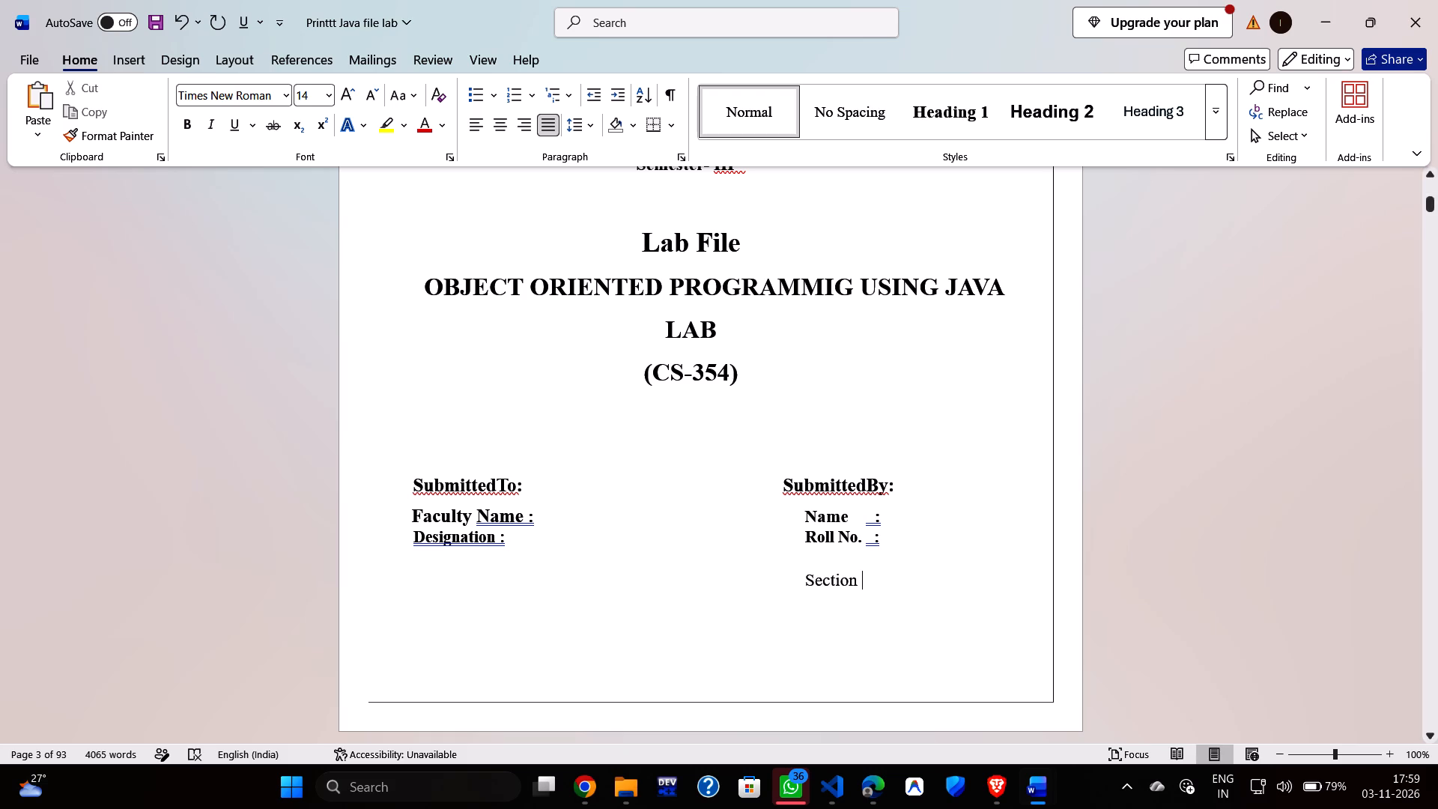
# Make the word Section below Roll No. bold.
pyautogui.moveTo(796, 581); pyautogui.dragTo(857, 581)
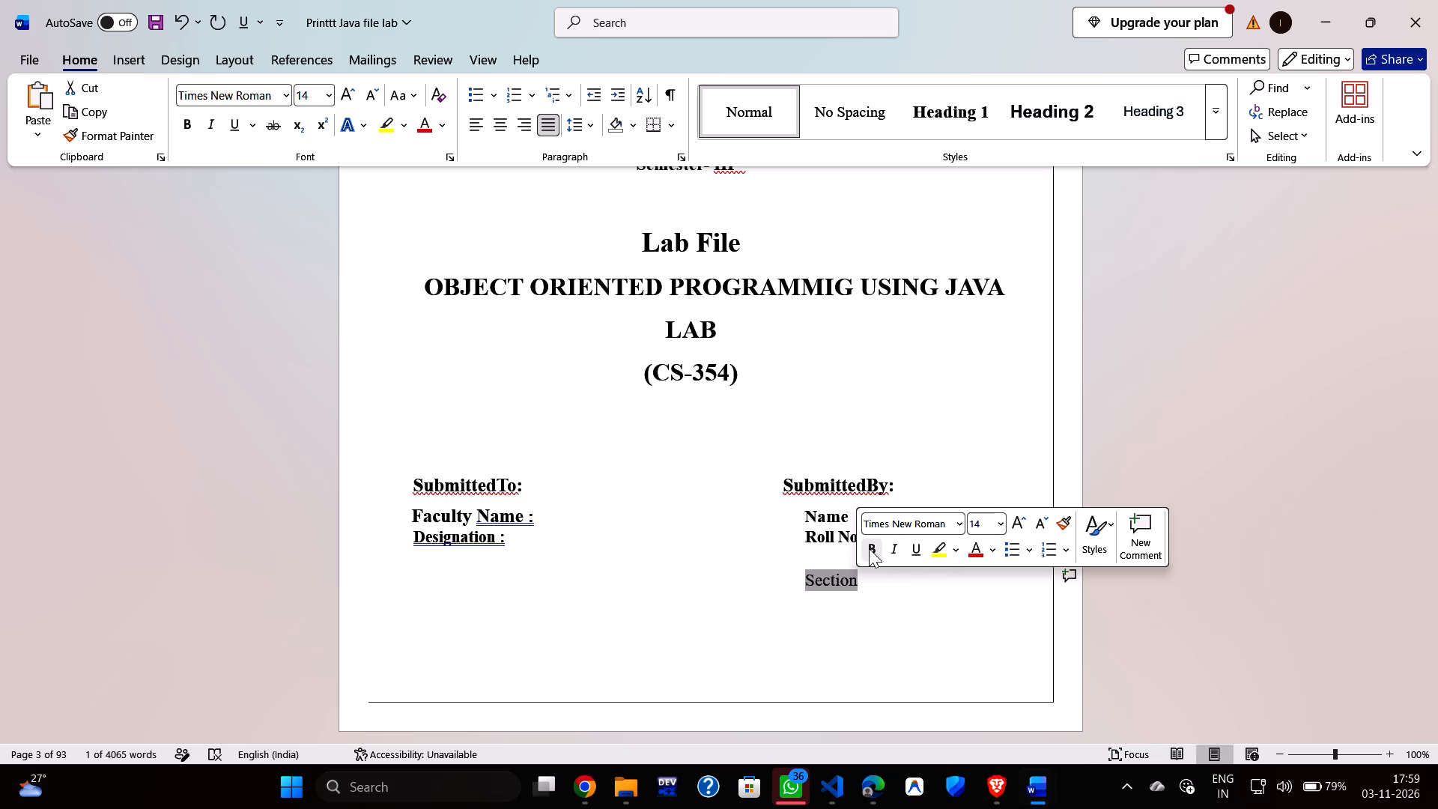
pyautogui.click(869, 548)
# Add spaces and a colon after Section so the colon lines up with those of Name and Roll No.
pyautogui.click(902, 592)
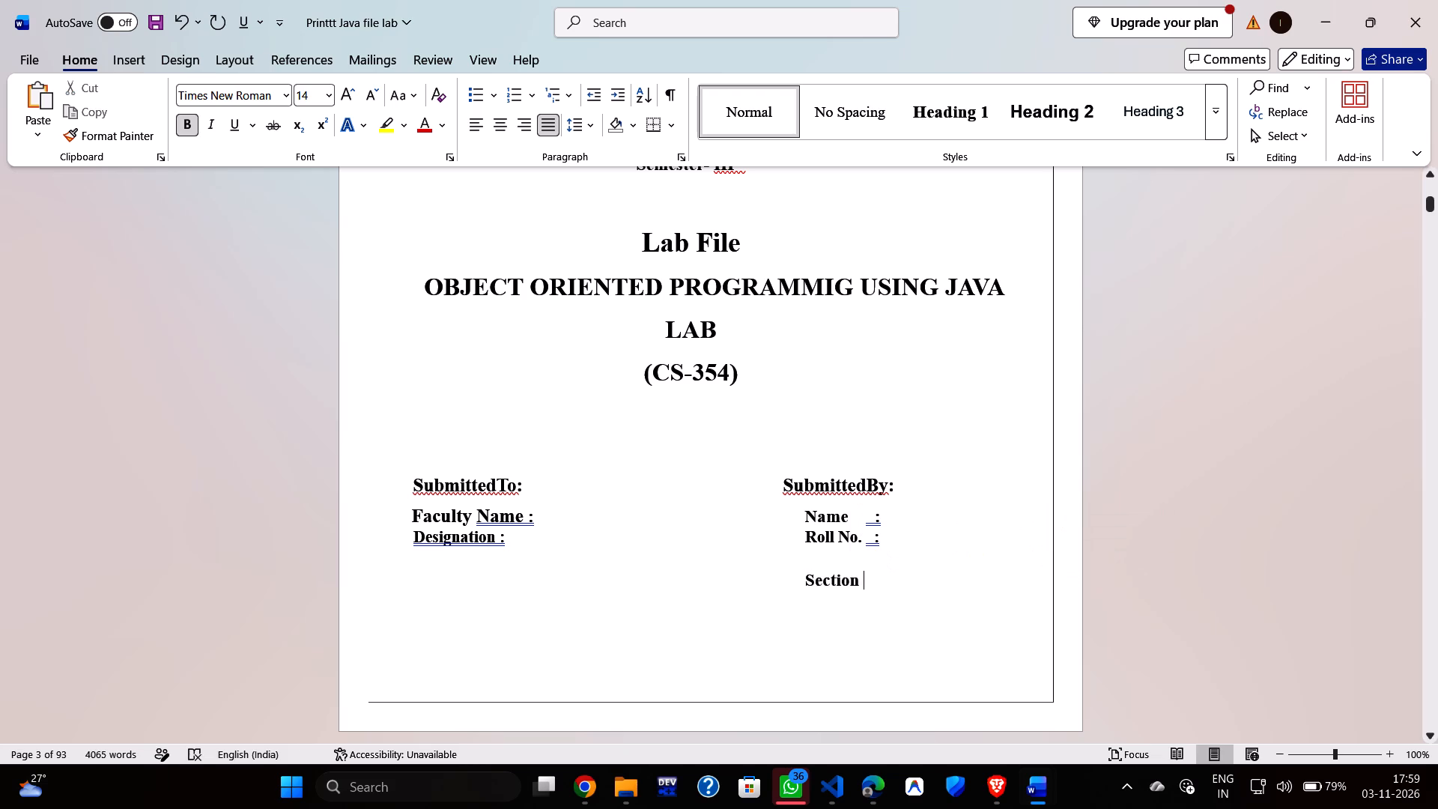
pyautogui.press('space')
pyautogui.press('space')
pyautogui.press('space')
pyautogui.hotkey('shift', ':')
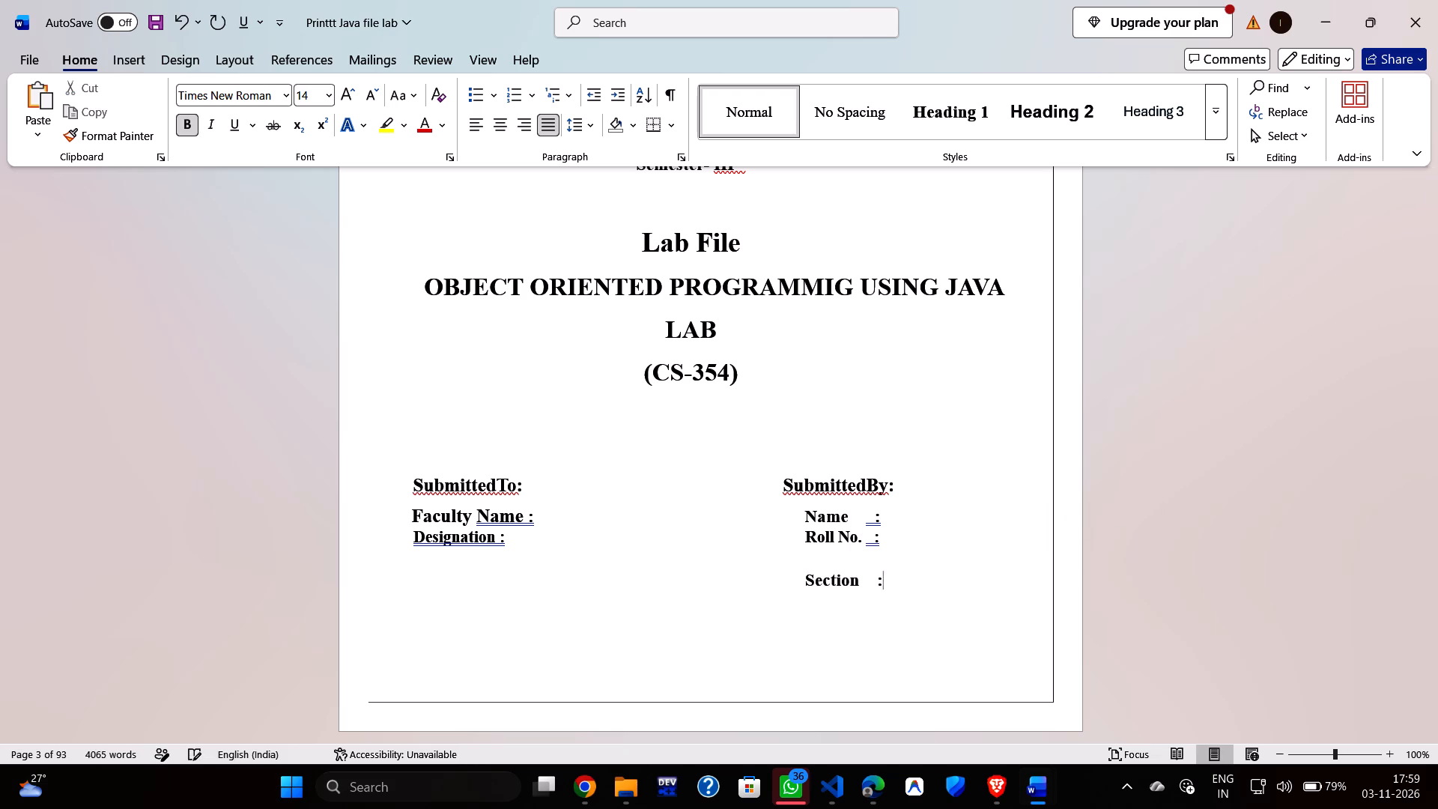
# Select the whole Section : label below Roll No.
pyautogui.moveTo(801, 575); pyautogui.dragTo(884, 577)
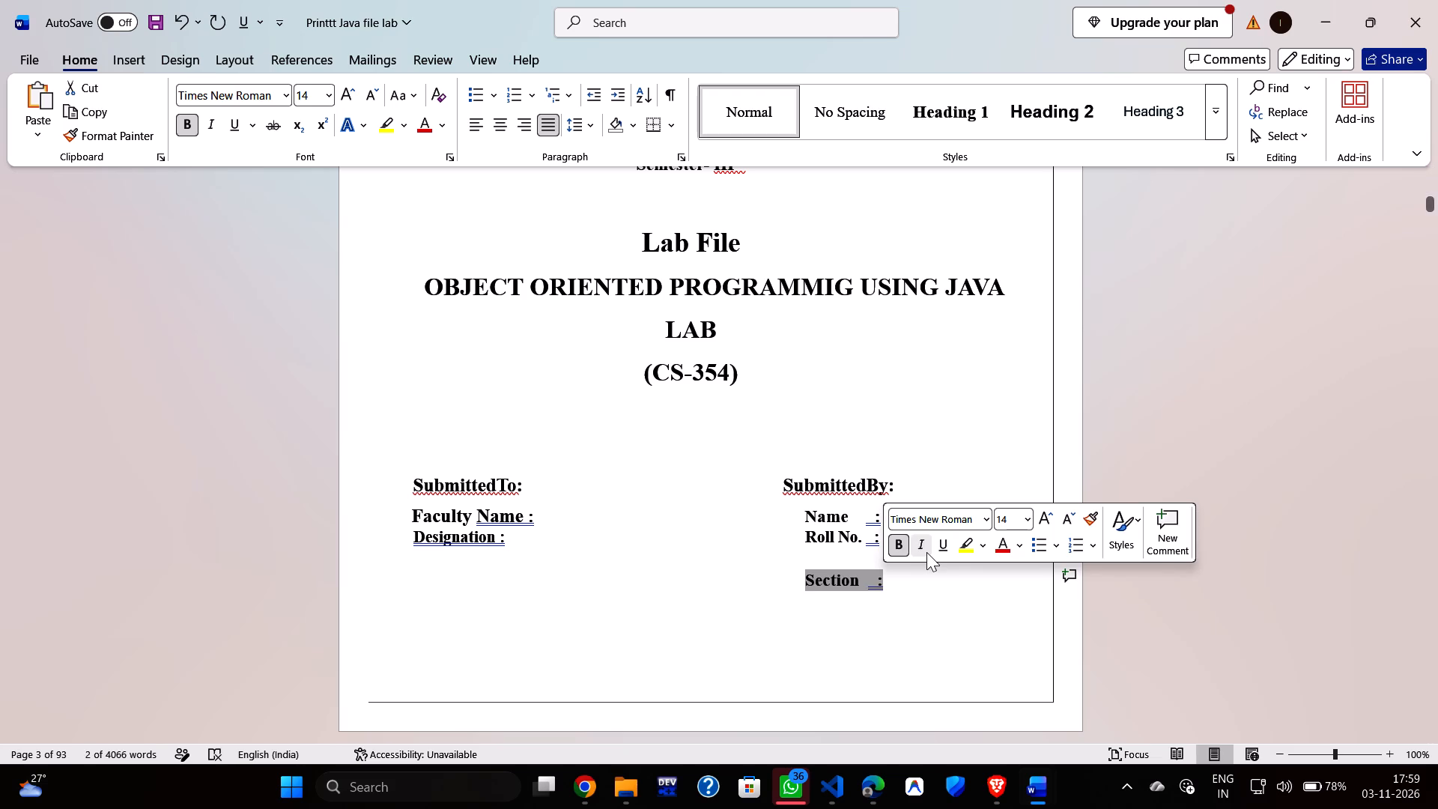
# Delete backward from the end of the Section : line beneath the Roll No. label.
pyautogui.click(810, 560)
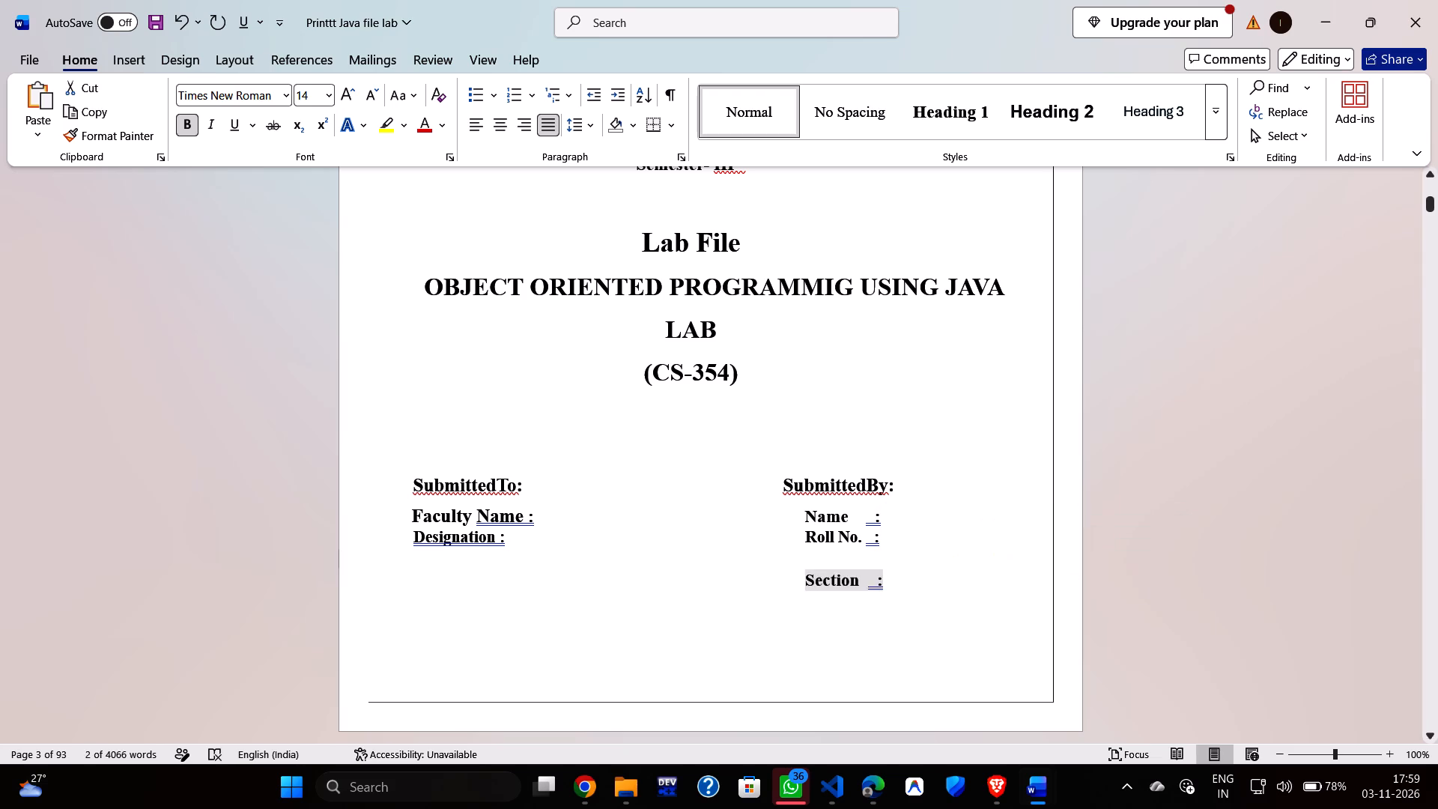
pyautogui.click(810, 563)
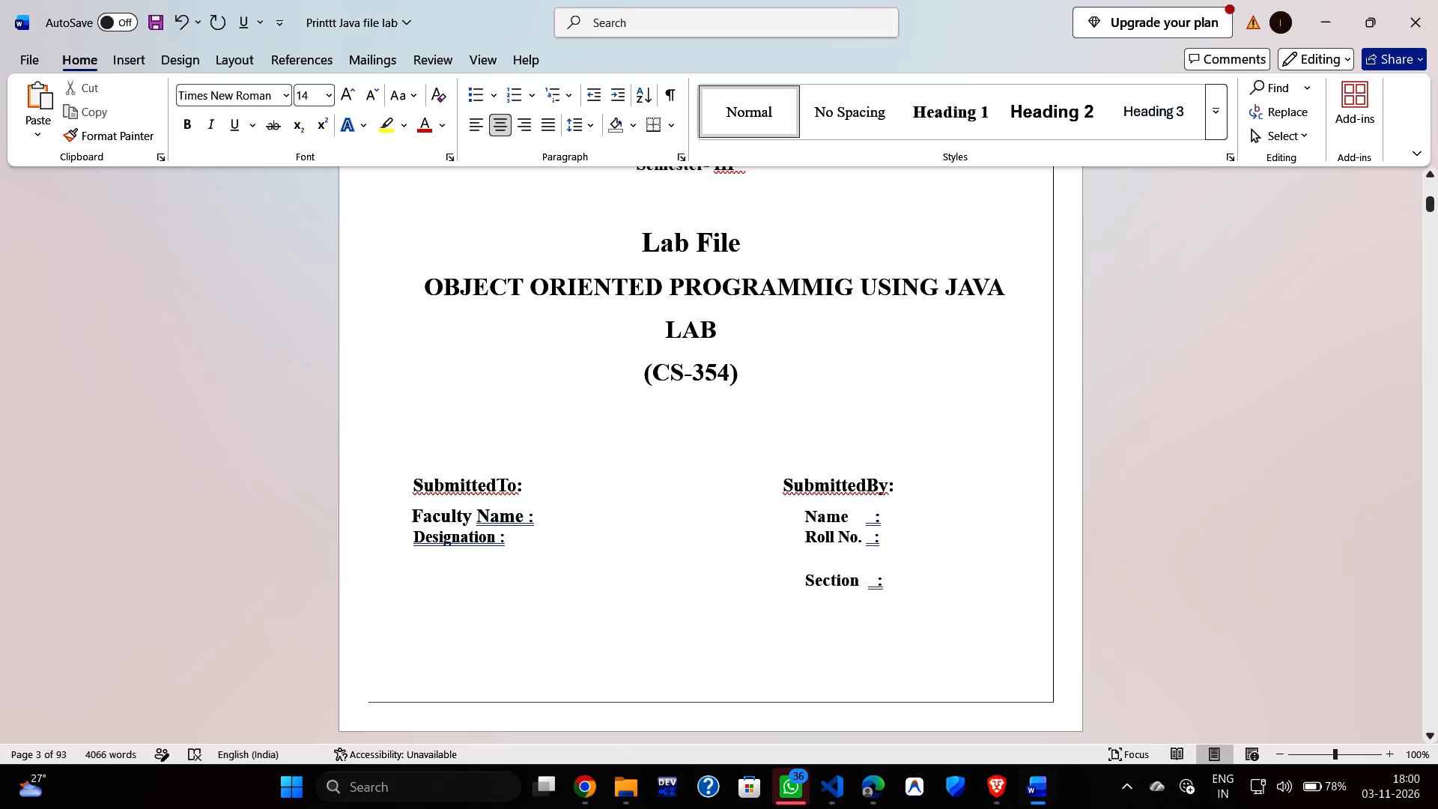
pyautogui.click(811, 551)
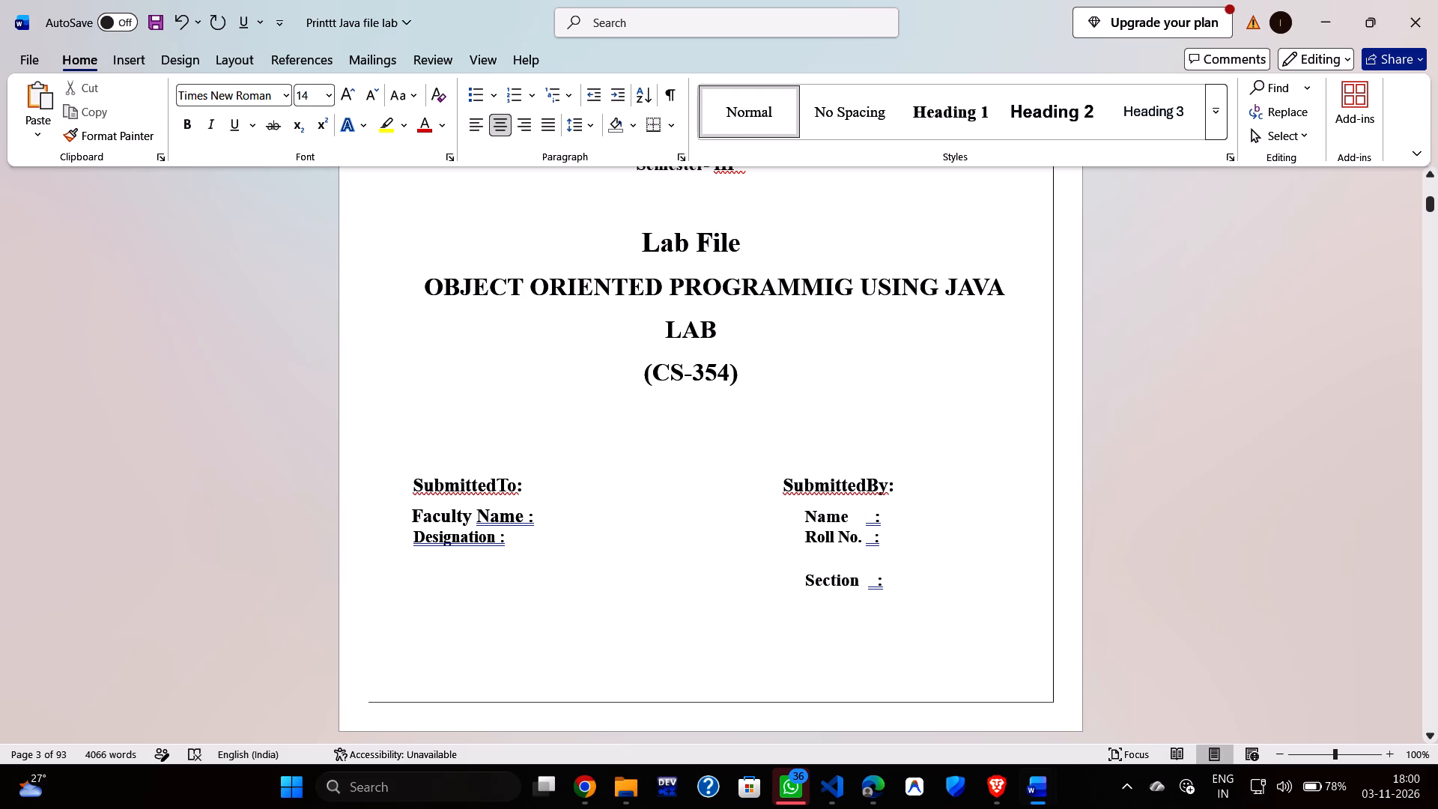
pyautogui.click(813, 561)
pyautogui.click(894, 581)
pyautogui.press('BackSpace')
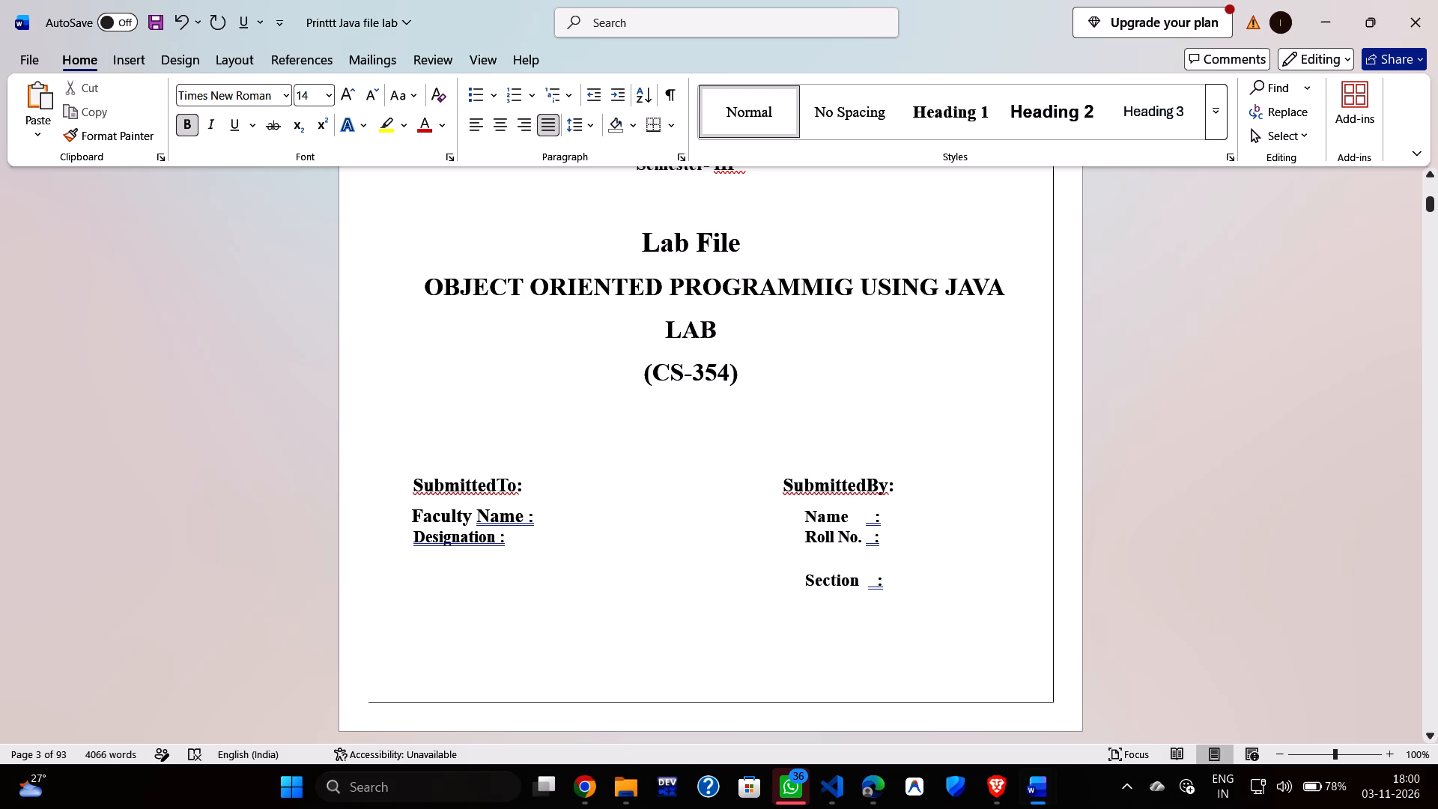
# Delete the entire Section : entry from the line beneath the Roll No. field.
pyautogui.press('BackSpace')
pyautogui.press('BackSpace')
pyautogui.press('BackSpace')
pyautogui.press('BackSpace')
pyautogui.press('BackSpace')
pyautogui.press('BackSpace')
pyautogui.press('BackSpace')
pyautogui.press('BackSpace')
pyautogui.press('BackSpace')
pyautogui.press('BackSpace')
pyautogui.press('BackSpace')
pyautogui.press('BackSpace')
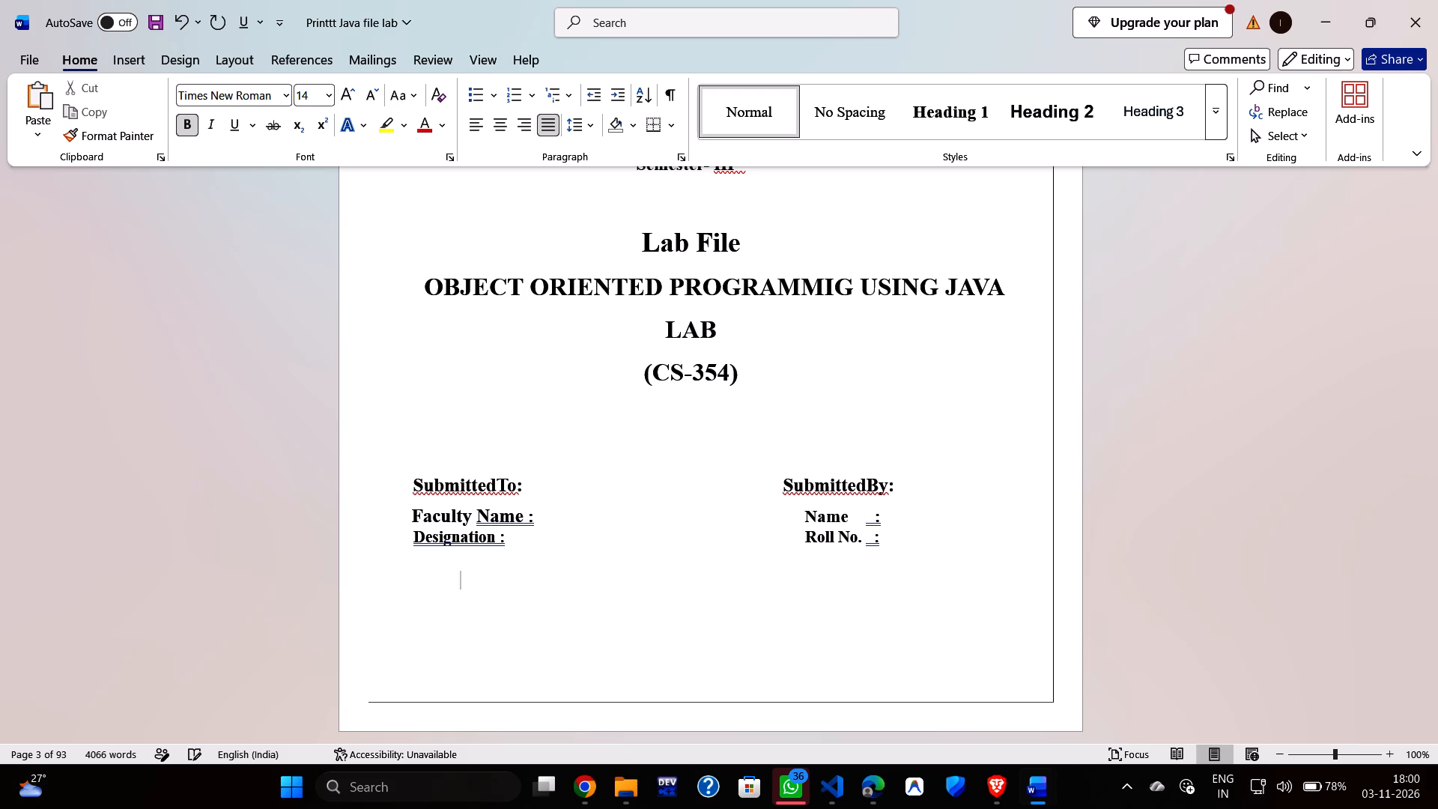
pyautogui.press('BackSpace')
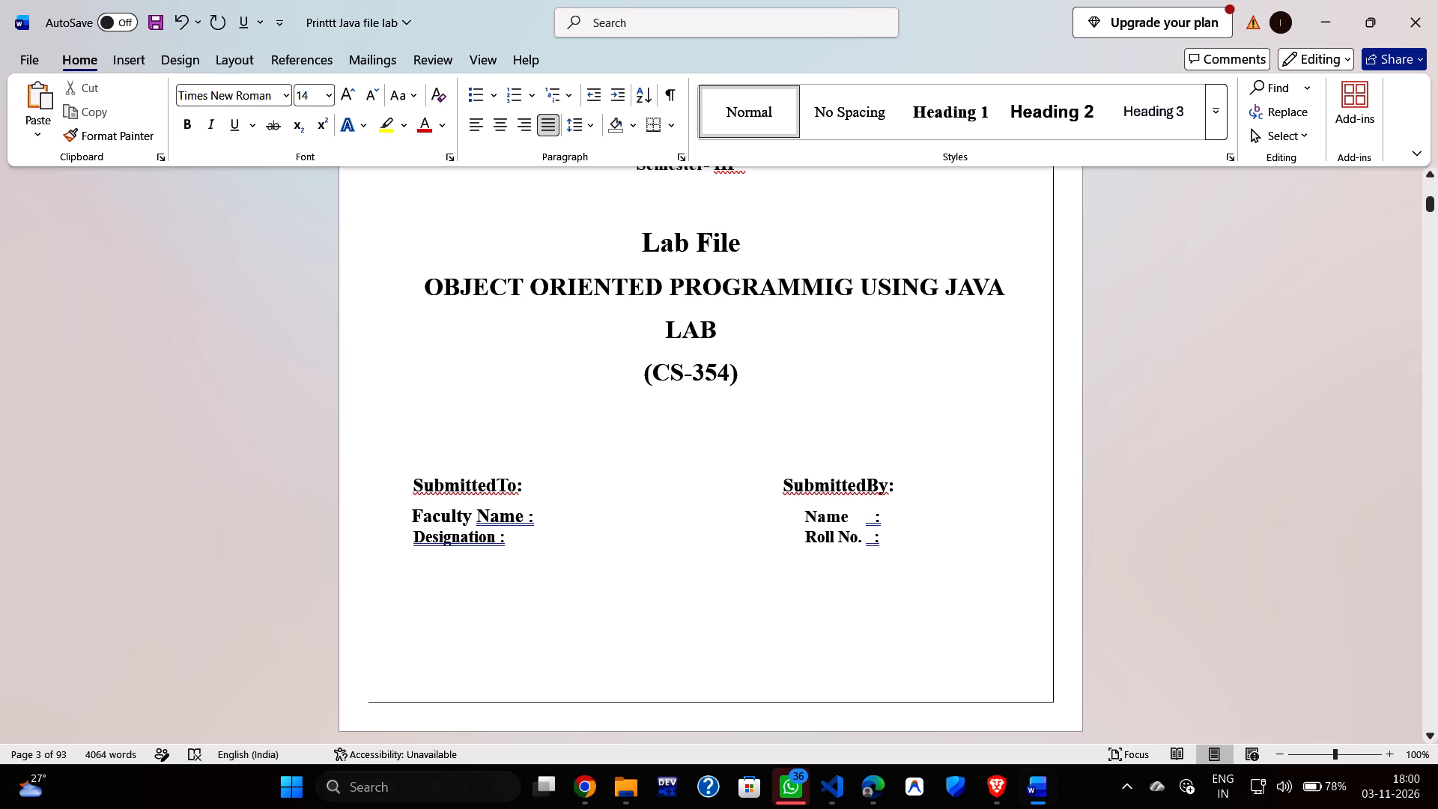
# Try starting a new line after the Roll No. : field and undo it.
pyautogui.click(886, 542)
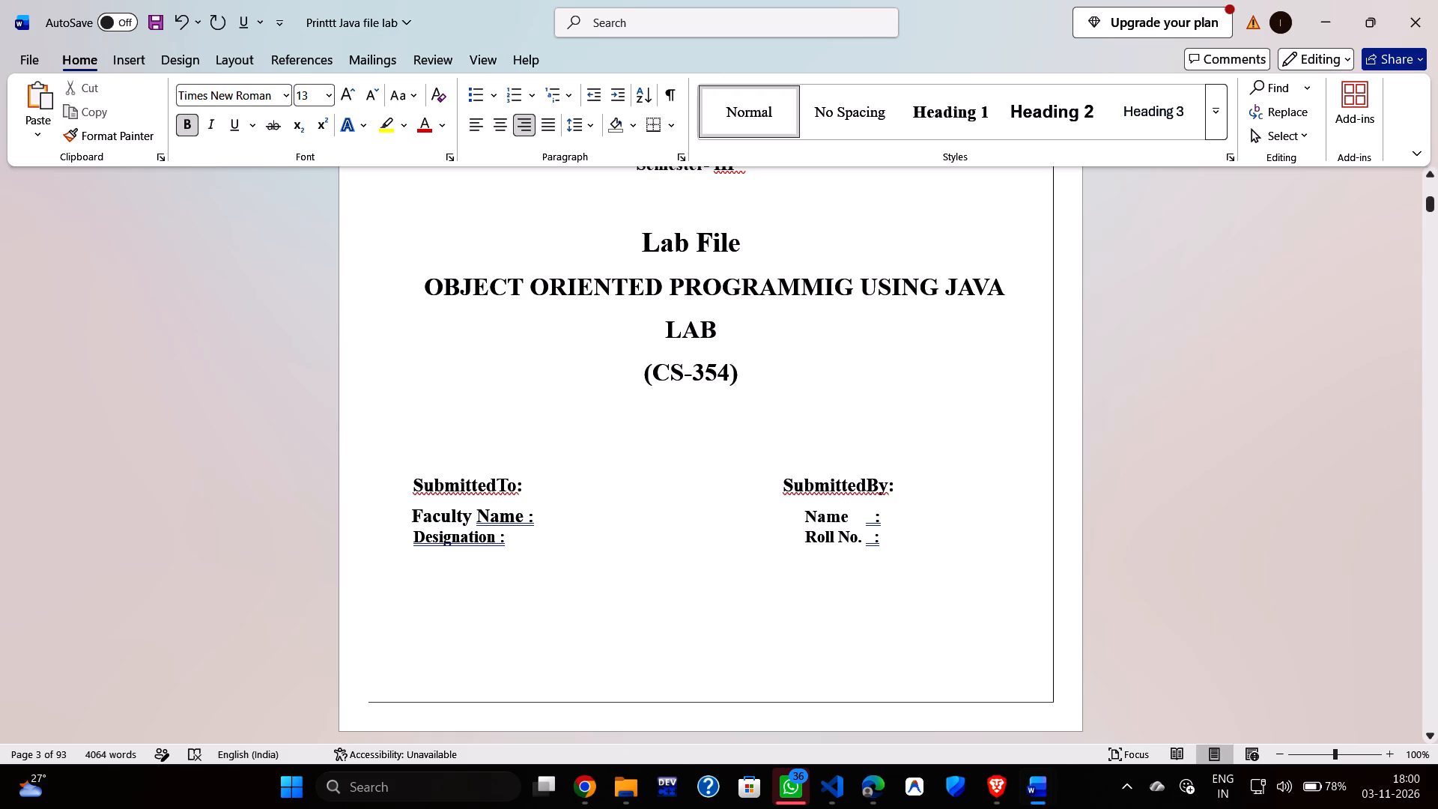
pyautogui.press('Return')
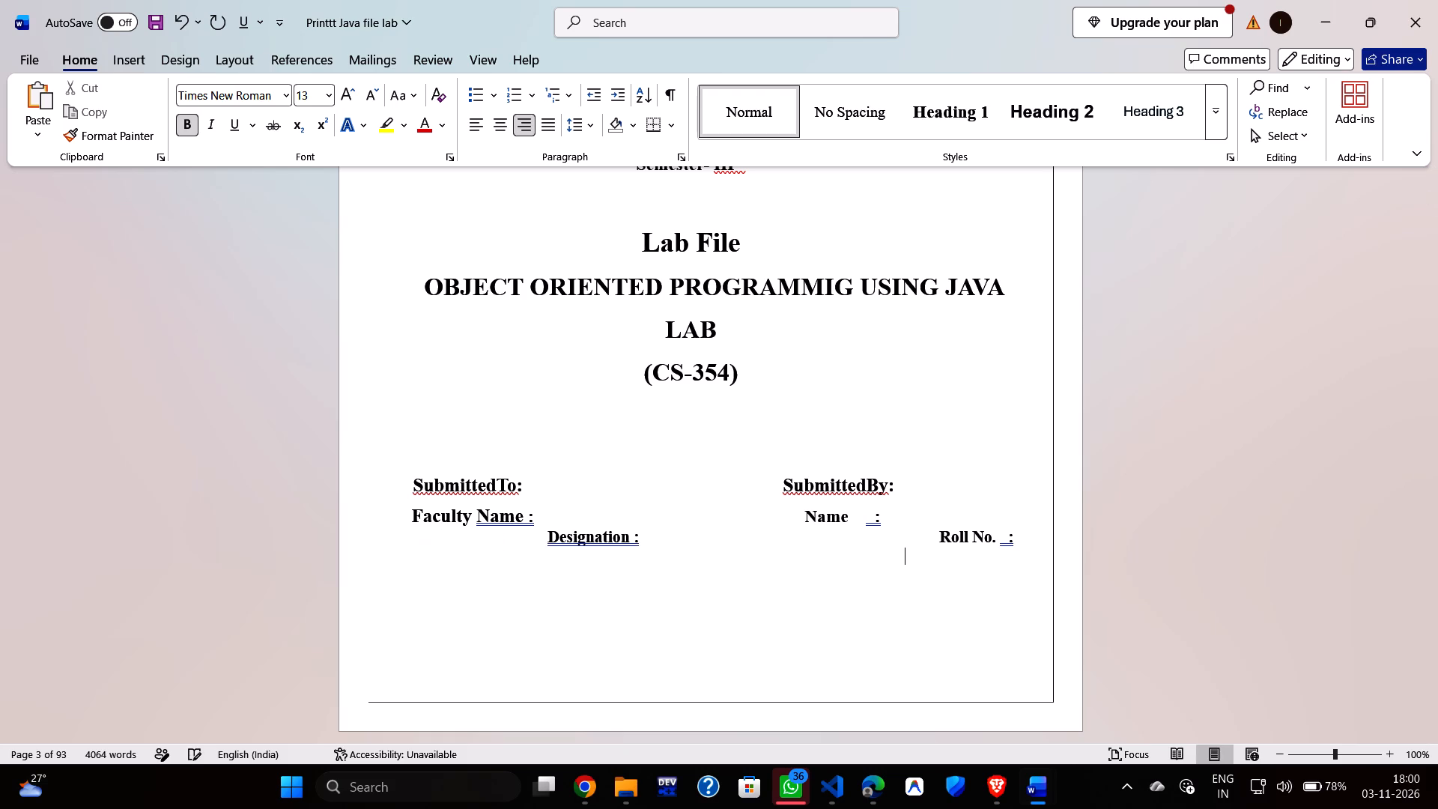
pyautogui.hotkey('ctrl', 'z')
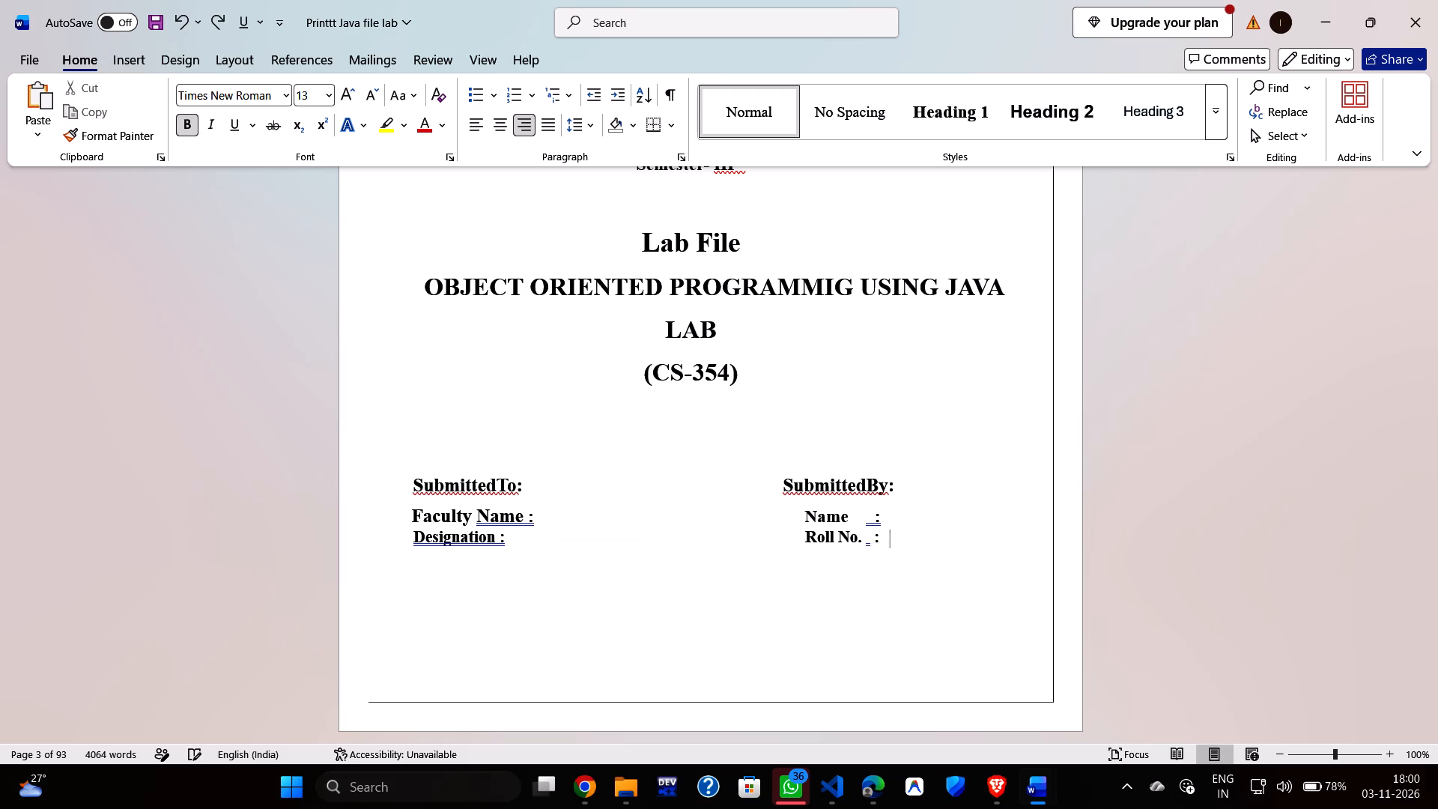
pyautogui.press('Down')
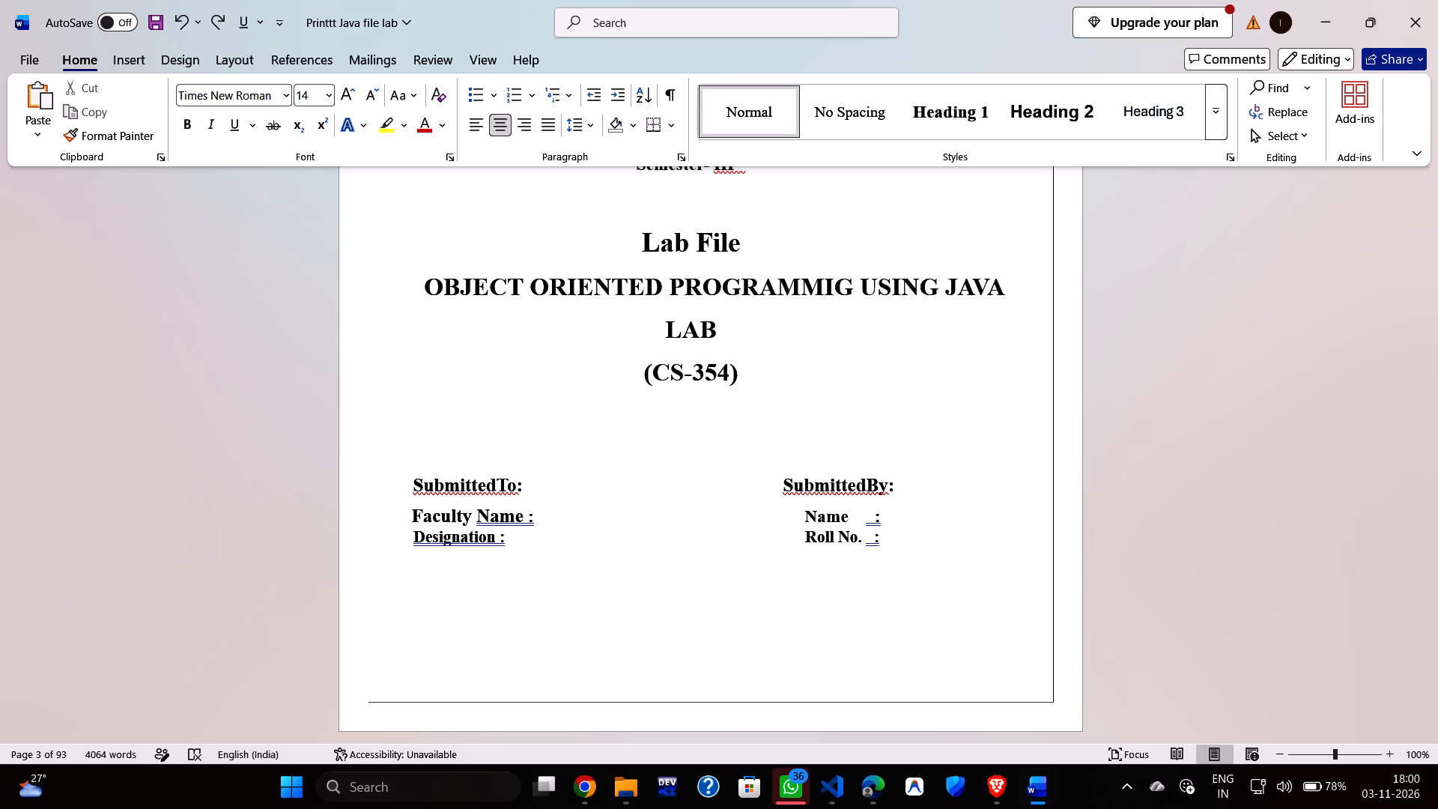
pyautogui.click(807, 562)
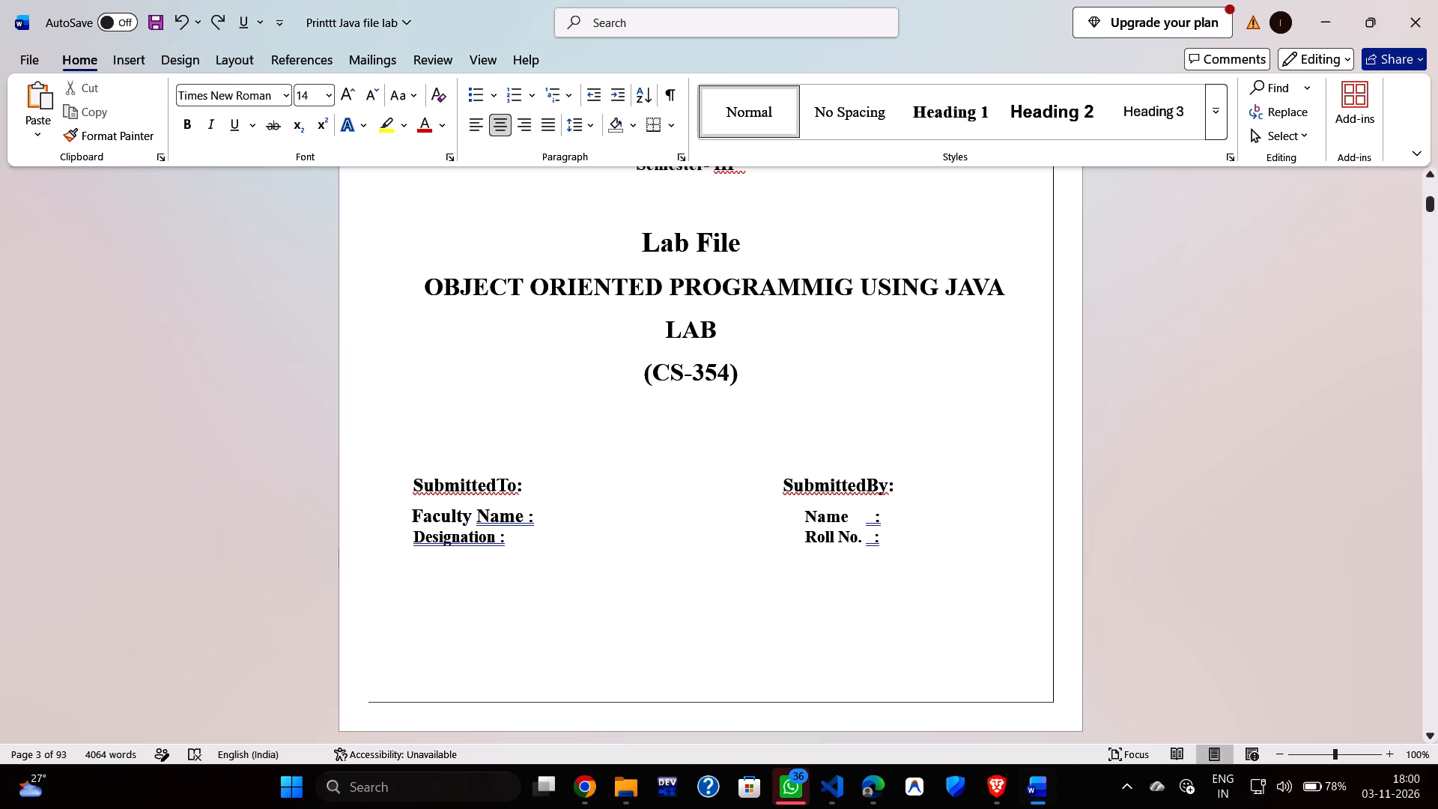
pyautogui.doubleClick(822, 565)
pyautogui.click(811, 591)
# Enter the label Section after Roll No. : on the same line, followed by two spaces.
pyautogui.click(892, 542)
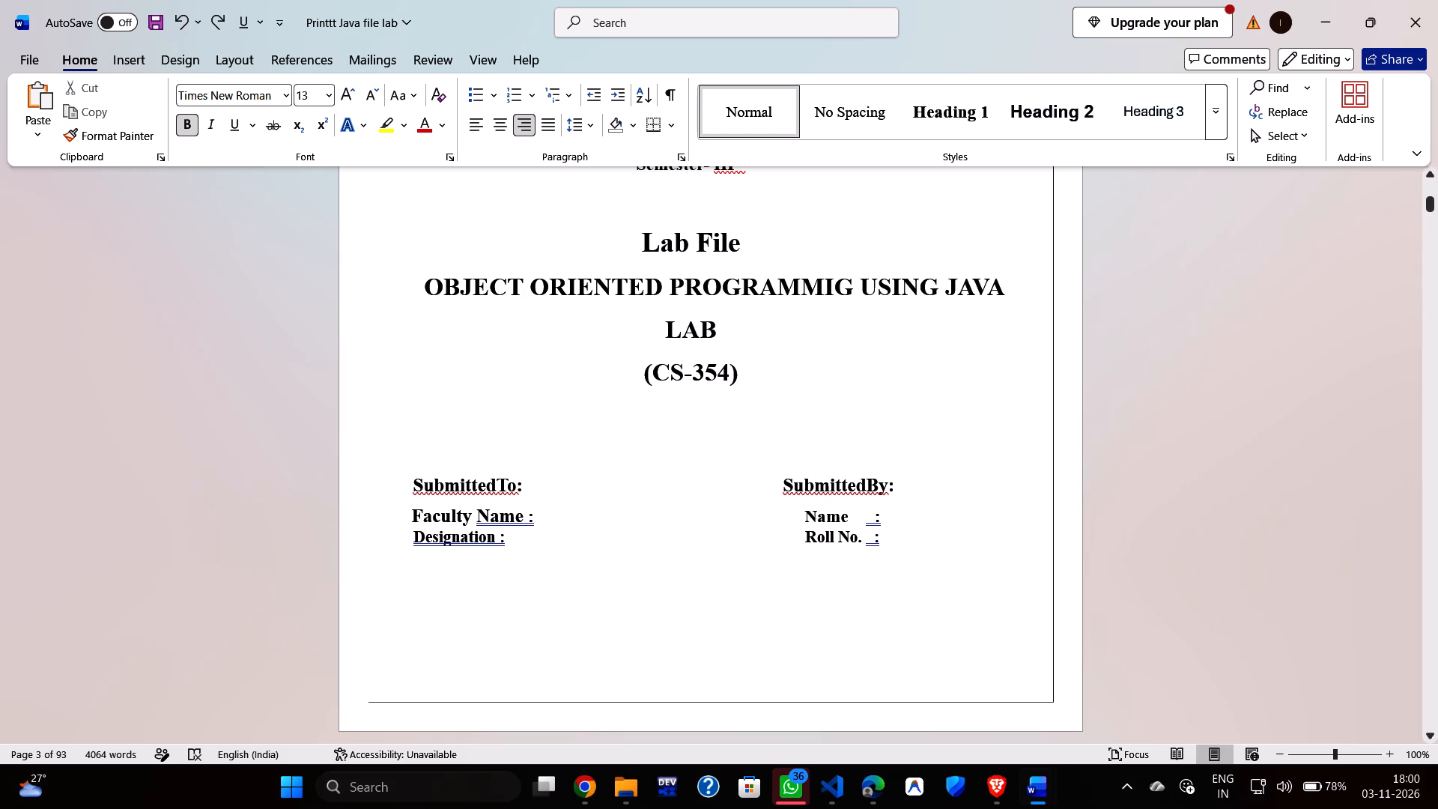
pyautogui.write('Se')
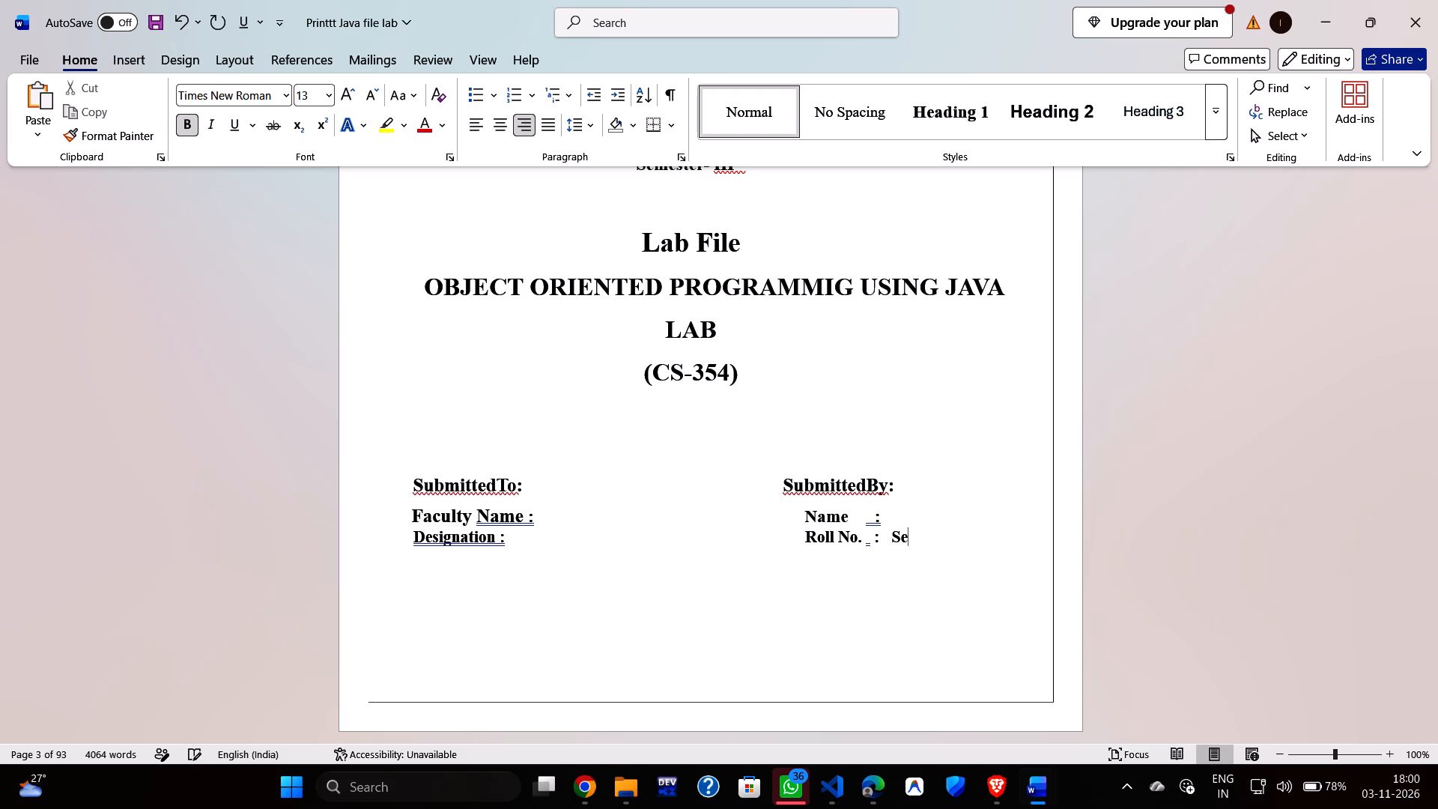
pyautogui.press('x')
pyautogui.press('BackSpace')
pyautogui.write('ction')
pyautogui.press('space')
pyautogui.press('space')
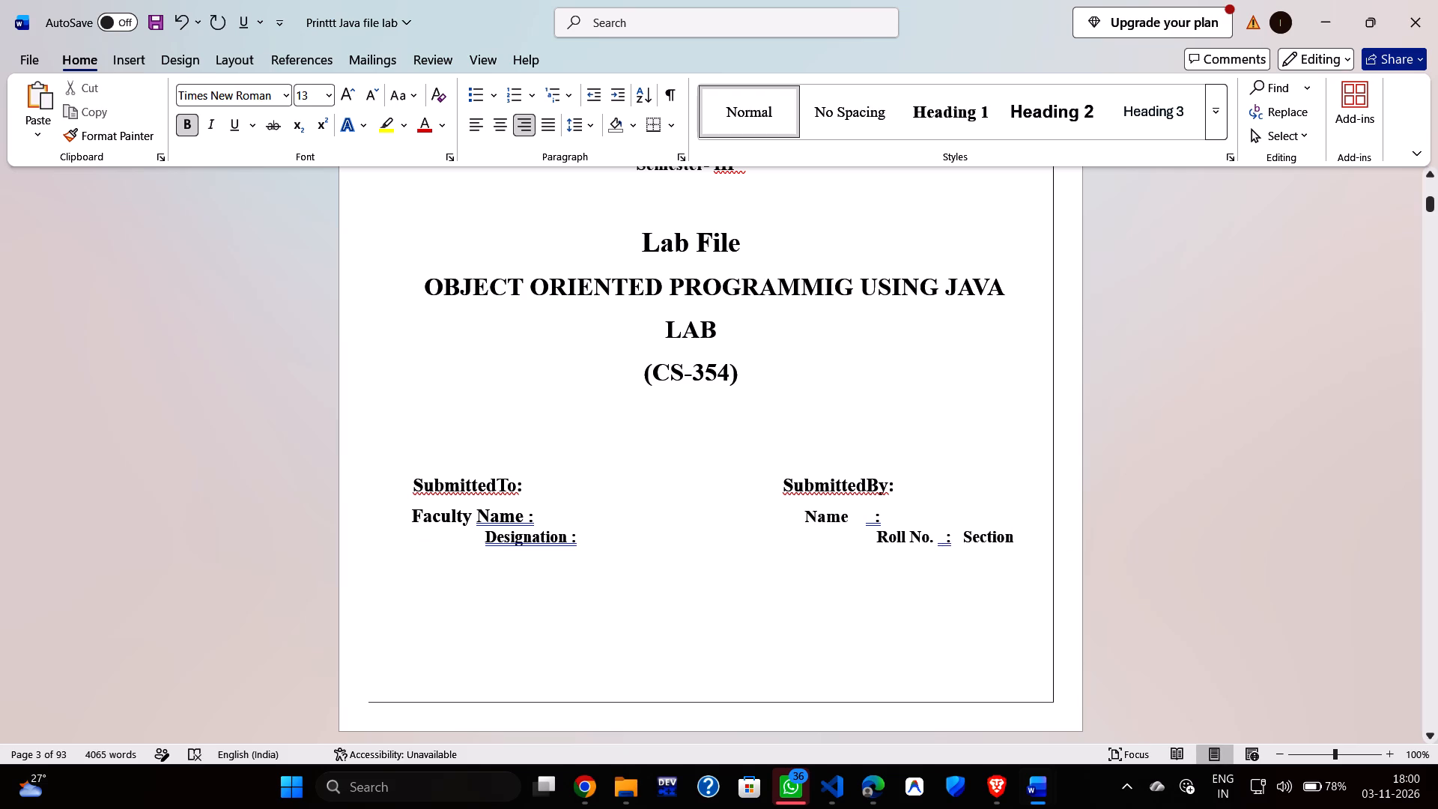
# Adjust the spaces before Designation : to bring the label back under Faculty Name : on the cover page.
pyautogui.click(479, 538)
pyautogui.press('BackSpace')
pyautogui.press('BackSpace')
pyautogui.press('BackSpace')
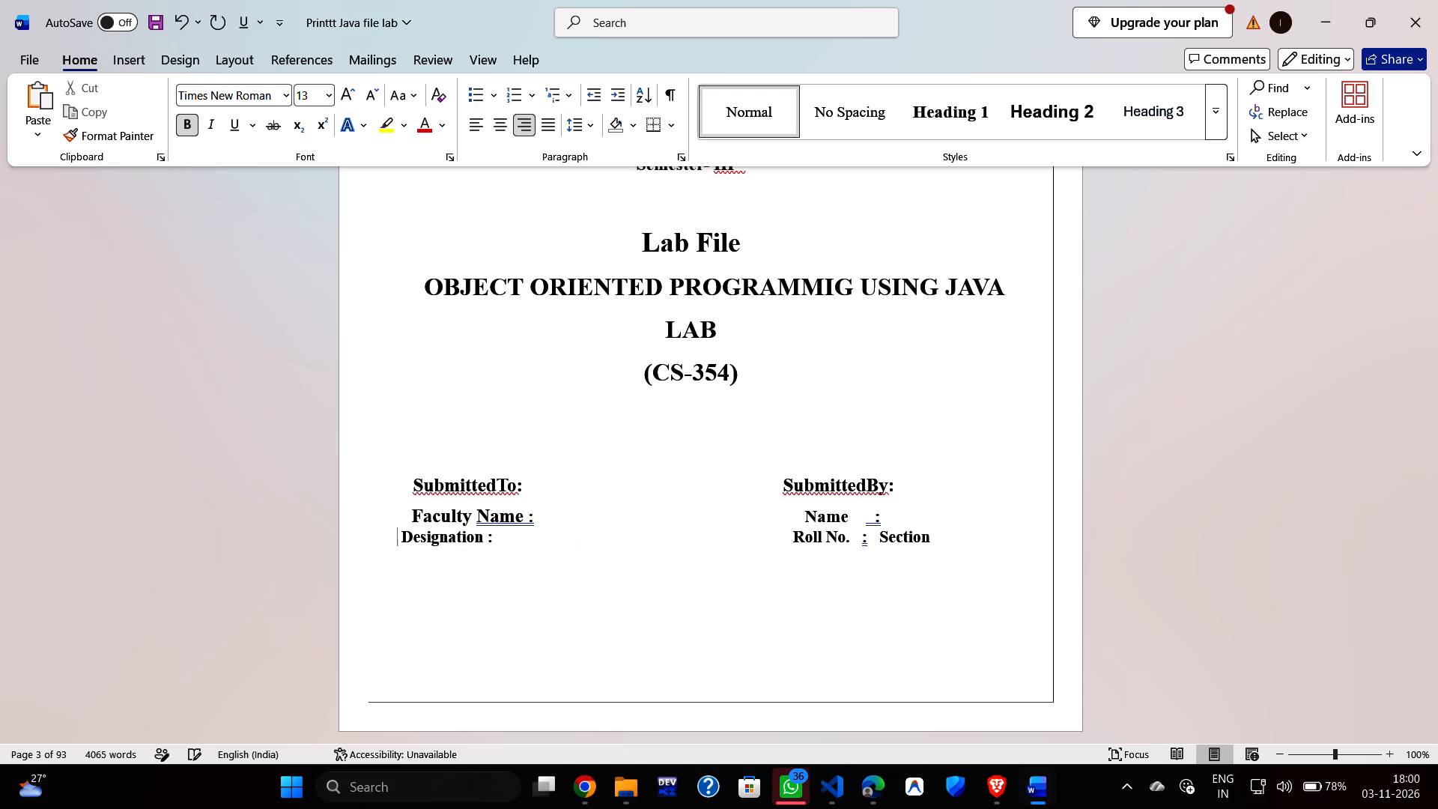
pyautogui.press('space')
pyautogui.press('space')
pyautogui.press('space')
pyautogui.press('BackSpace')
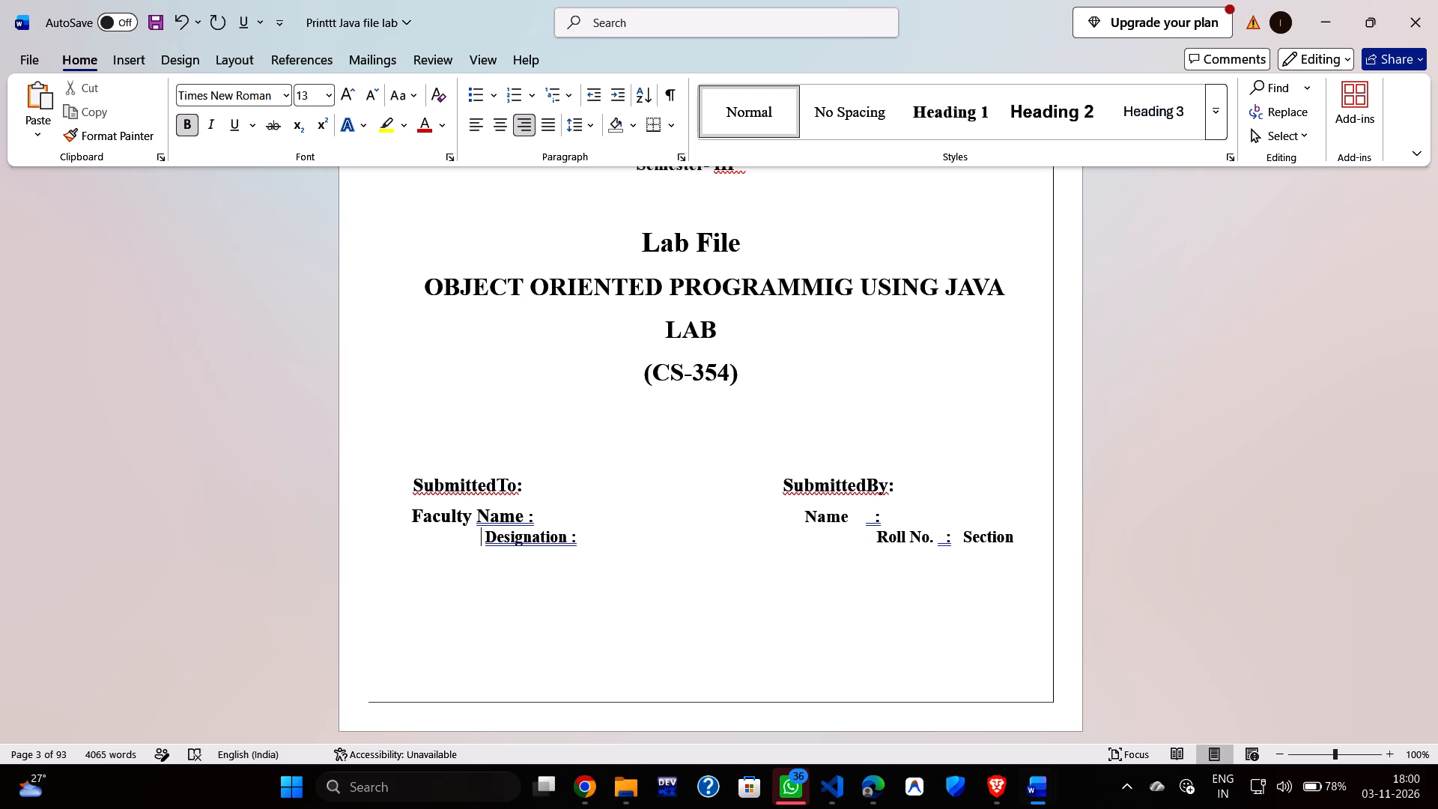
pyautogui.press('BackSpace')
pyautogui.press('BackSpace')
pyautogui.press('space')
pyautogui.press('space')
pyautogui.press('BackSpace')
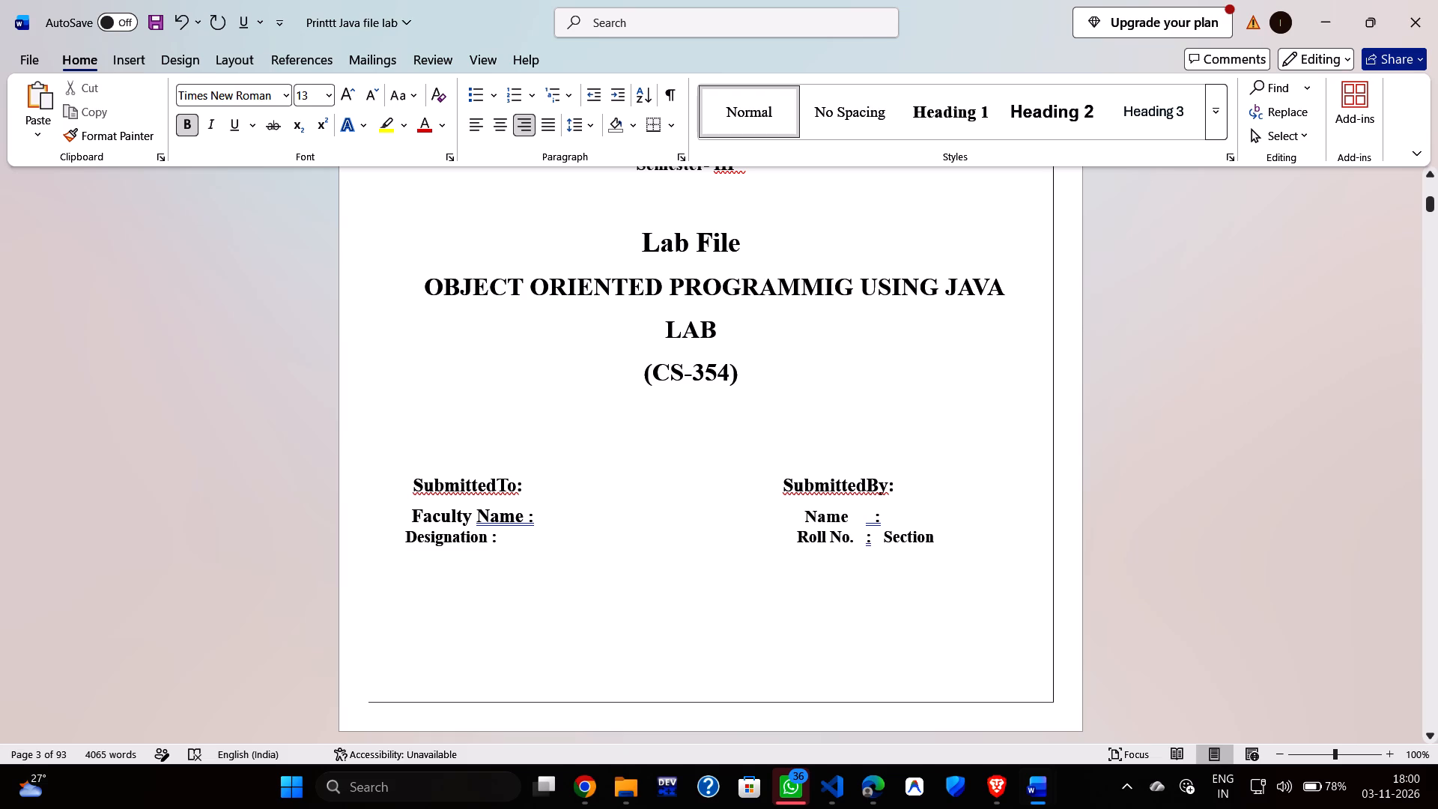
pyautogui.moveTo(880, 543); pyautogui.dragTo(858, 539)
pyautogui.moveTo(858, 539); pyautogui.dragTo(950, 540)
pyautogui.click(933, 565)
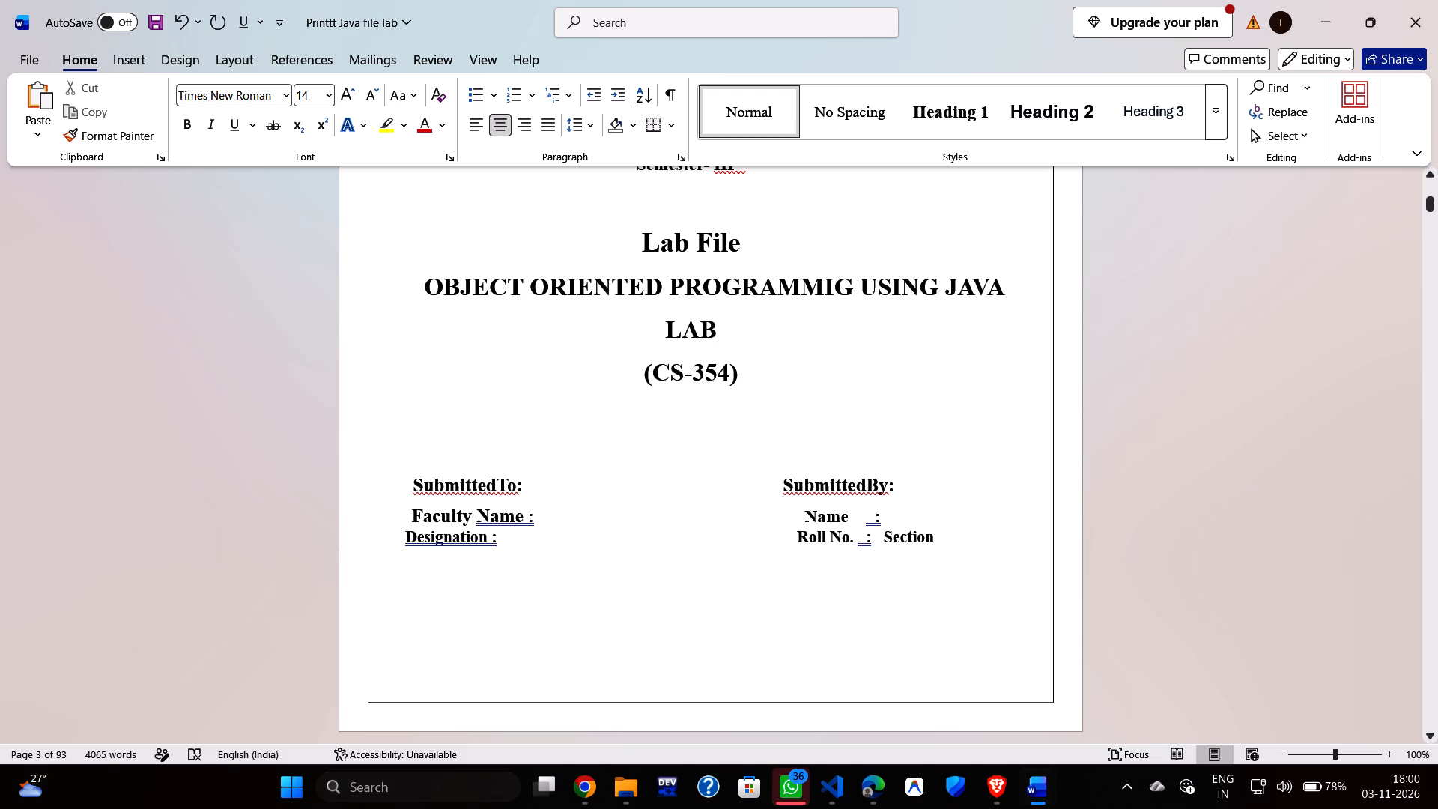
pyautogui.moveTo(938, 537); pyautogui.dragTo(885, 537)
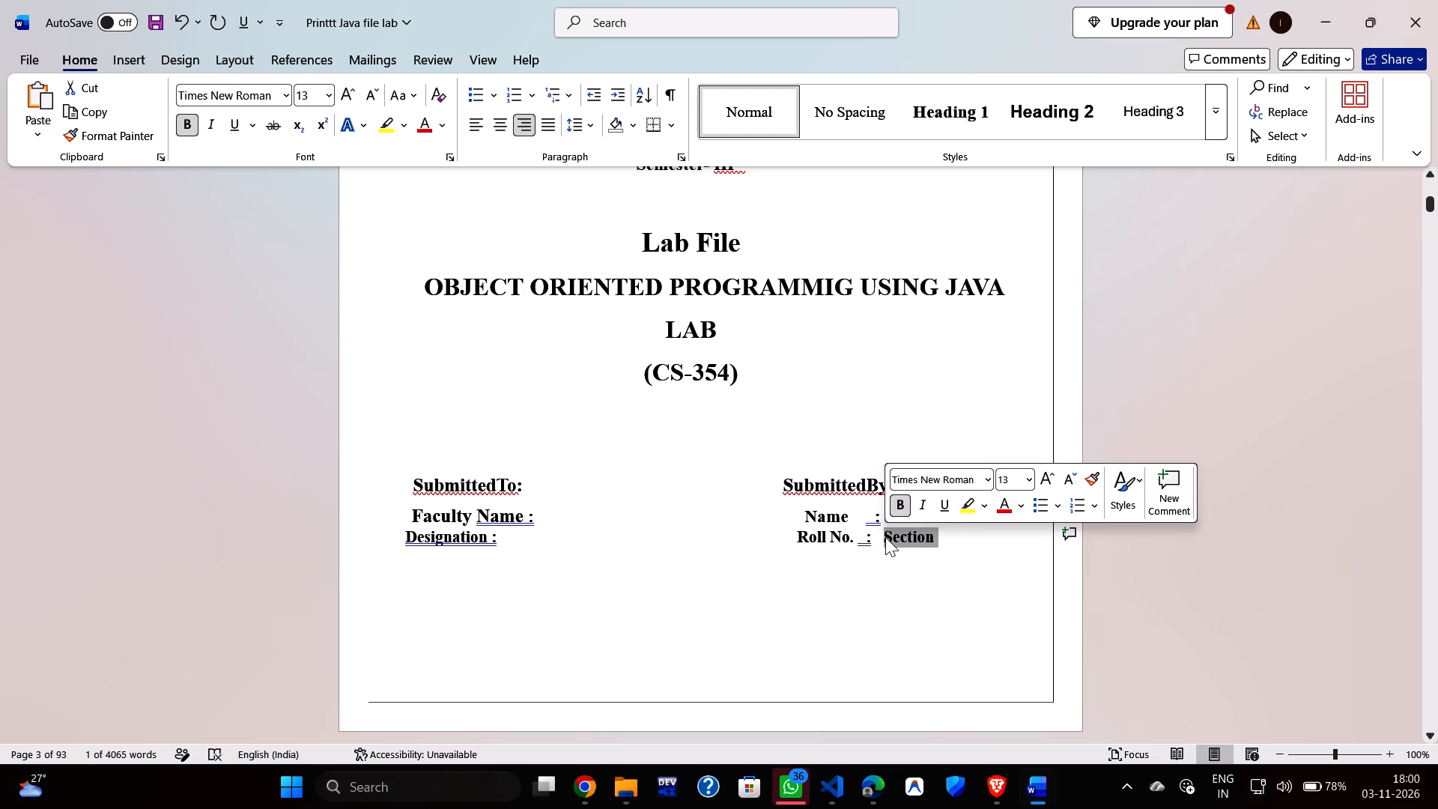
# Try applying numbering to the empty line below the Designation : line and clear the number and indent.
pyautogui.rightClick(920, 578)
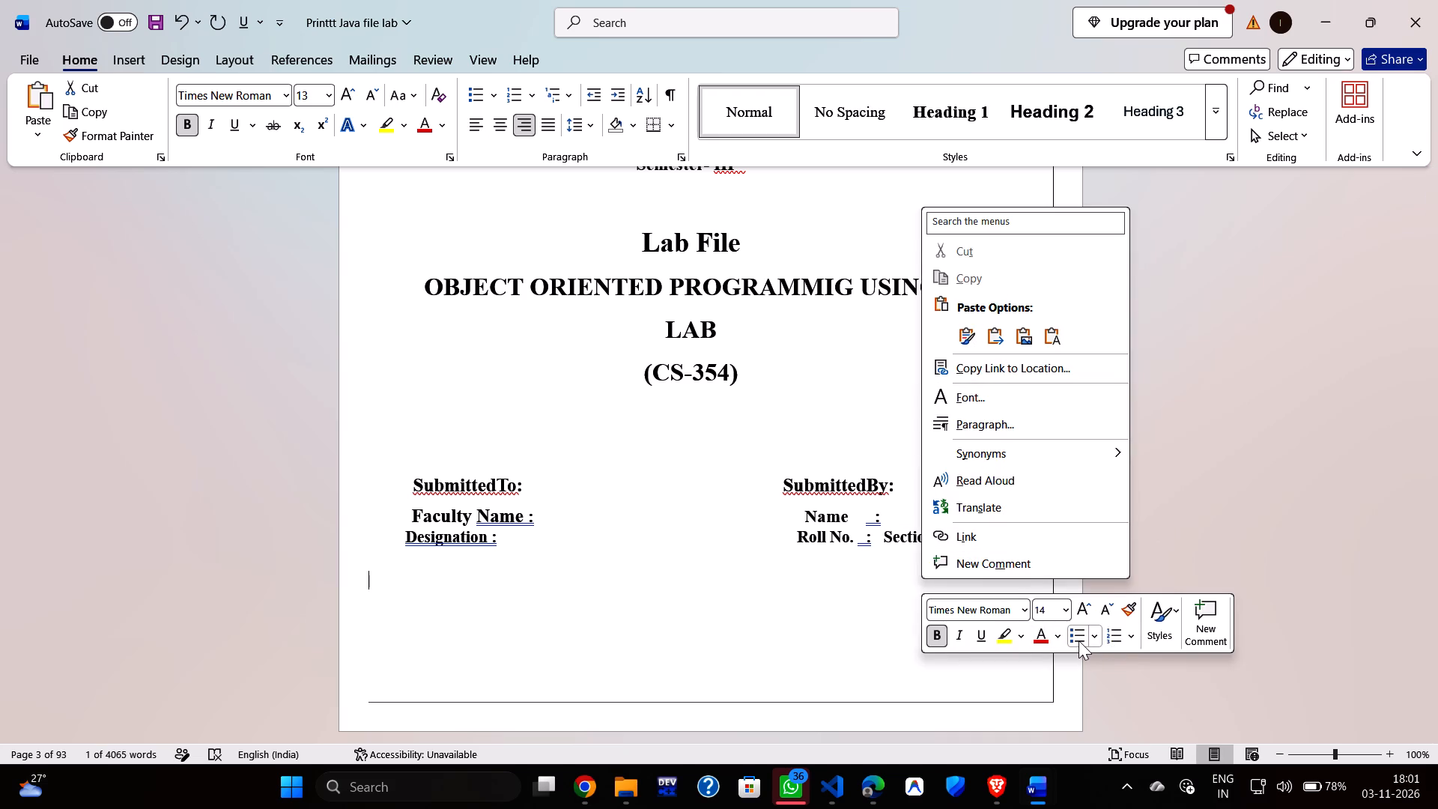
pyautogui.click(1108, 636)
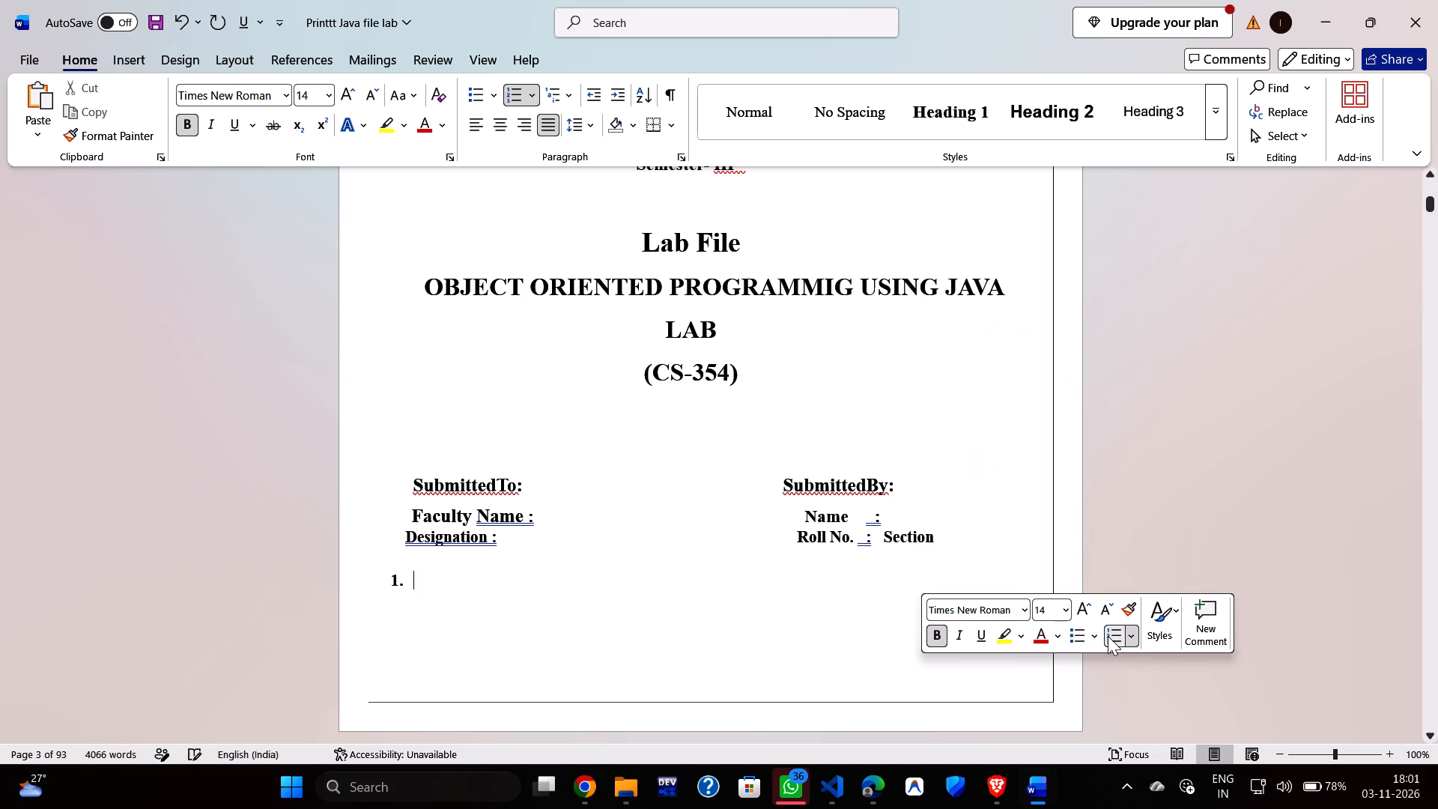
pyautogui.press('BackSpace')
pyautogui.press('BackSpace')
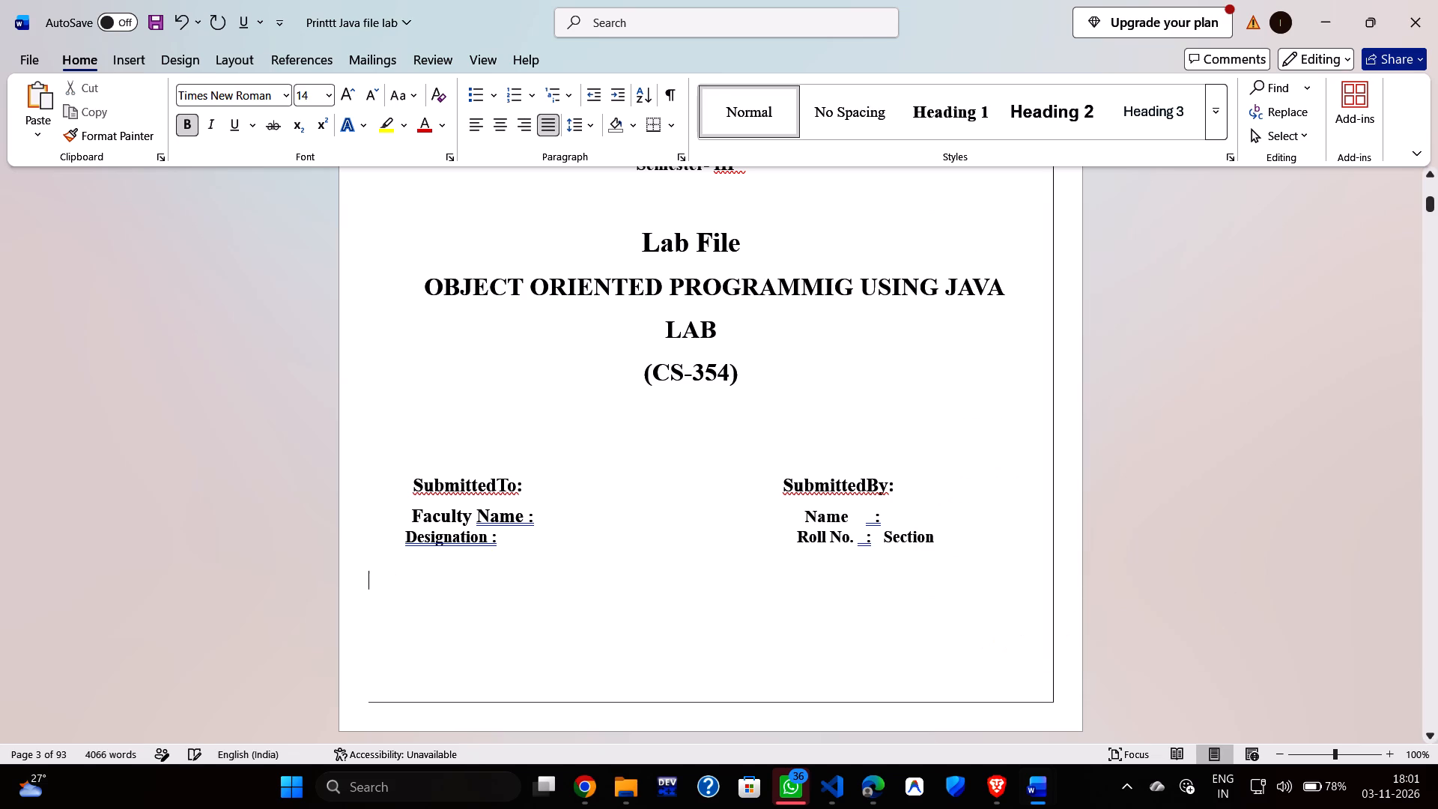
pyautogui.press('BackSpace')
# Delete one space before Faculty Name to bring it closer in line with Designation.
pyautogui.click(404, 509)
pyautogui.press('BackSpace')
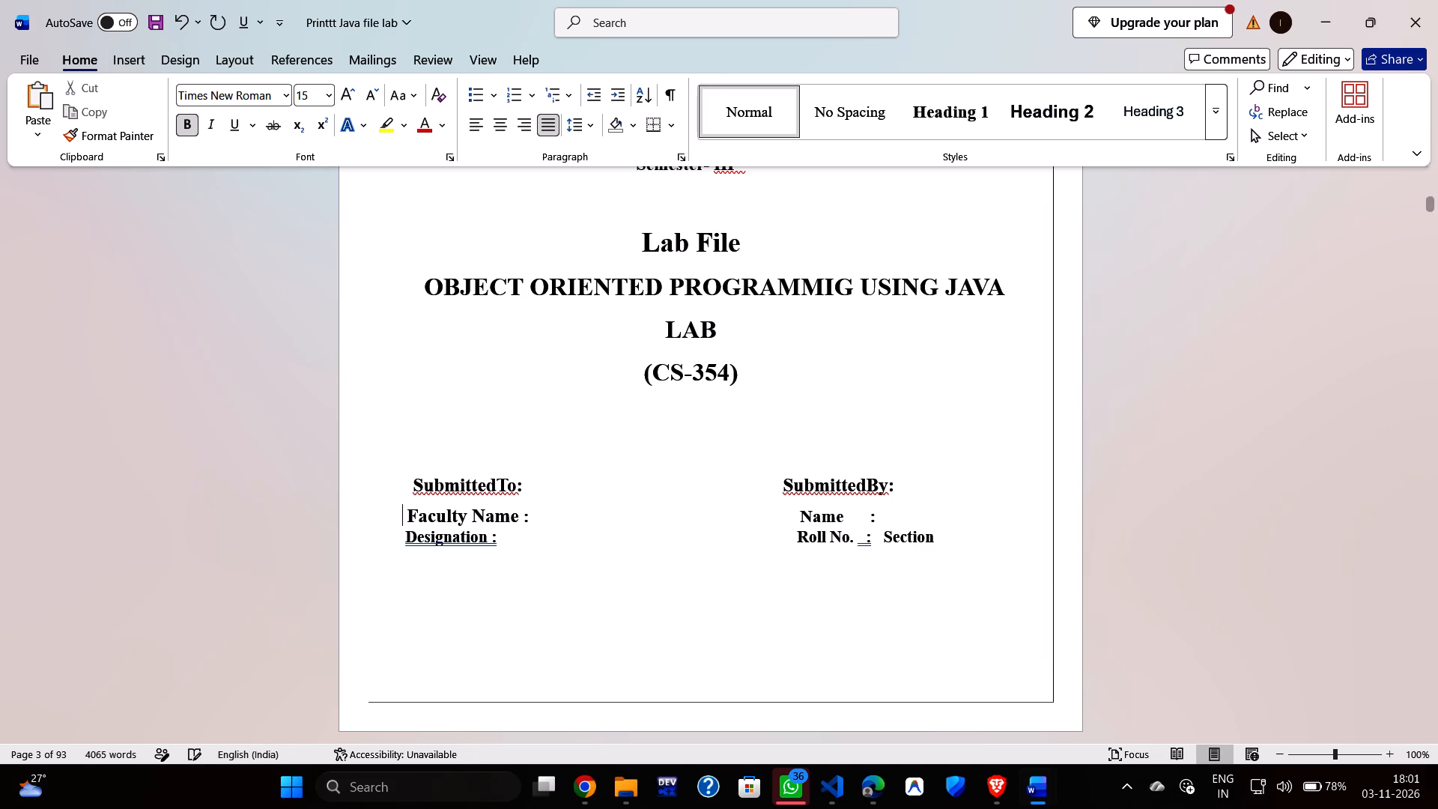
# Delete the word Section that follows the Roll No. : label.
pyautogui.moveTo(882, 541); pyautogui.dragTo(933, 541)
pyautogui.click(933, 541)
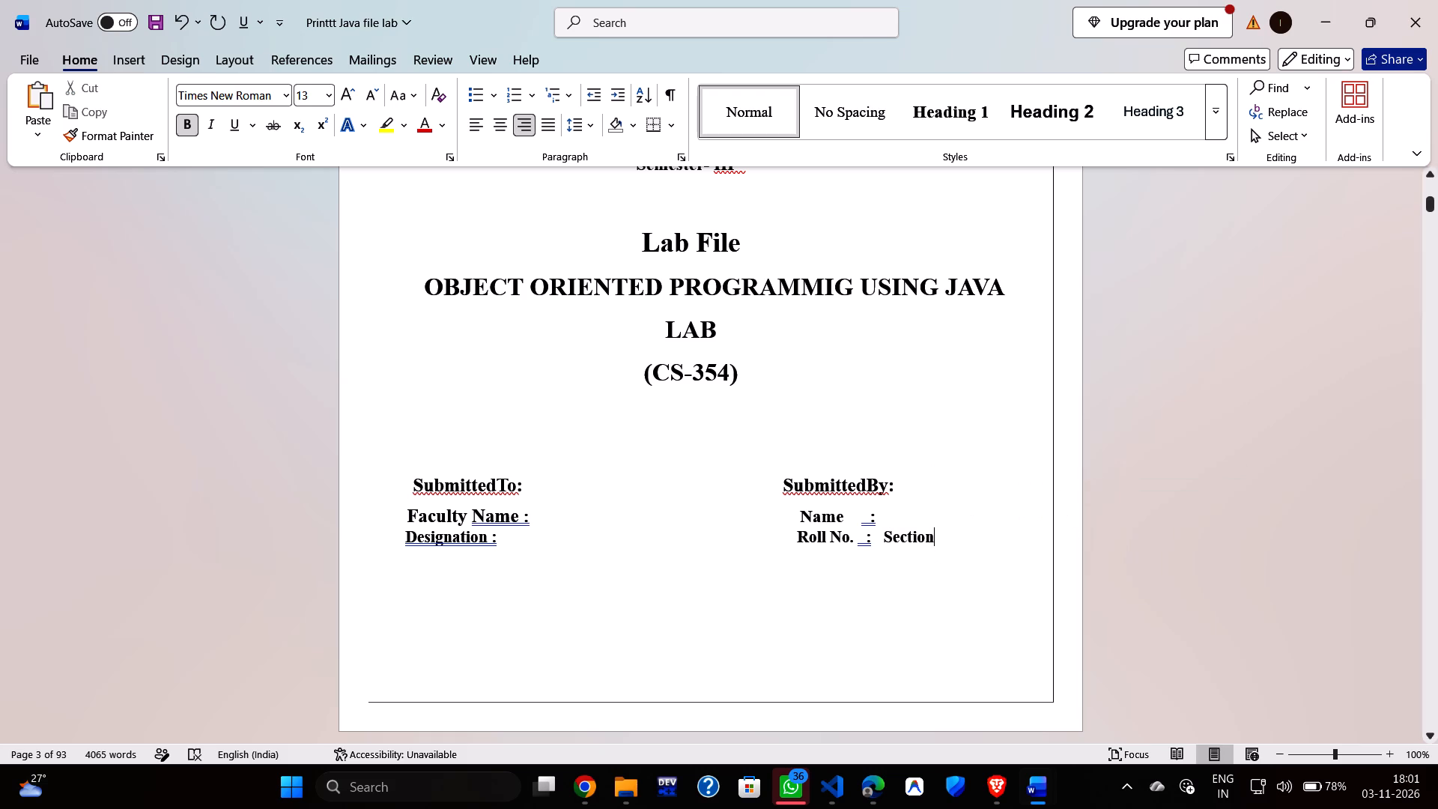
pyautogui.press('BackSpace')
pyautogui.press('BackSpace')
pyautogui.press('BackSpace')
pyautogui.press('BackSpace')
pyautogui.press('BackSpace')
pyautogui.press('BackSpace')
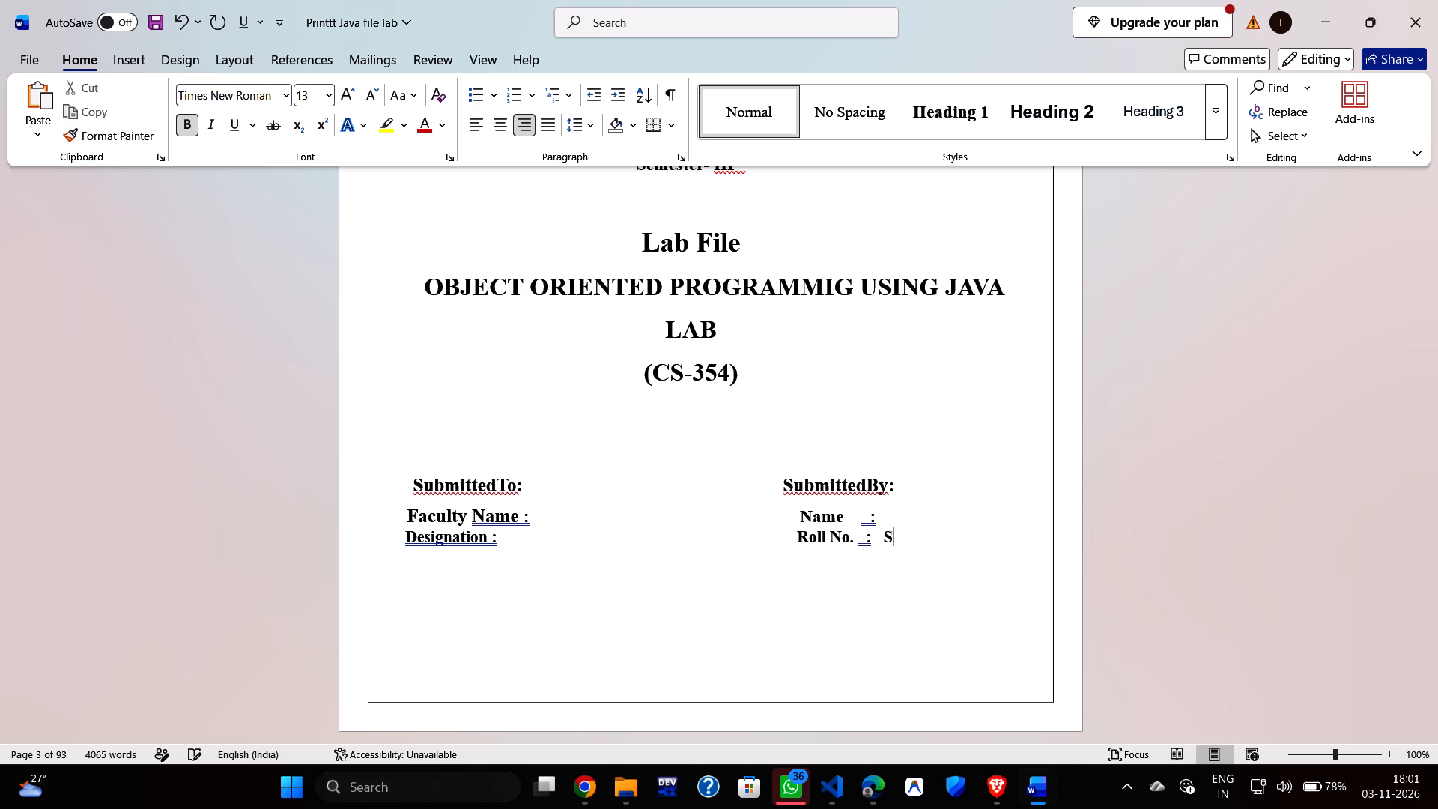
pyautogui.press('BackSpace')
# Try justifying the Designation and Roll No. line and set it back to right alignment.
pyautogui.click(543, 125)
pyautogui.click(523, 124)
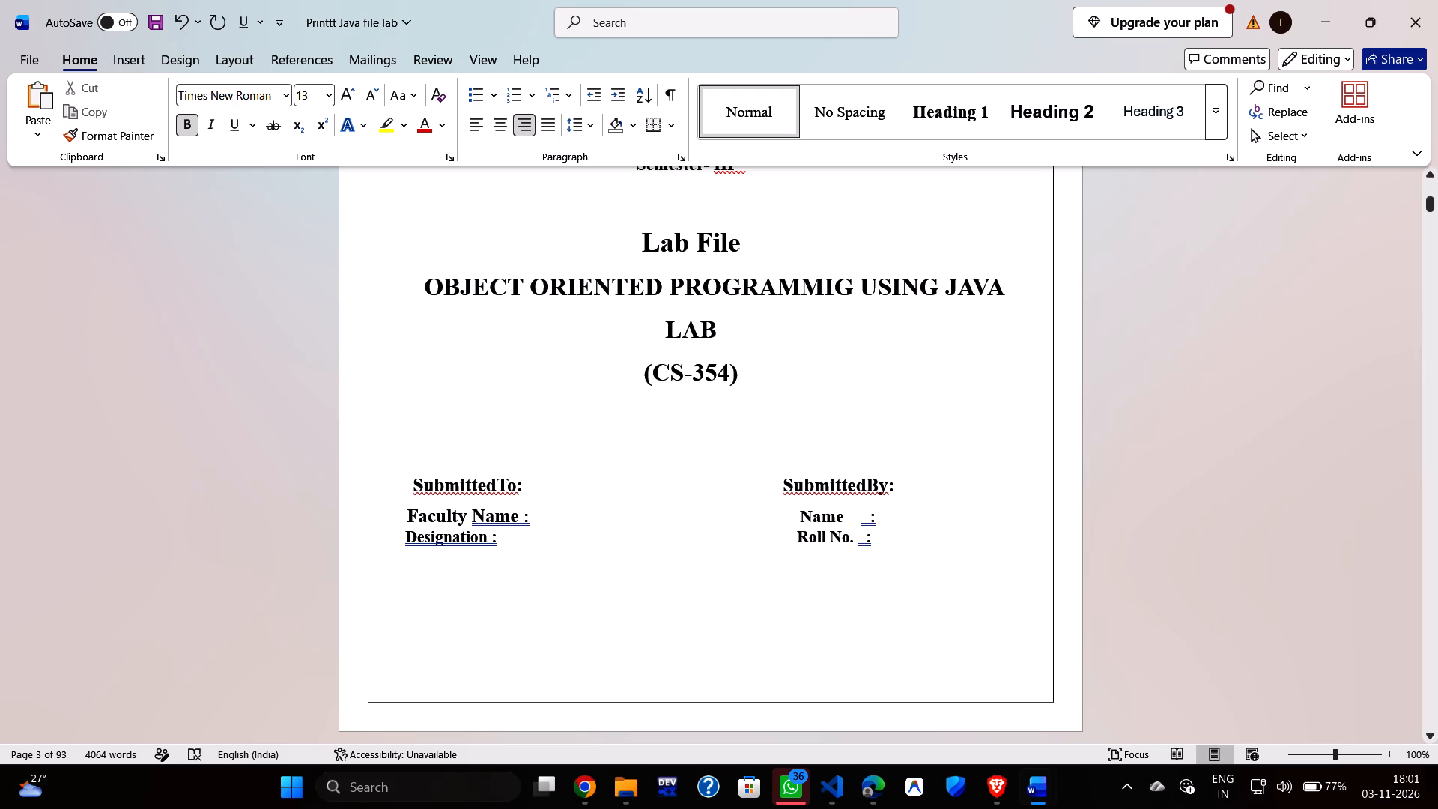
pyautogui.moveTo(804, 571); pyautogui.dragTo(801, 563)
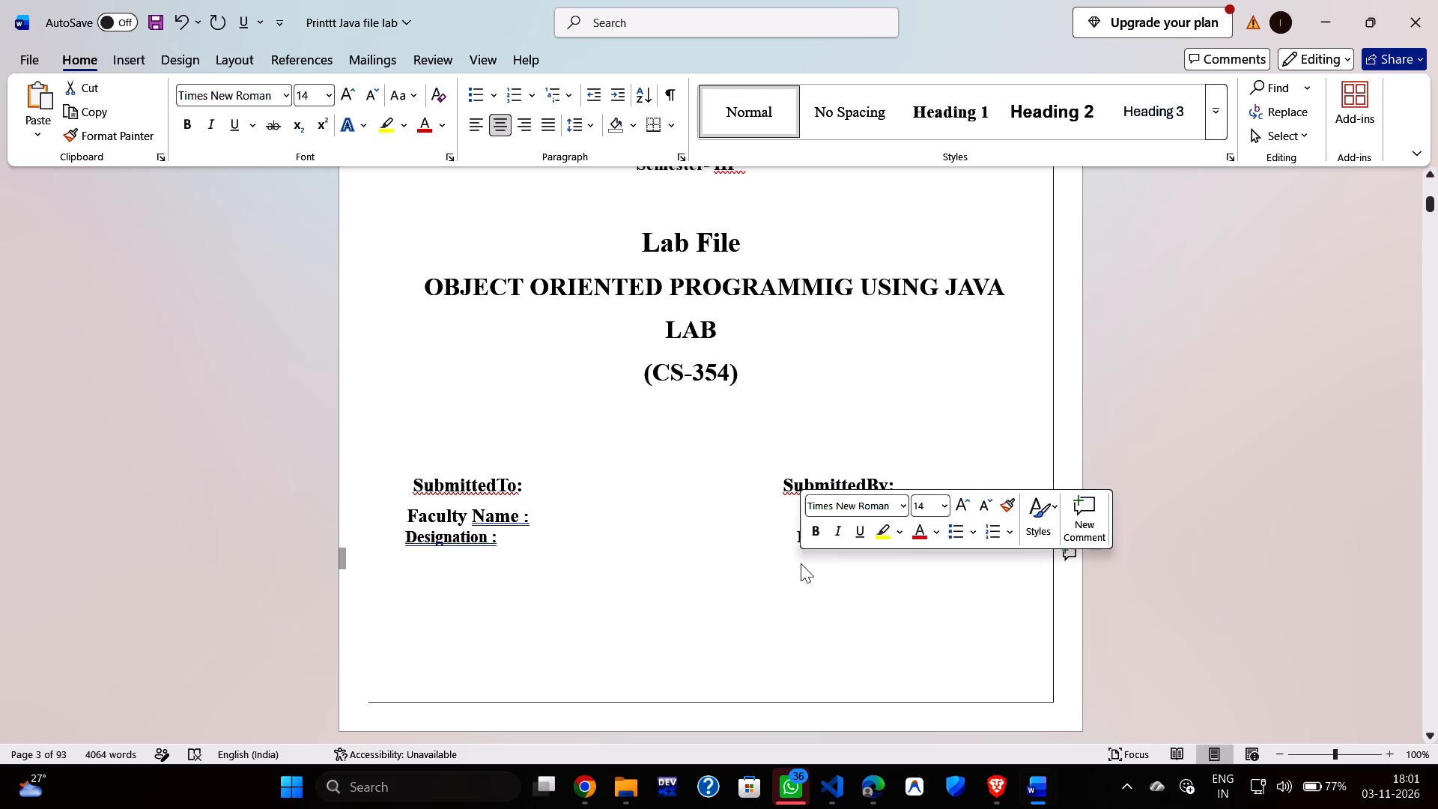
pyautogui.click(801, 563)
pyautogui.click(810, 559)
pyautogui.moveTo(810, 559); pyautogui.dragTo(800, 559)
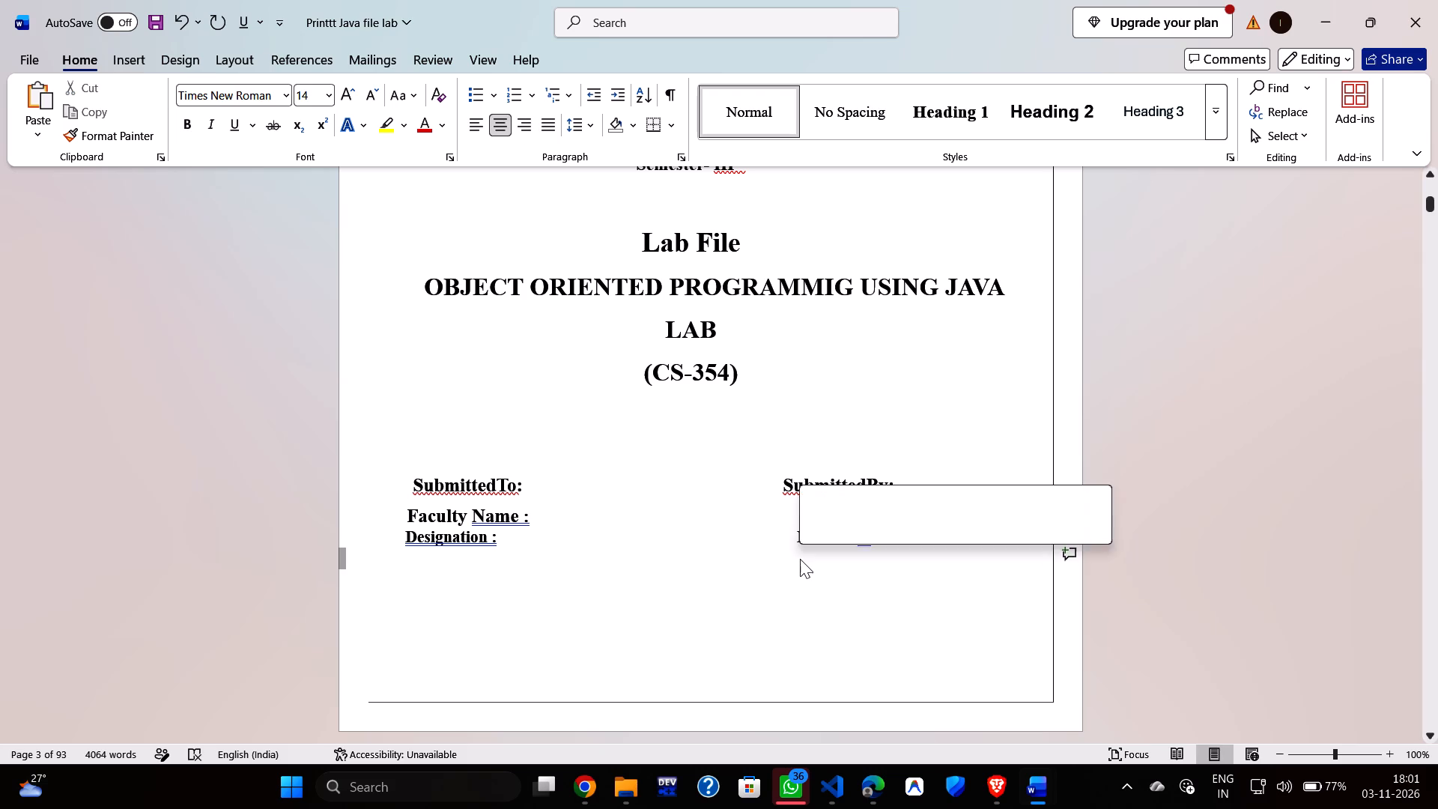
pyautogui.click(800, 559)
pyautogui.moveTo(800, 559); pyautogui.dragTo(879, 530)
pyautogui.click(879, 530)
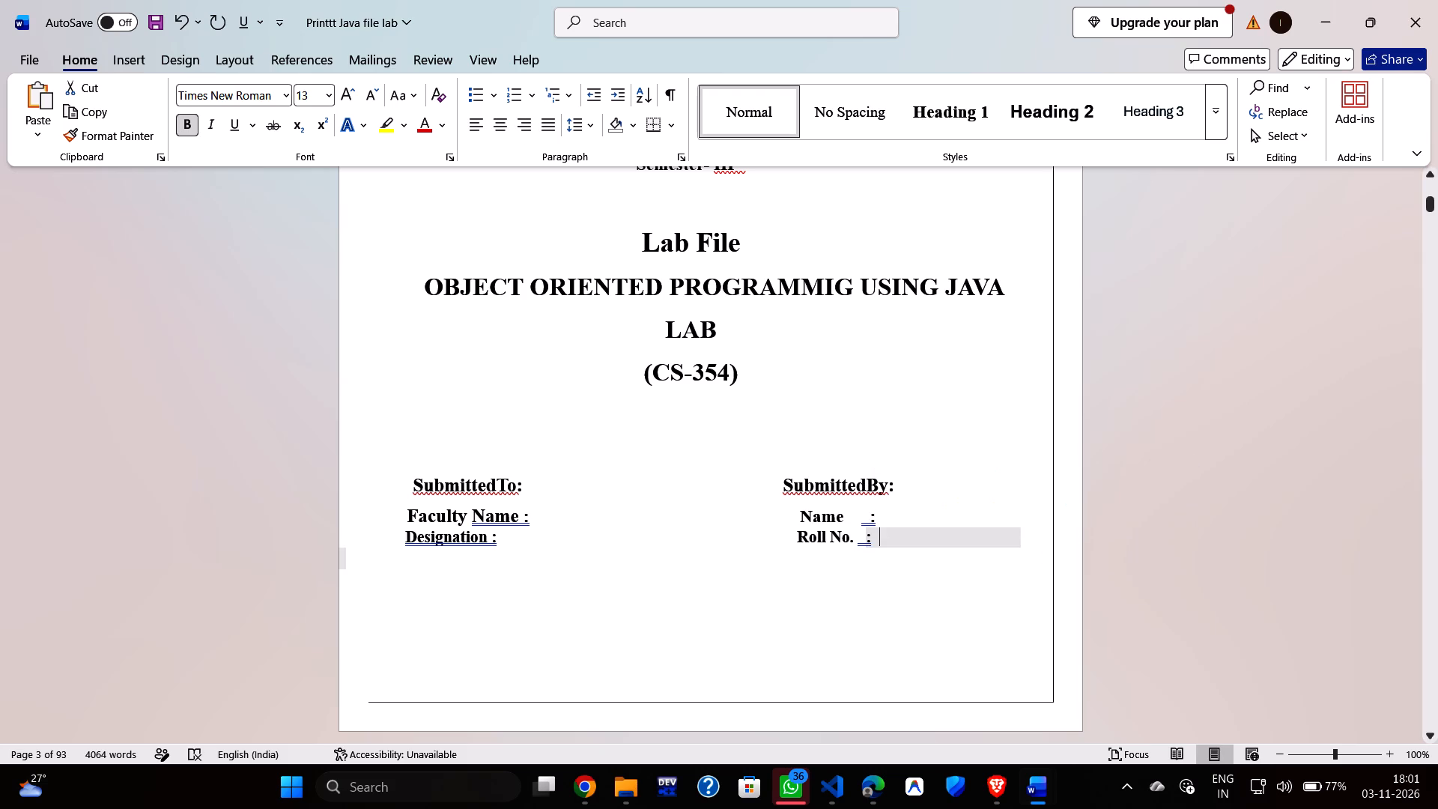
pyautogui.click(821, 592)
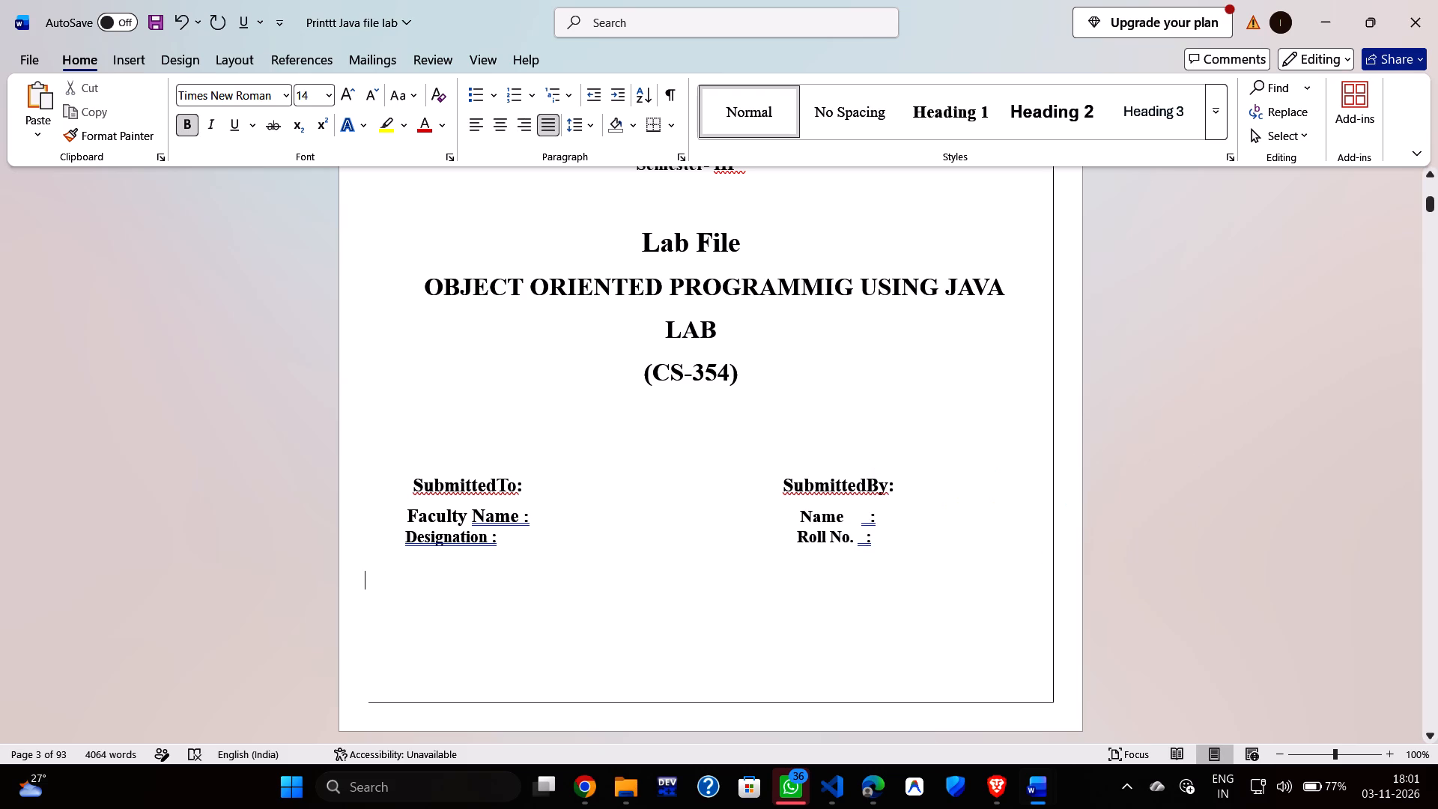
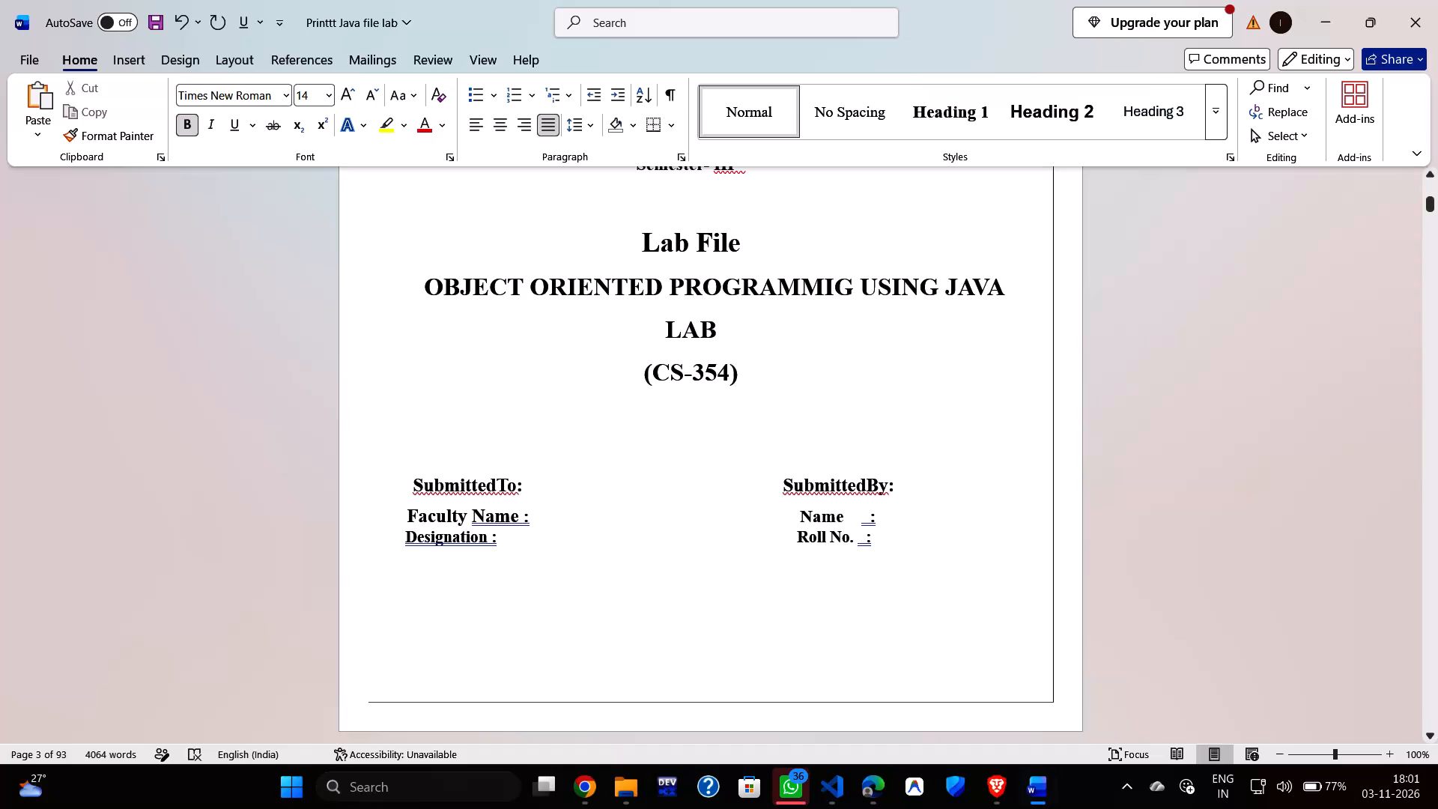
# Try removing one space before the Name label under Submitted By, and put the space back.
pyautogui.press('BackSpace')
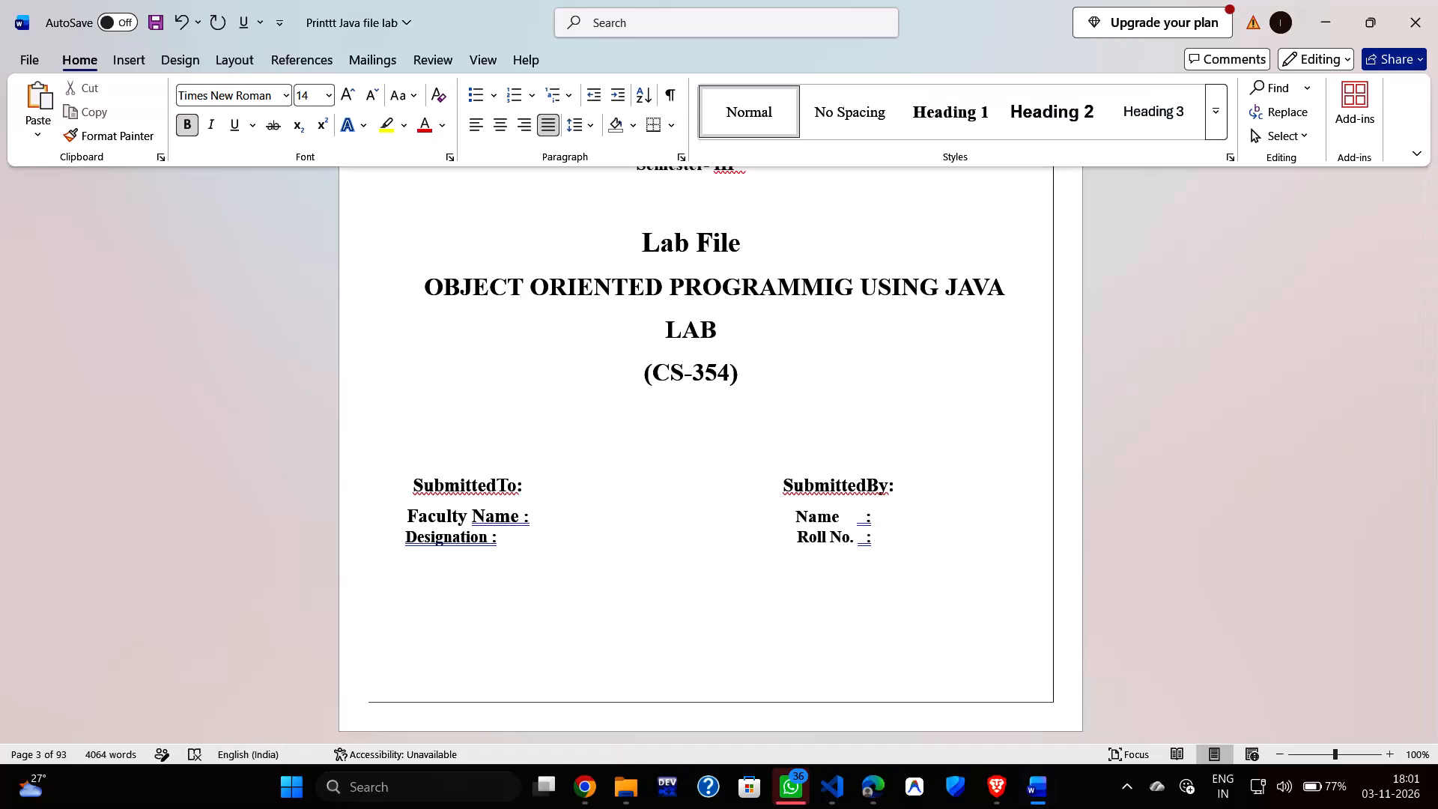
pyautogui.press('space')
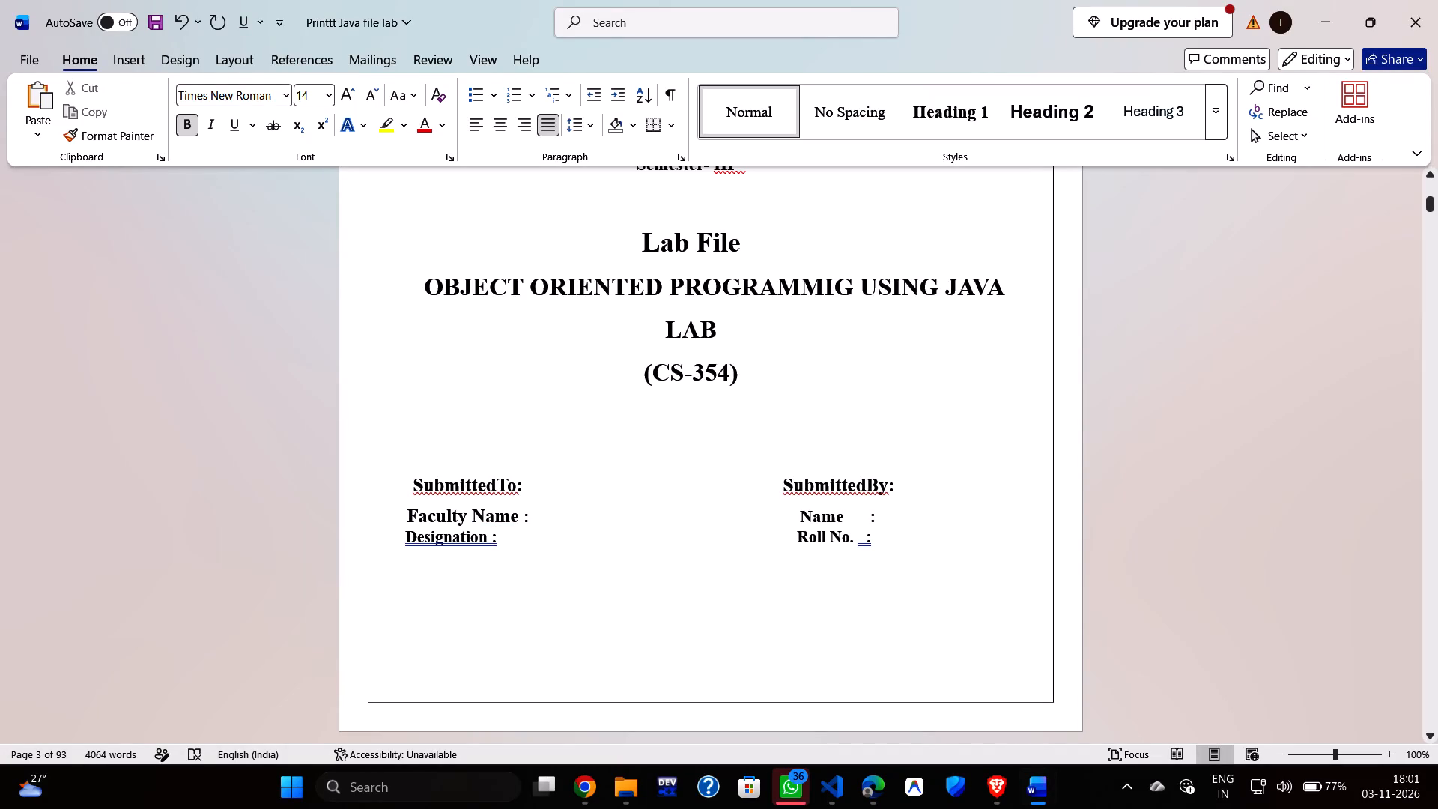
# Add a "Section :" label on the empty line below Roll No., spaced across to line up under it.
pyautogui.click(798, 559)
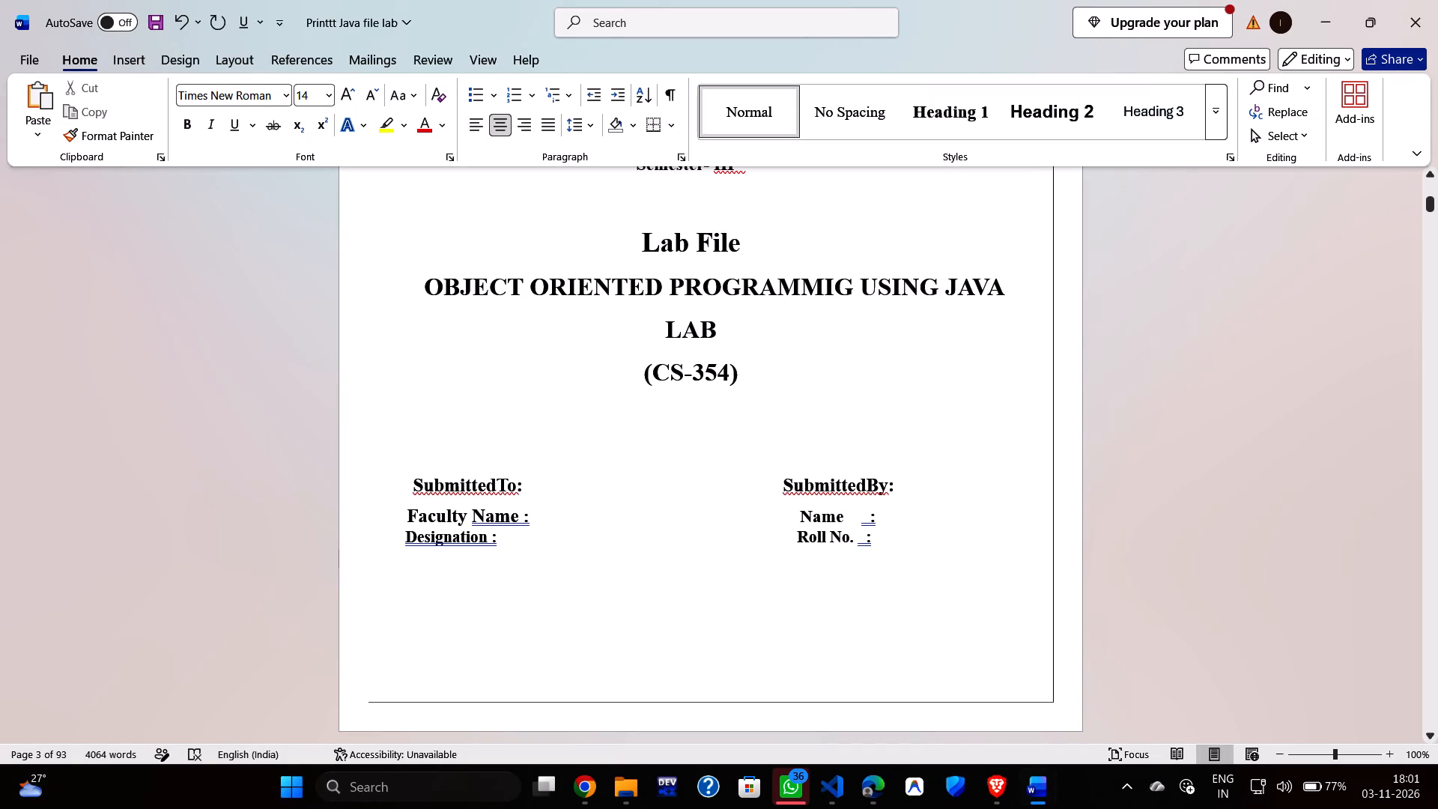
pyautogui.press('Down')
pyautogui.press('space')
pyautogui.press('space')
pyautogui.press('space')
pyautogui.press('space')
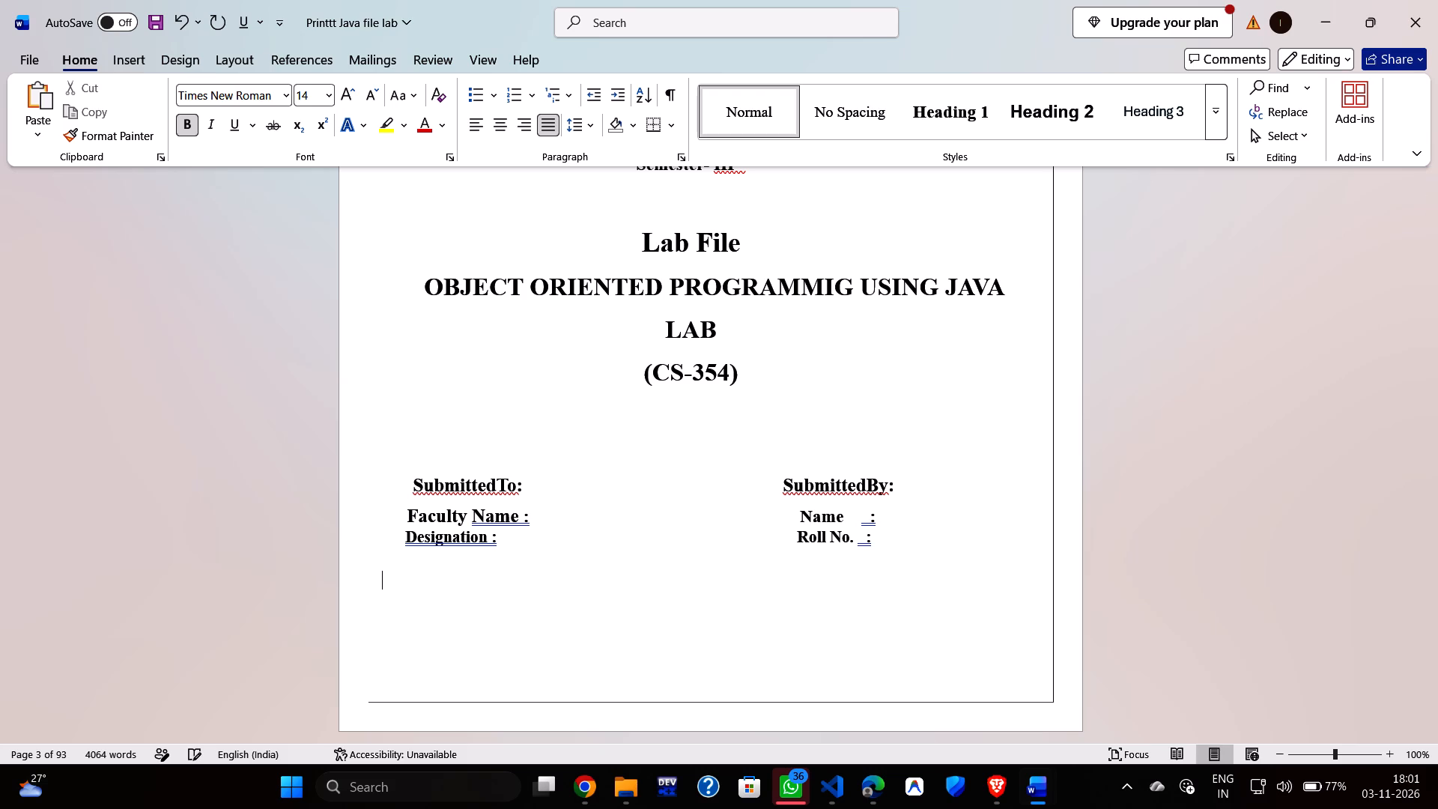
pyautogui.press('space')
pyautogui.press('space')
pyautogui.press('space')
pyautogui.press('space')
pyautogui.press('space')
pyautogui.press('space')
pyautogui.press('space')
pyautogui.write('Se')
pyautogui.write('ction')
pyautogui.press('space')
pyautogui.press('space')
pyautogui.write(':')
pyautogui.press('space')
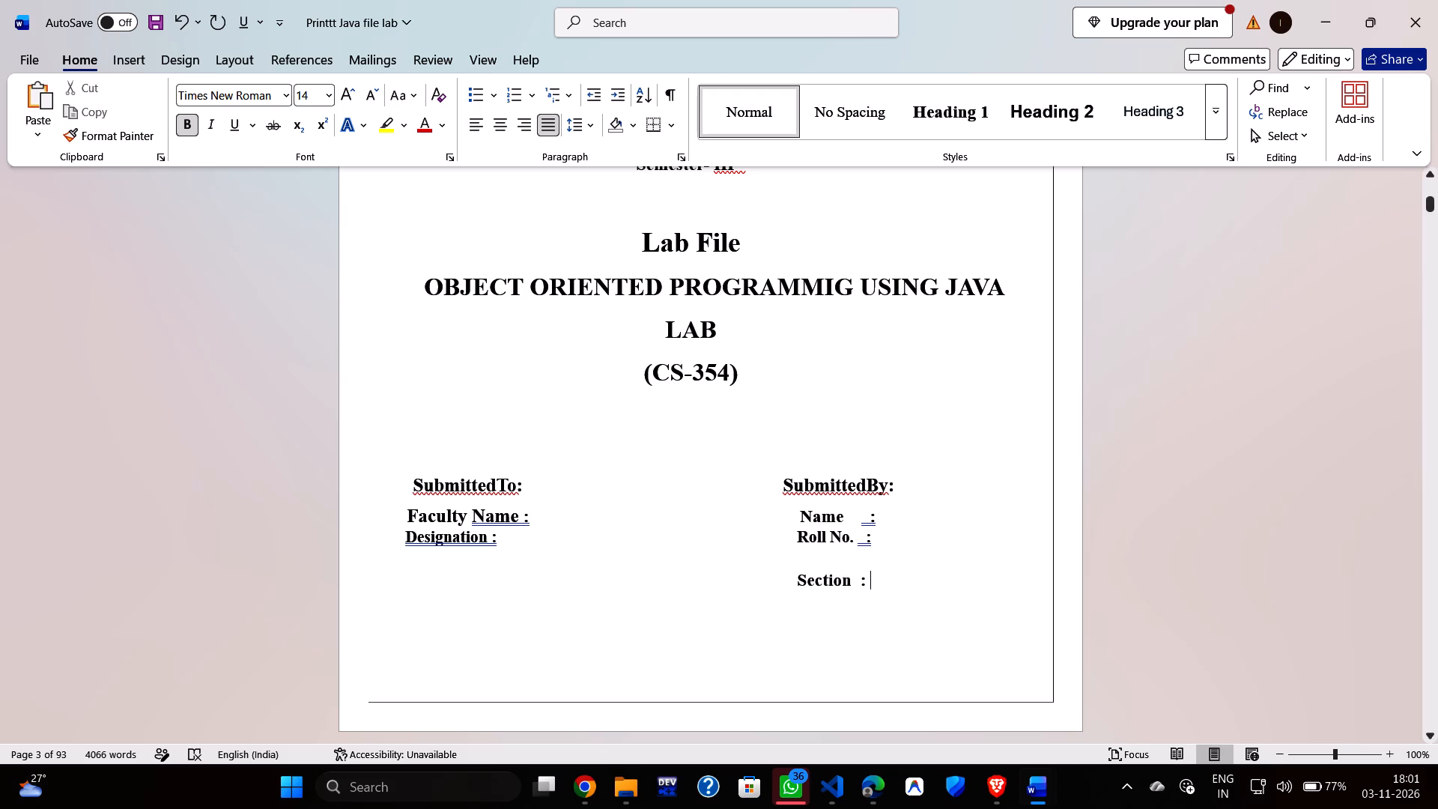
# Save the file as a Word document named "frant java lab file" in the Downloads folder.
pyautogui.click(160, 19)
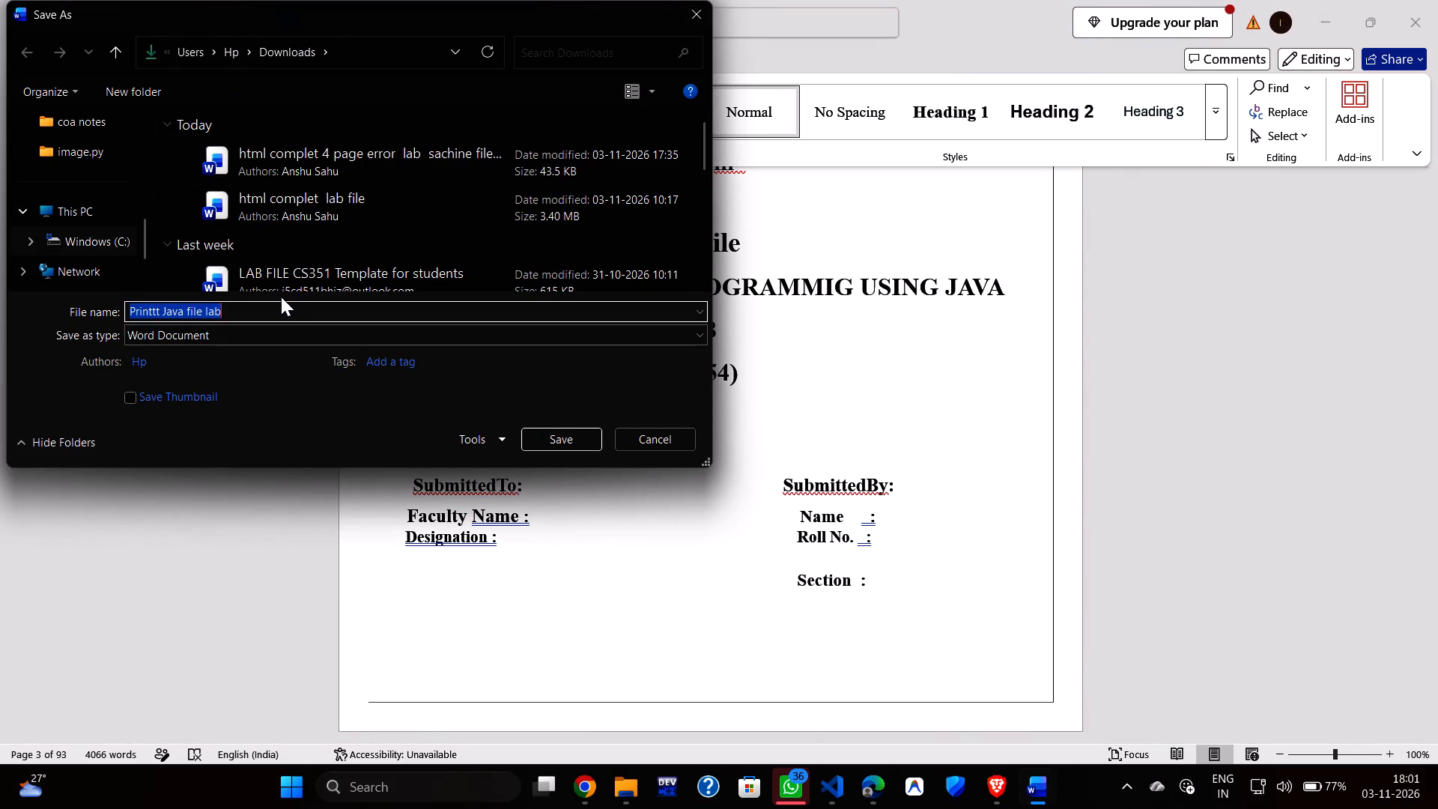
pyautogui.click(281, 301)
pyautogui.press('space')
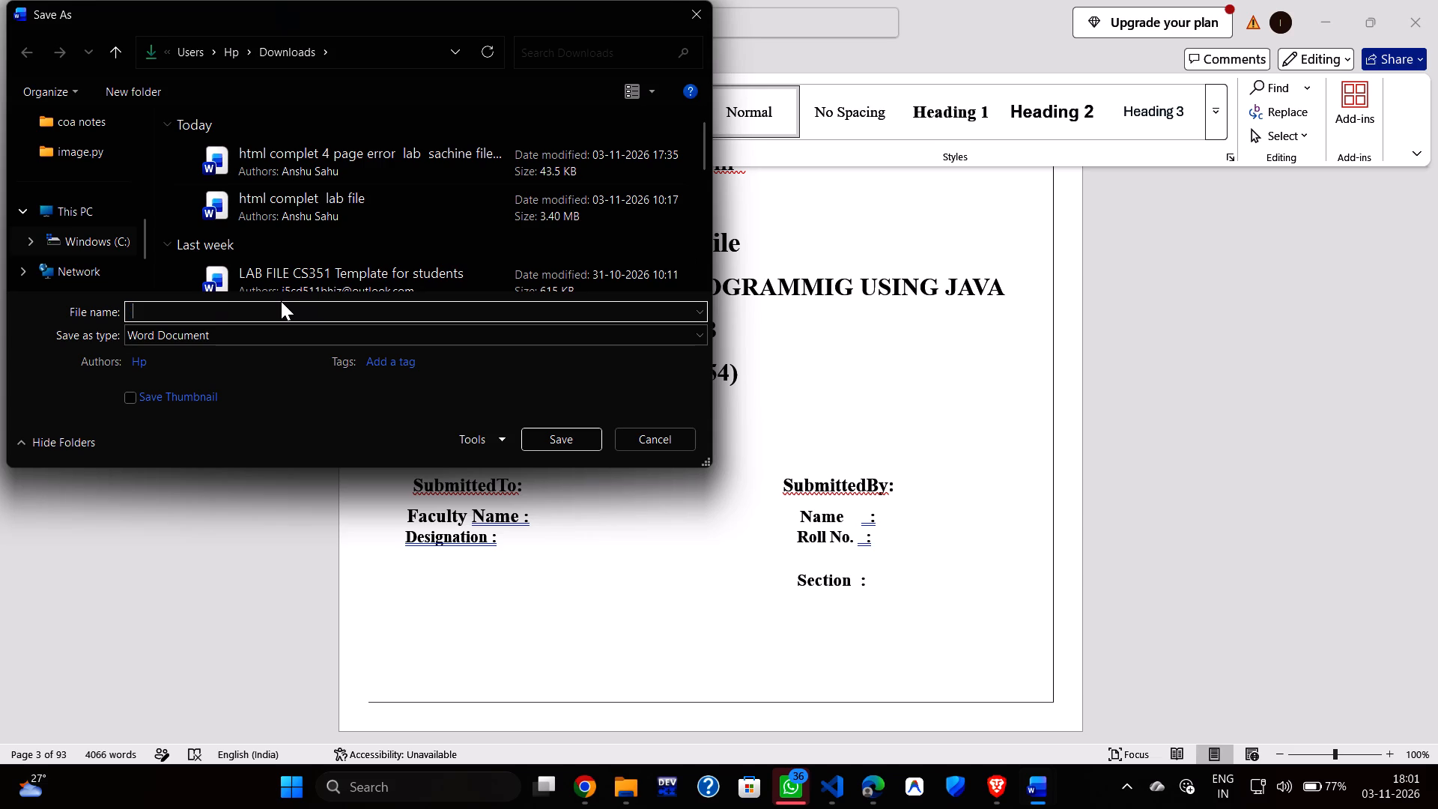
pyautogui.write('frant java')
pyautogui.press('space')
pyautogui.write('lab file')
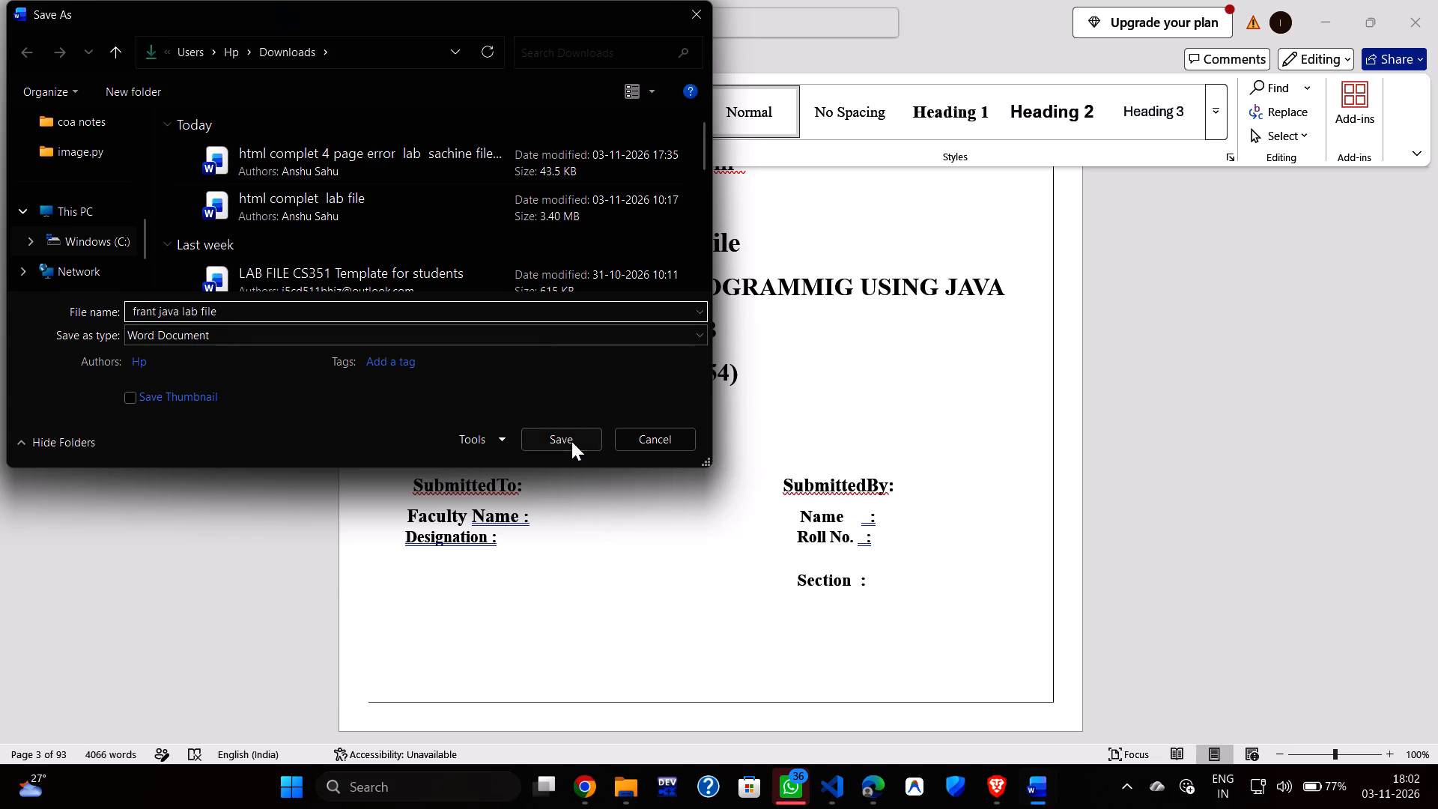
pyautogui.click(571, 441)
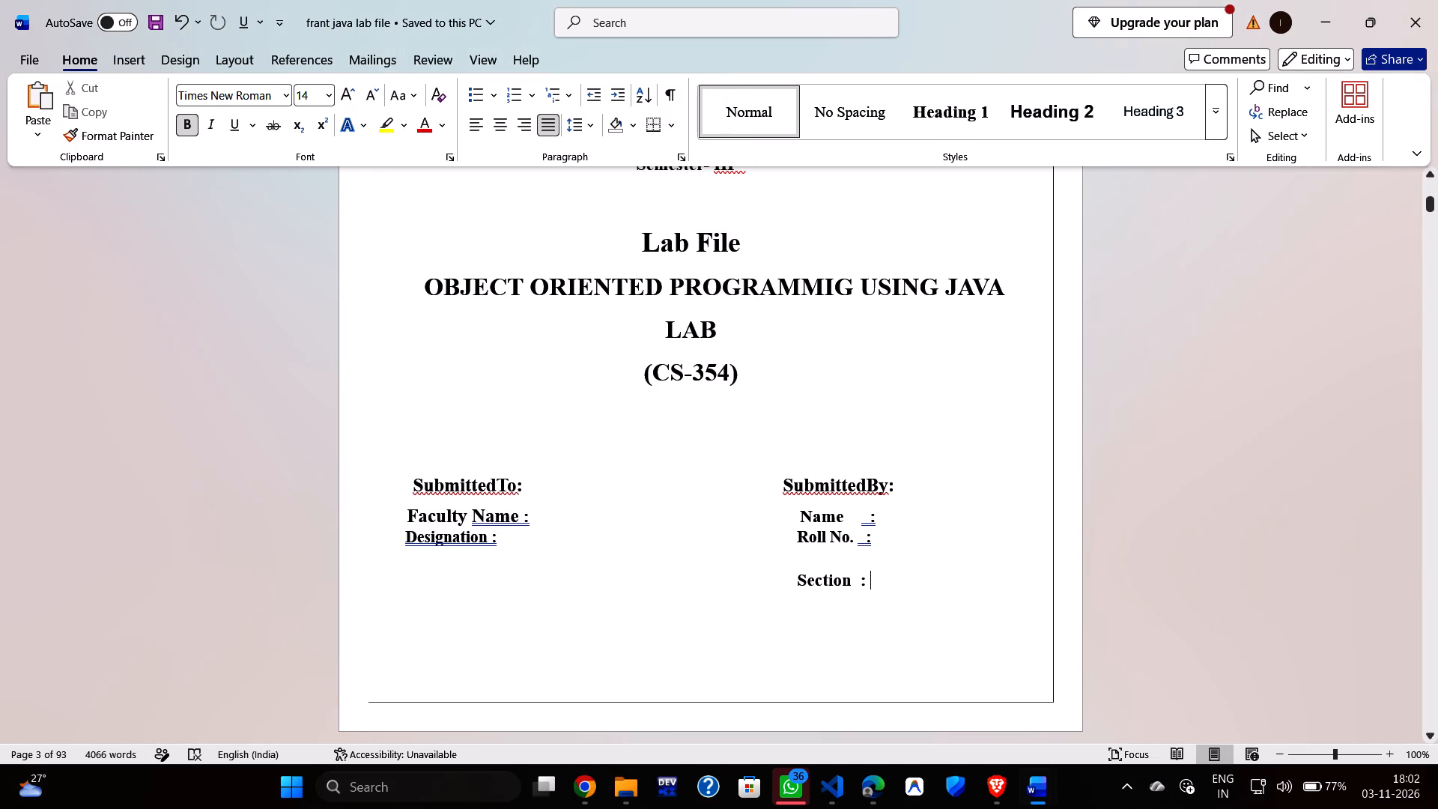
# Switch to Chrome, return to iLovePDF's Word to PDF converter and load "frant java lab file" from Downloads.
pyautogui.scroll(2, 672, 441)
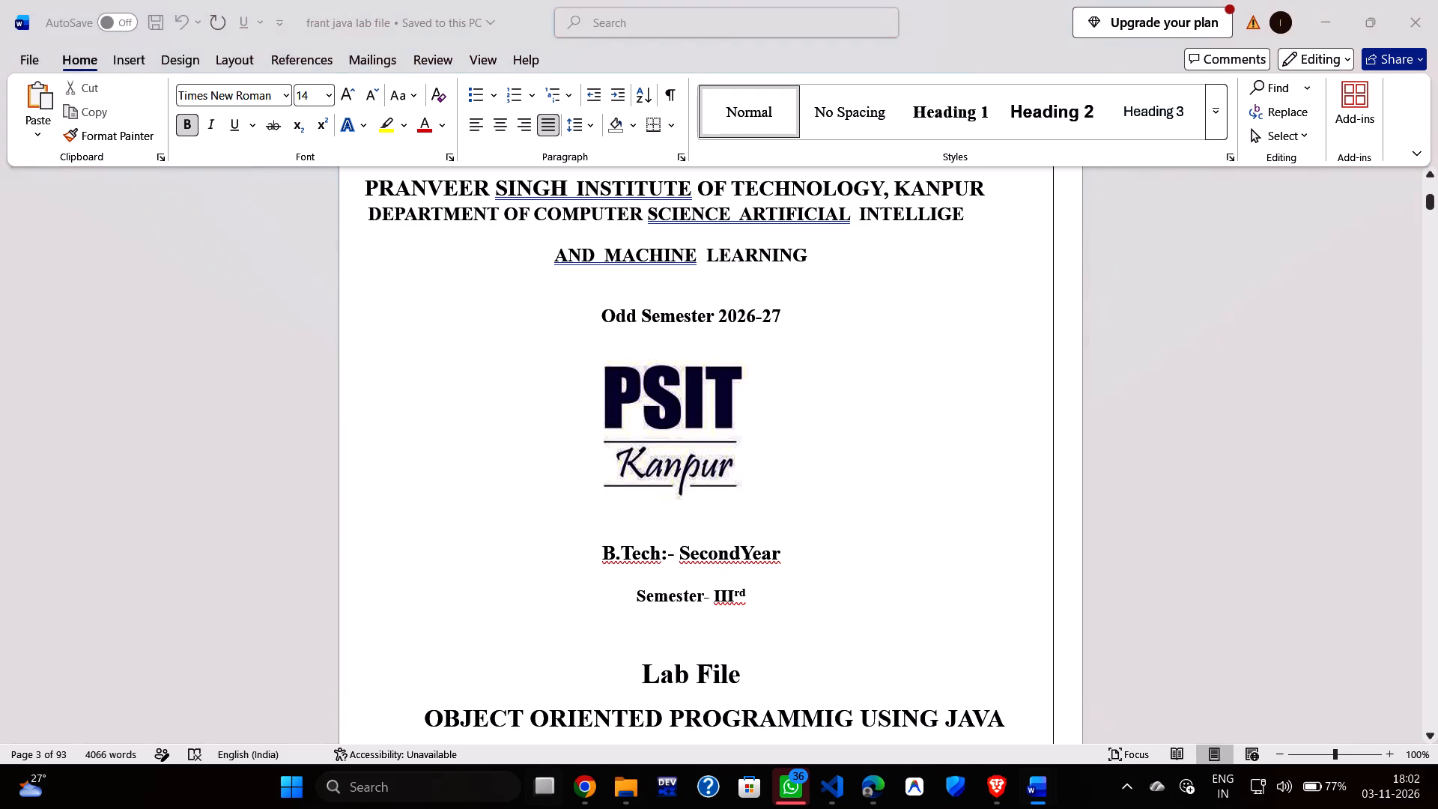
pyautogui.click(930, 199)
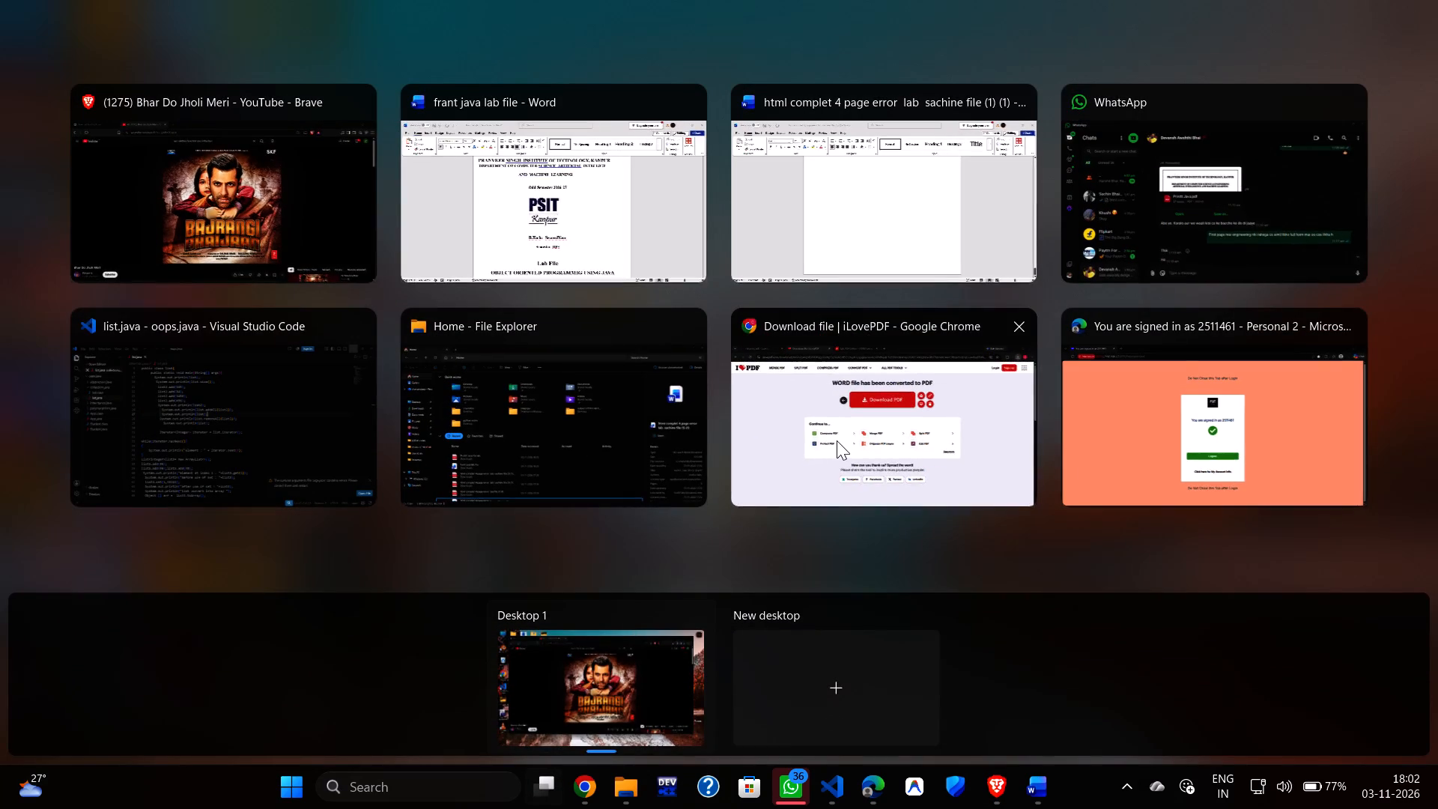
pyautogui.click(837, 440)
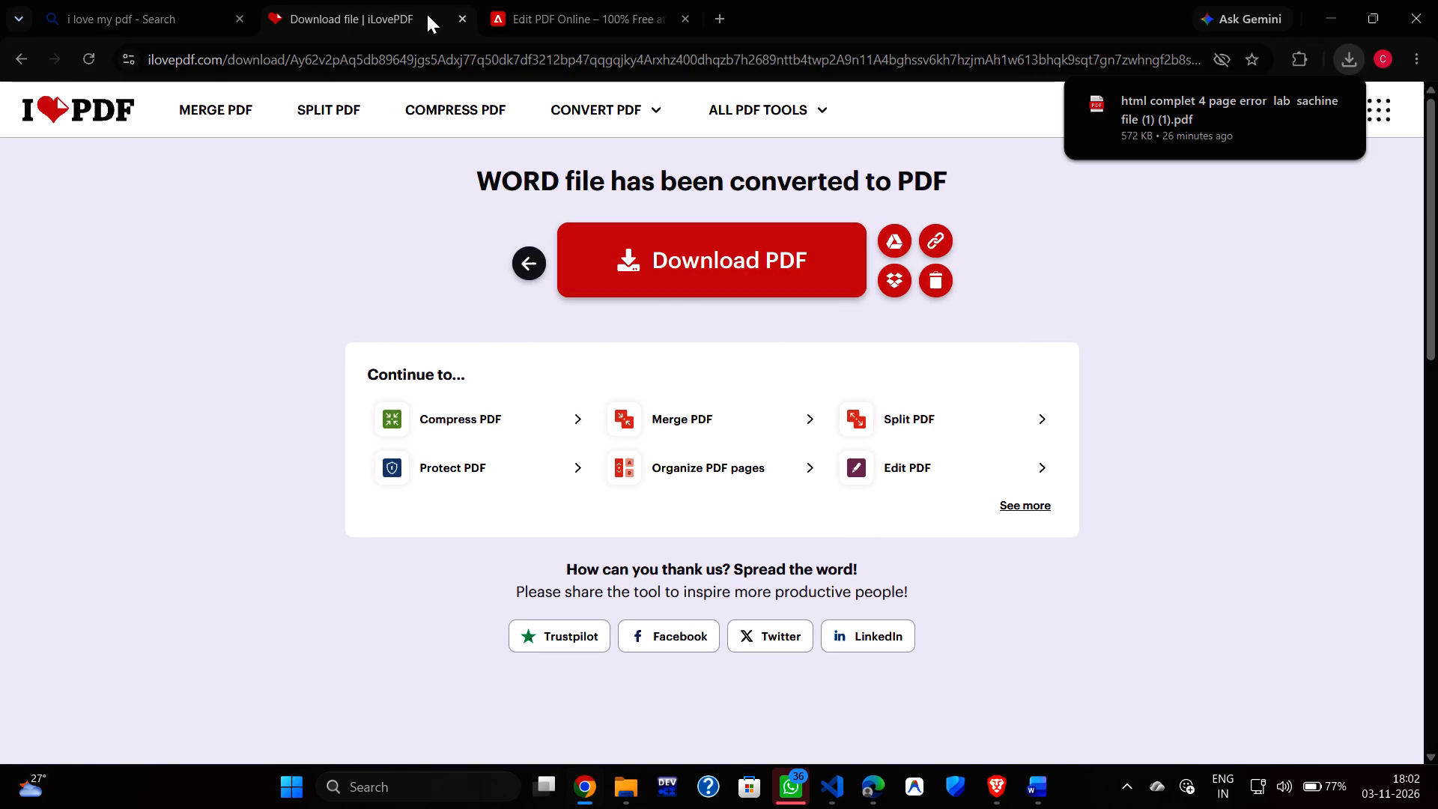
pyautogui.click(7, 56)
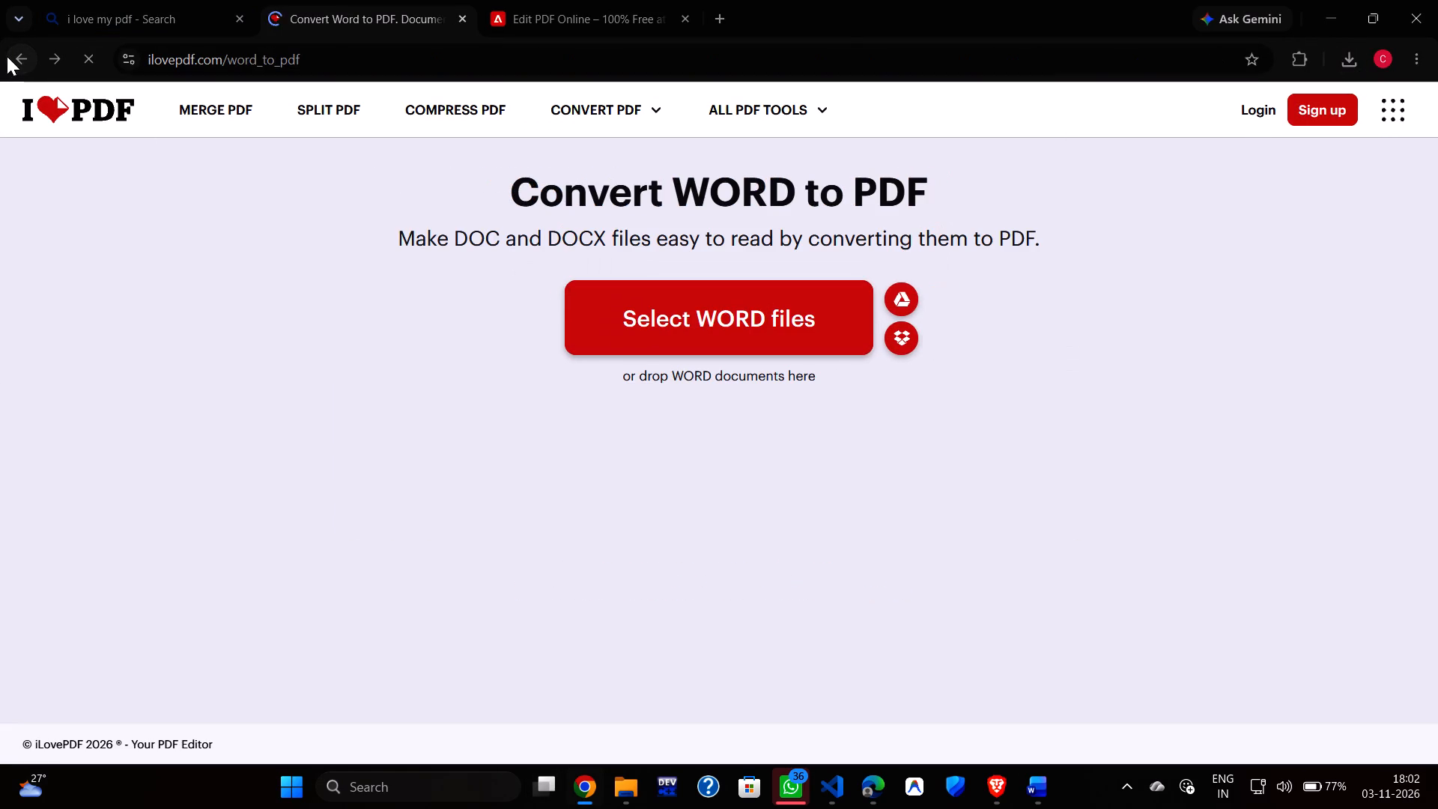
pyautogui.click(727, 324)
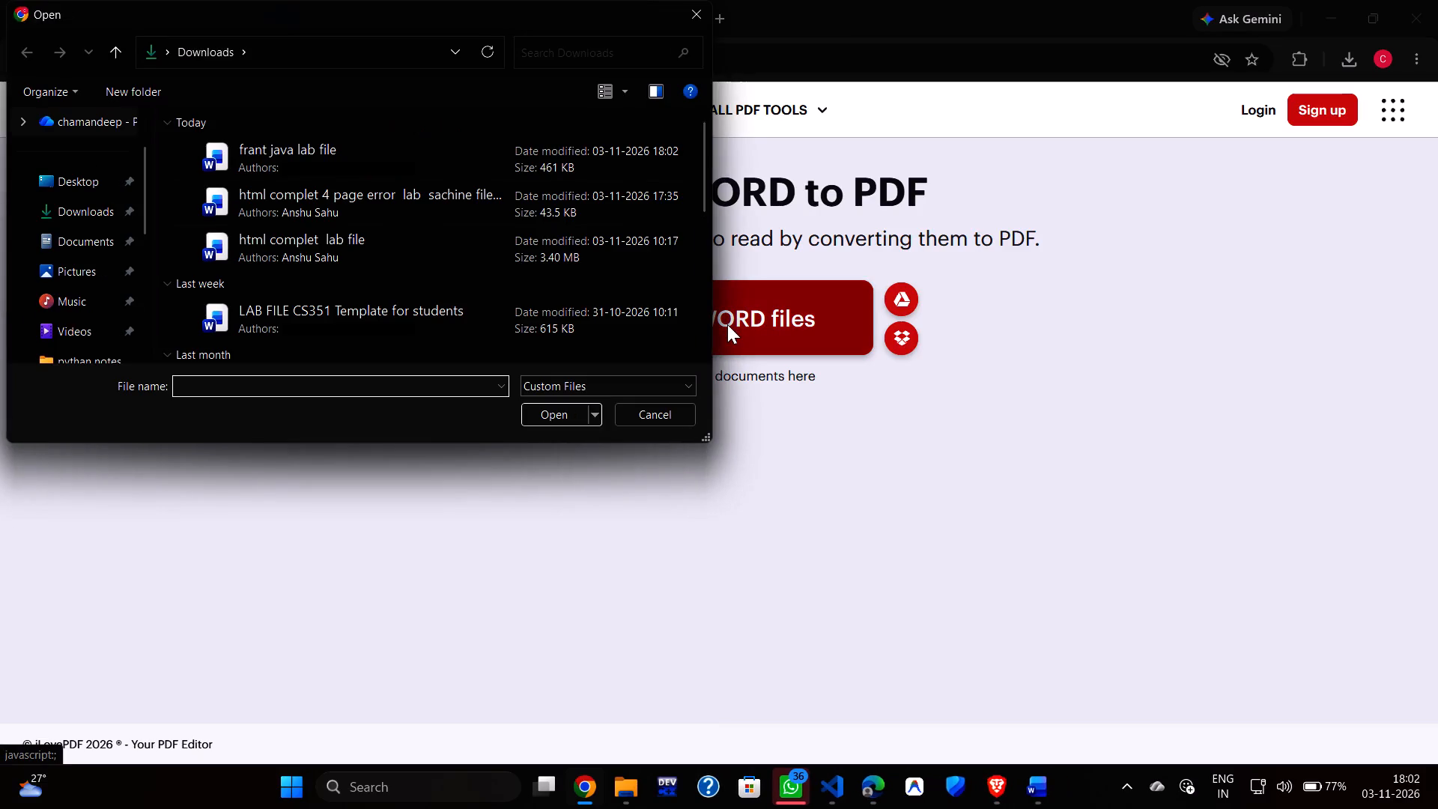
pyautogui.click(413, 163)
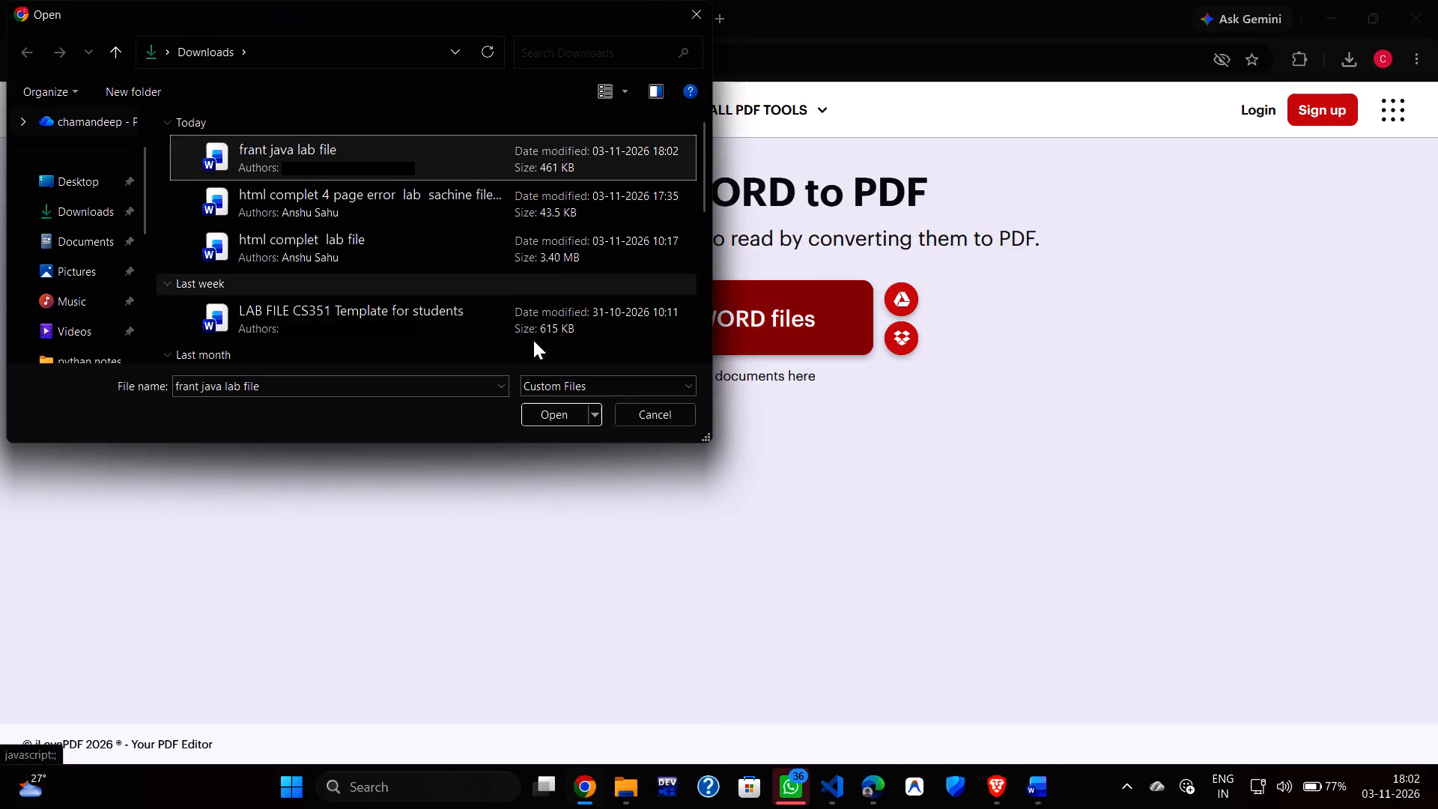
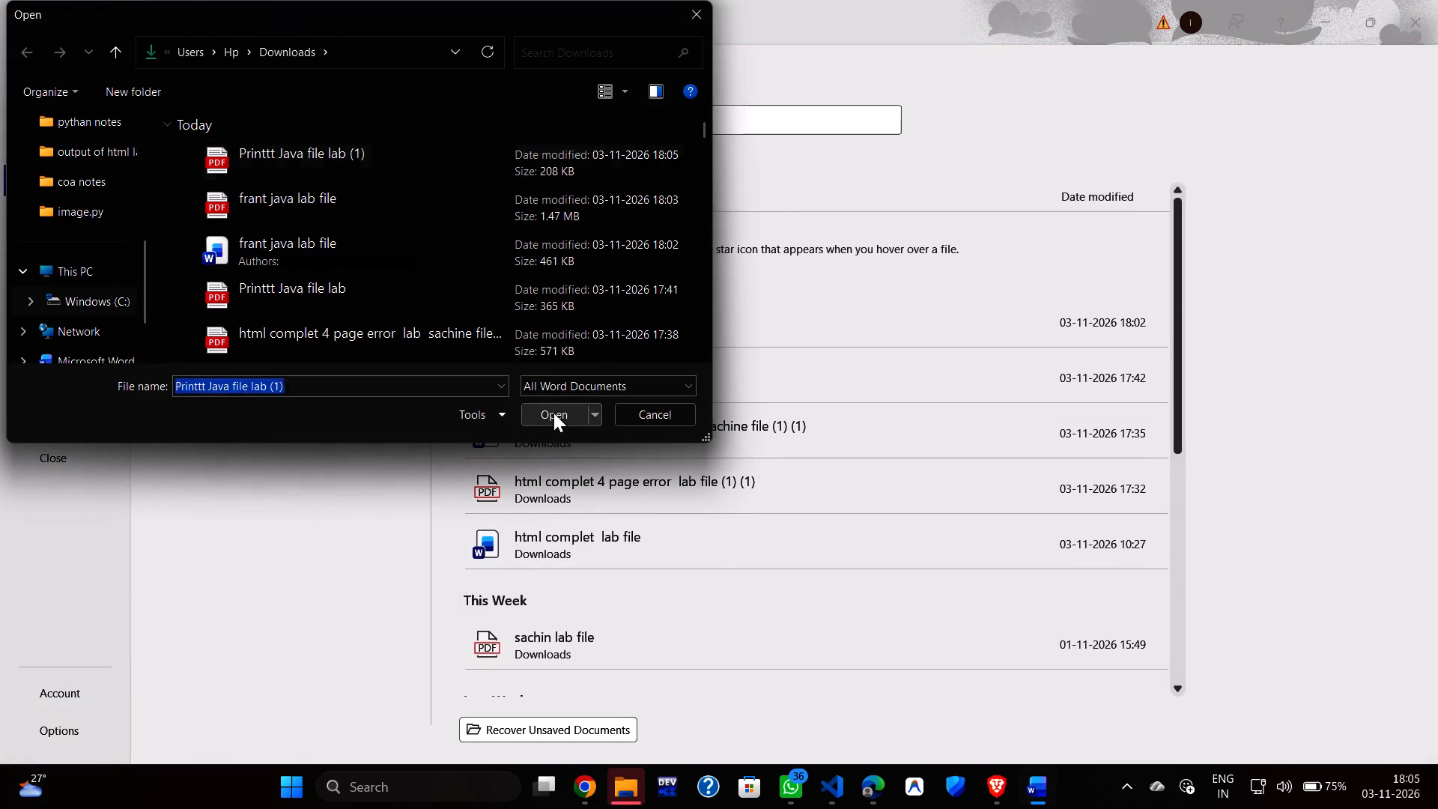
pyautogui.scroll(1, 789, 317)
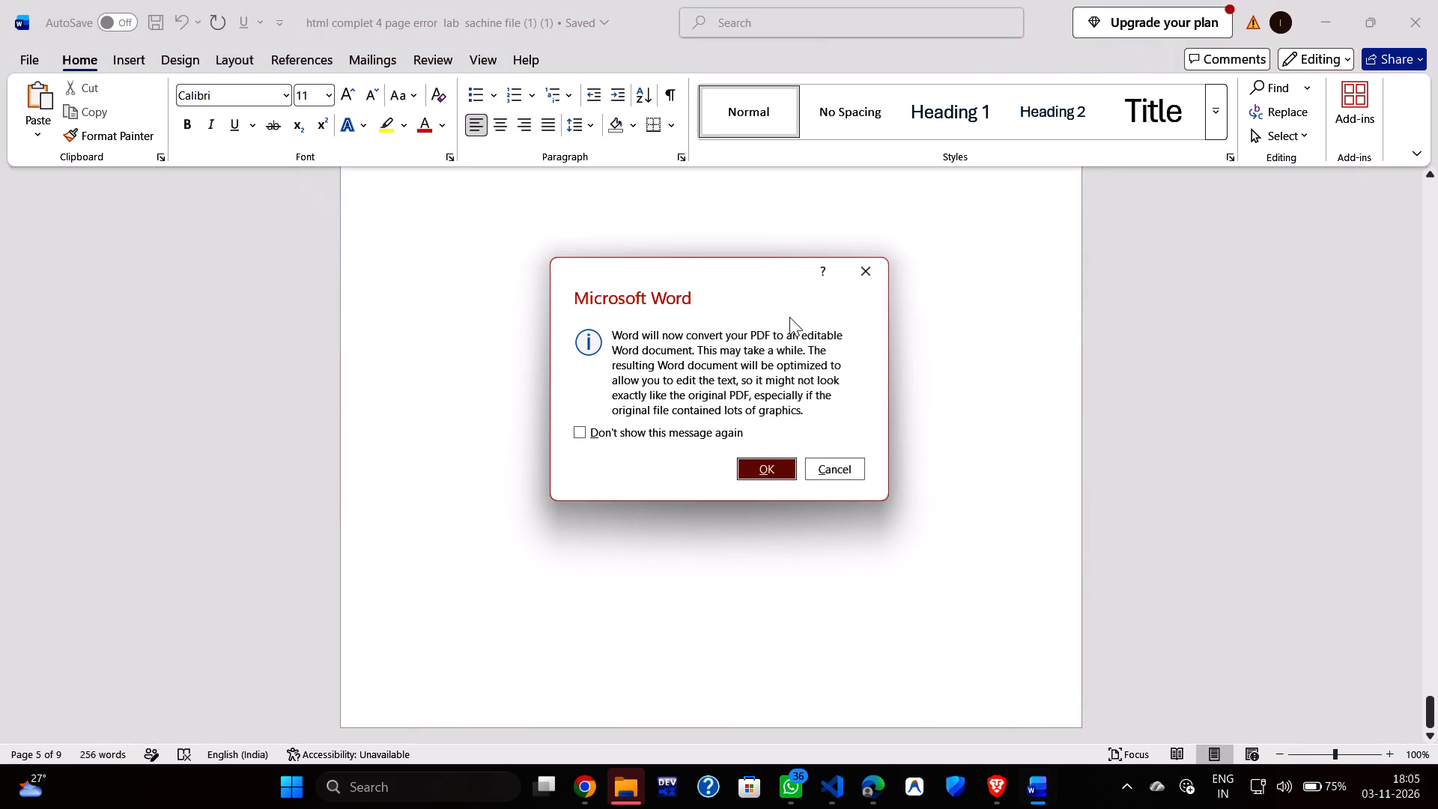
pyautogui.click(771, 470)
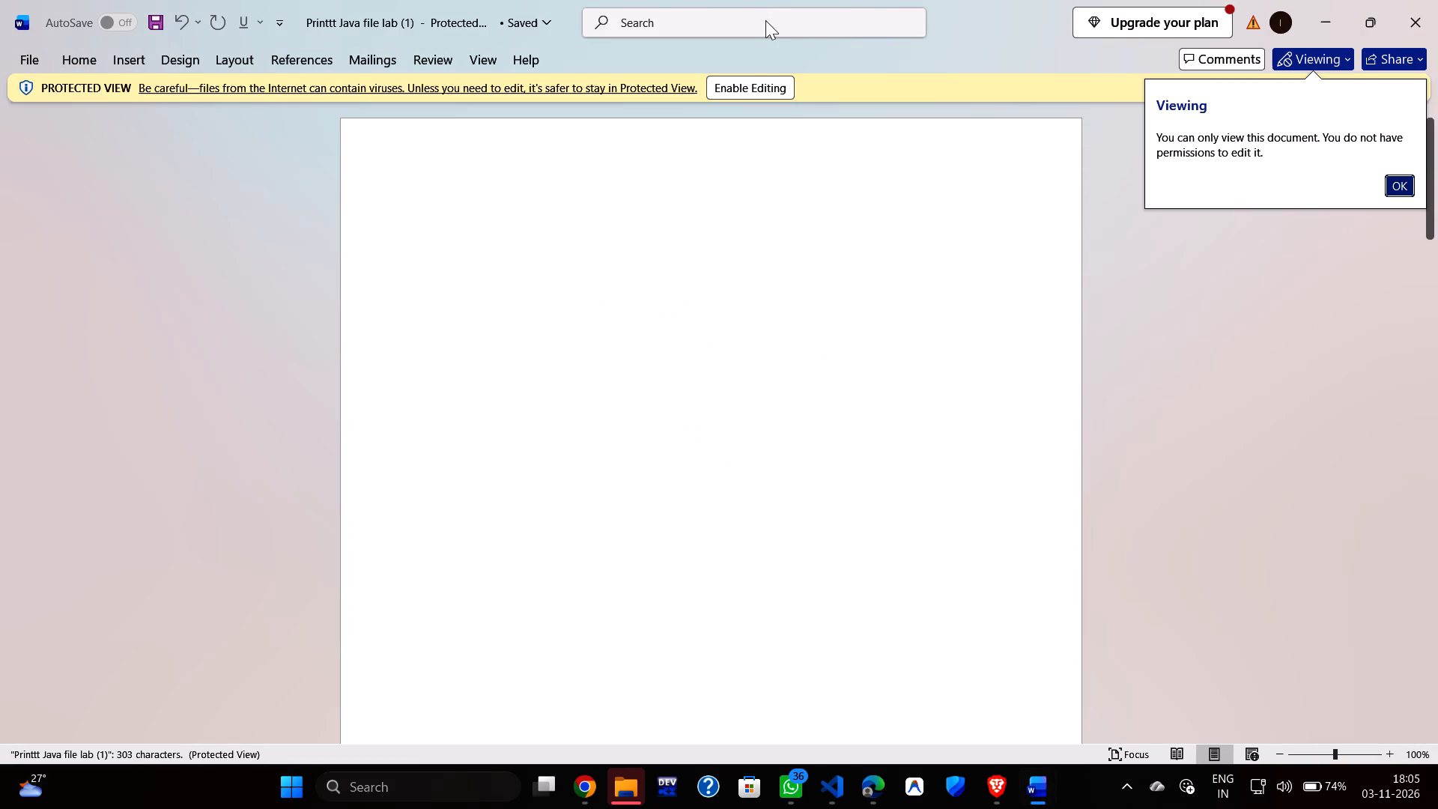
pyautogui.click(764, 75)
pyautogui.click(765, 87)
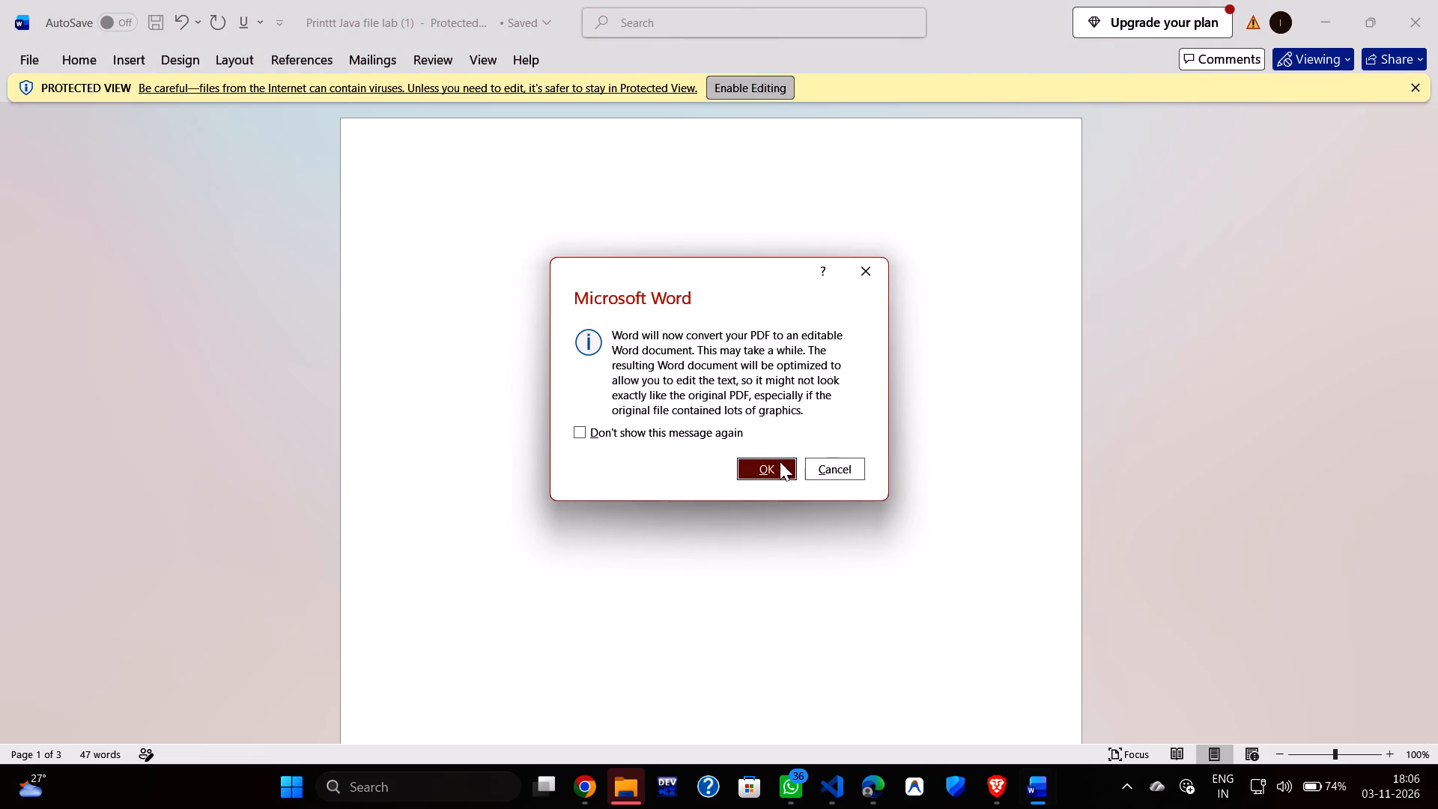
pyautogui.click(780, 460)
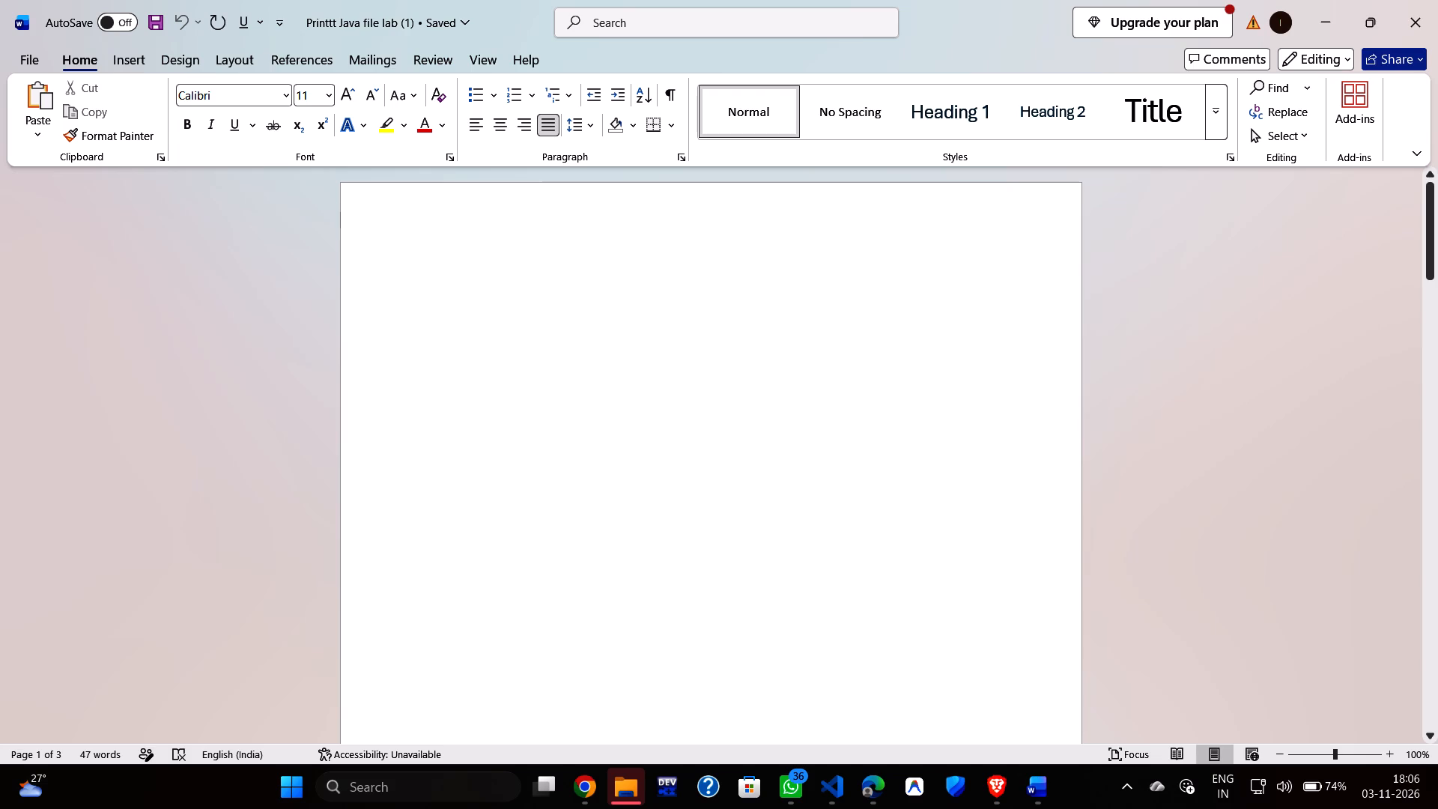
# Delete "& ENGINEERING" from the department line on the lab file's cover page so it reads "DEPARTMENT OF COMPUTER SCIENCE".
pyautogui.scroll(-6, 780, 389)
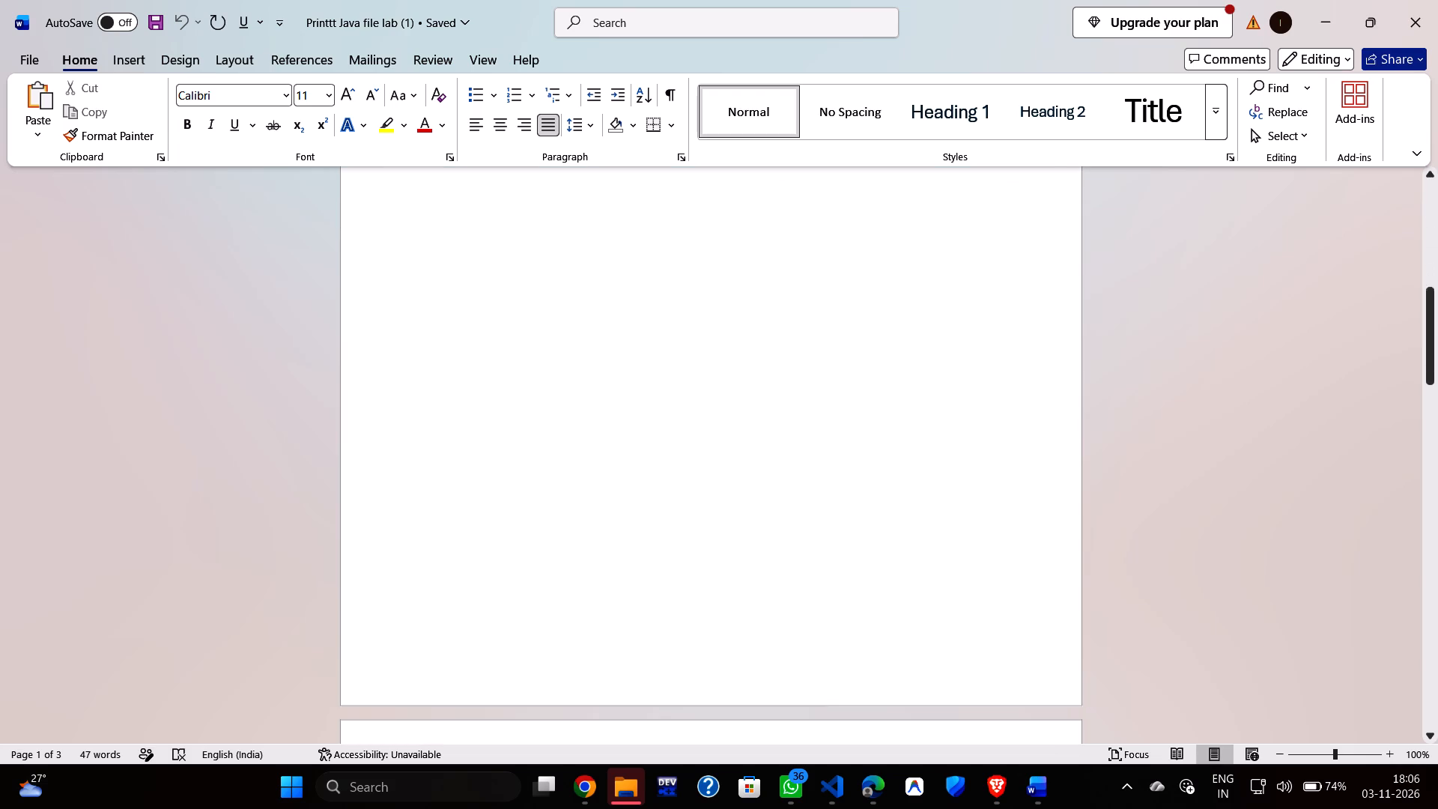
pyautogui.scroll(-2, 780, 389)
pyautogui.scroll(2, 780, 389)
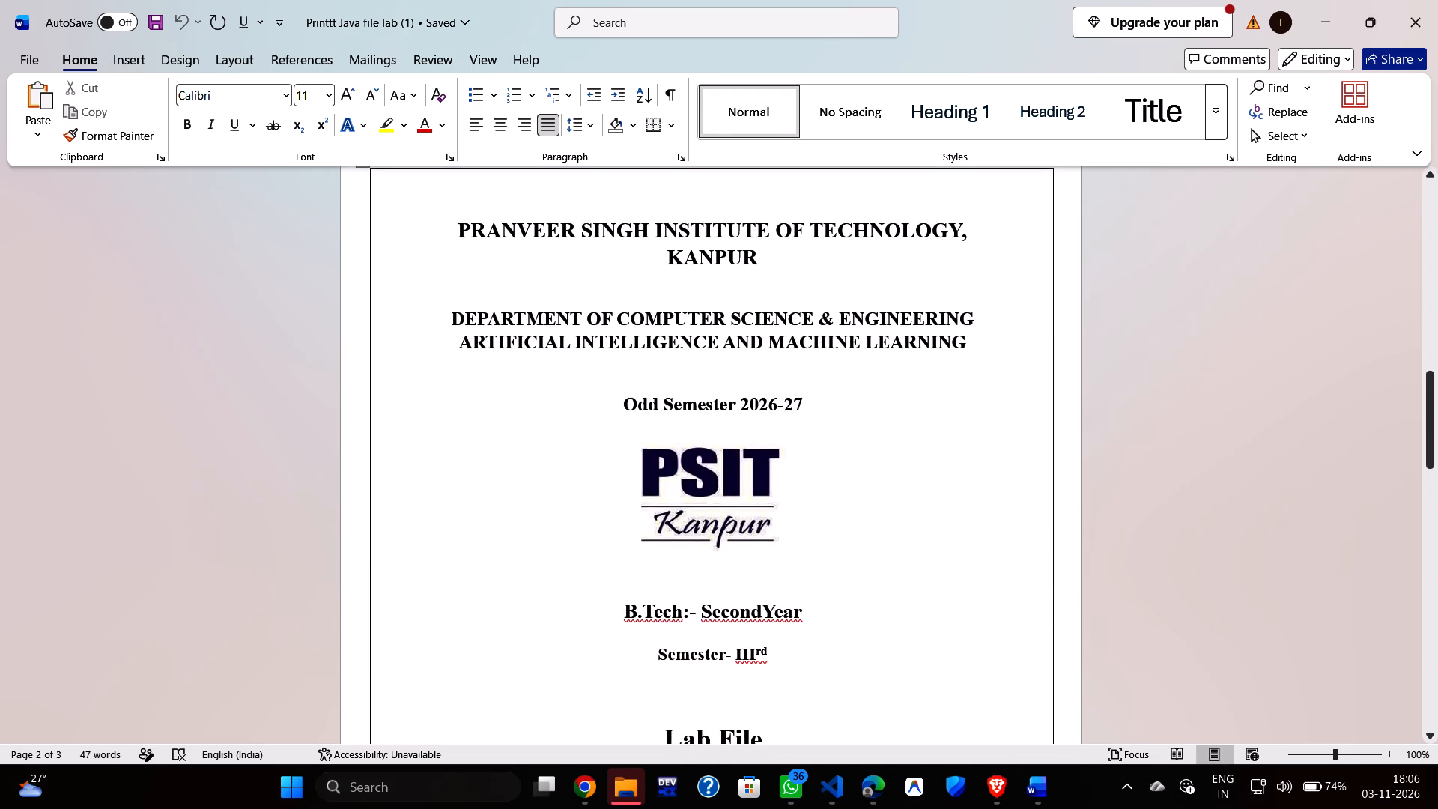
pyautogui.click(987, 316)
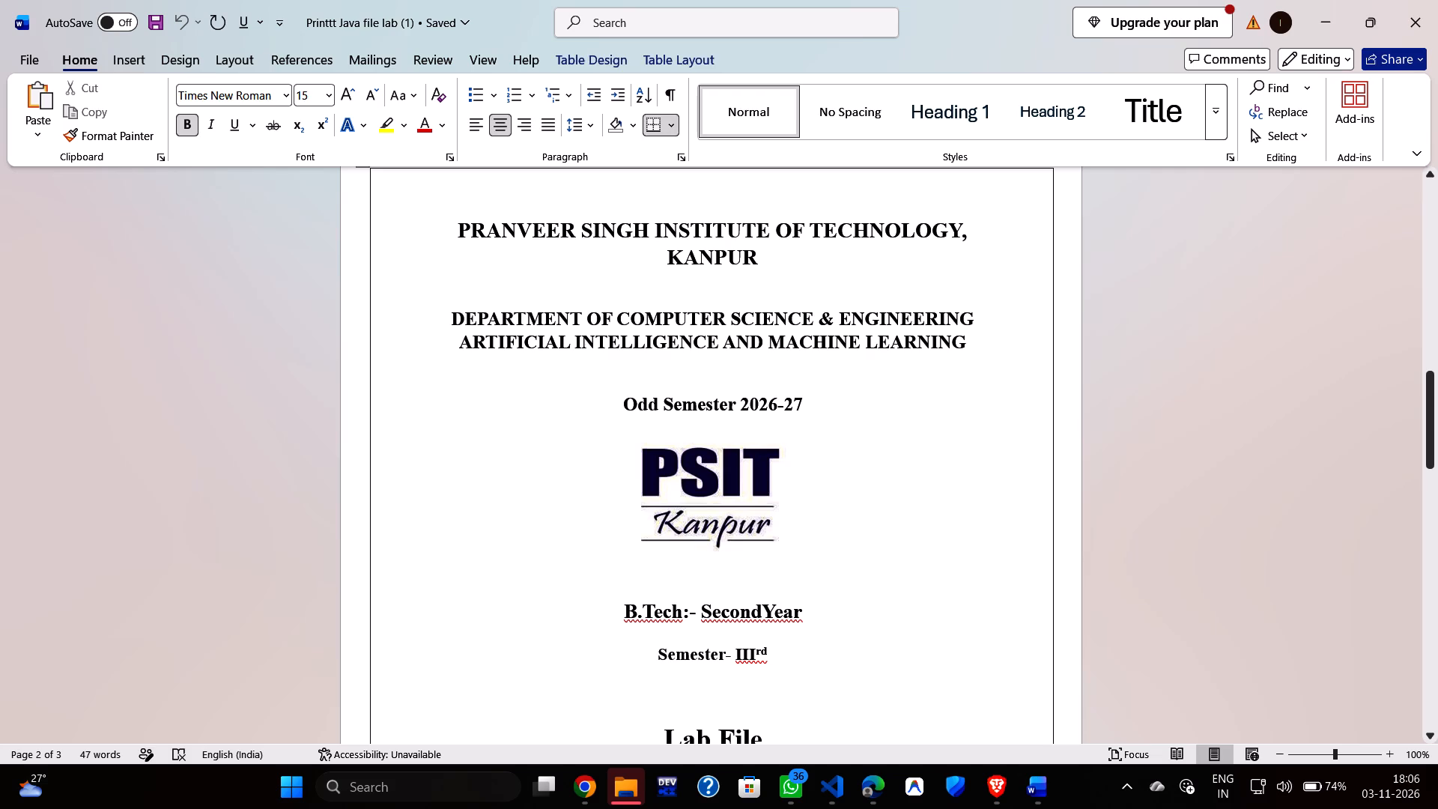
pyautogui.press('BackSpace')
pyautogui.press('BackSpace')
pyautogui.press('BackSpace')
pyautogui.press('BackSpace')
pyautogui.press('BackSpace')
pyautogui.press('BackSpace')
pyautogui.press('BackSpace')
pyautogui.press('BackSpace')
pyautogui.press('BackSpace')
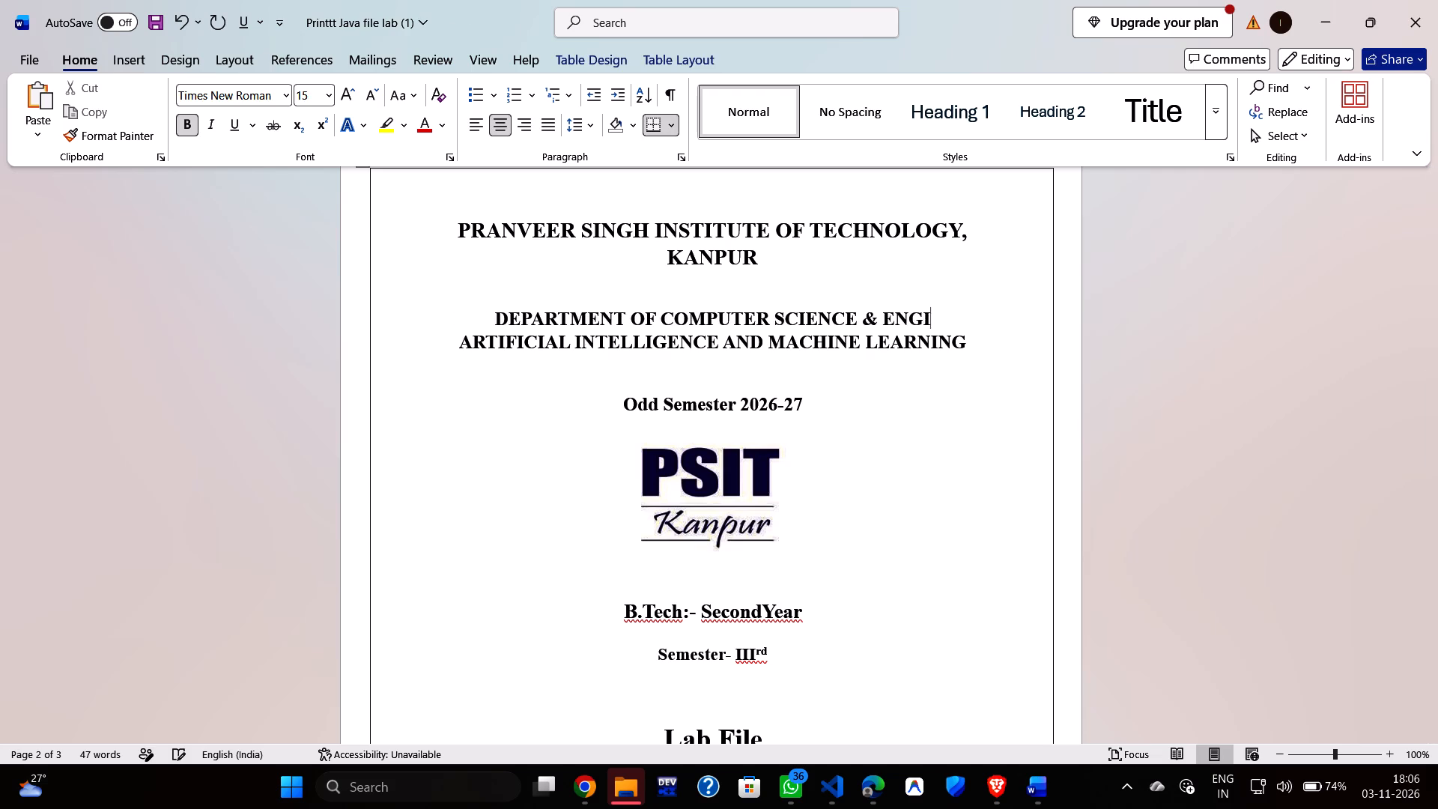
pyautogui.press('BackSpace')
pyautogui.press('BackSpace')
pyautogui.press('BackSpace')
pyautogui.press('BackSpace')
pyautogui.press('BackSpace')
pyautogui.press('BackSpace')
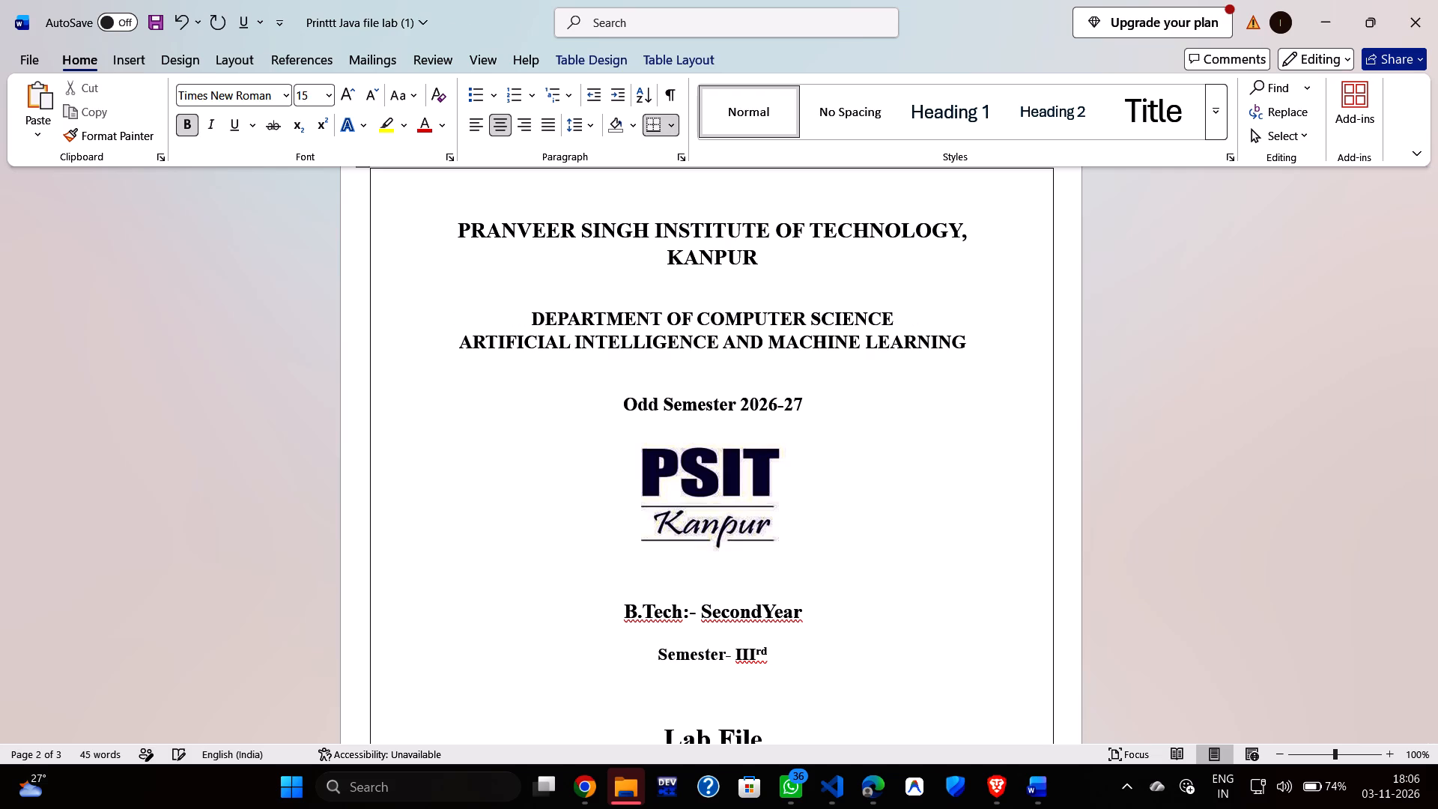
pyautogui.click(936, 481)
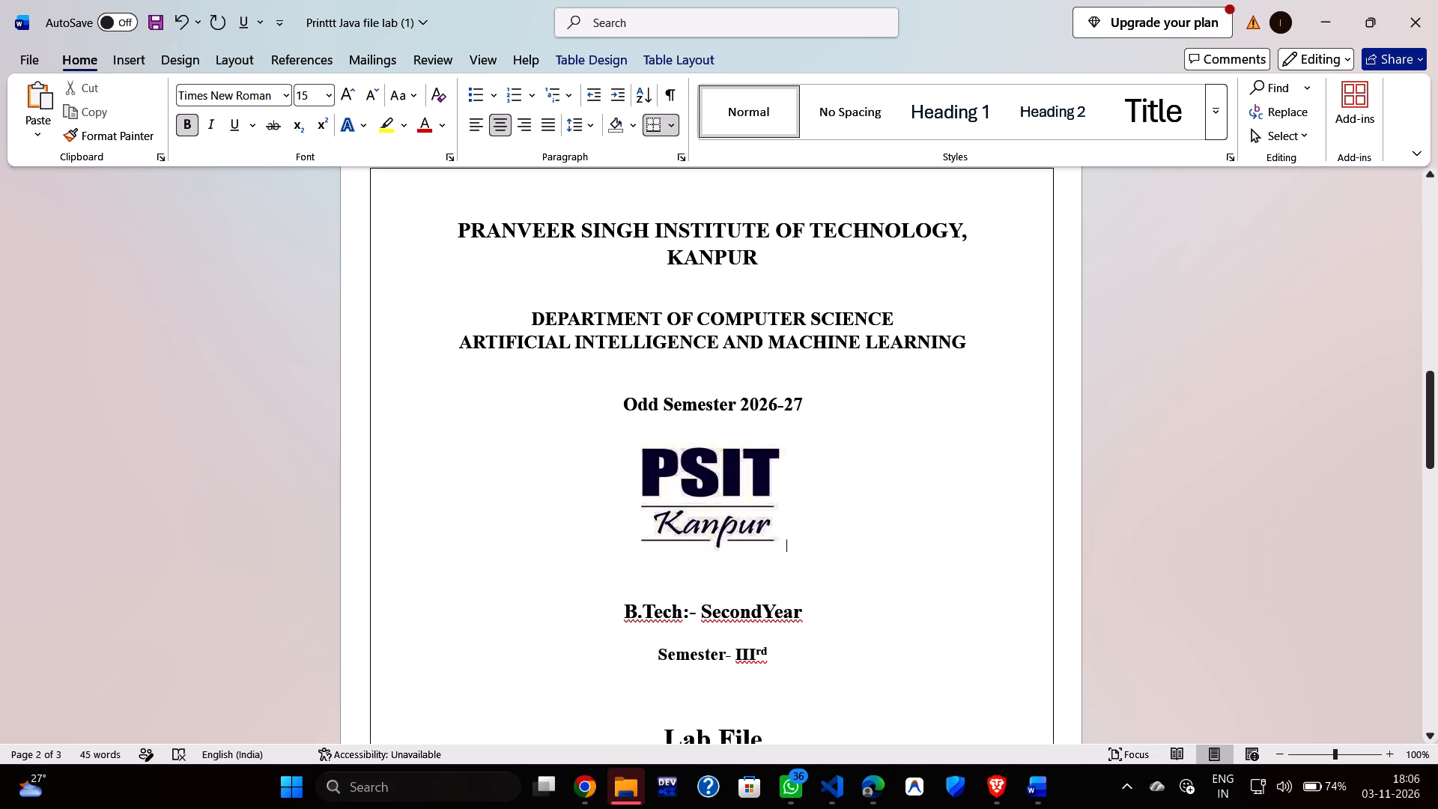
# Save the edited cover page in Downloads as a Word document named "Printtt Java file lab main frant page".
pyautogui.click(154, 16)
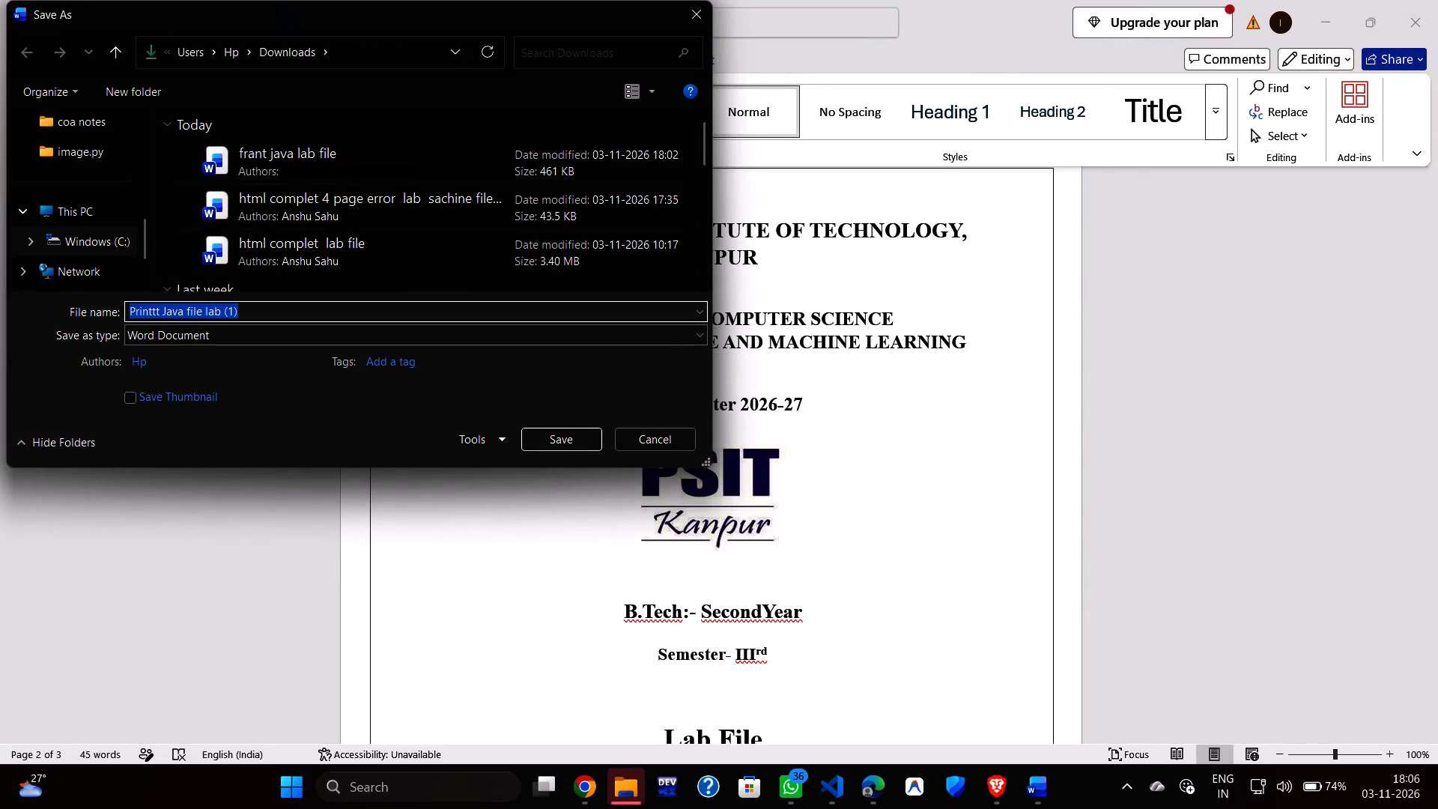
pyautogui.click(364, 316)
pyautogui.press('BackSpace')
pyautogui.press('BackSpace')
pyautogui.press('BackSpace')
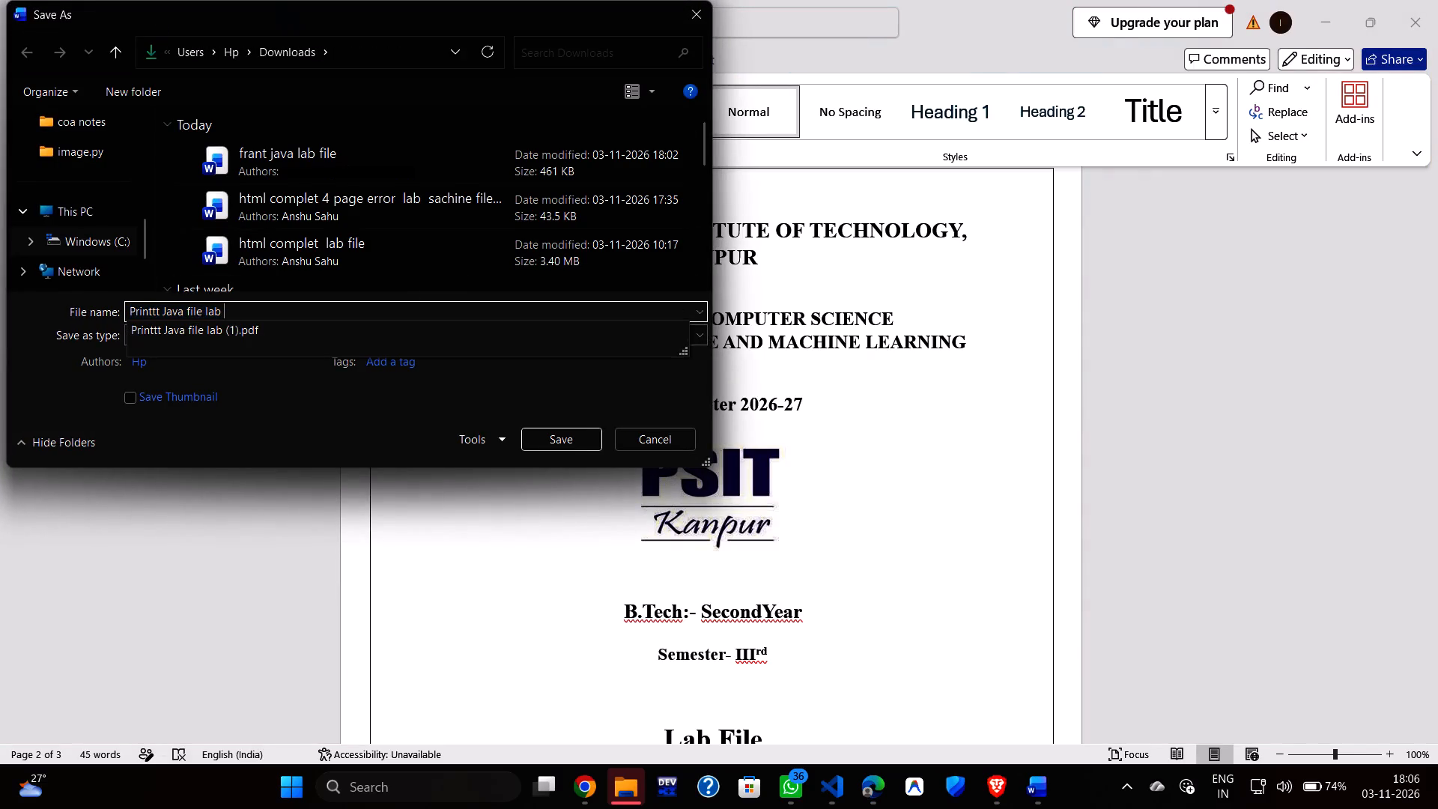
pyautogui.write('main')
pyautogui.press('space')
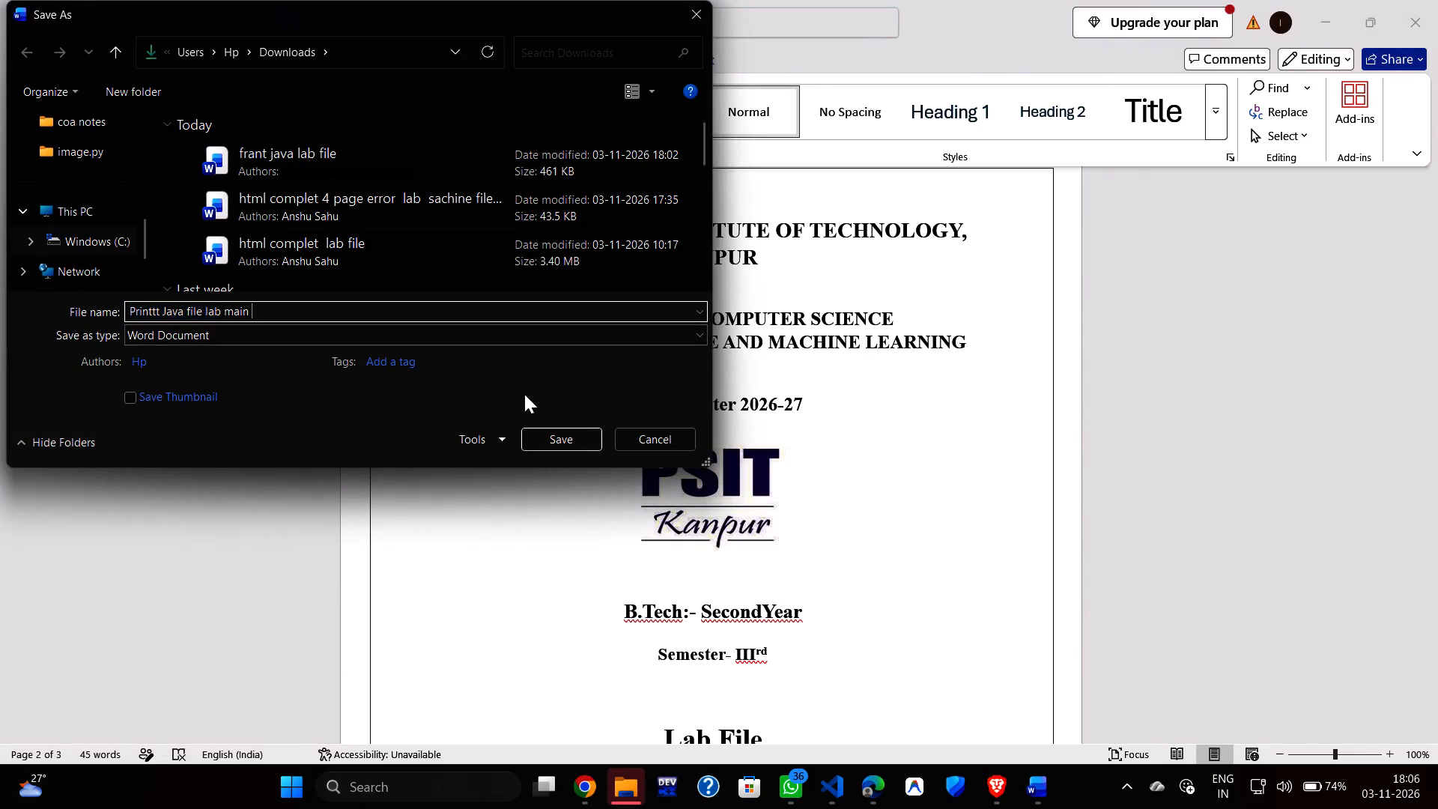
pyautogui.click(333, 309)
pyautogui.press('space')
pyautogui.write('frant page')
pyautogui.click(549, 436)
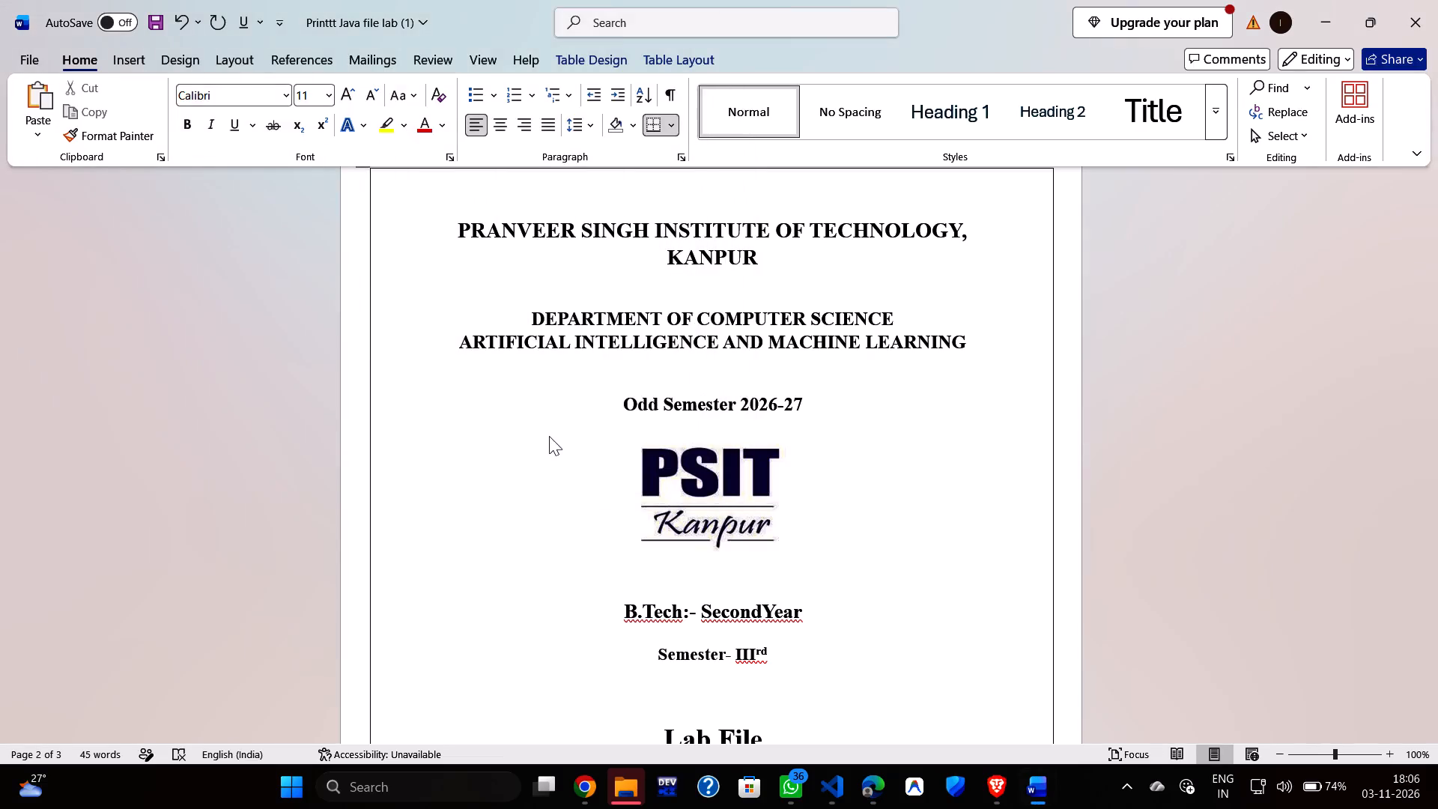
pyautogui.scroll(-1, 885, 622)
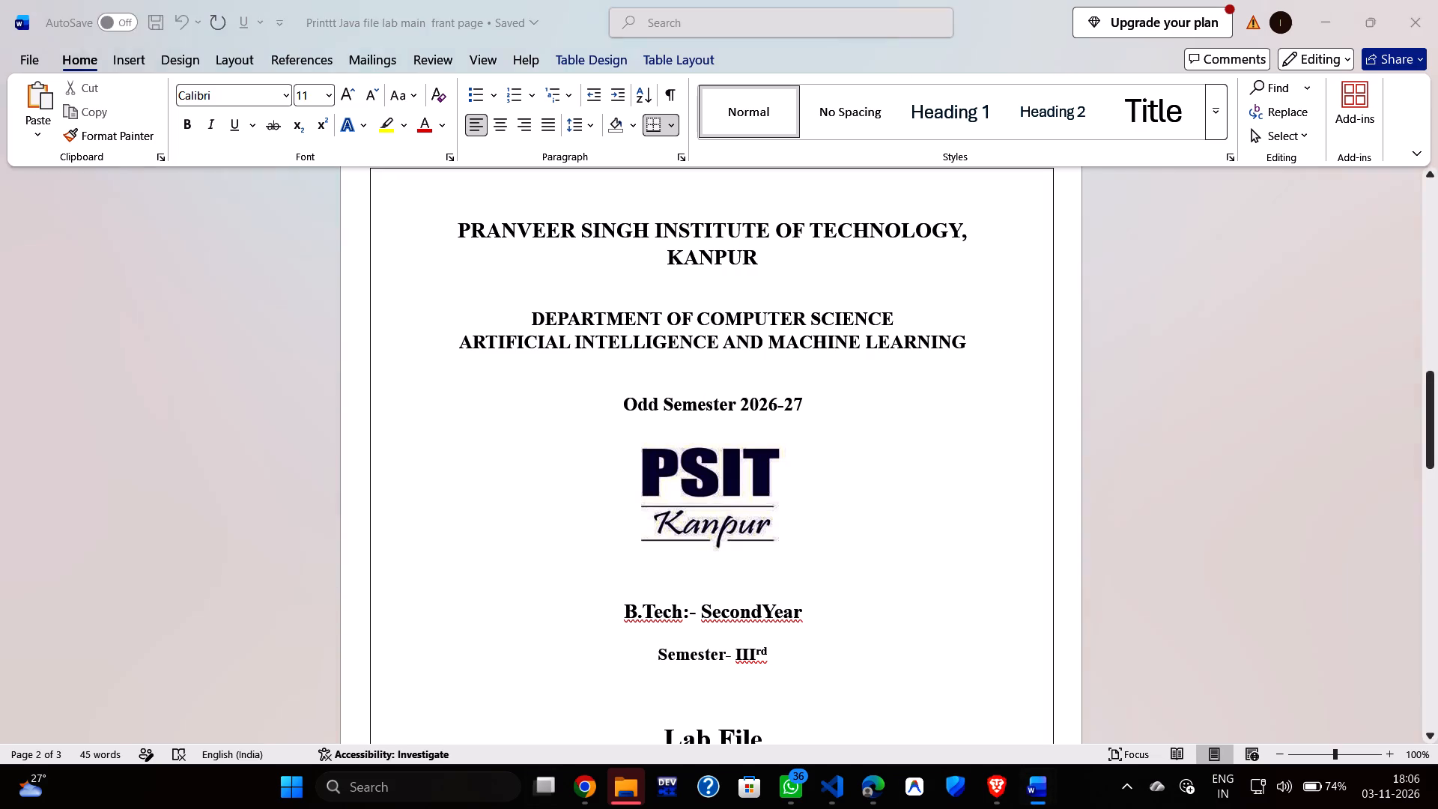
# Switch to Chrome, return to iLovePDF's Word to PDF converter and load "Printtt Java file lab main frant page" from Downloads.
pyautogui.click(715, 434)
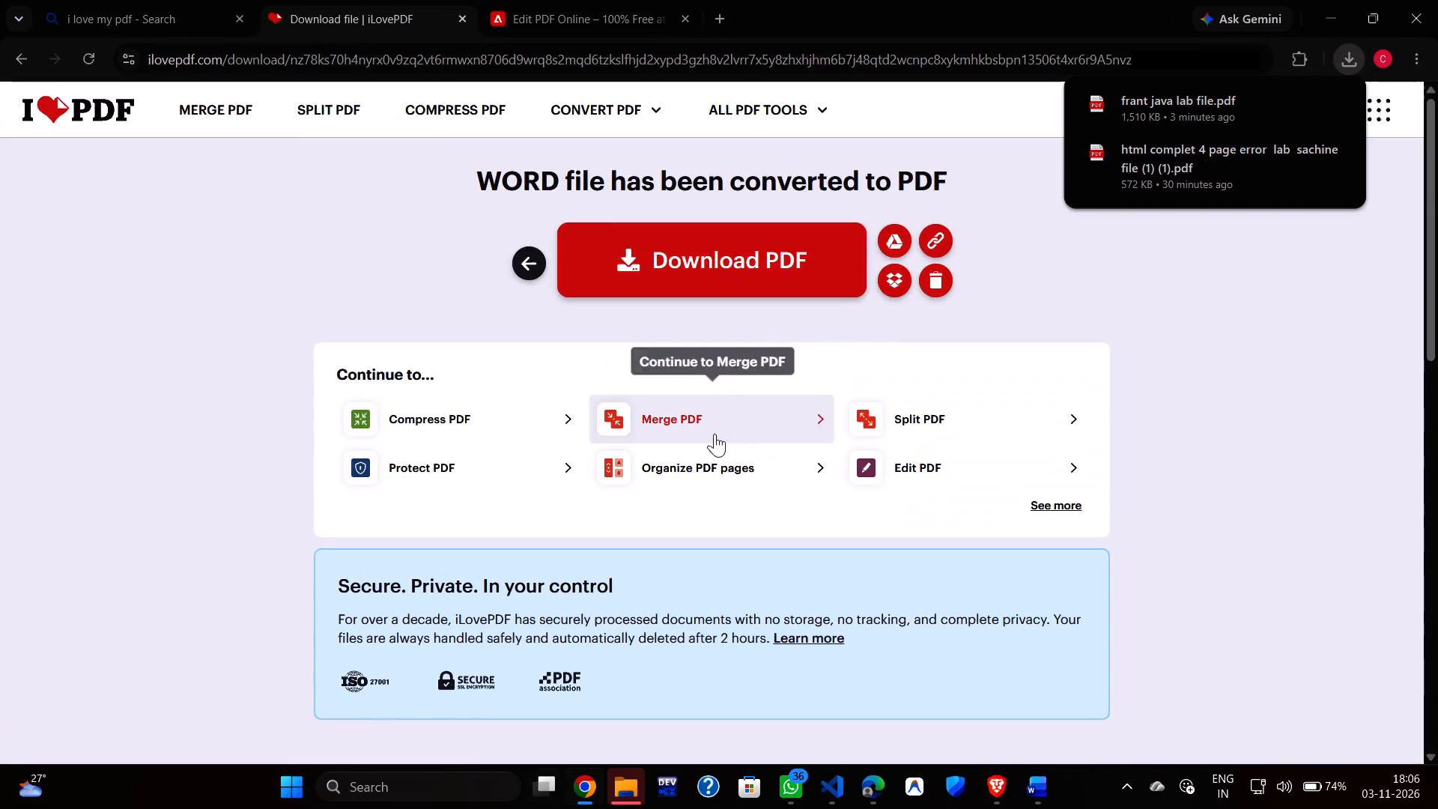
pyautogui.click(4, 53)
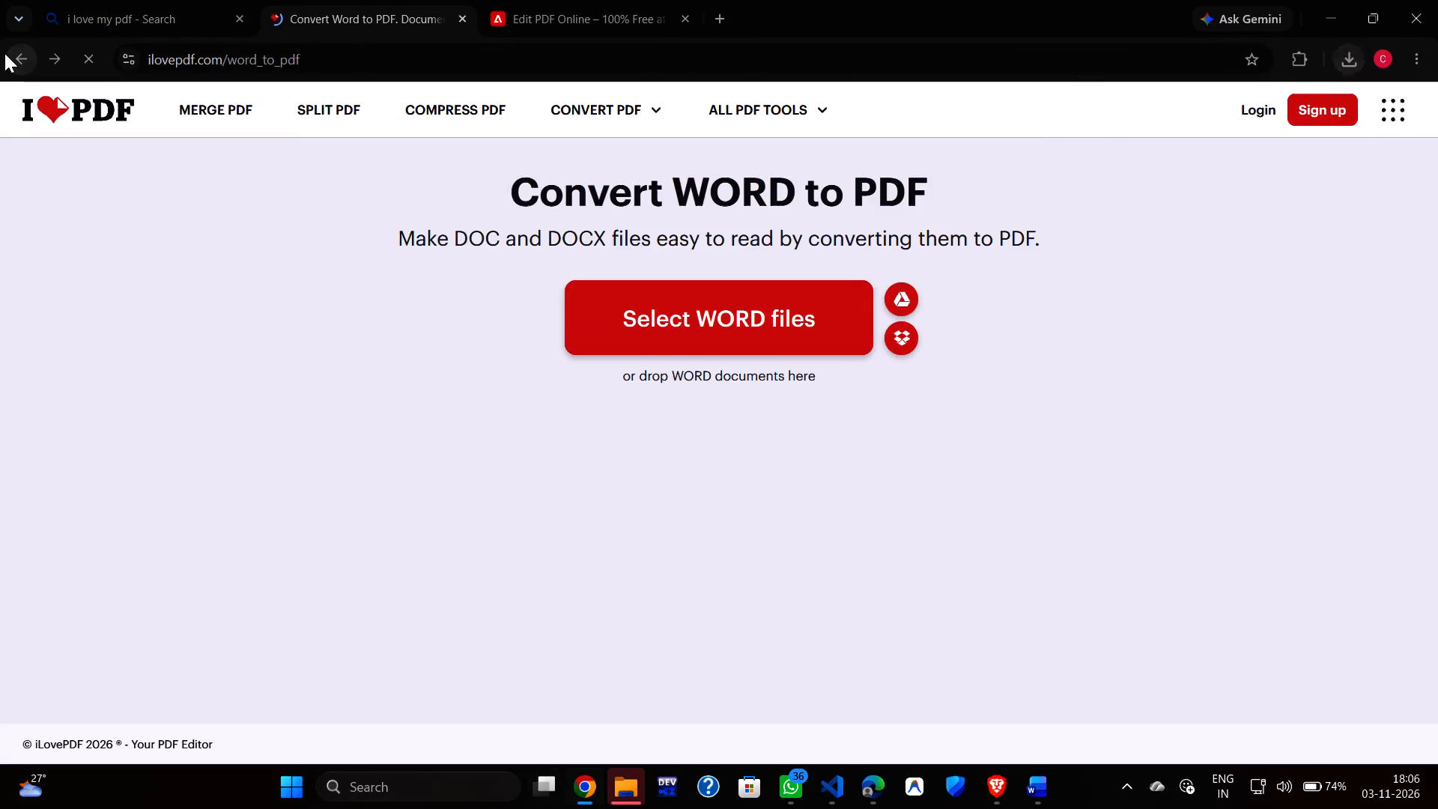
pyautogui.click(14, 55)
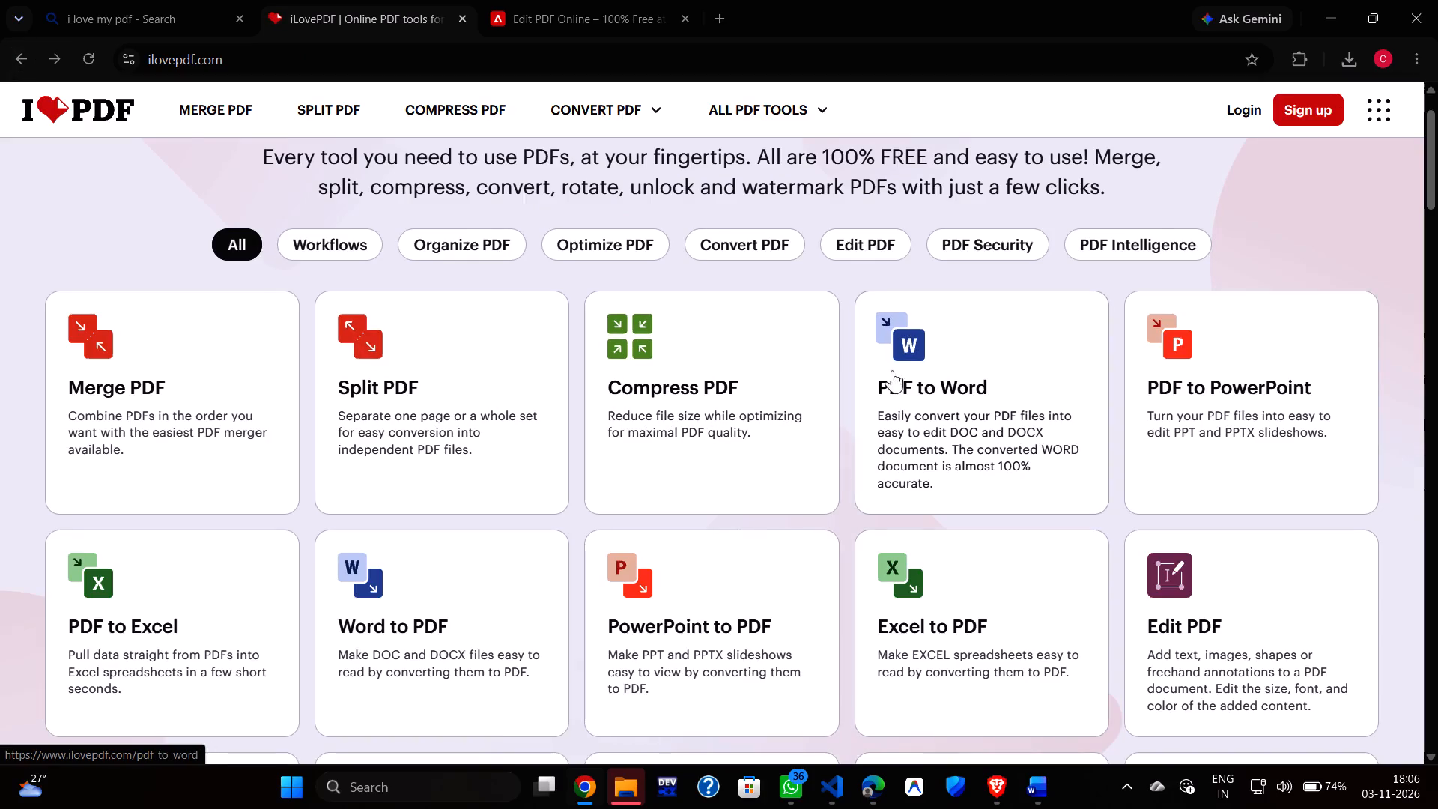
pyautogui.click(428, 575)
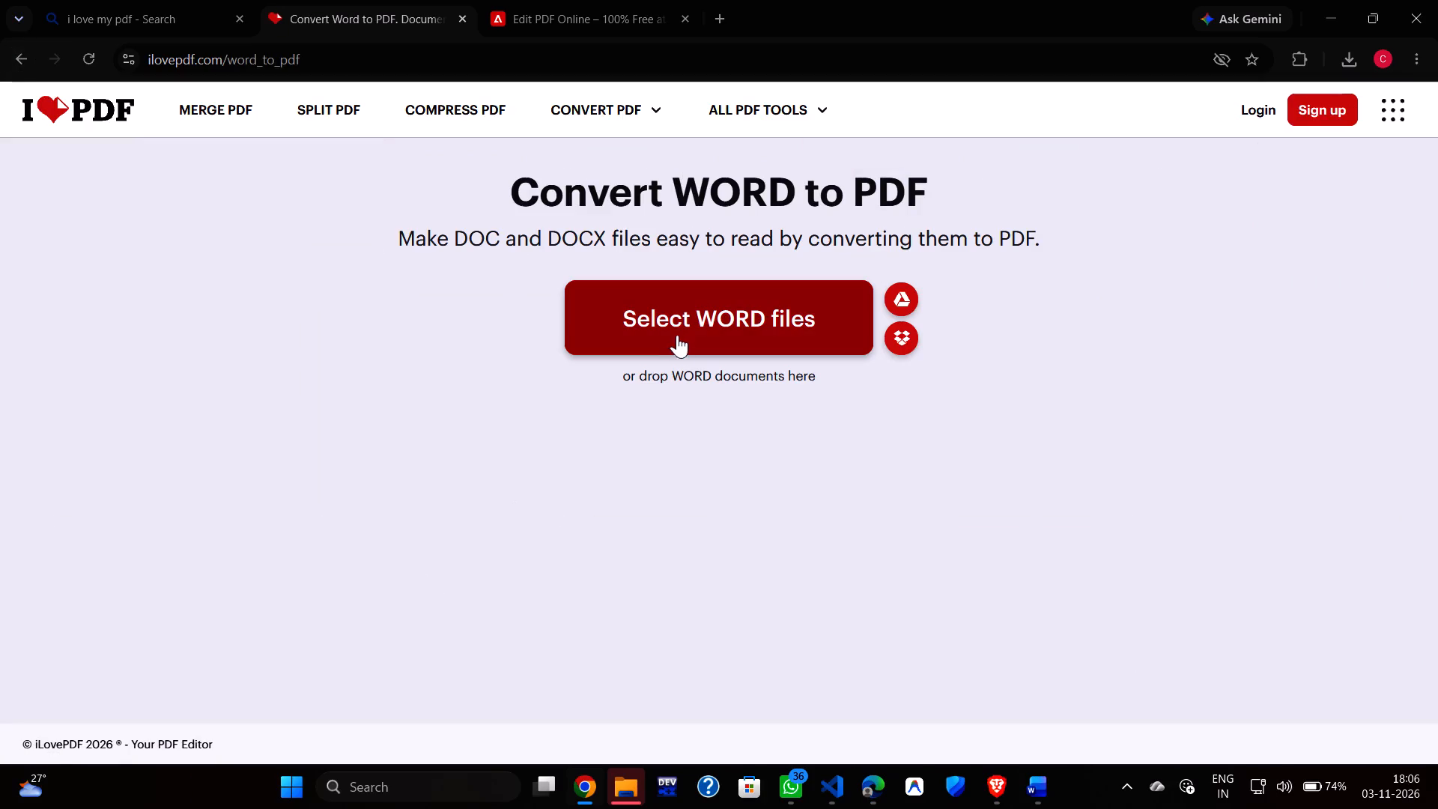
pyautogui.click(673, 323)
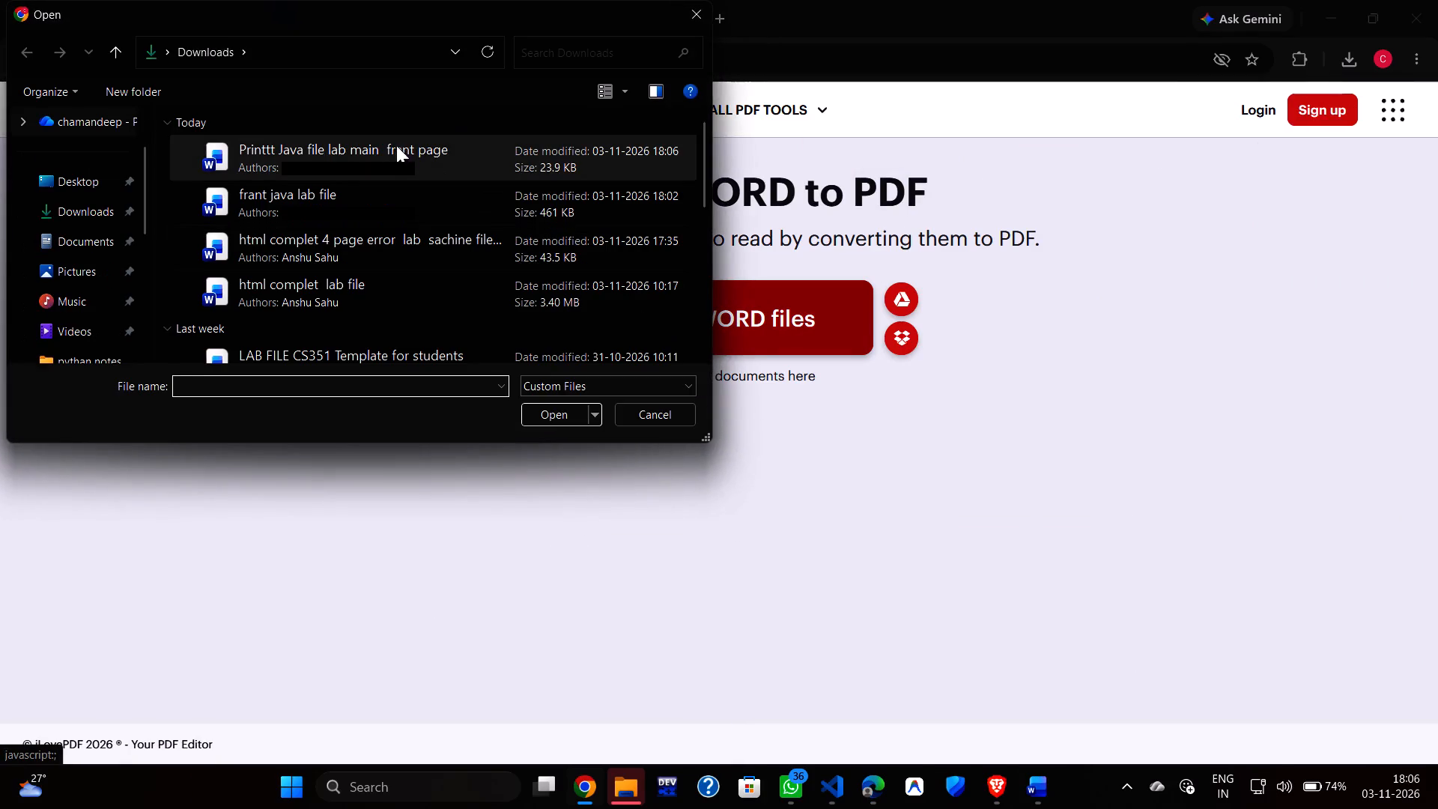
pyautogui.click(389, 153)
pyautogui.click(577, 417)
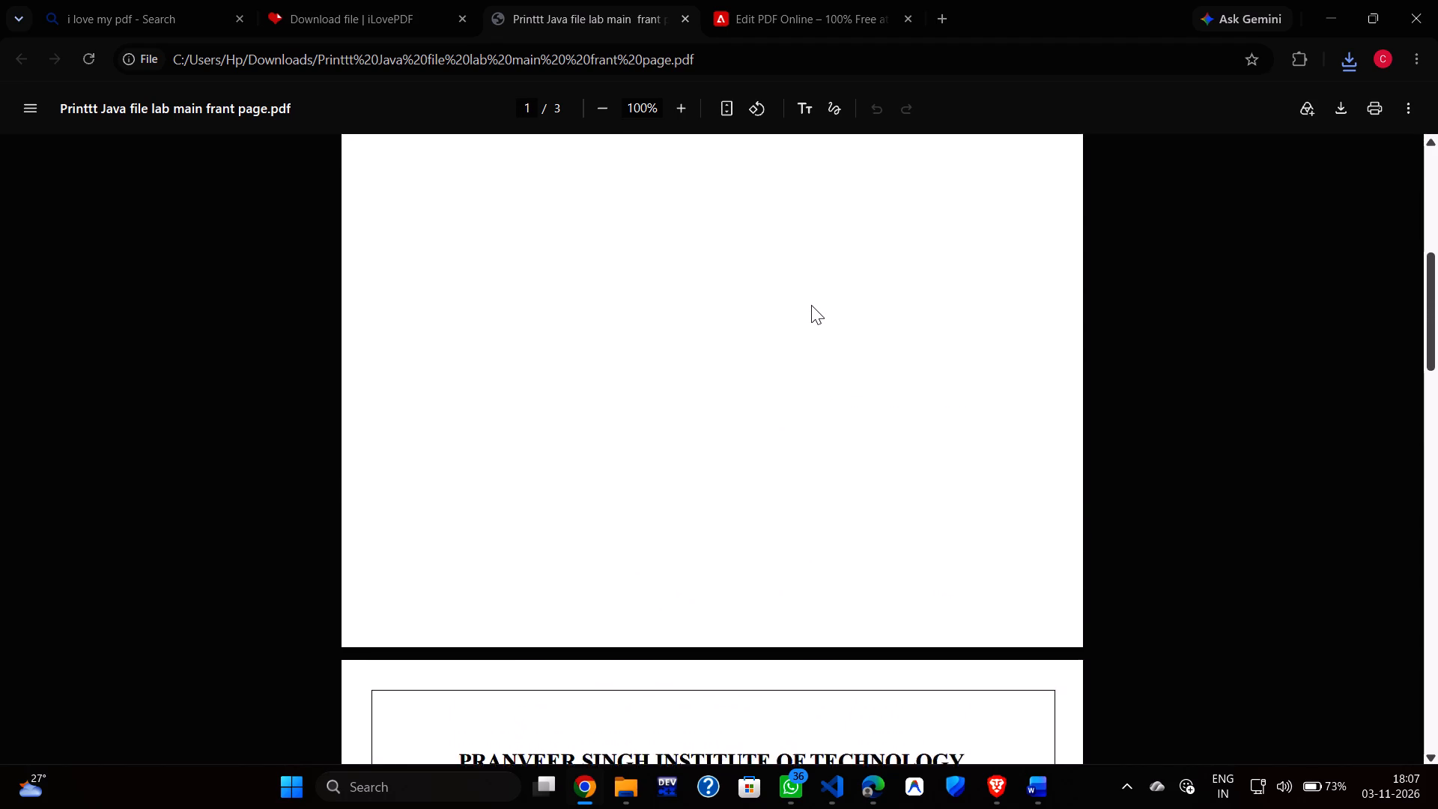
pyautogui.scroll(-1, 811, 305)
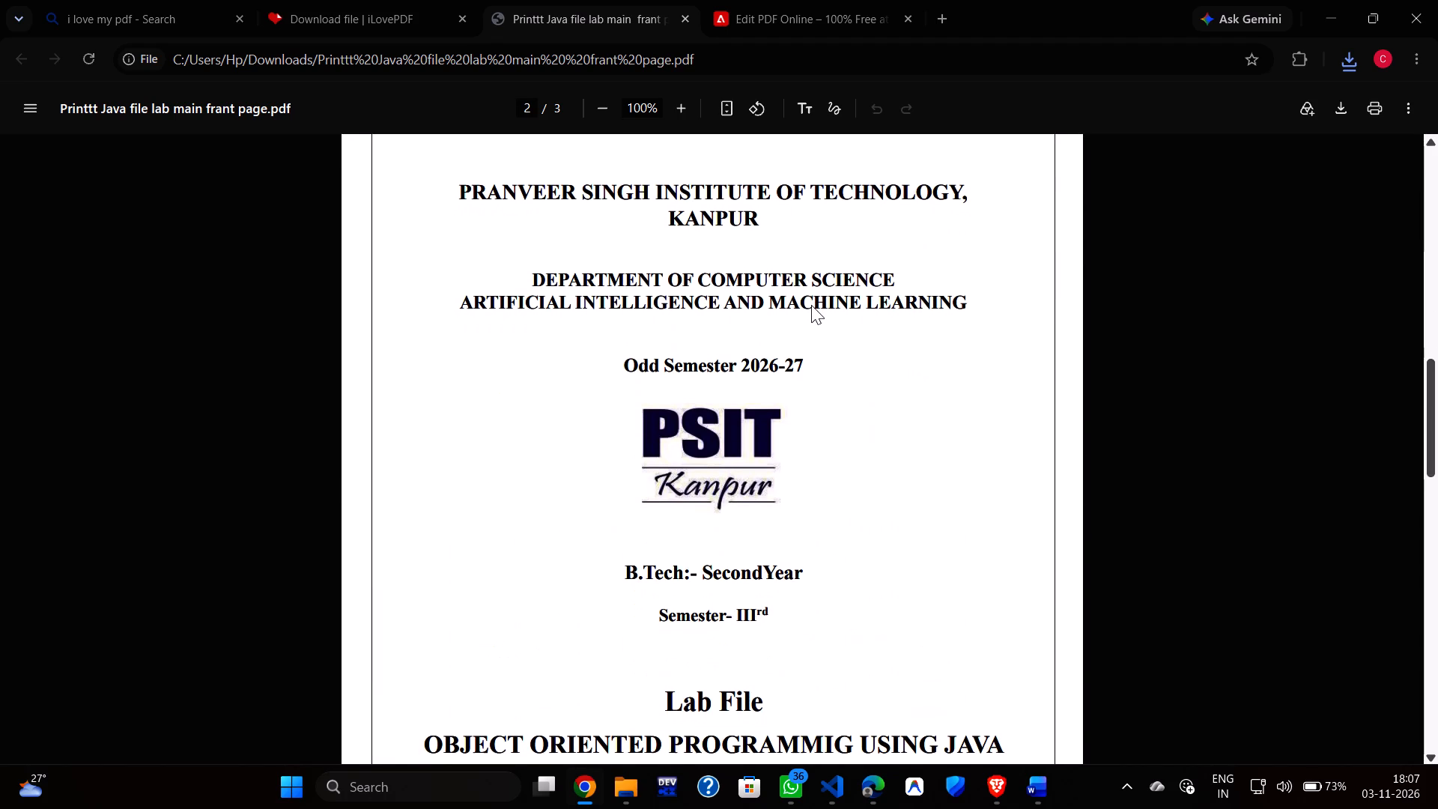
# Set up a print of the PDF with a custom page range containing only page 2, the cover page.
pyautogui.rightClick(811, 305)
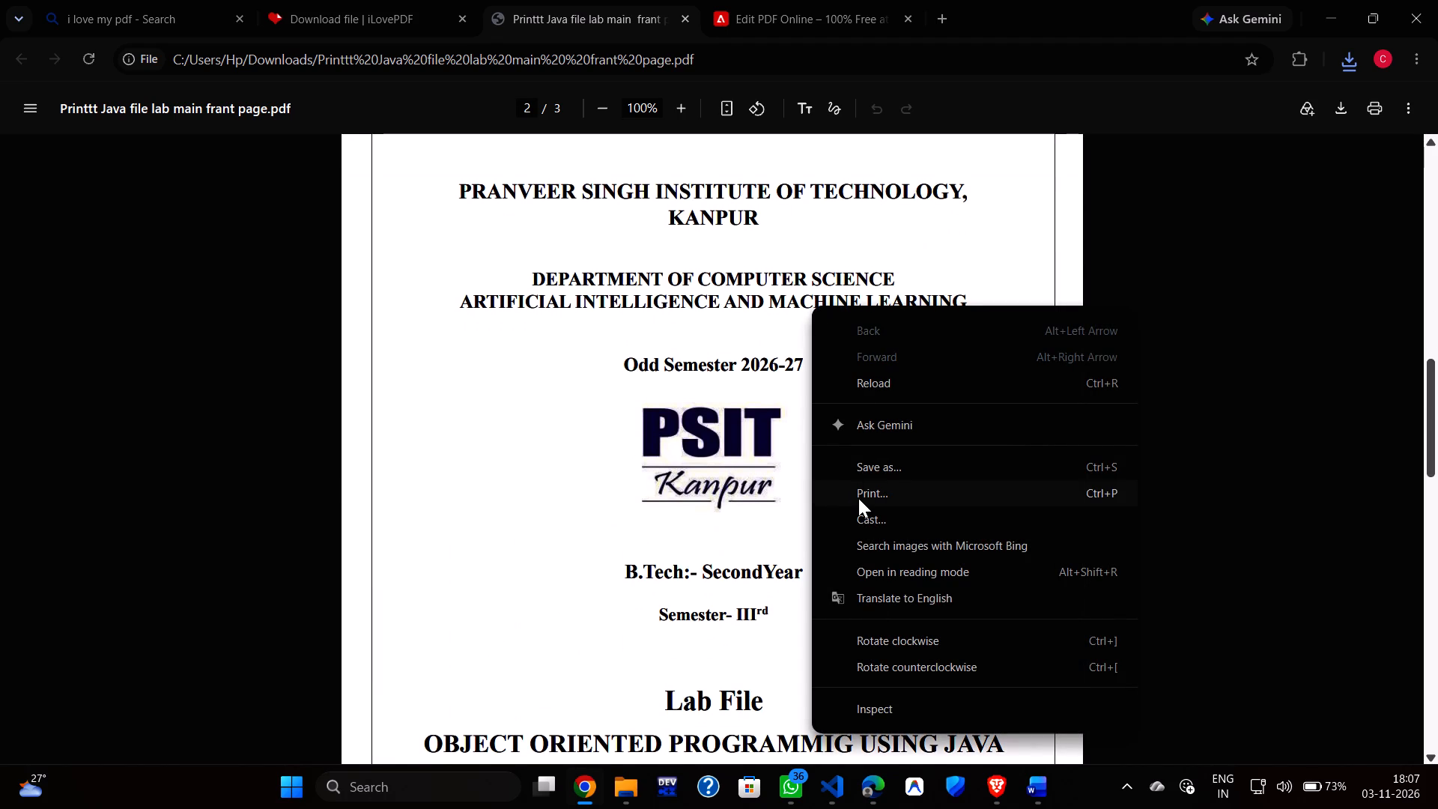
pyautogui.click(858, 498)
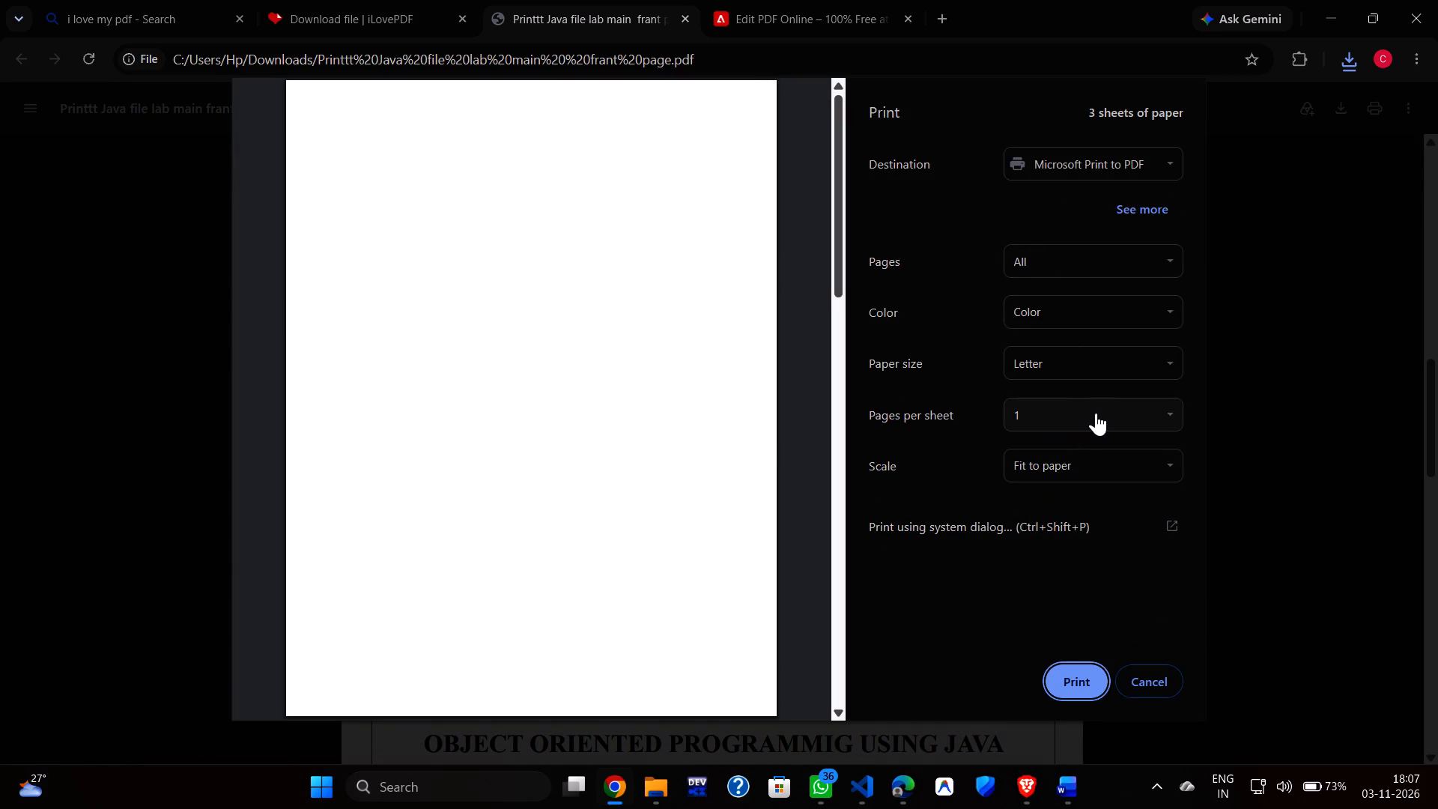
pyautogui.click(1096, 413)
pyautogui.click(1084, 410)
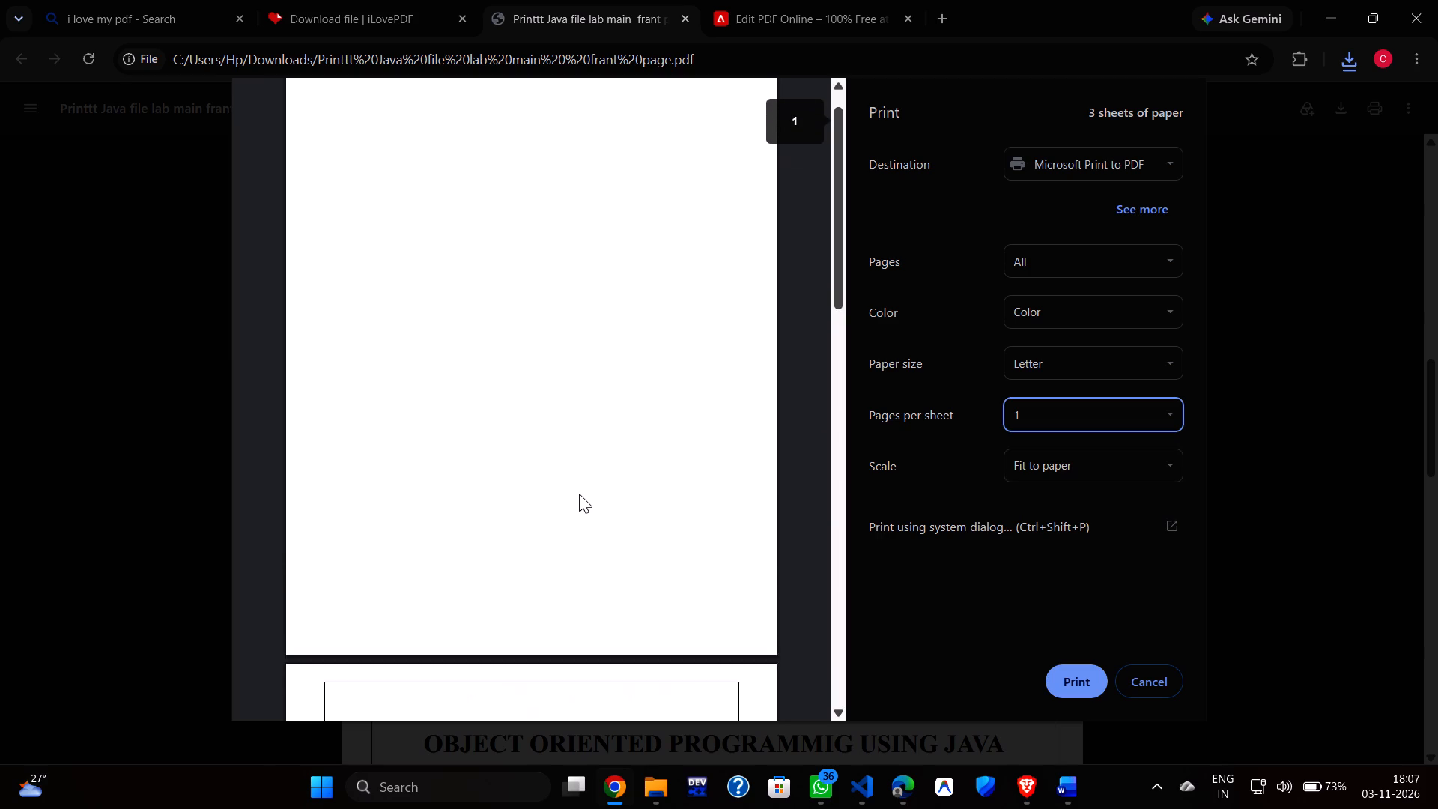
pyautogui.click(1100, 266)
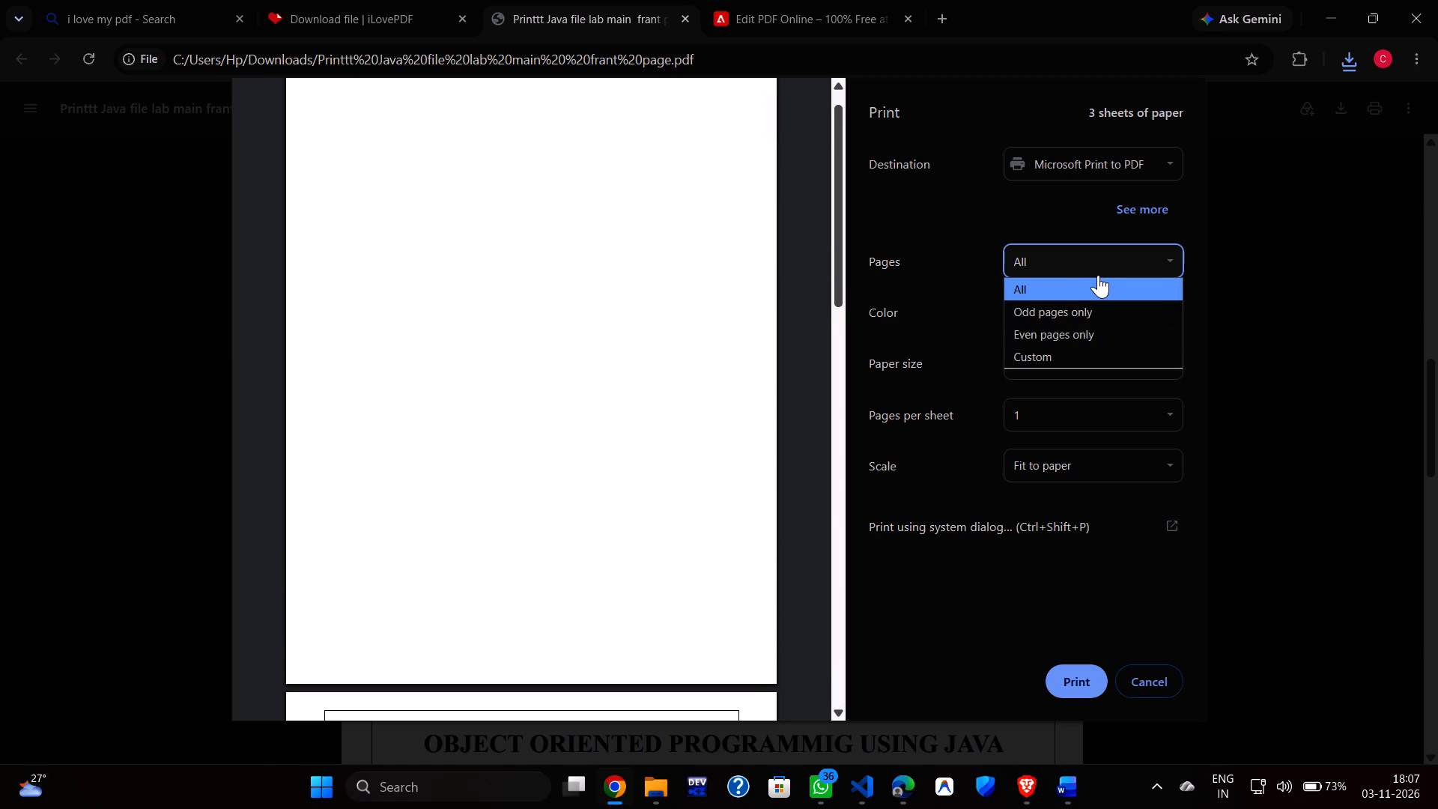
pyautogui.click(1071, 357)
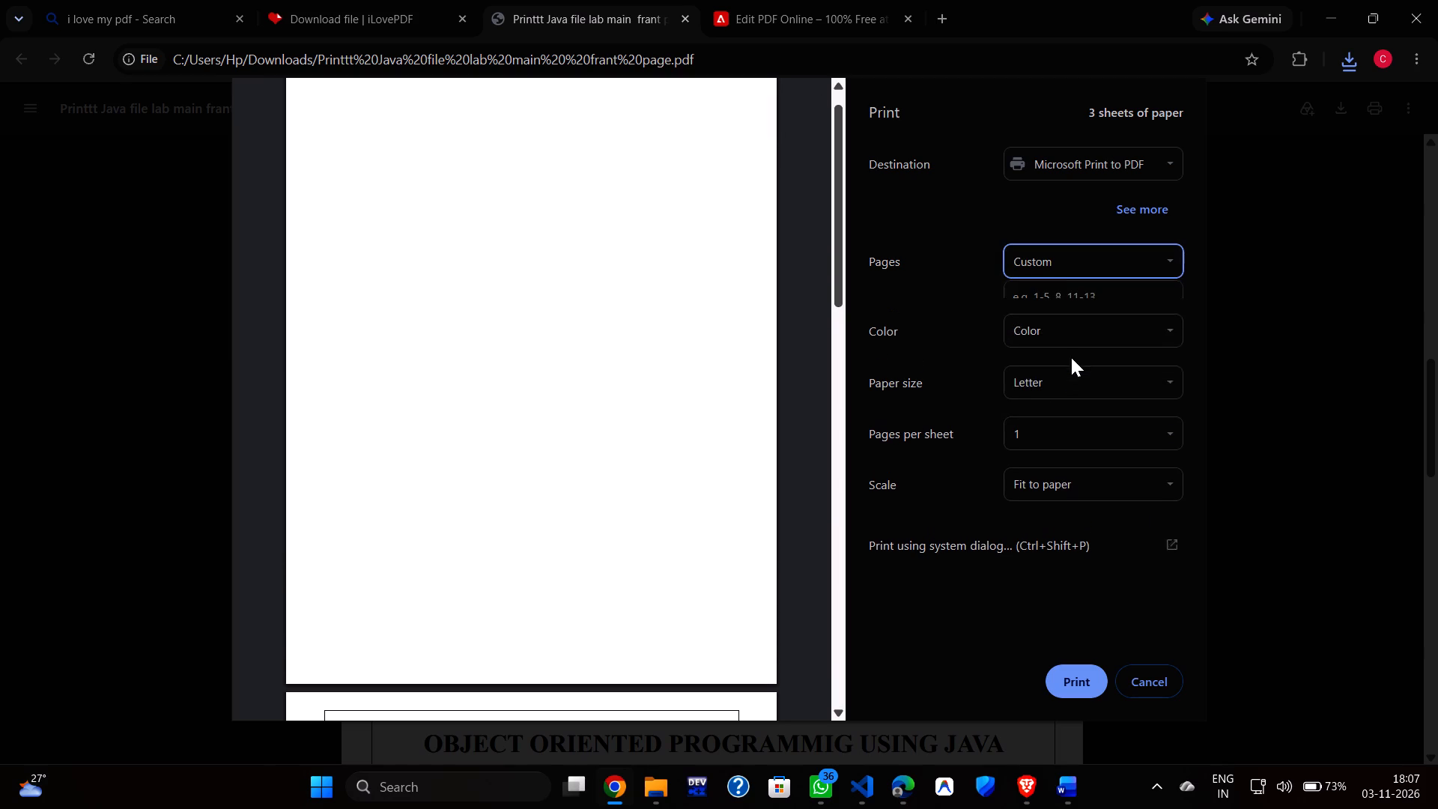
pyautogui.click(1084, 307)
pyautogui.press('1')
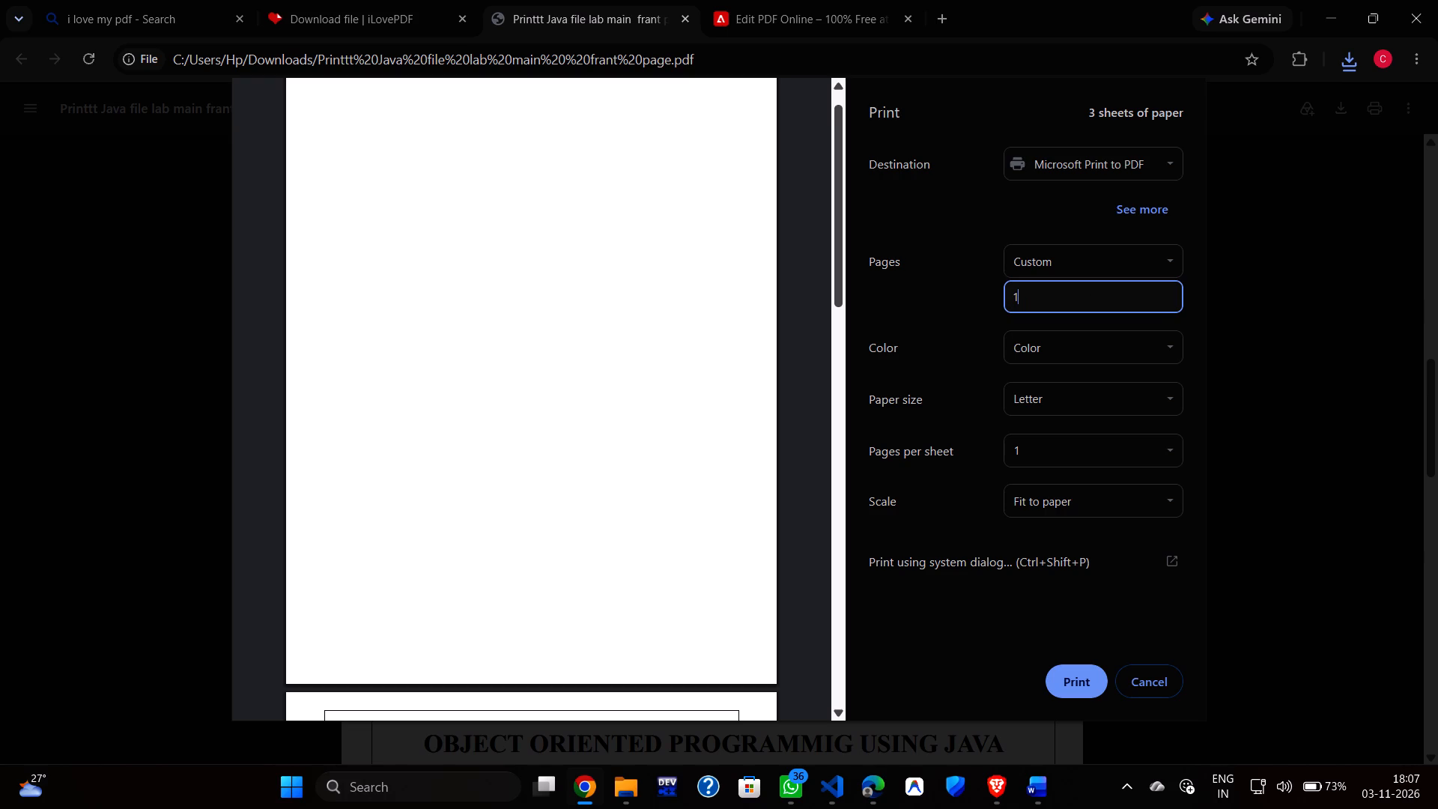
pyautogui.press('BackSpace')
pyautogui.press('2')
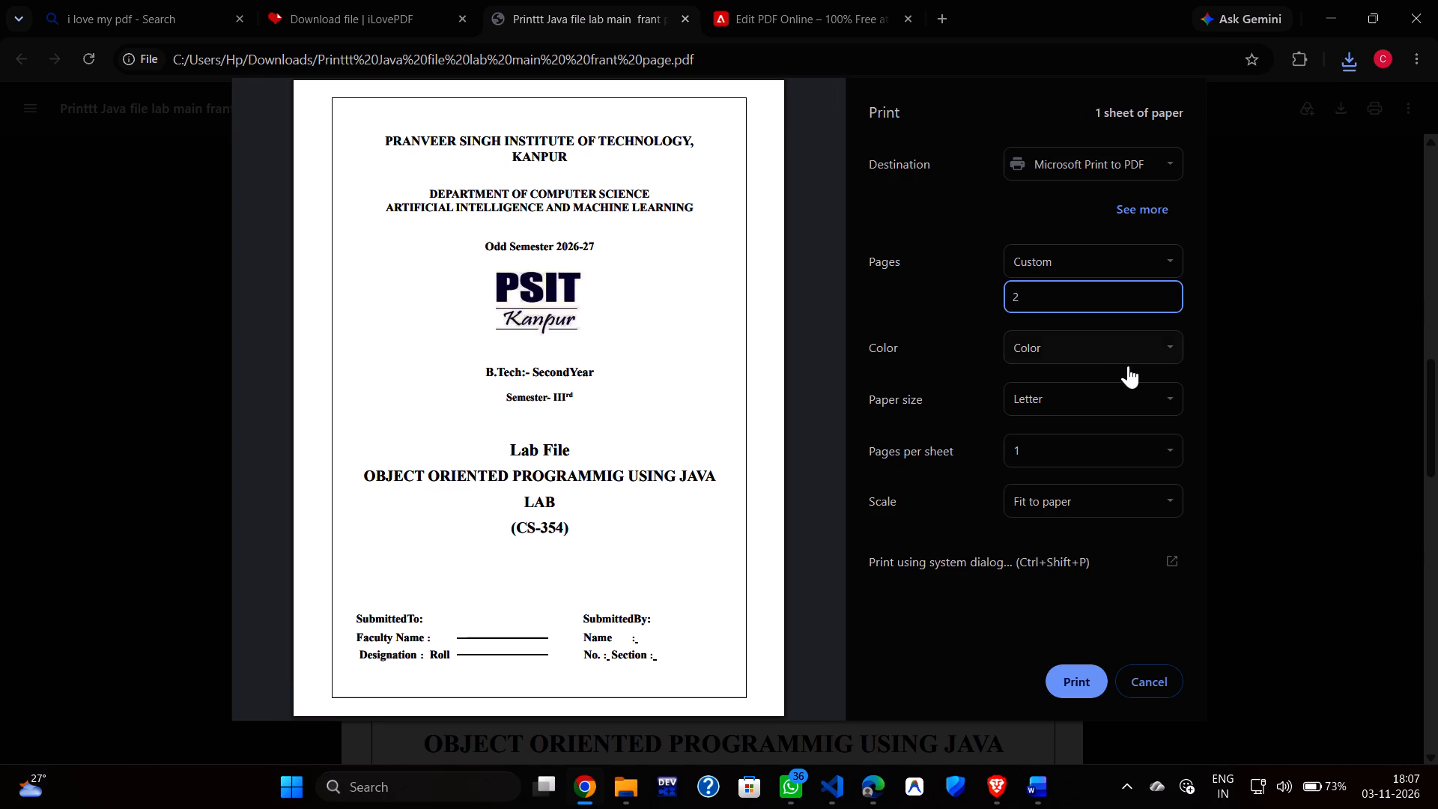
# Print the cover page to a PDF file named "page java" in the Downloads folder.
pyautogui.click(1072, 686)
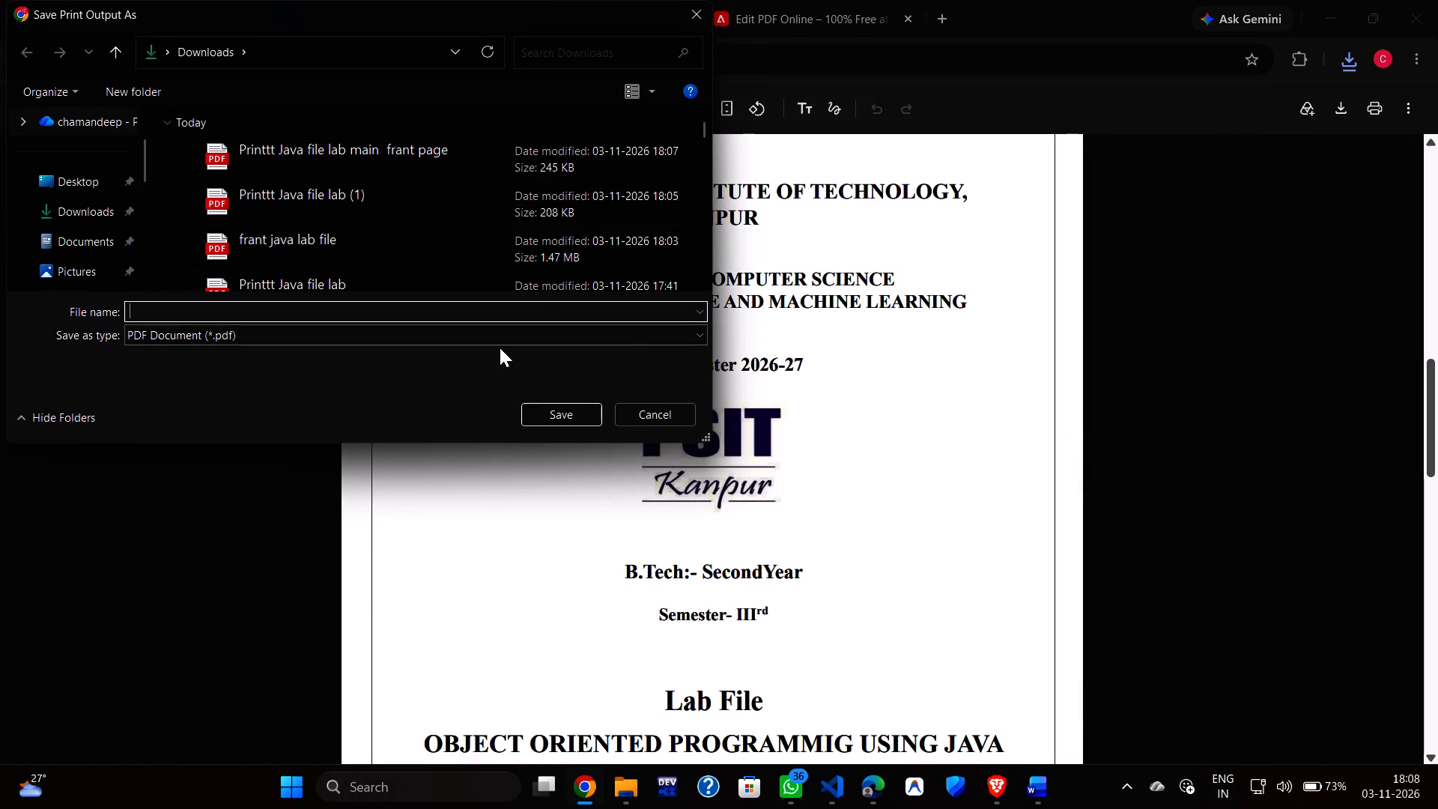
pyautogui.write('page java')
pyautogui.click(570, 413)
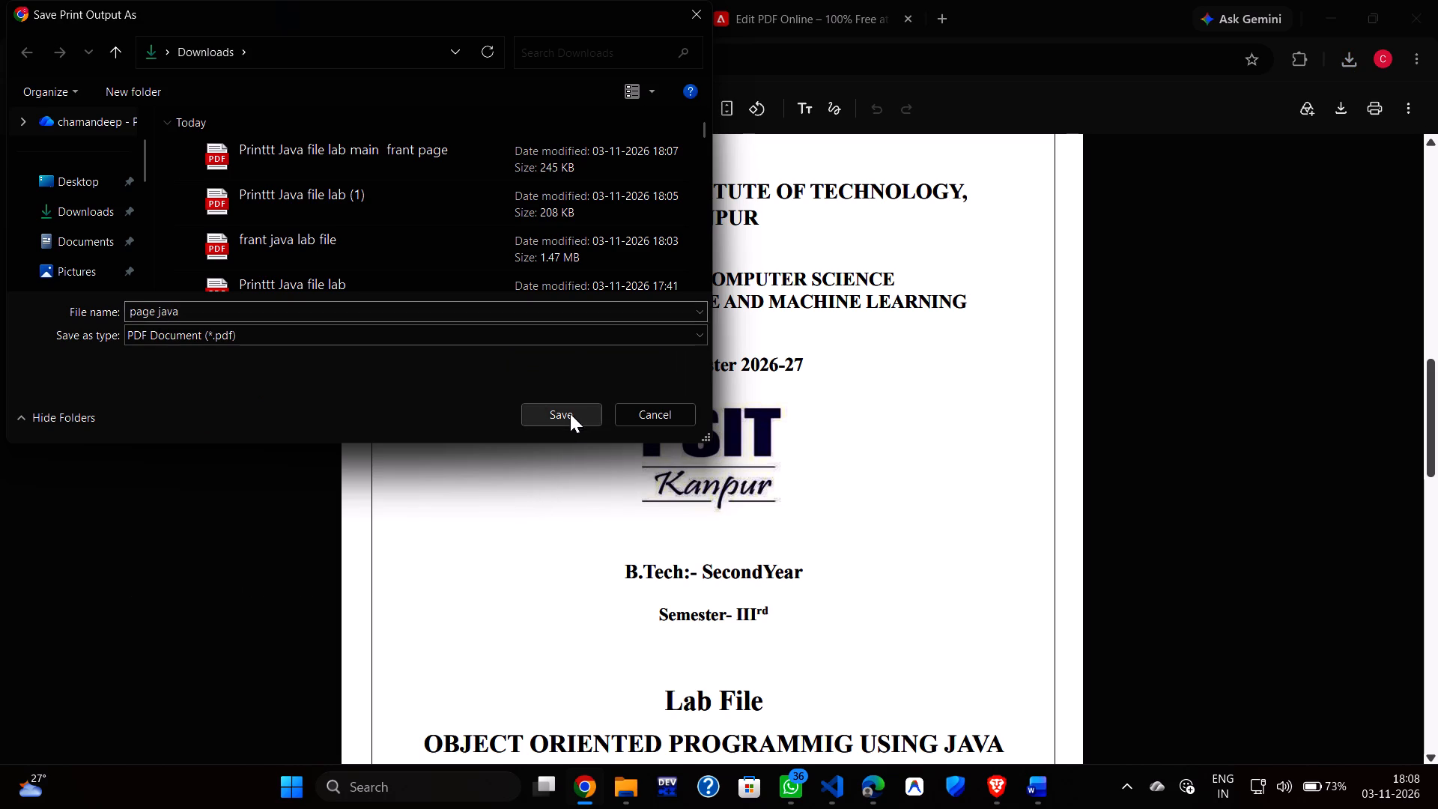
# Switch to File Explorer and copy the recent "page java" PDF to the clipboard.
pyautogui.click(634, 790)
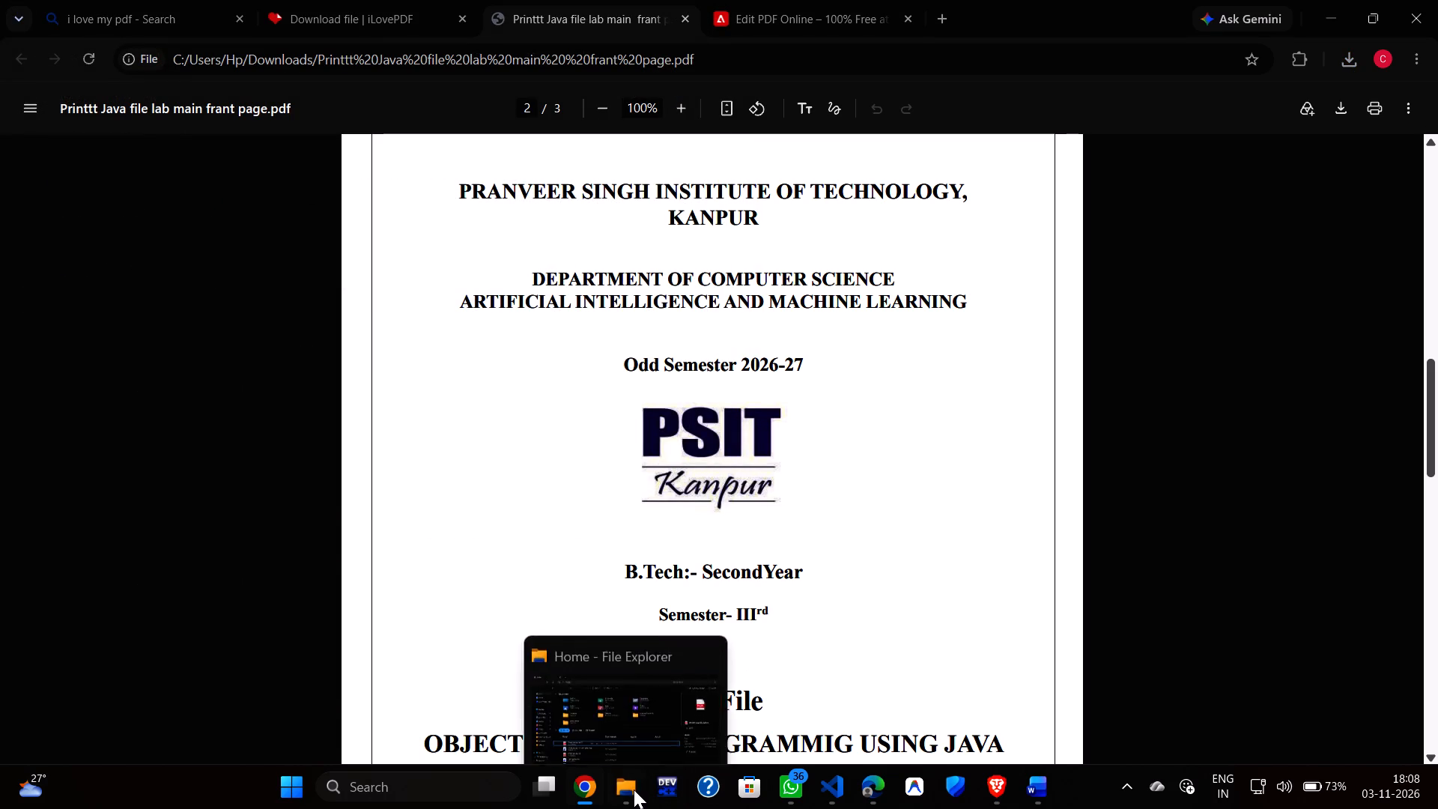
pyautogui.click(416, 510)
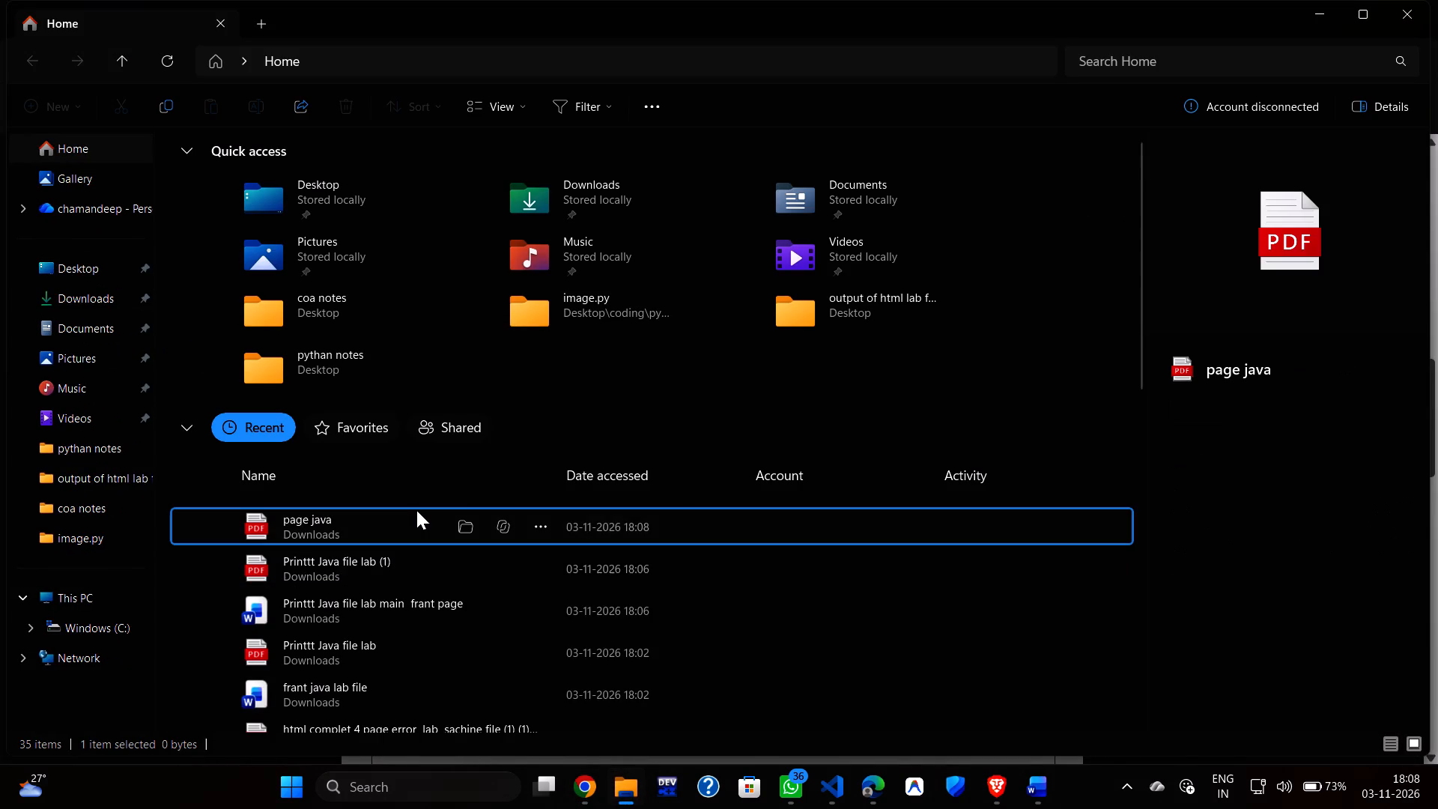
pyautogui.rightClick(416, 510)
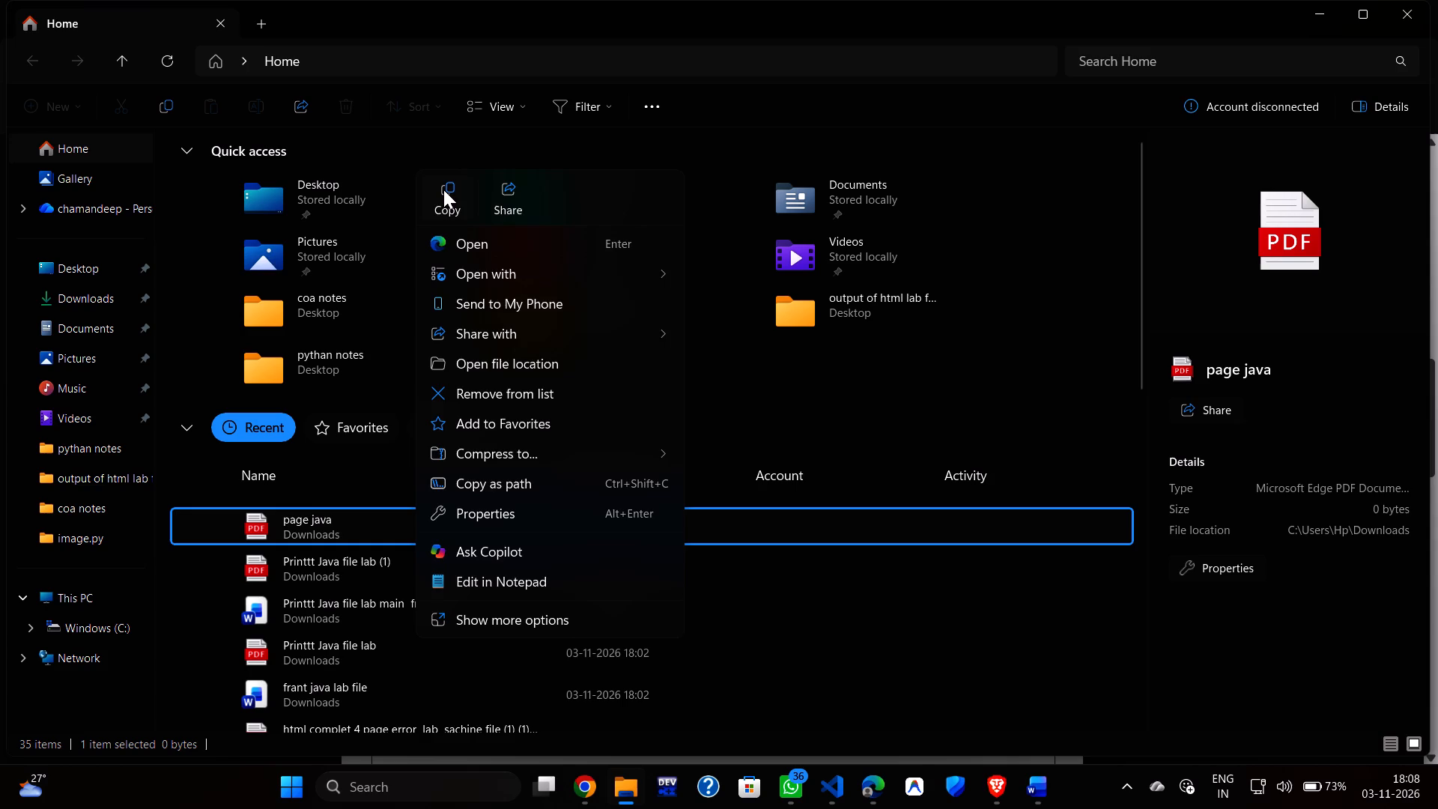
pyautogui.click(443, 190)
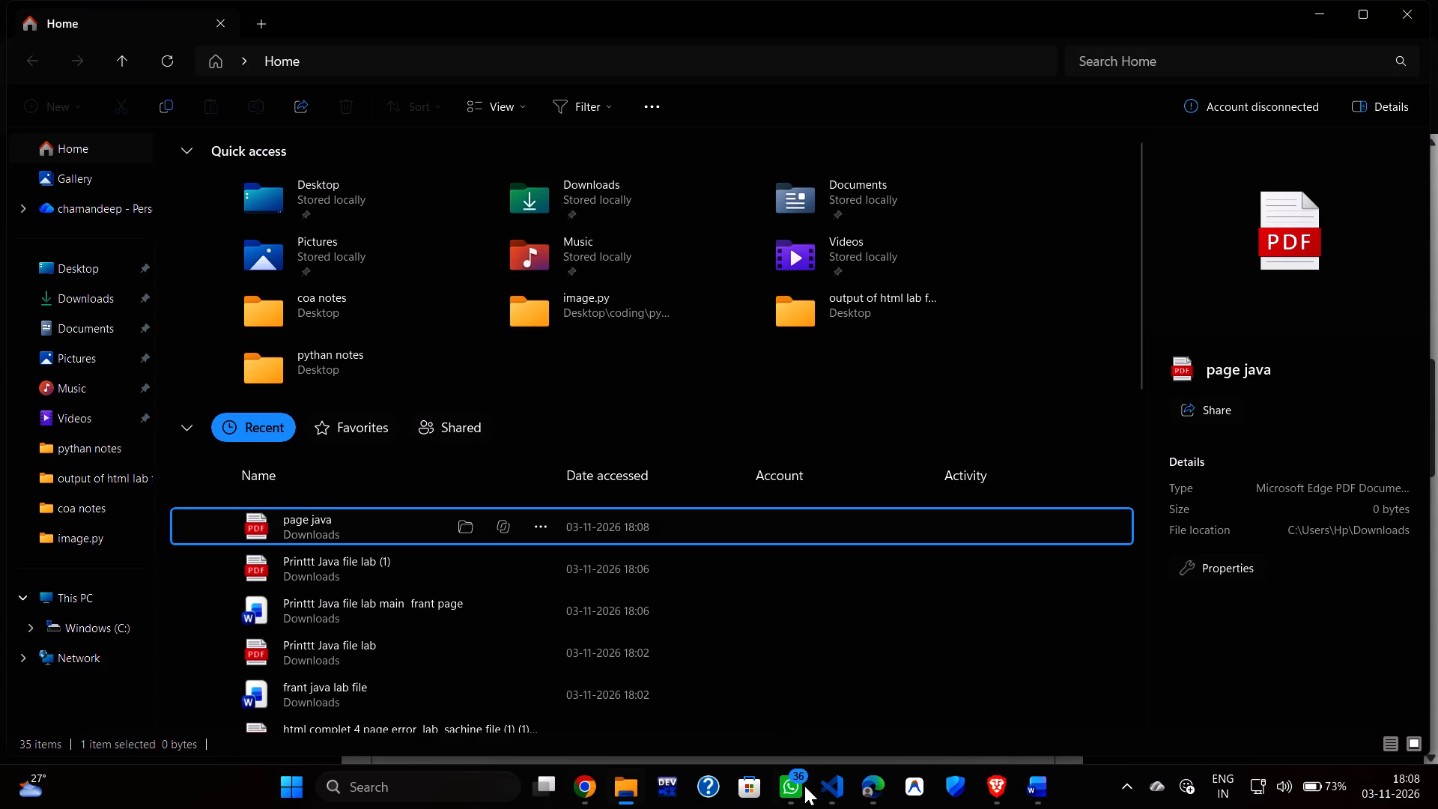
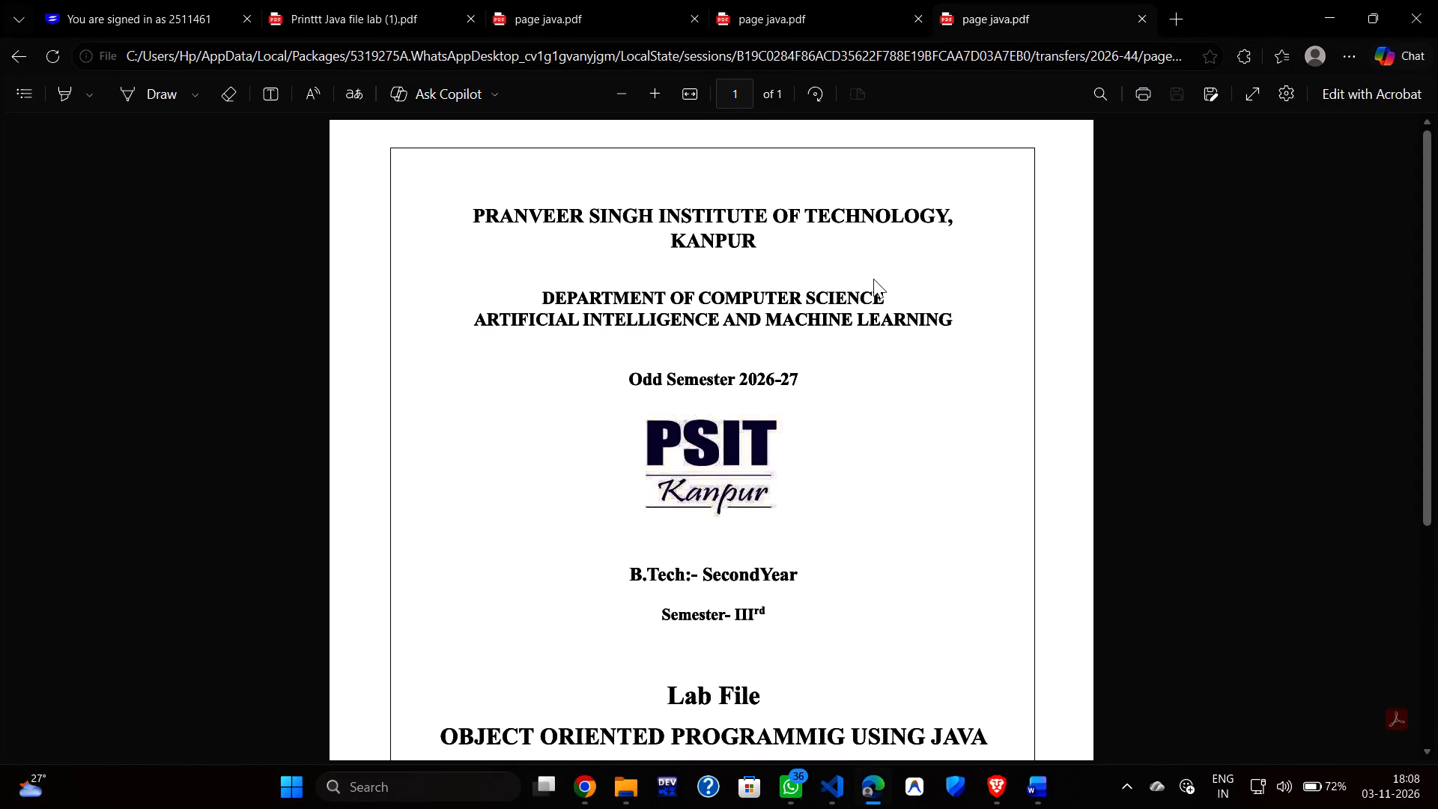
# Examine the one-page "page java" PDF from the institute heading down to the submission fields and back.
pyautogui.scroll(-1, 873, 279)
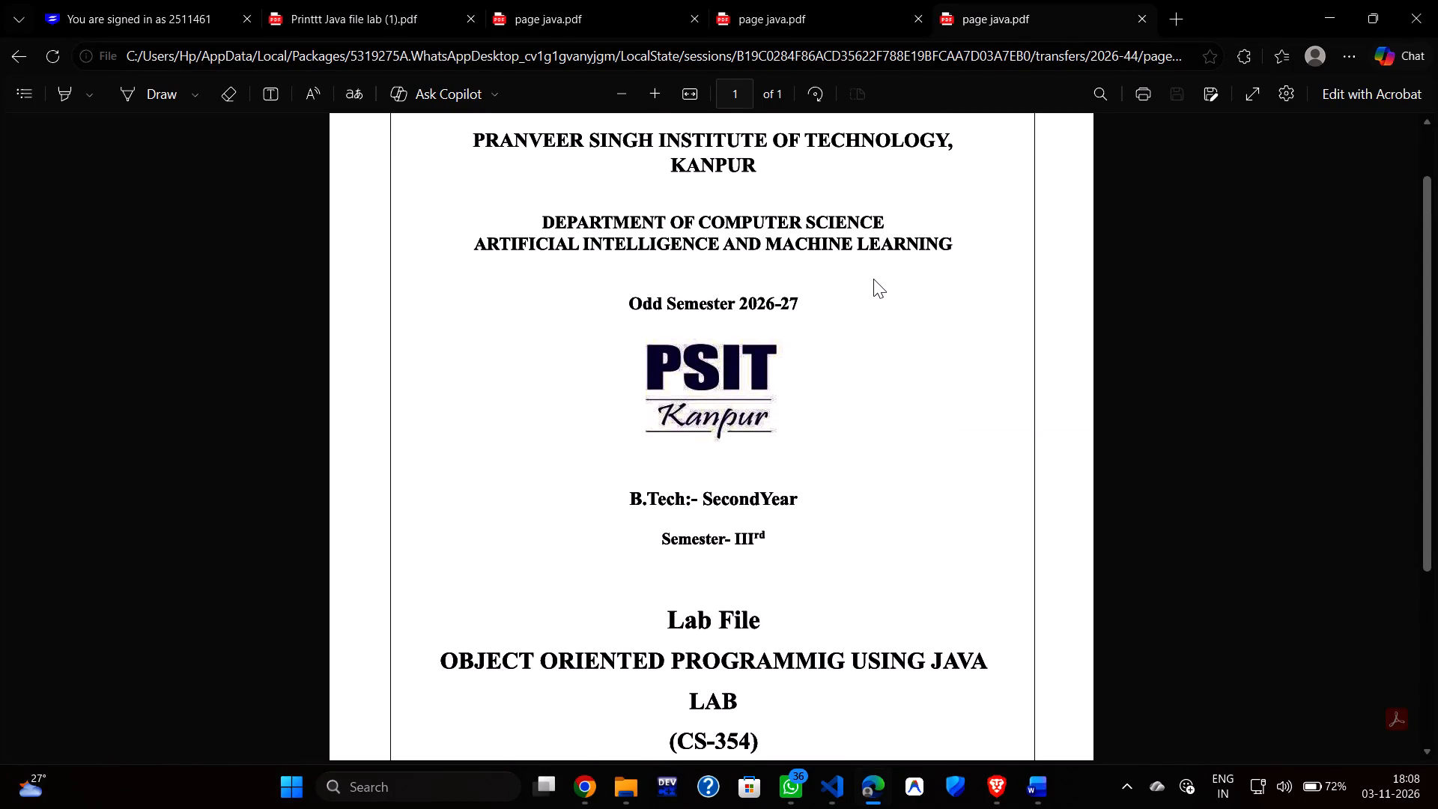
pyautogui.scroll(-2, 873, 279)
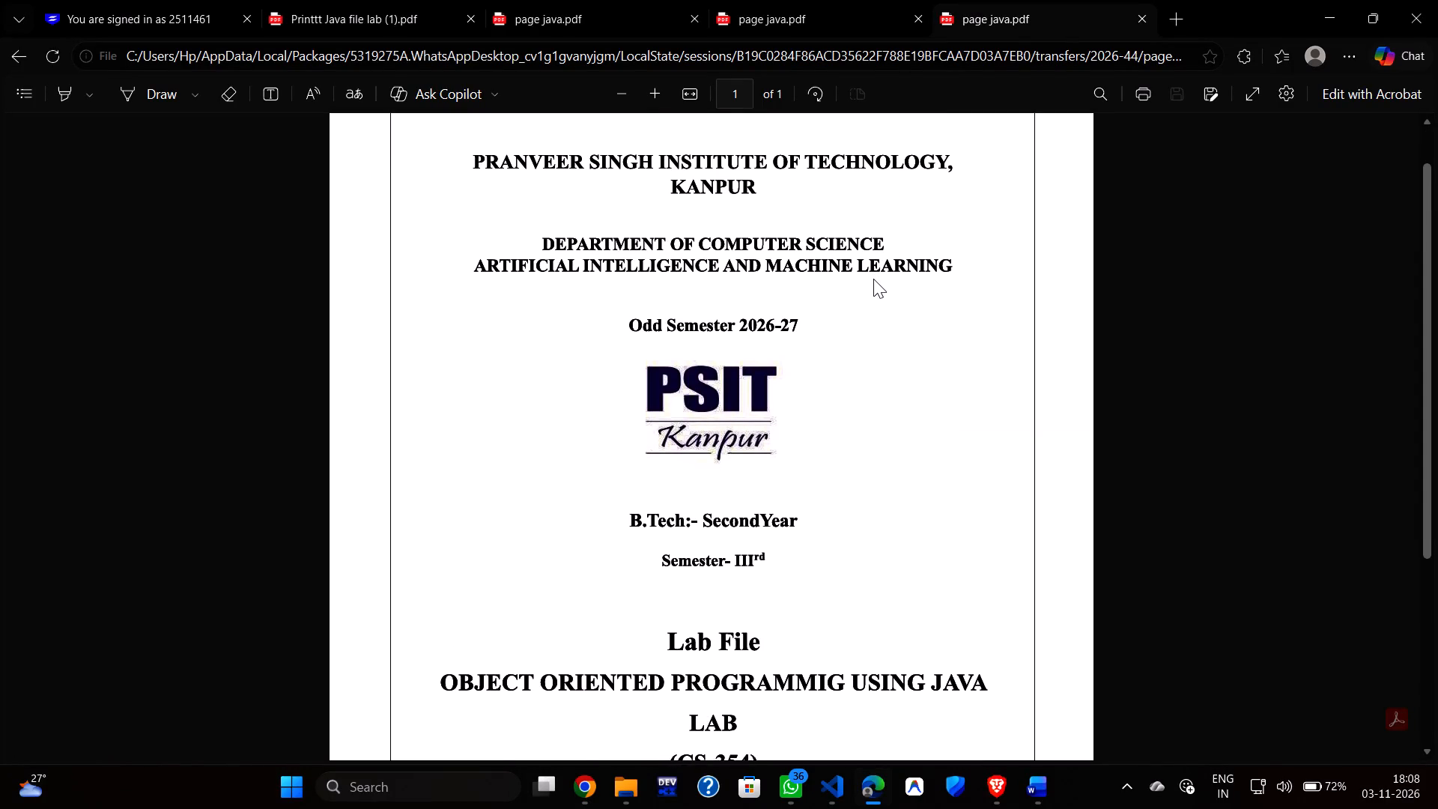
pyautogui.scroll(-2, 873, 279)
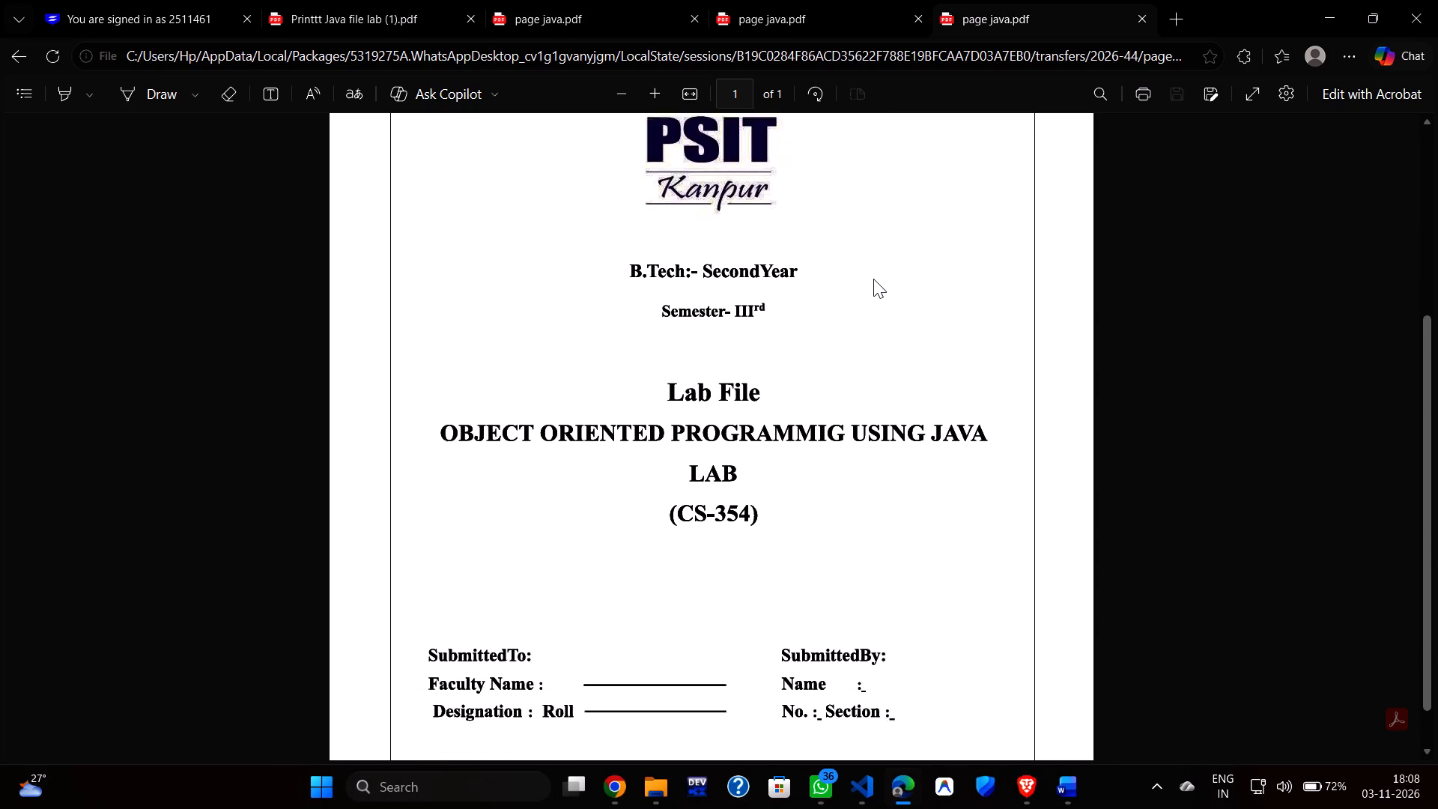
pyautogui.scroll(-1, 873, 279)
pyautogui.scroll(2, 873, 279)
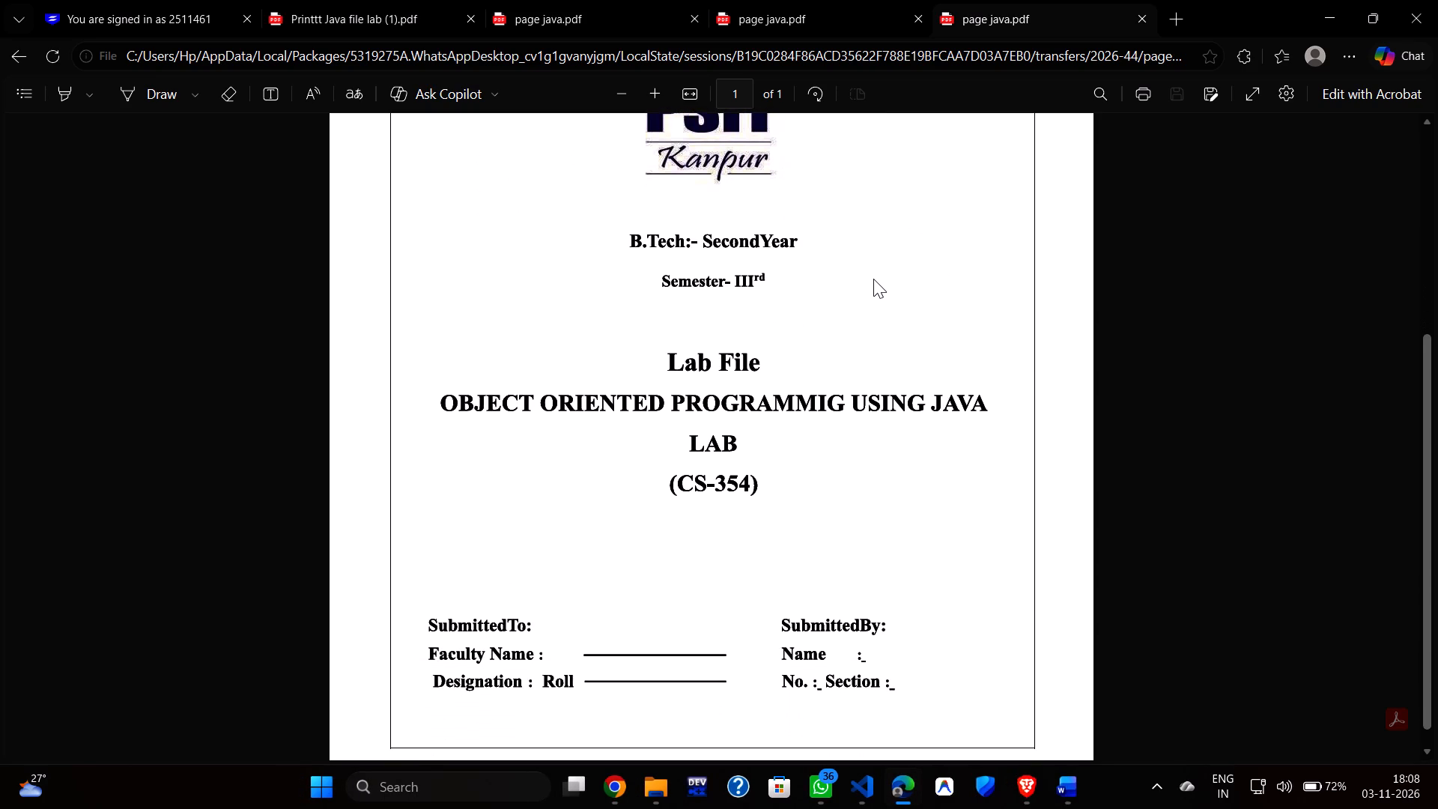
pyautogui.scroll(1, 873, 279)
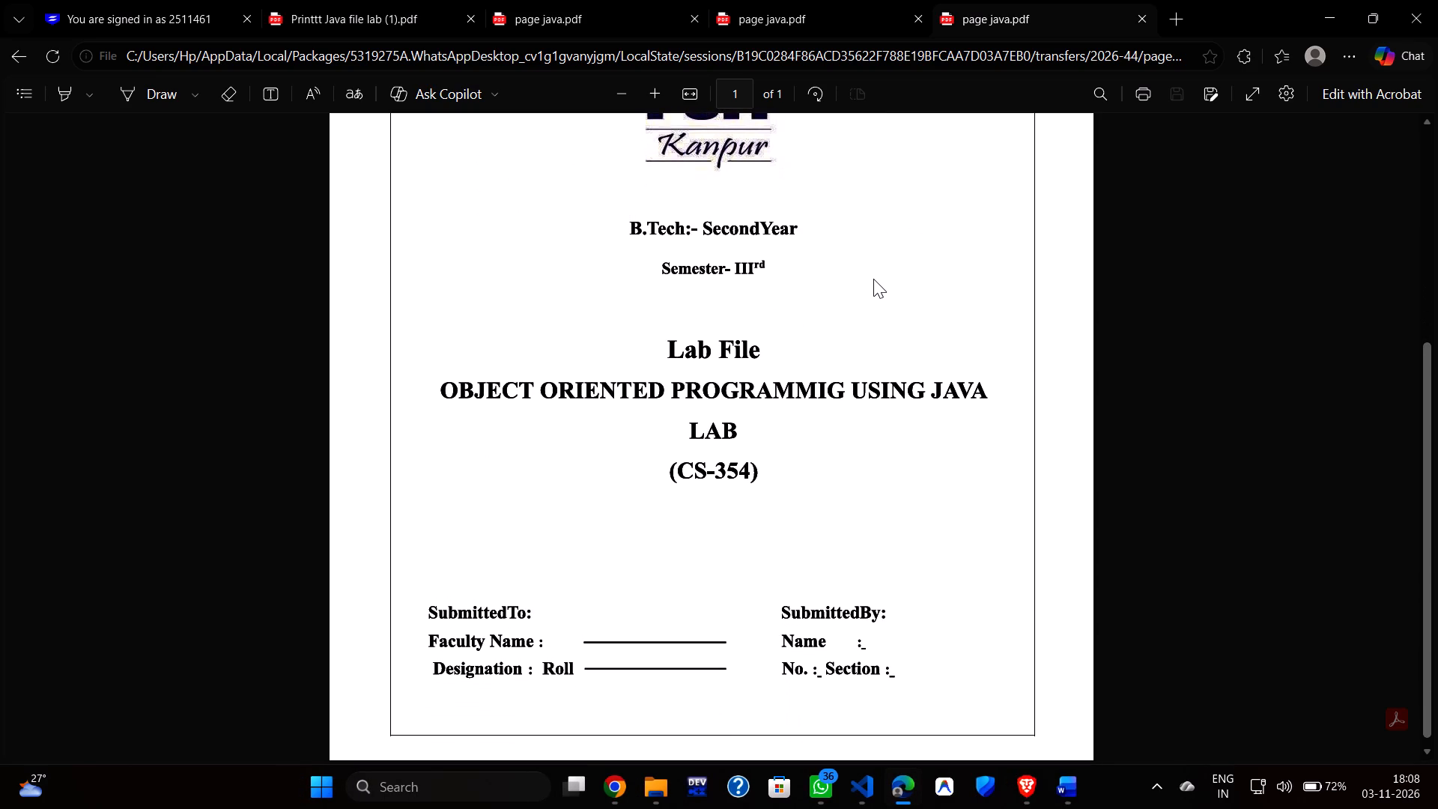
pyautogui.scroll(4, 873, 279)
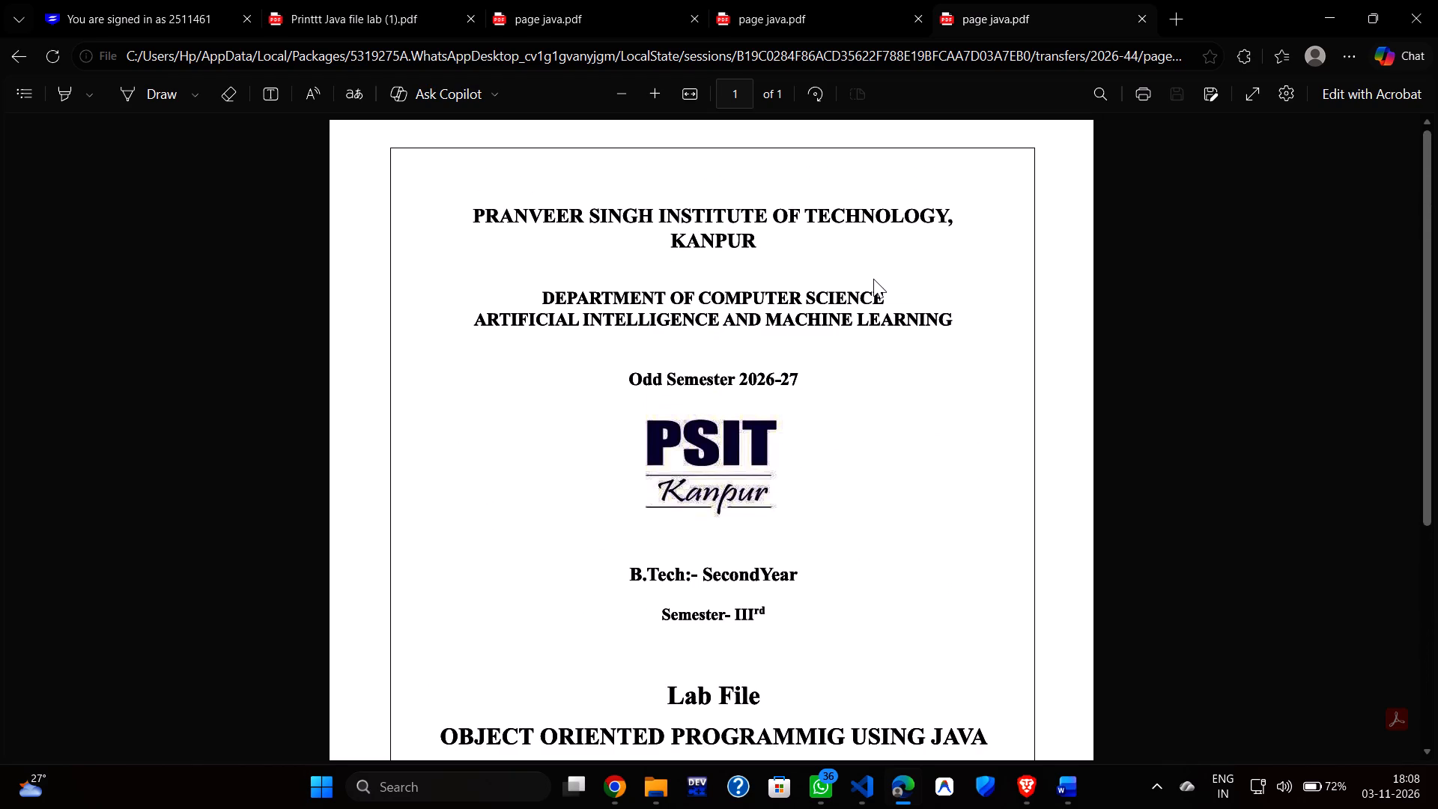
pyautogui.scroll(3, 873, 279)
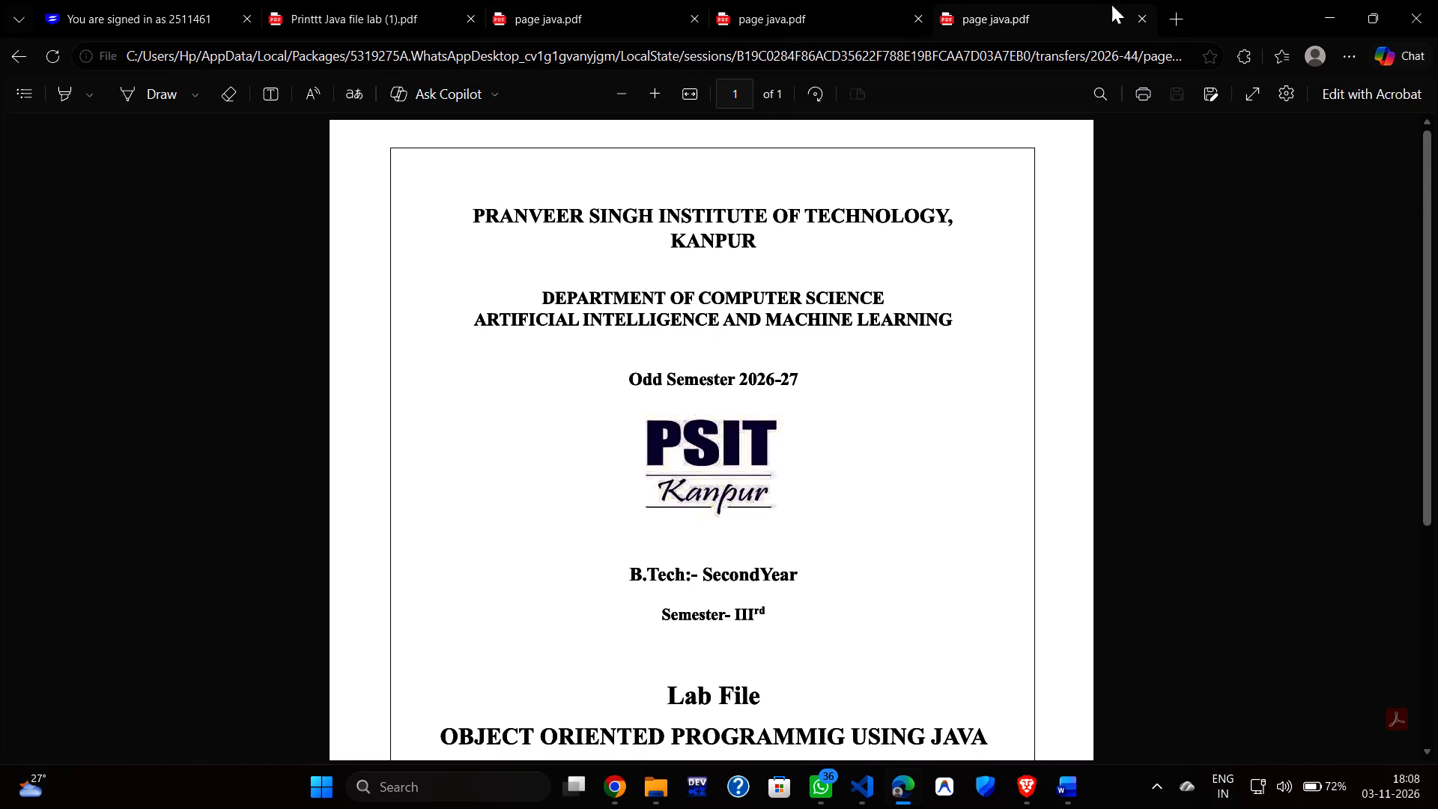
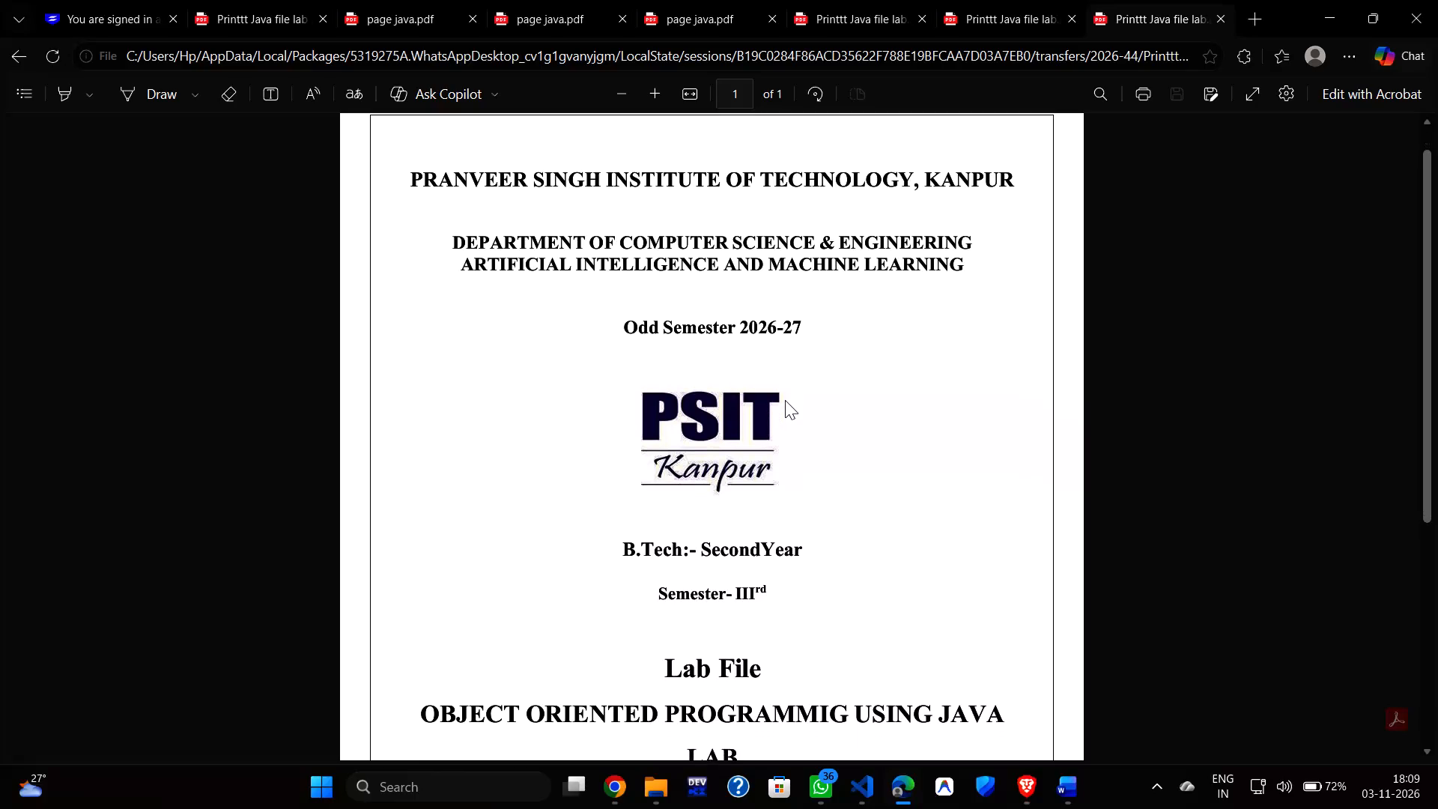
# Examine the one-page Java lab file cover PDF from the PSIT Kanpur heading down to the submission fields.
pyautogui.scroll(-1, 785, 400)
pyautogui.scroll(1, 785, 400)
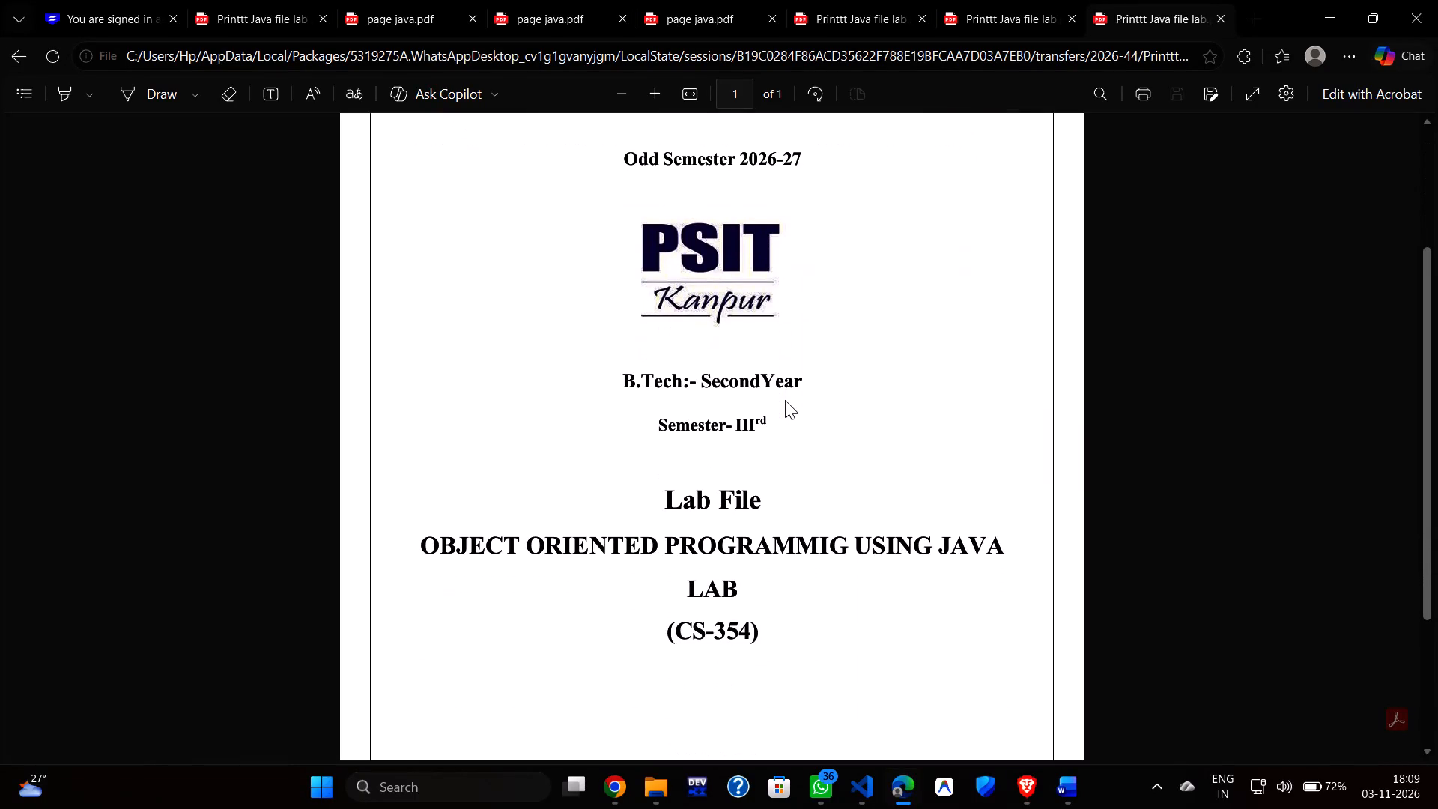
pyautogui.scroll(1, 785, 400)
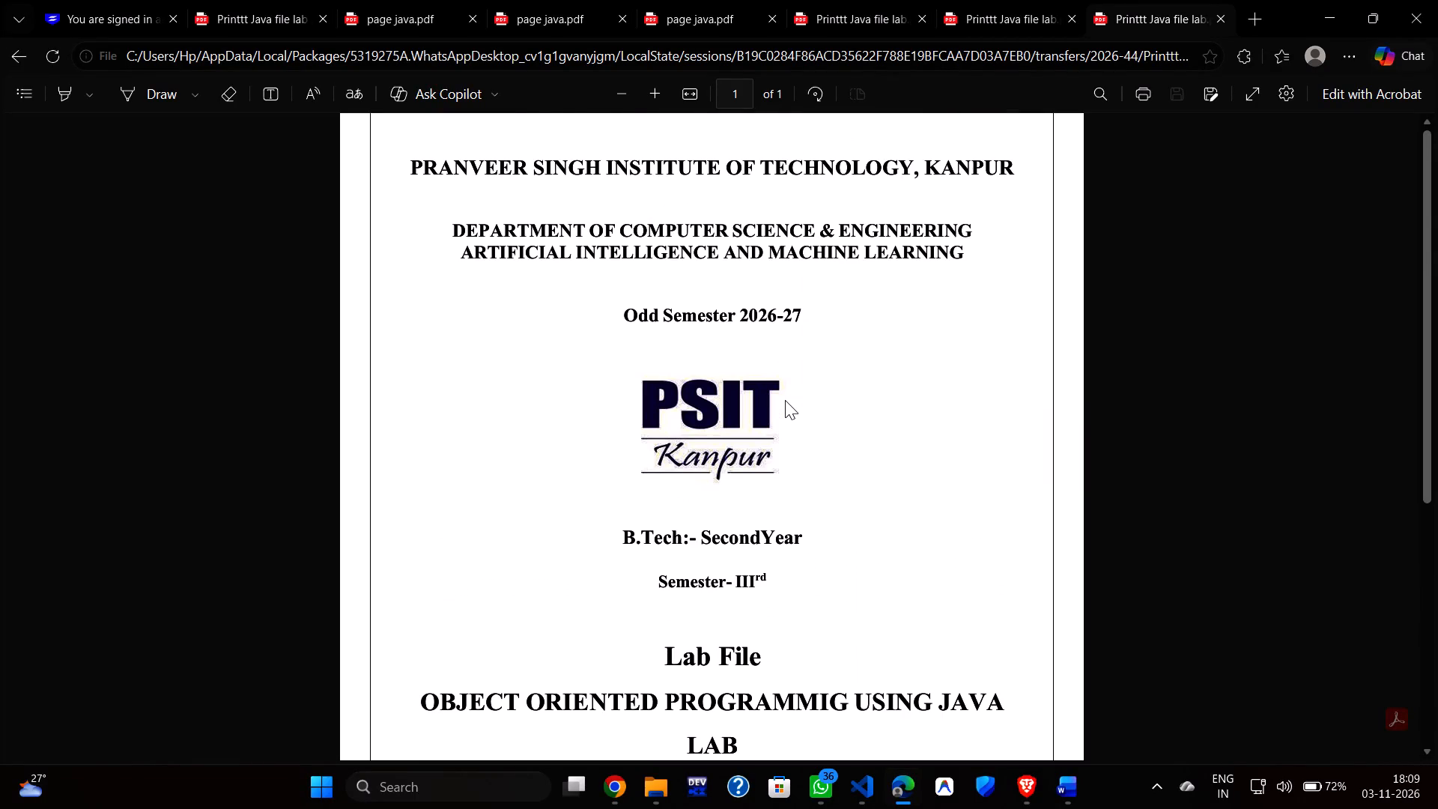
pyautogui.scroll(-2, 785, 400)
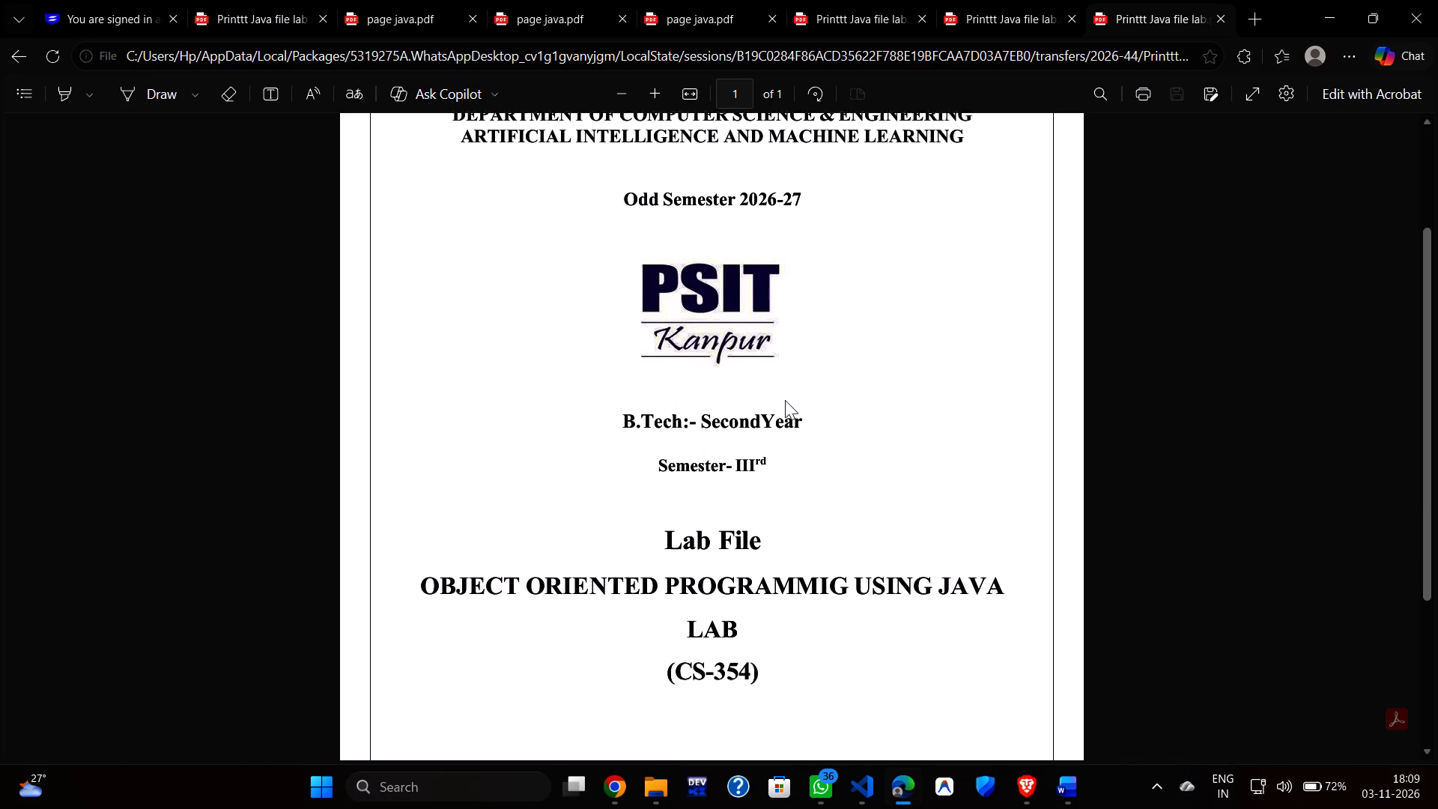
pyautogui.scroll(-3, 785, 400)
pyautogui.scroll(2, 785, 400)
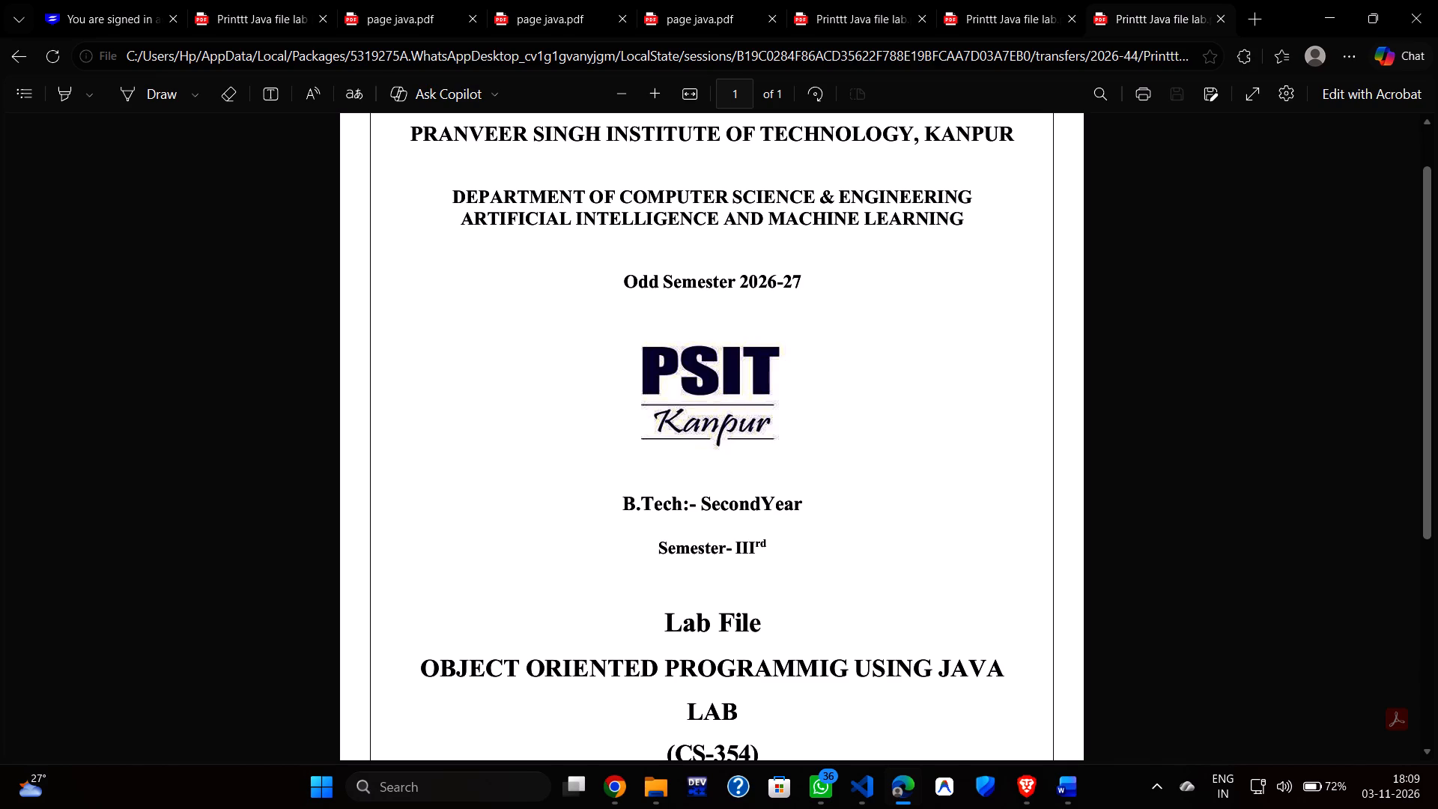
pyautogui.scroll(-9, 771, 355)
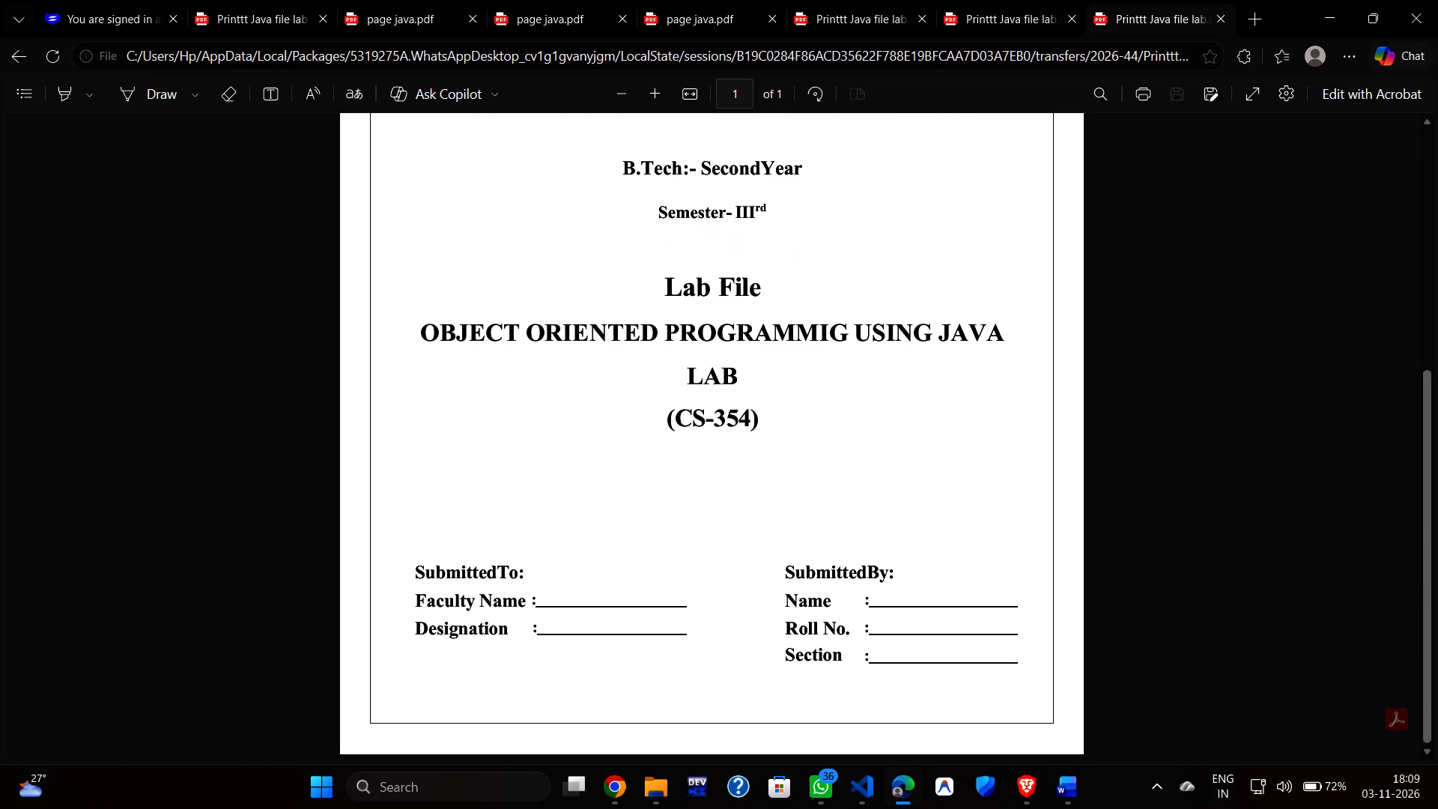
pyautogui.scroll(-2, 771, 355)
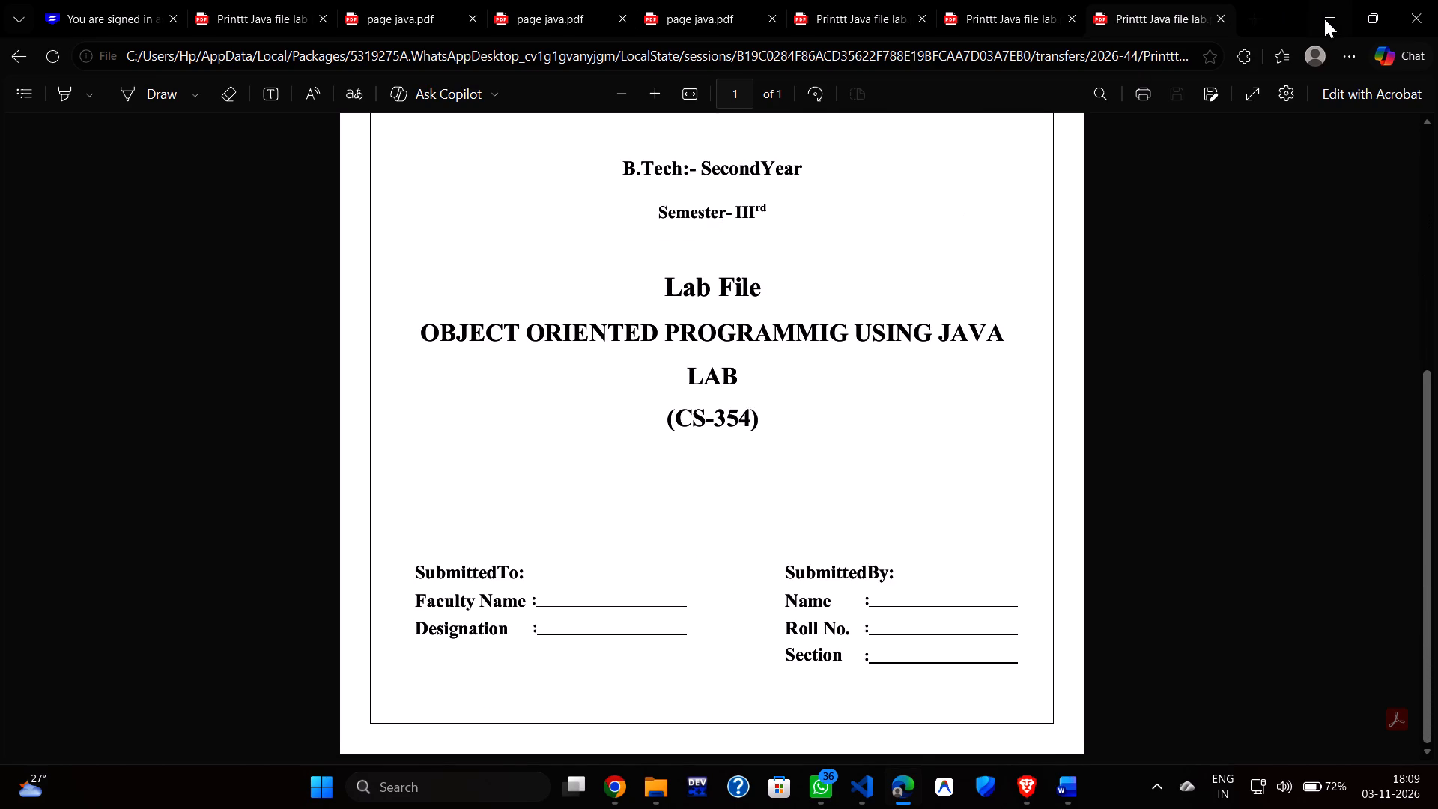